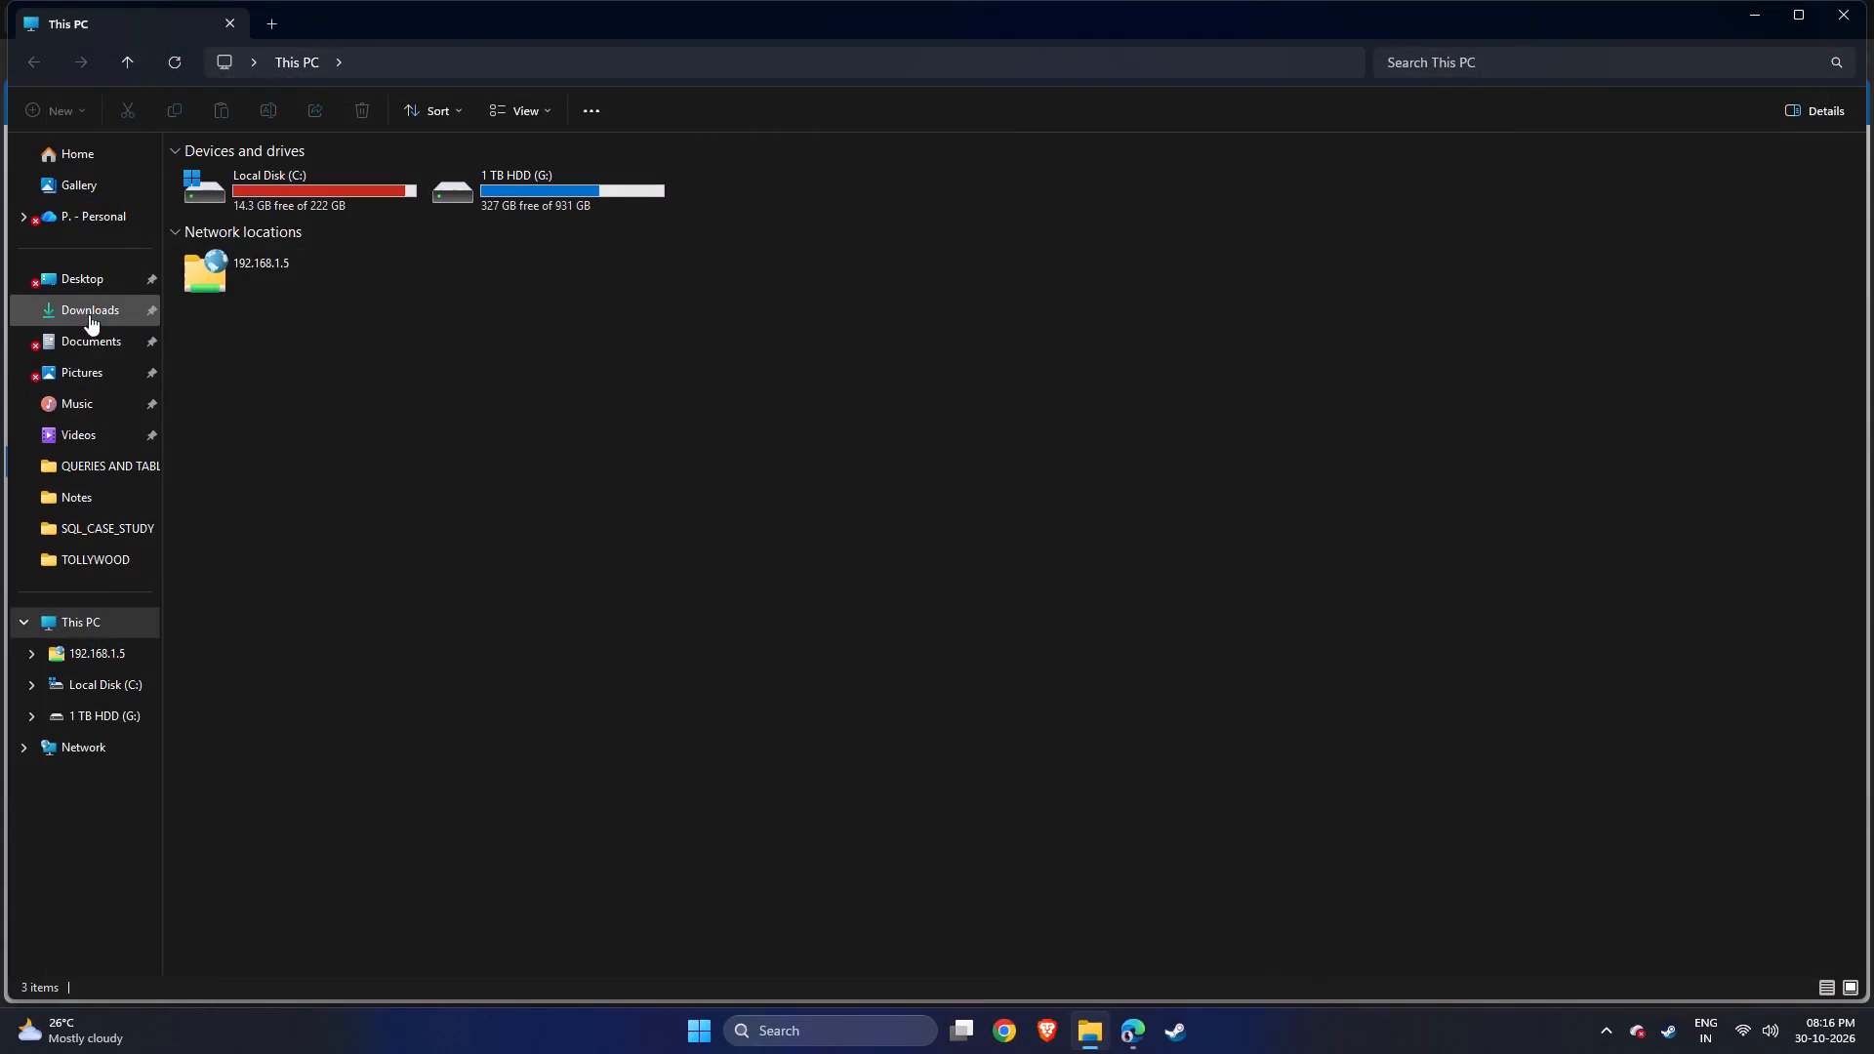
Open LEGAL.pdf from the Downloads folder in Chrome and maximize its window.
{"action": "left_click", "coordinate": [89, 314]}
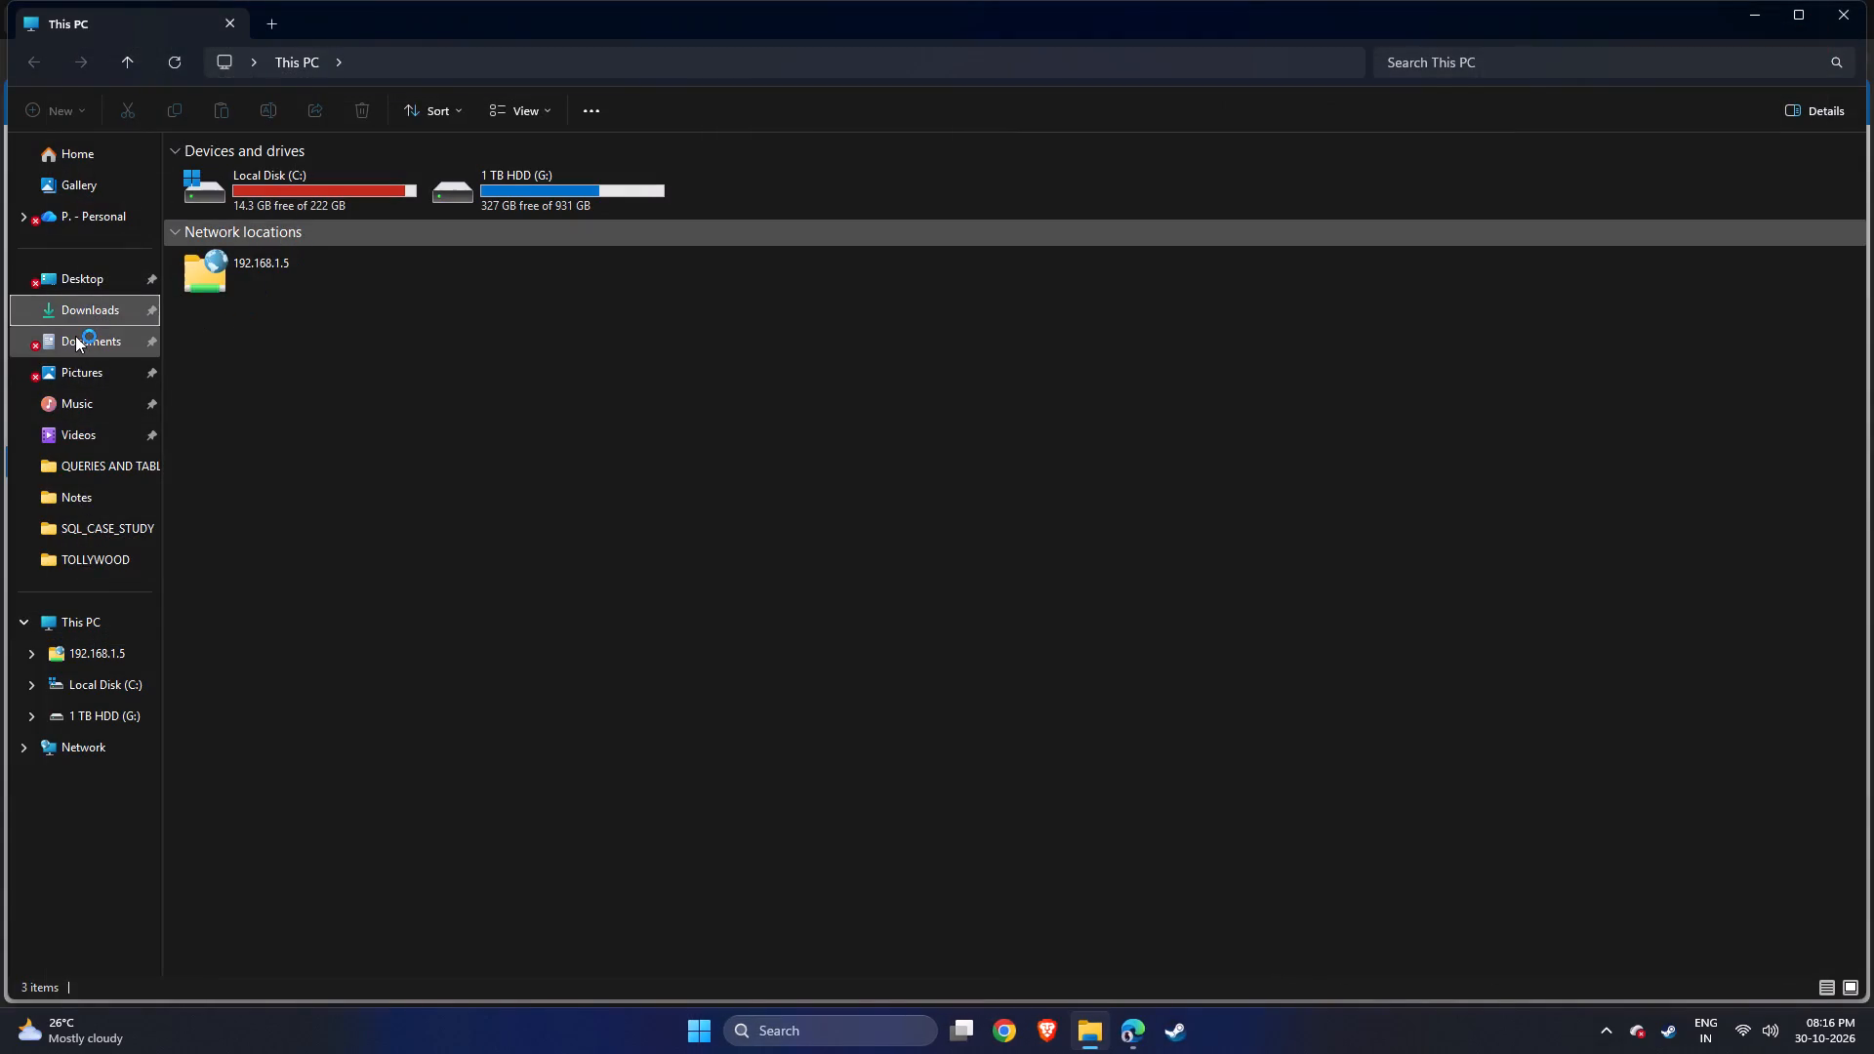
{"action": "left_click", "coordinate": [101, 308]}
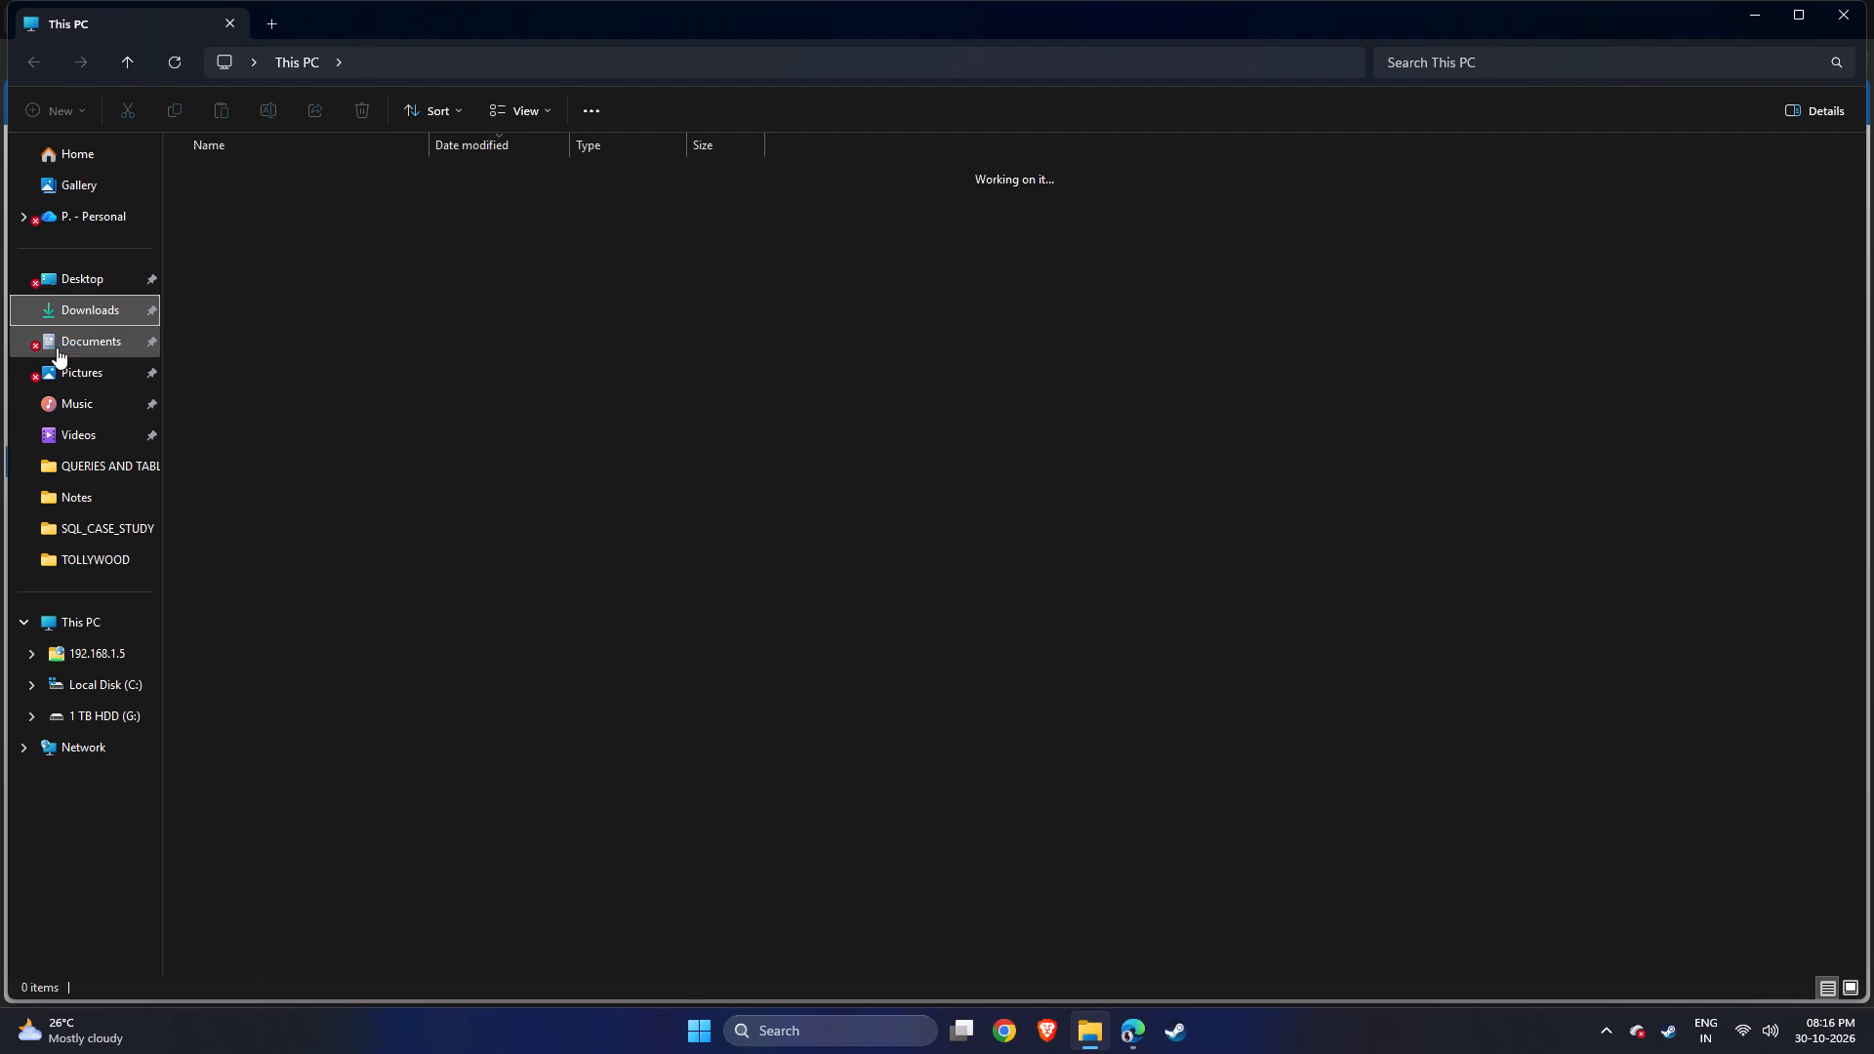
{"action": "left_click", "coordinate": [80, 311]}
{"action": "double_click", "coordinate": [216, 208]}
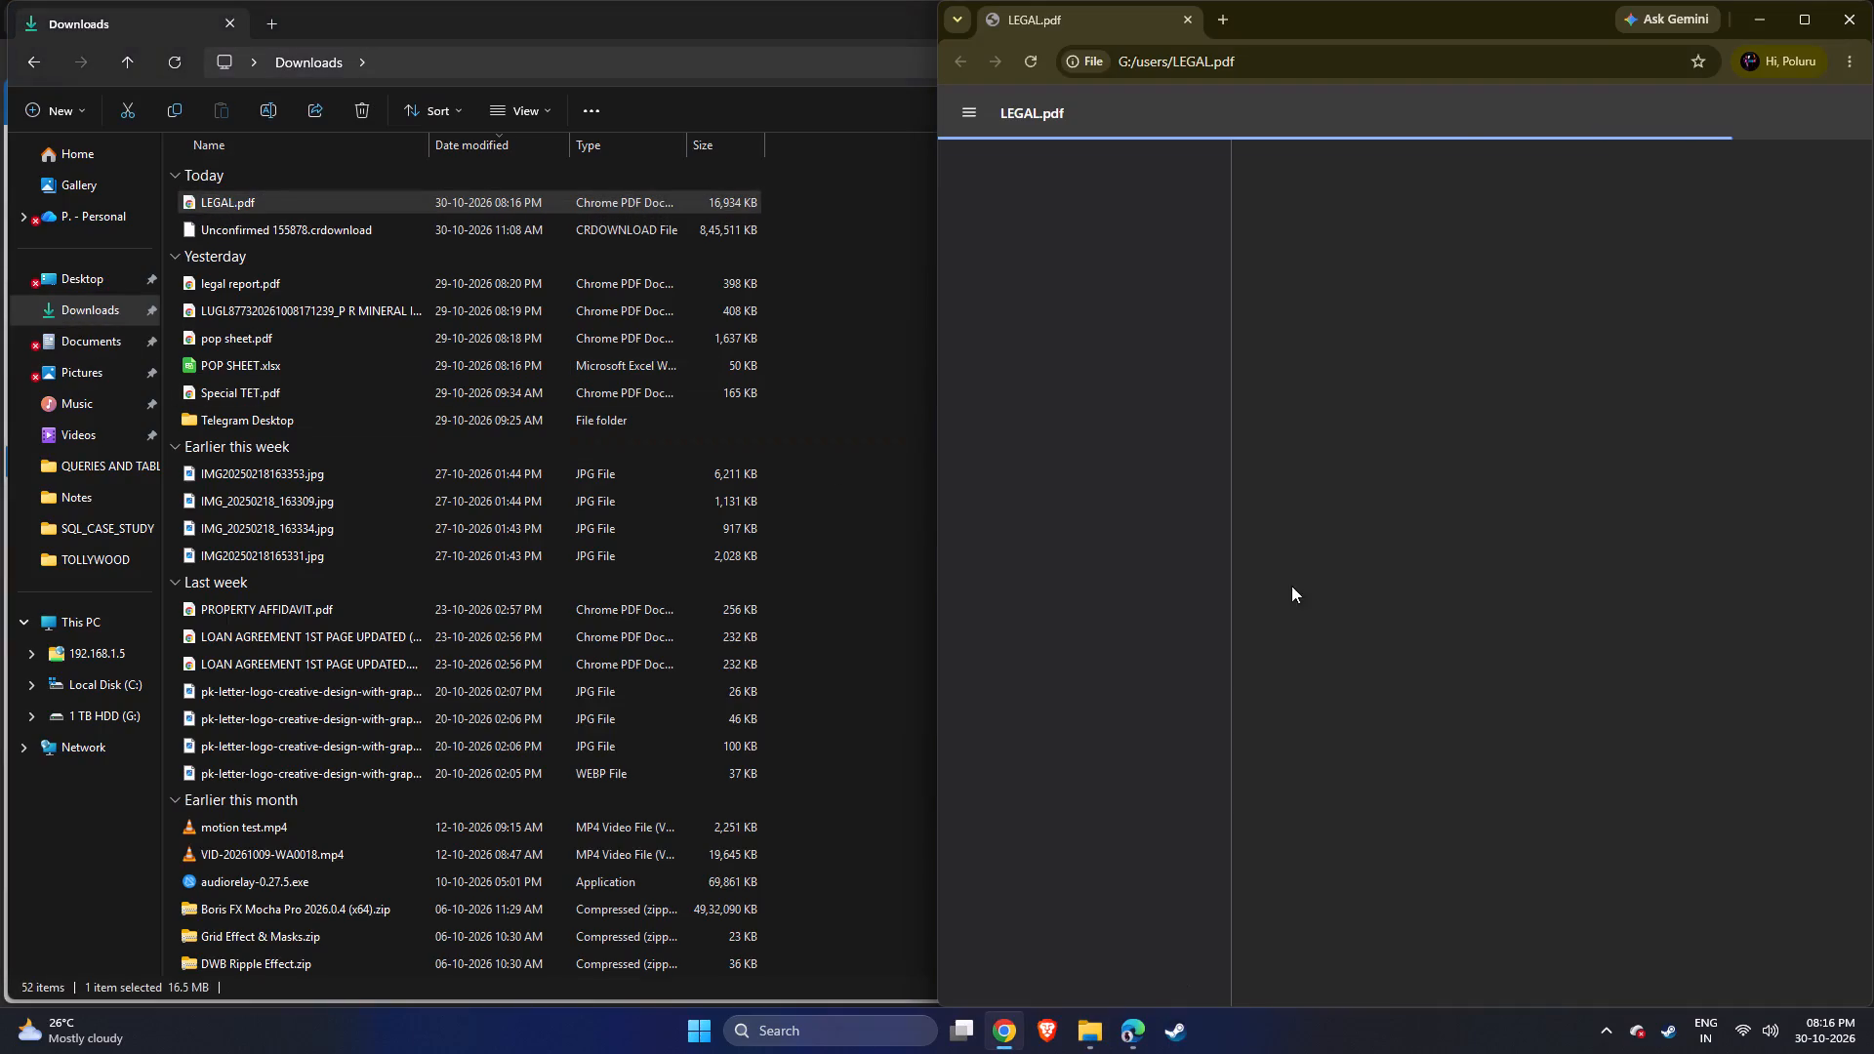
{"action": "left_click", "coordinate": [1810, 9]}
Examine the document lists on the last three pages of the PDF, including the documents to be collected post disbursal.
{"action": "left_click_drag", "start_coordinate": [1859, 190], "coordinate": [1873, 878]}
{"action": "scroll", "coordinate": [951, 626], "scroll_direction": "down", "scroll_amount": 5}
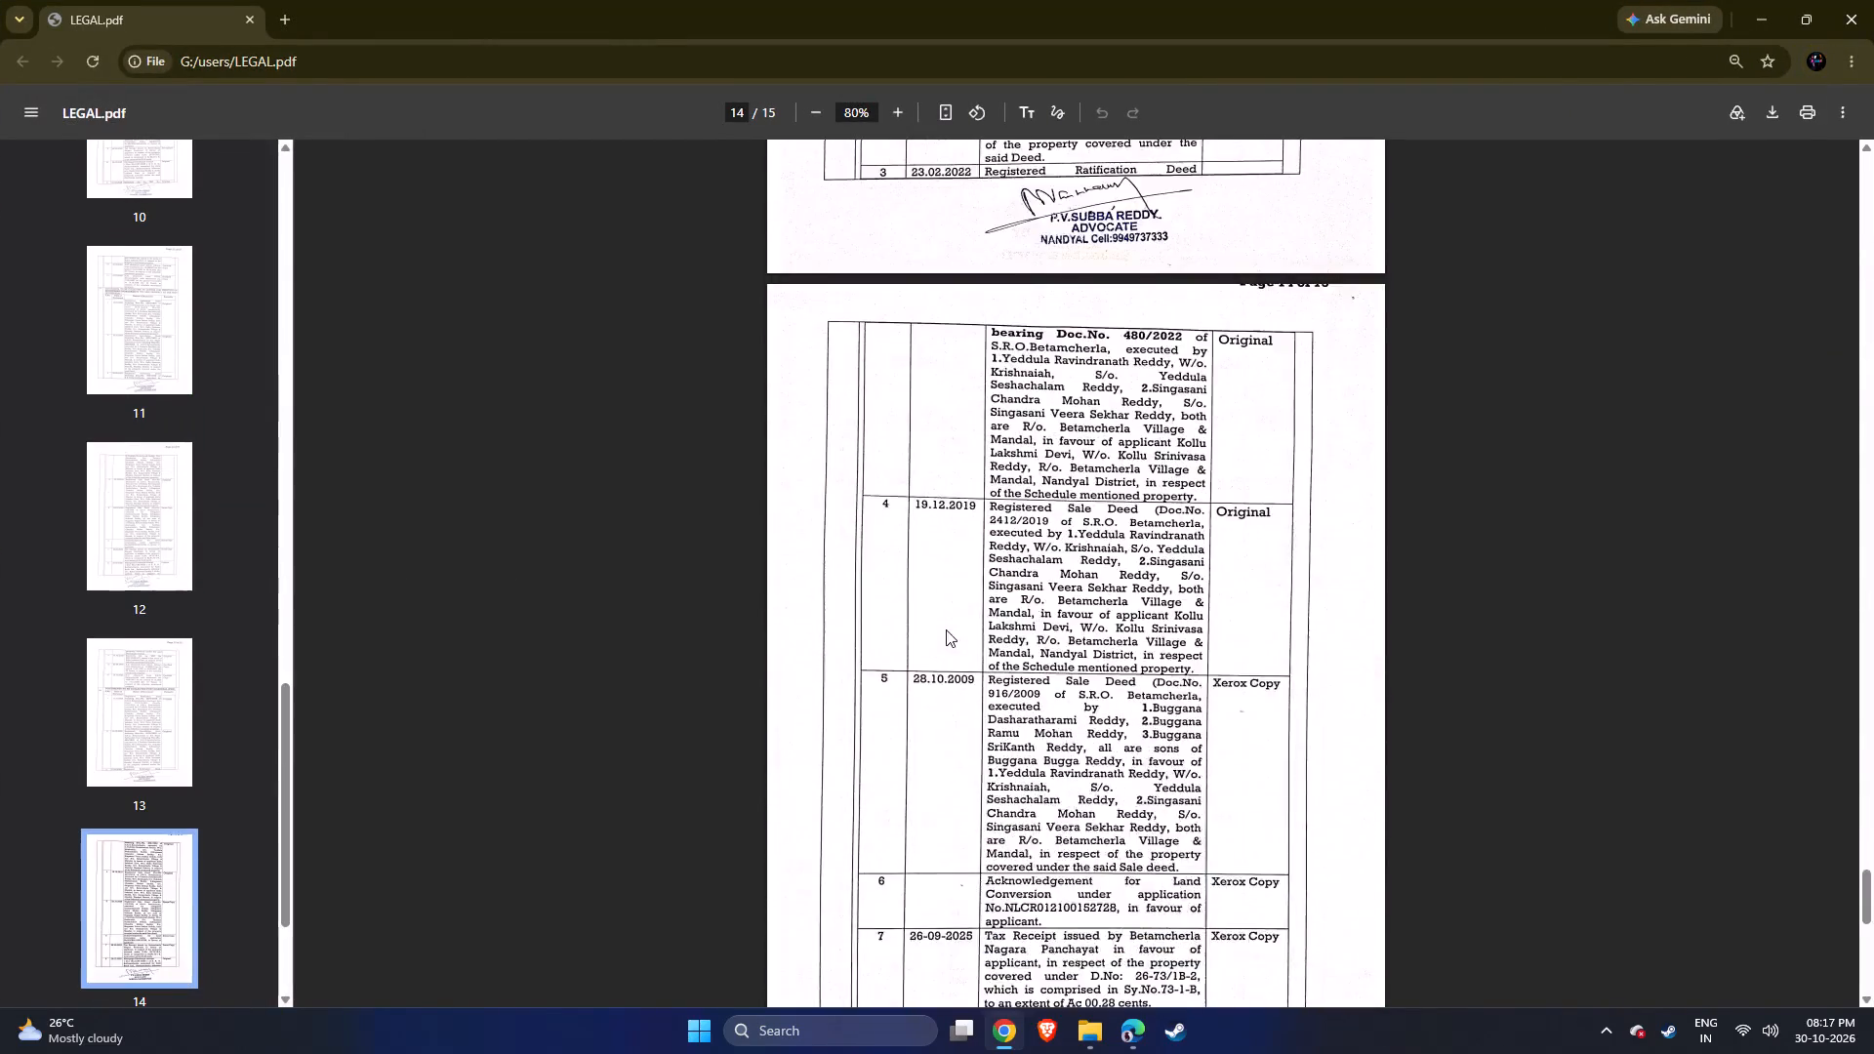
{"action": "scroll", "coordinate": [946, 629], "scroll_direction": "down", "scroll_amount": 10}
{"action": "scroll", "coordinate": [942, 639], "scroll_direction": "up", "scroll_amount": 7}
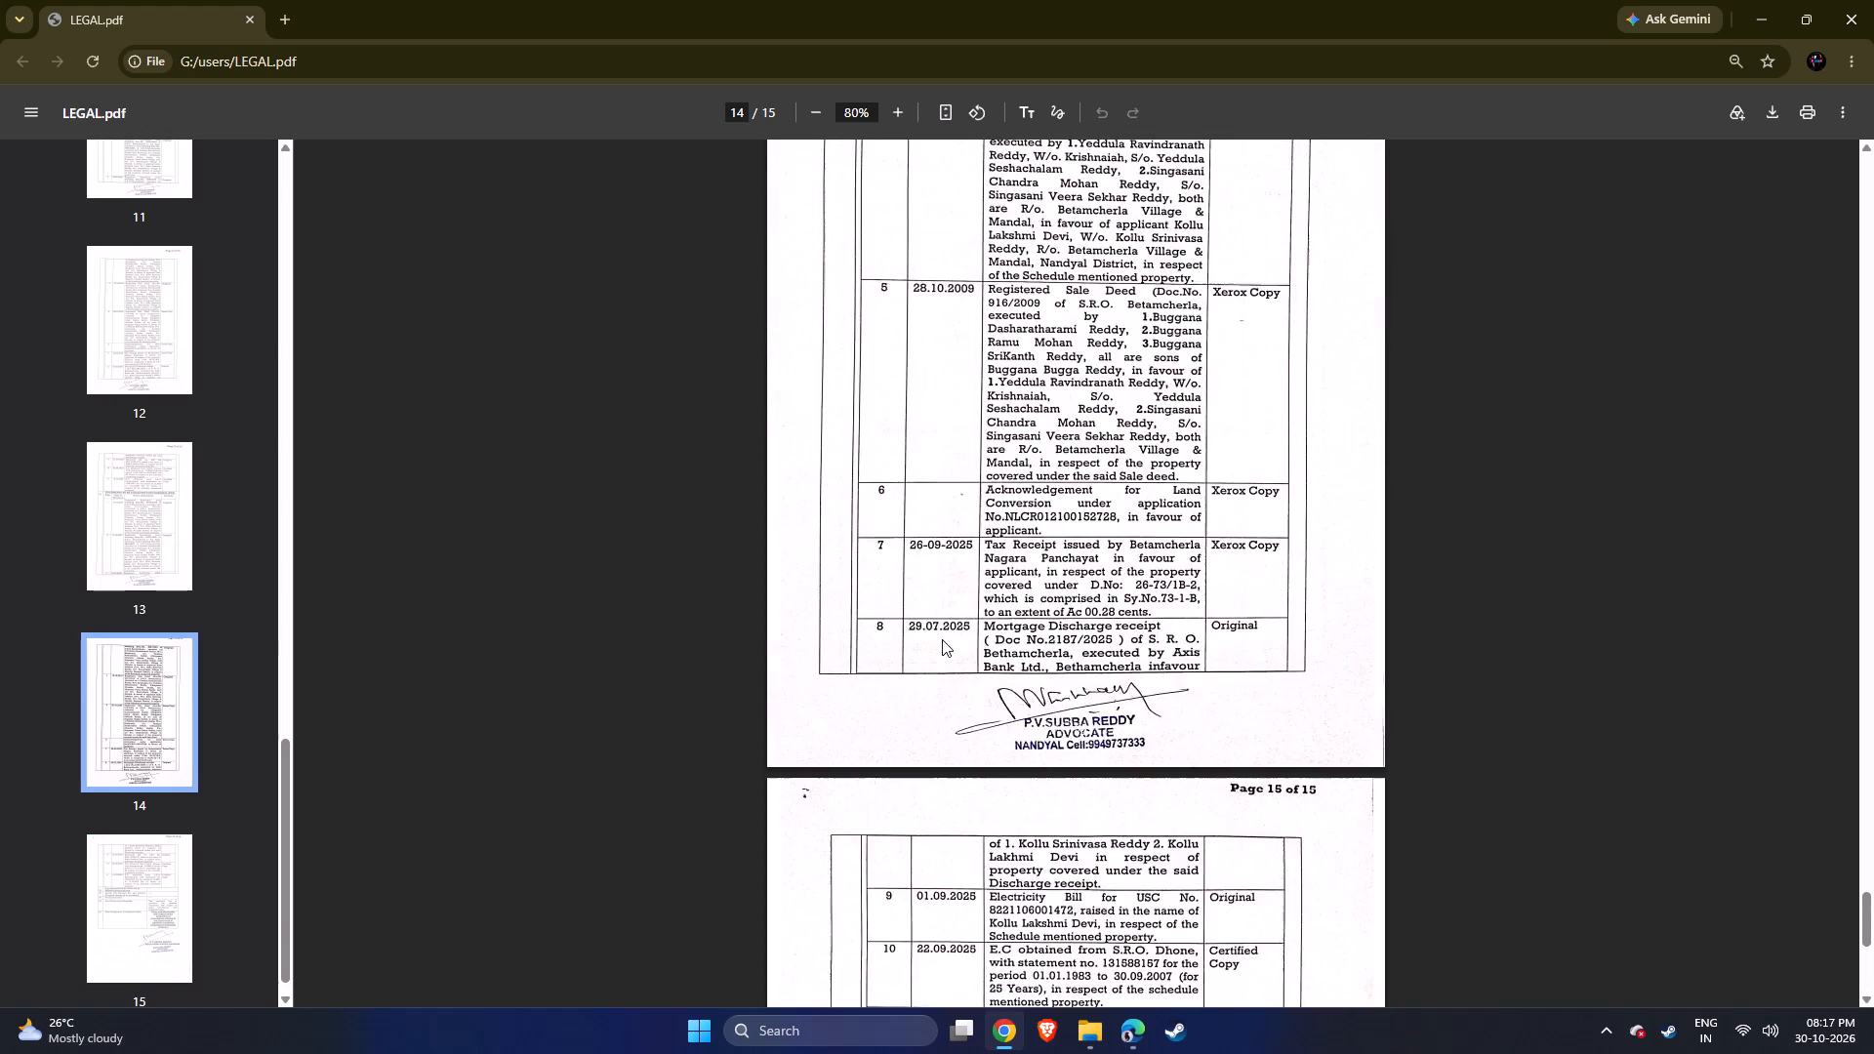
{"action": "scroll", "coordinate": [942, 639], "scroll_direction": "up", "scroll_amount": 11}
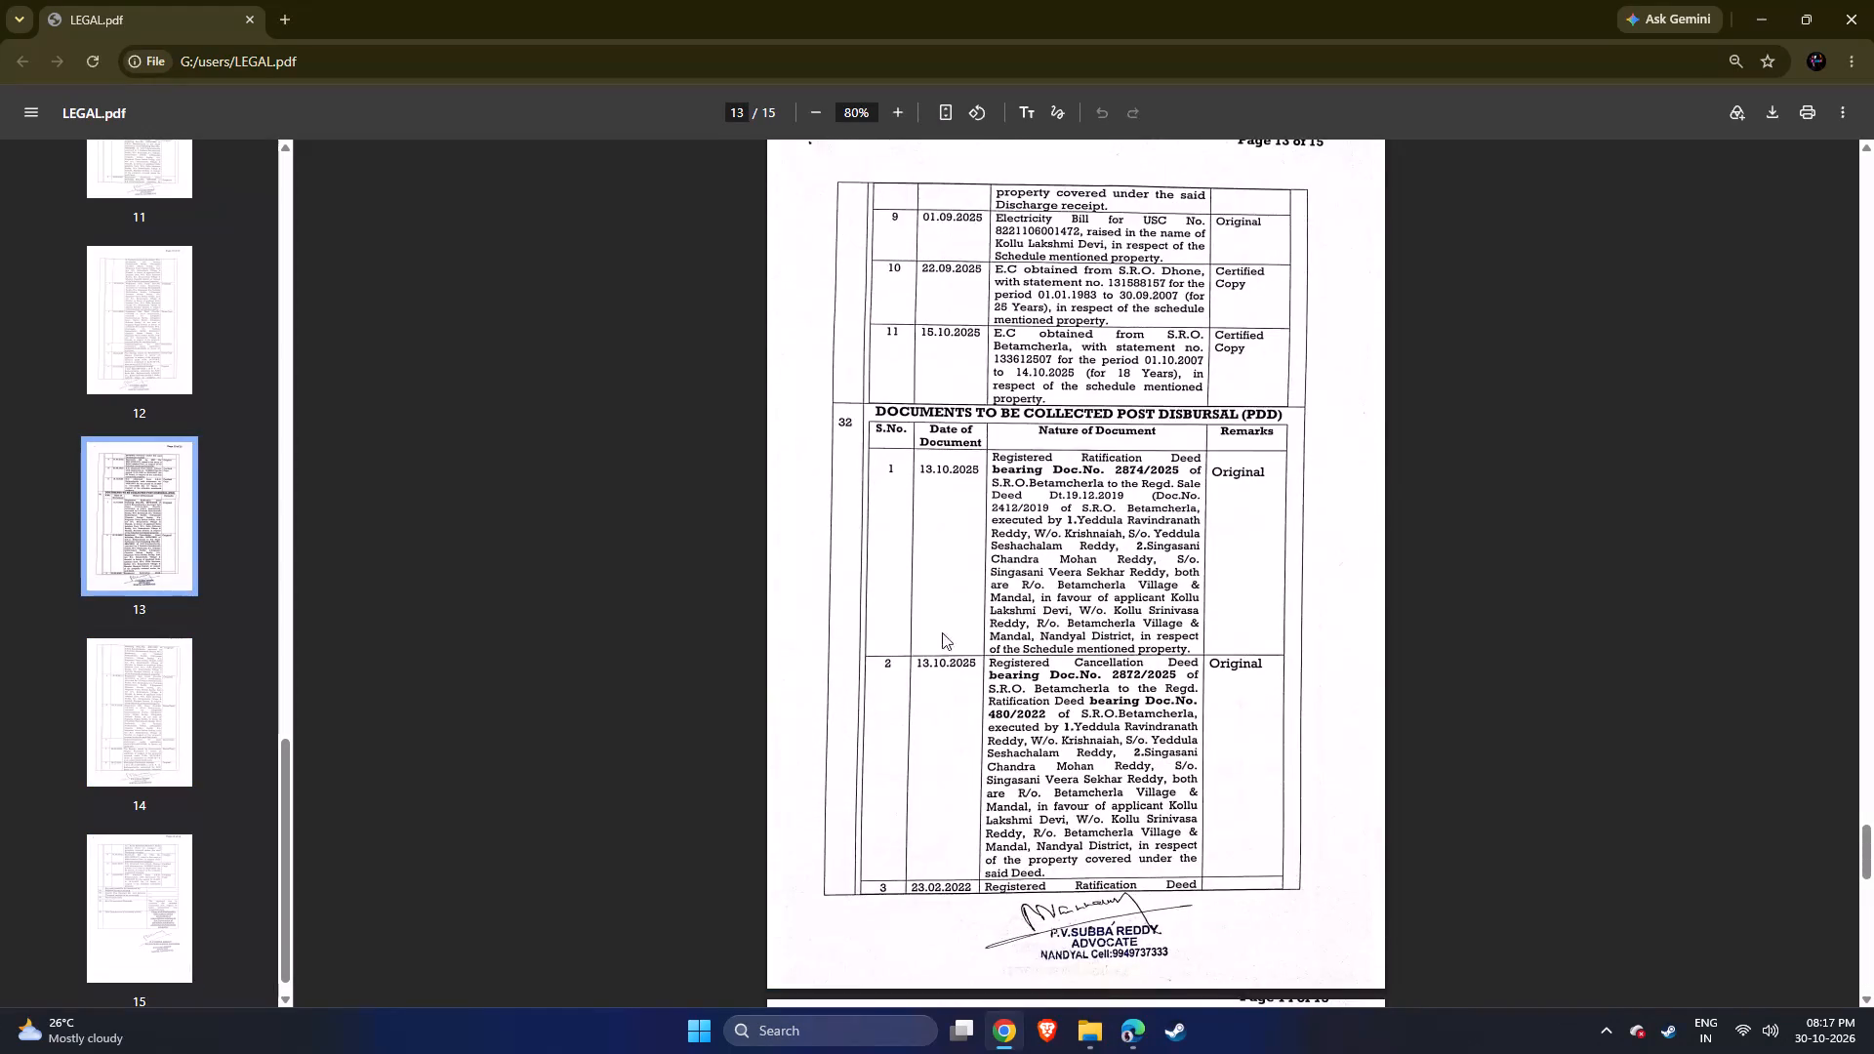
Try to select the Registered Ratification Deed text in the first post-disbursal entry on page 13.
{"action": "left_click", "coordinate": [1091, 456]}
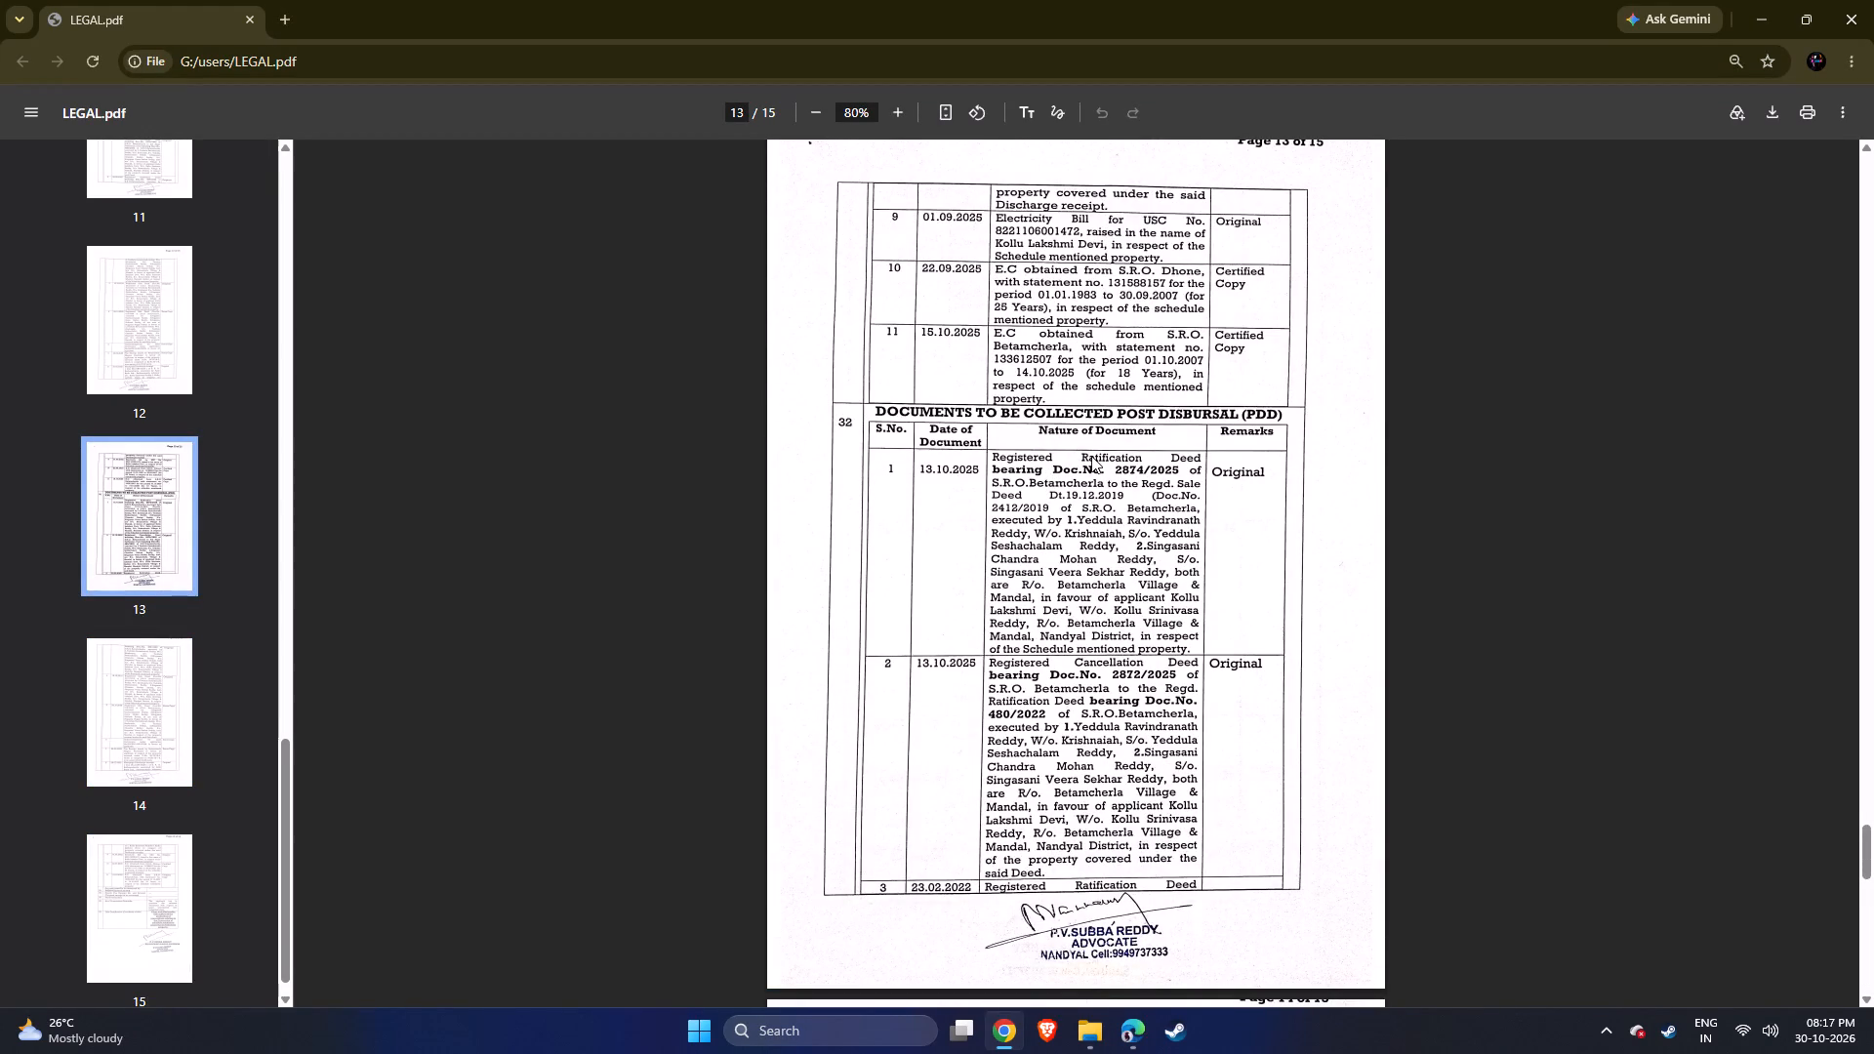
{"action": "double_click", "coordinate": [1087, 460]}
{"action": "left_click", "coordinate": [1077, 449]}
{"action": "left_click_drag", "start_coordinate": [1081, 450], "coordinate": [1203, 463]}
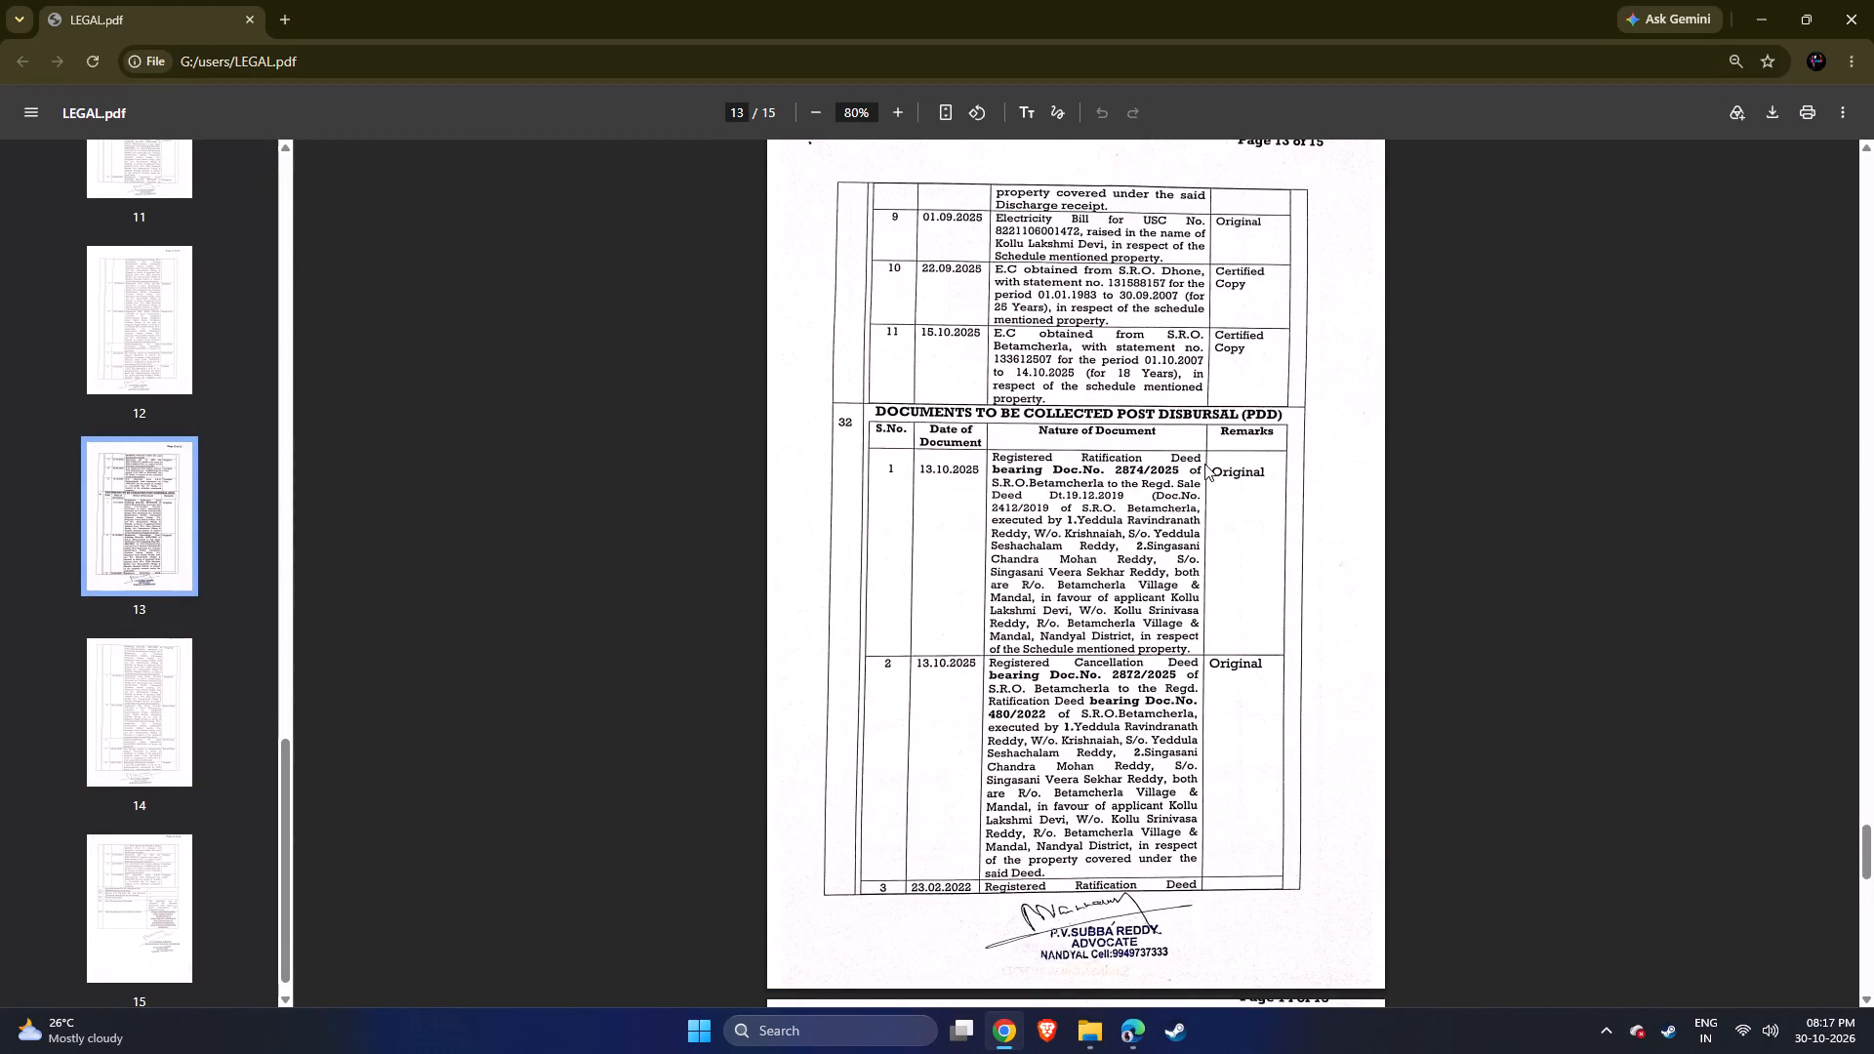
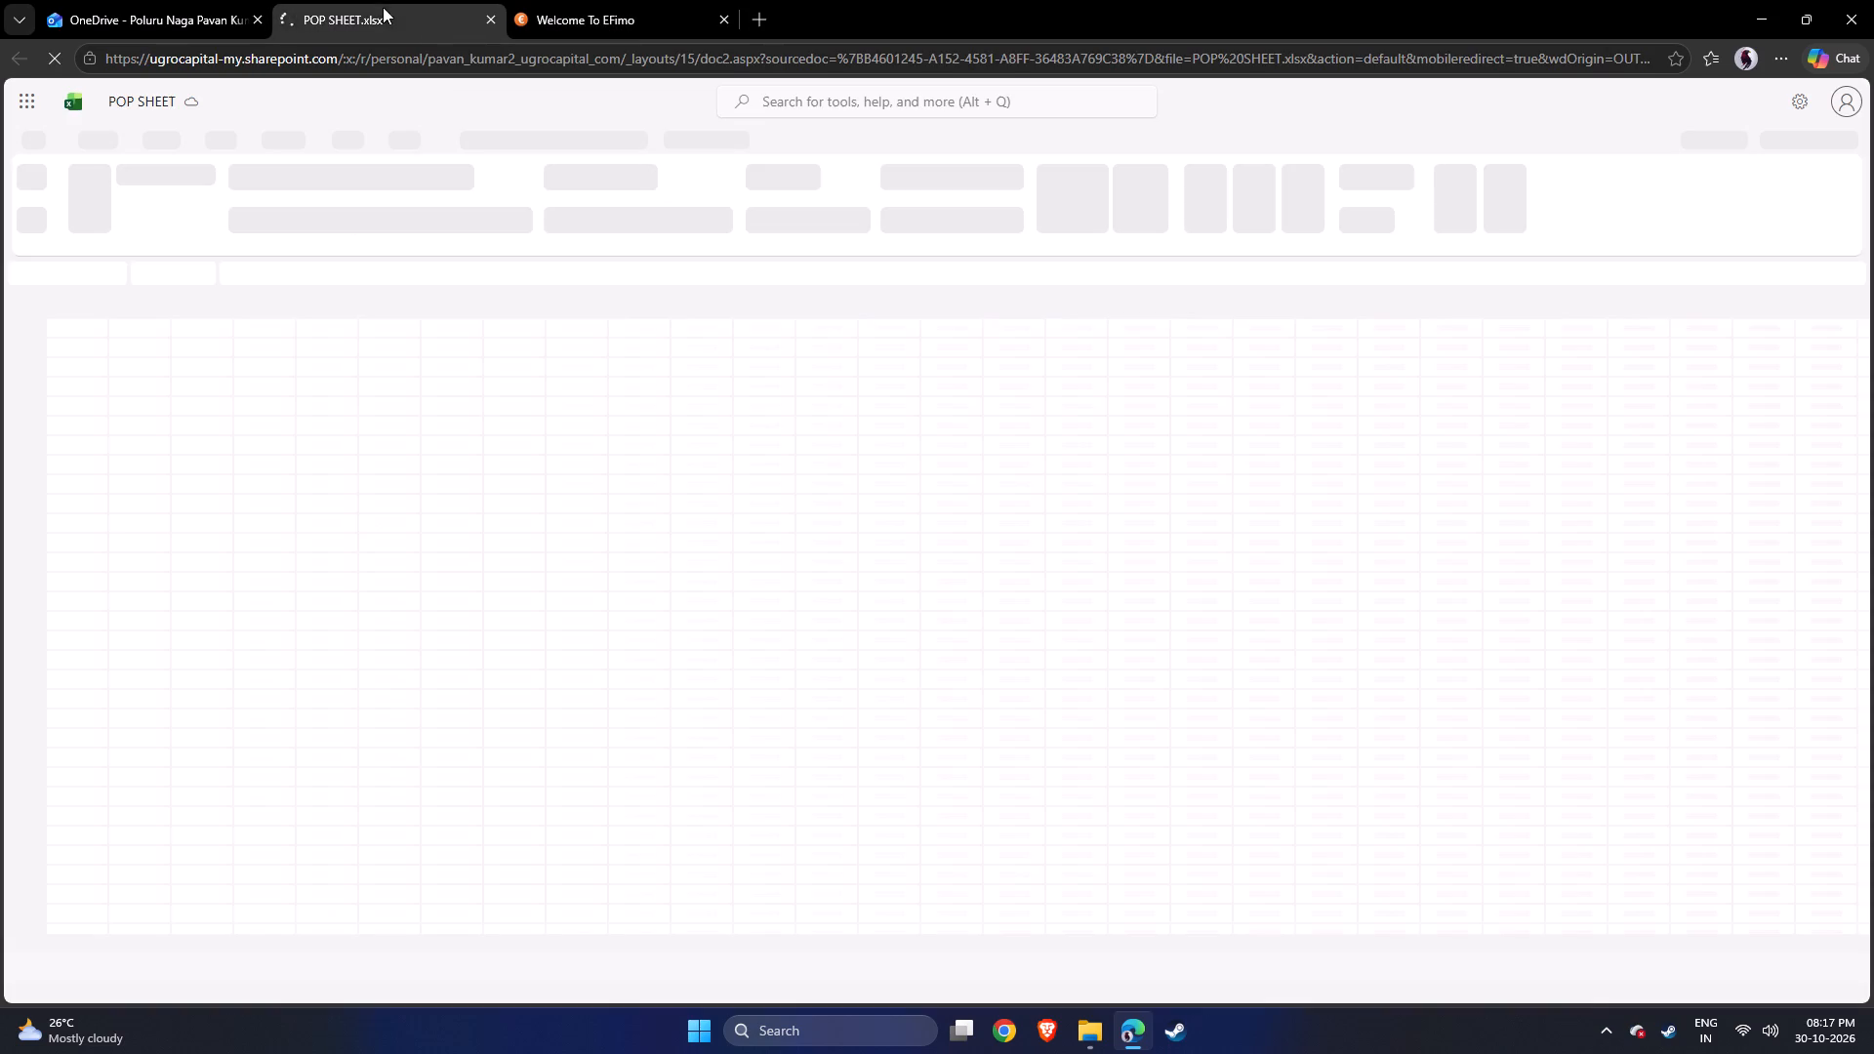
Copy the document type text of entry N-1 in the POP SHEET document list.
{"action": "scroll", "coordinate": [360, 530], "scroll_direction": "down", "scroll_amount": 2}
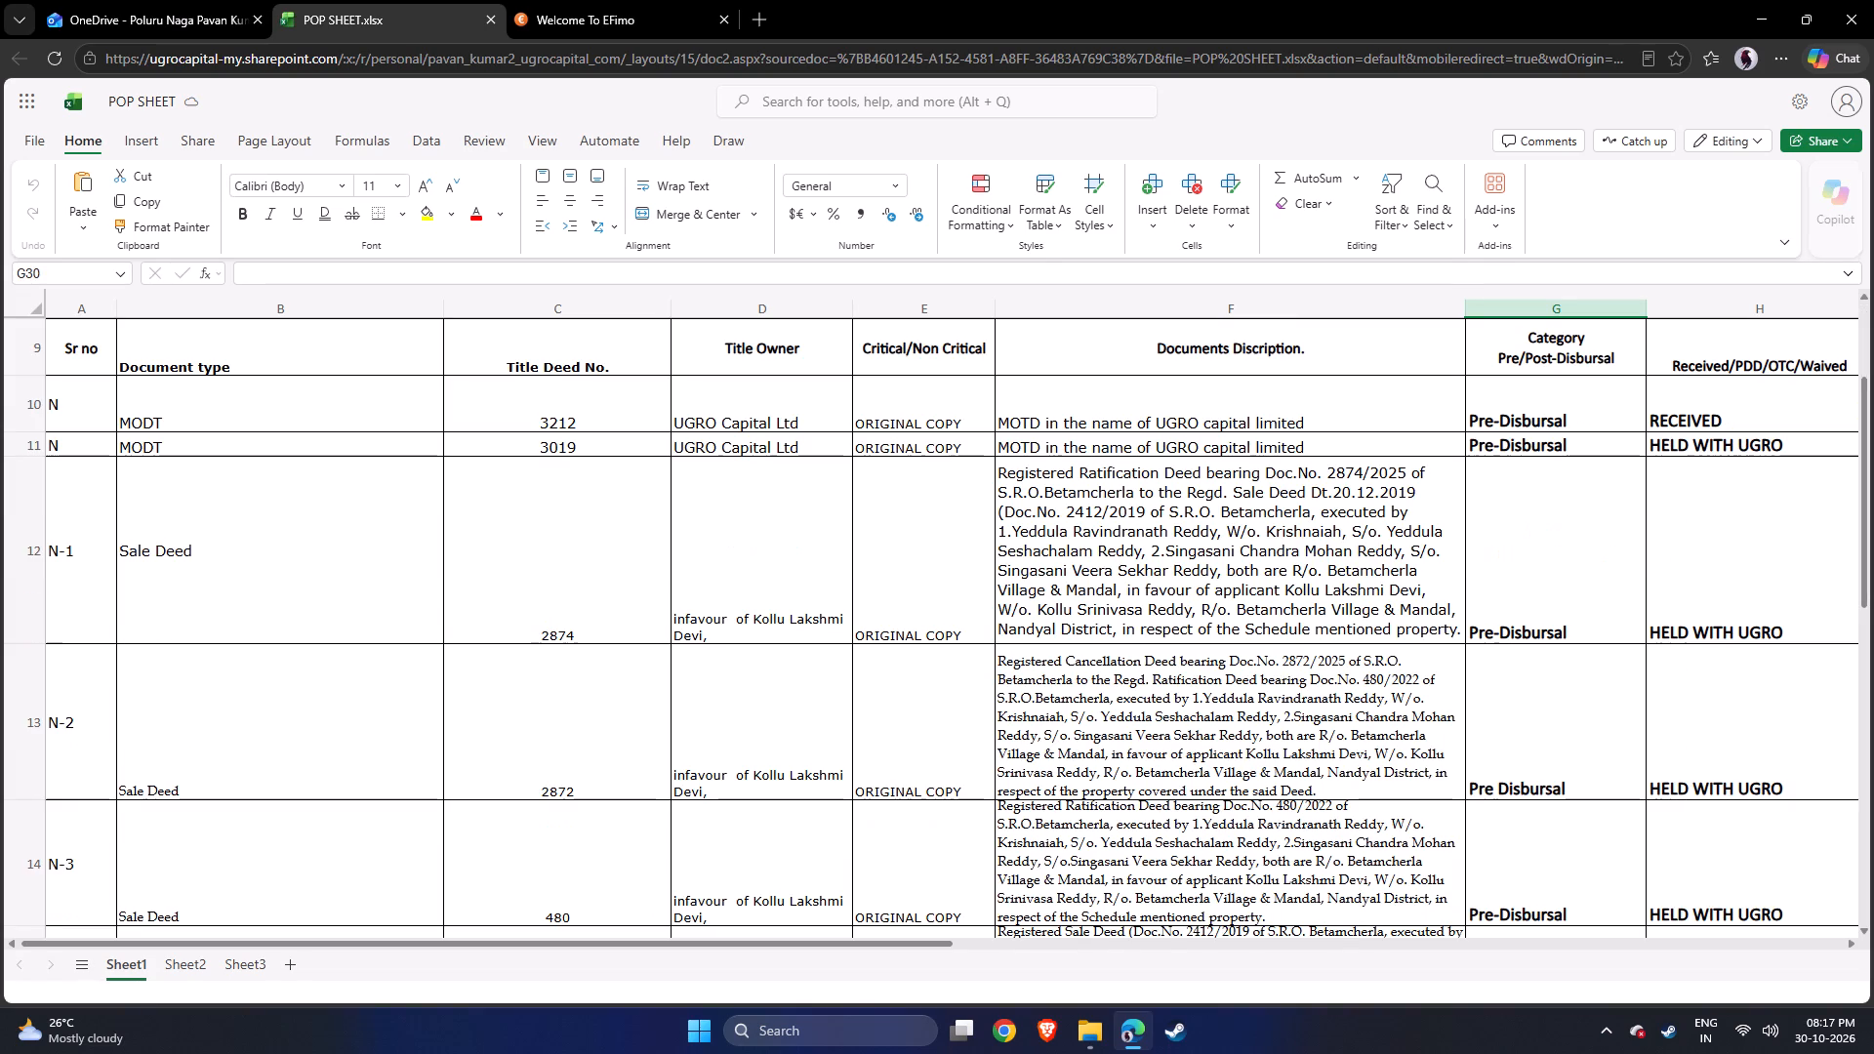
{"action": "scroll", "coordinate": [306, 585], "scroll_direction": "down", "scroll_amount": 1, "text": "ctrl"}
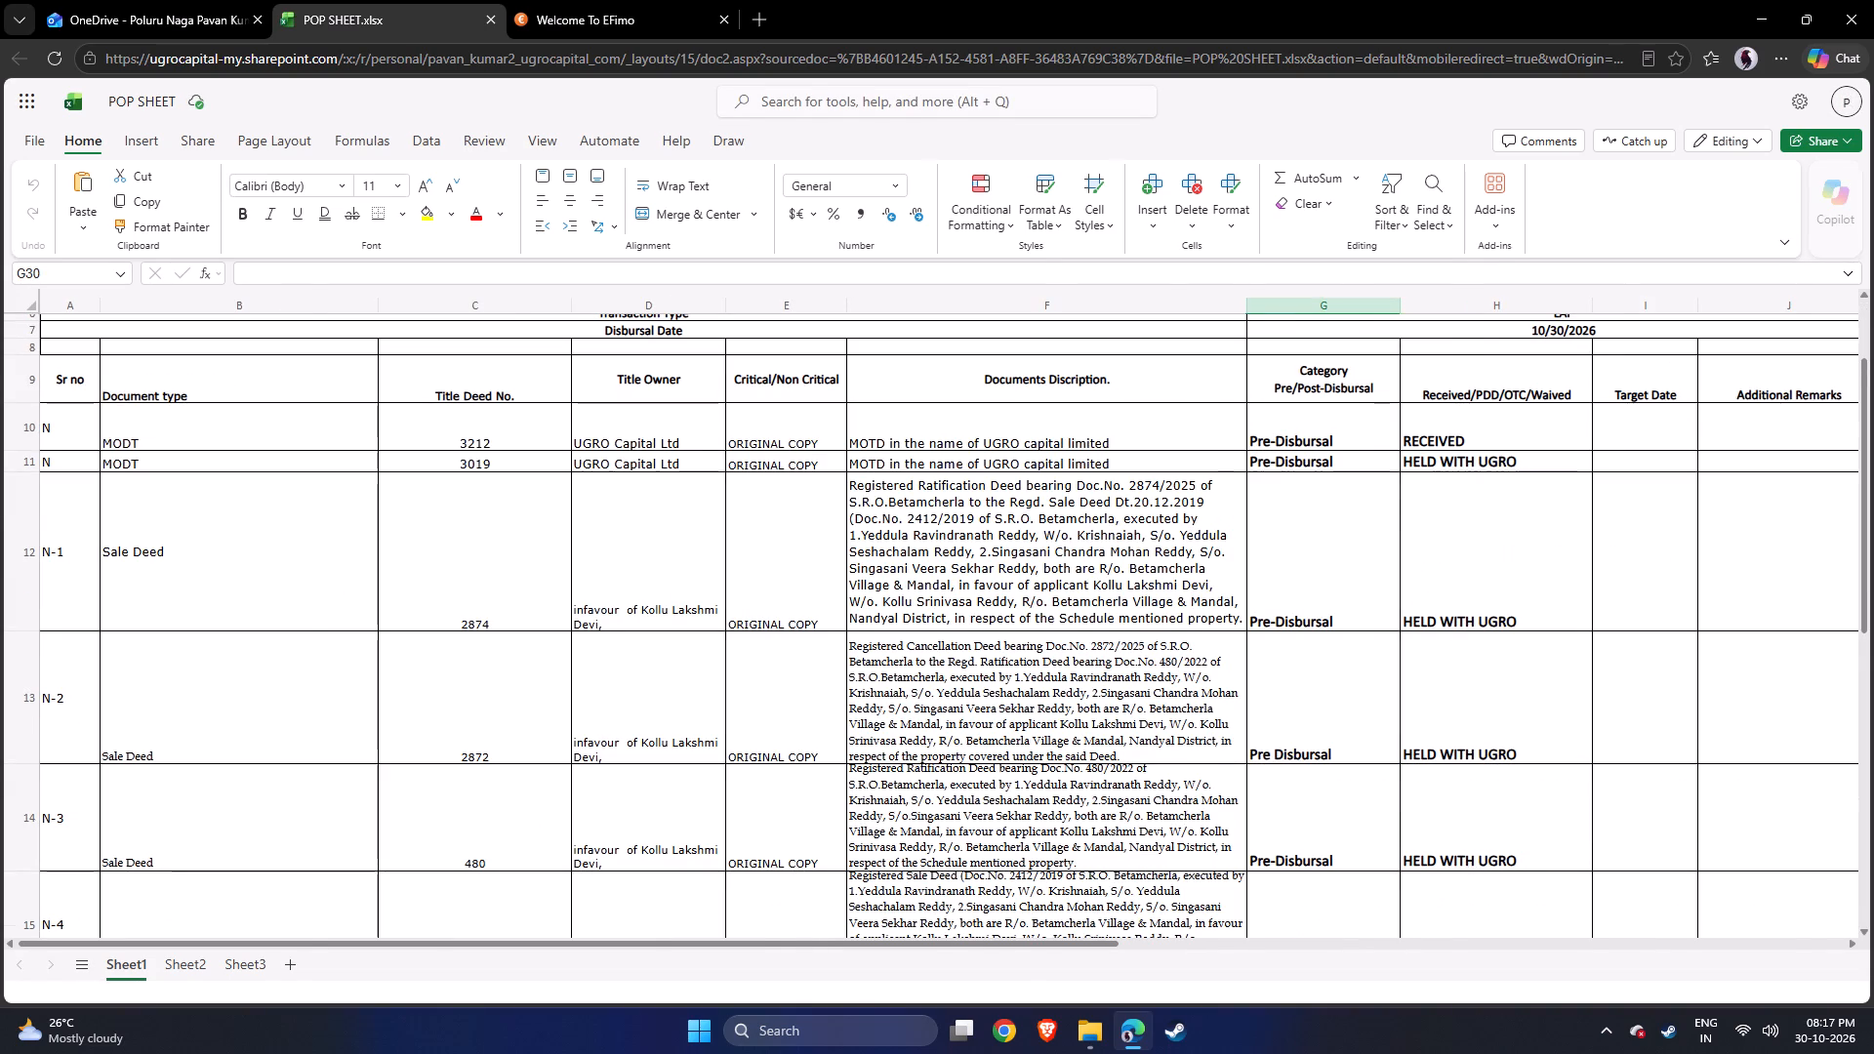
{"action": "scroll", "coordinate": [429, 656], "scroll_direction": "down", "scroll_amount": 1, "text": "ctrl"}
{"action": "scroll", "coordinate": [337, 727], "scroll_direction": "down", "scroll_amount": 3}
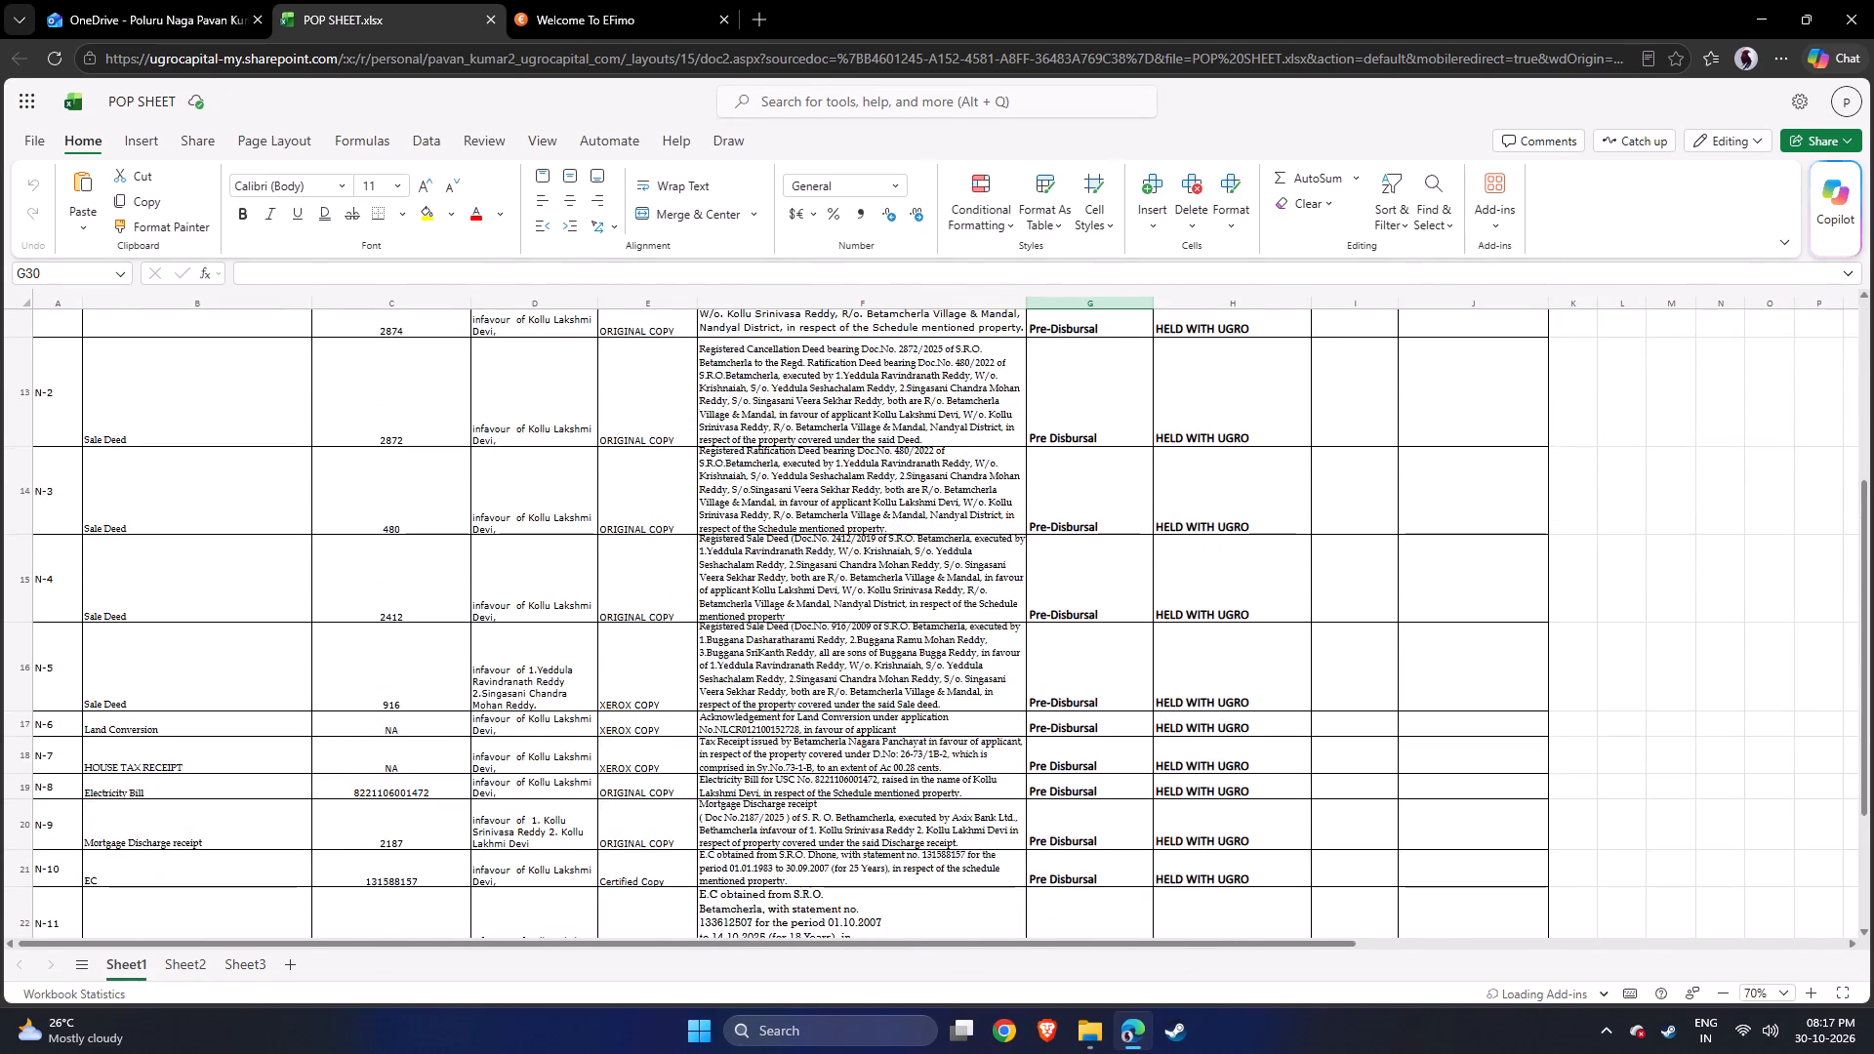
{"action": "scroll", "coordinate": [317, 732], "scroll_direction": "up", "scroll_amount": 3}
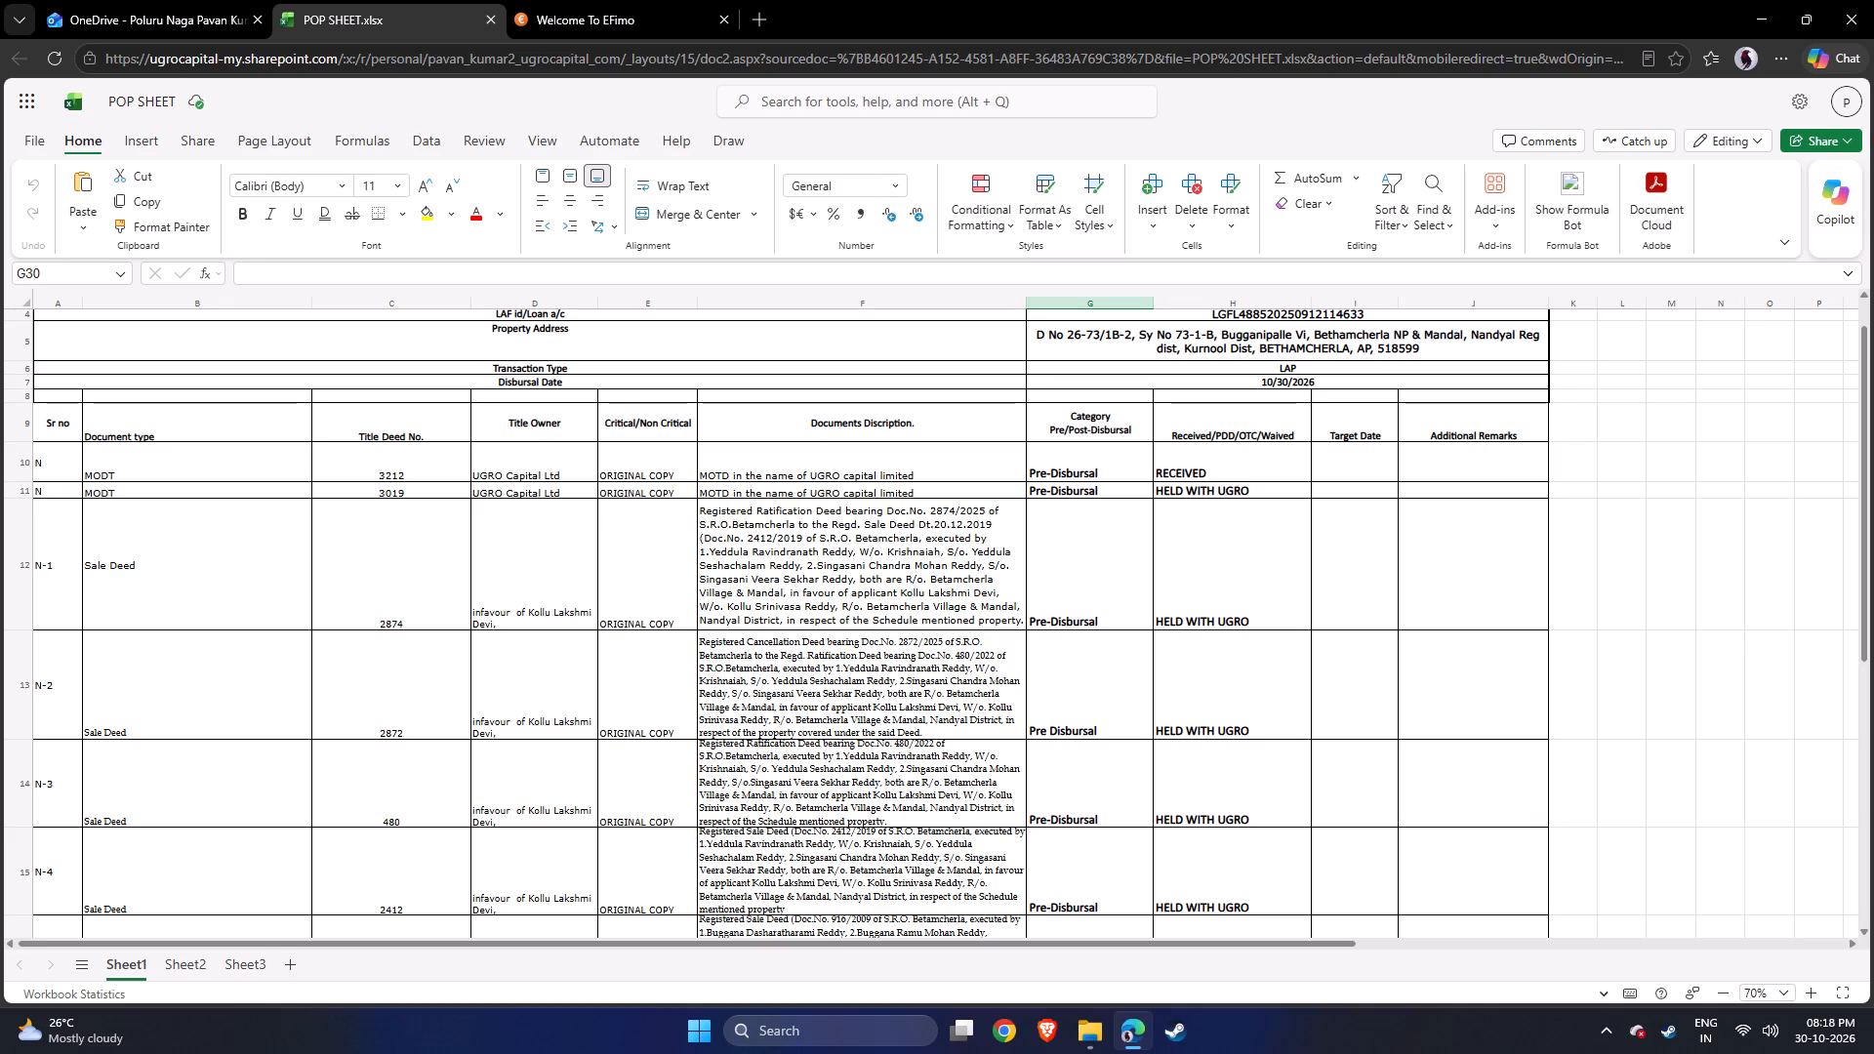
{"action": "left_click", "coordinate": [115, 564]}
{"action": "triple_click", "coordinate": [112, 565]}
{"action": "key", "text": "ctrl+c"}
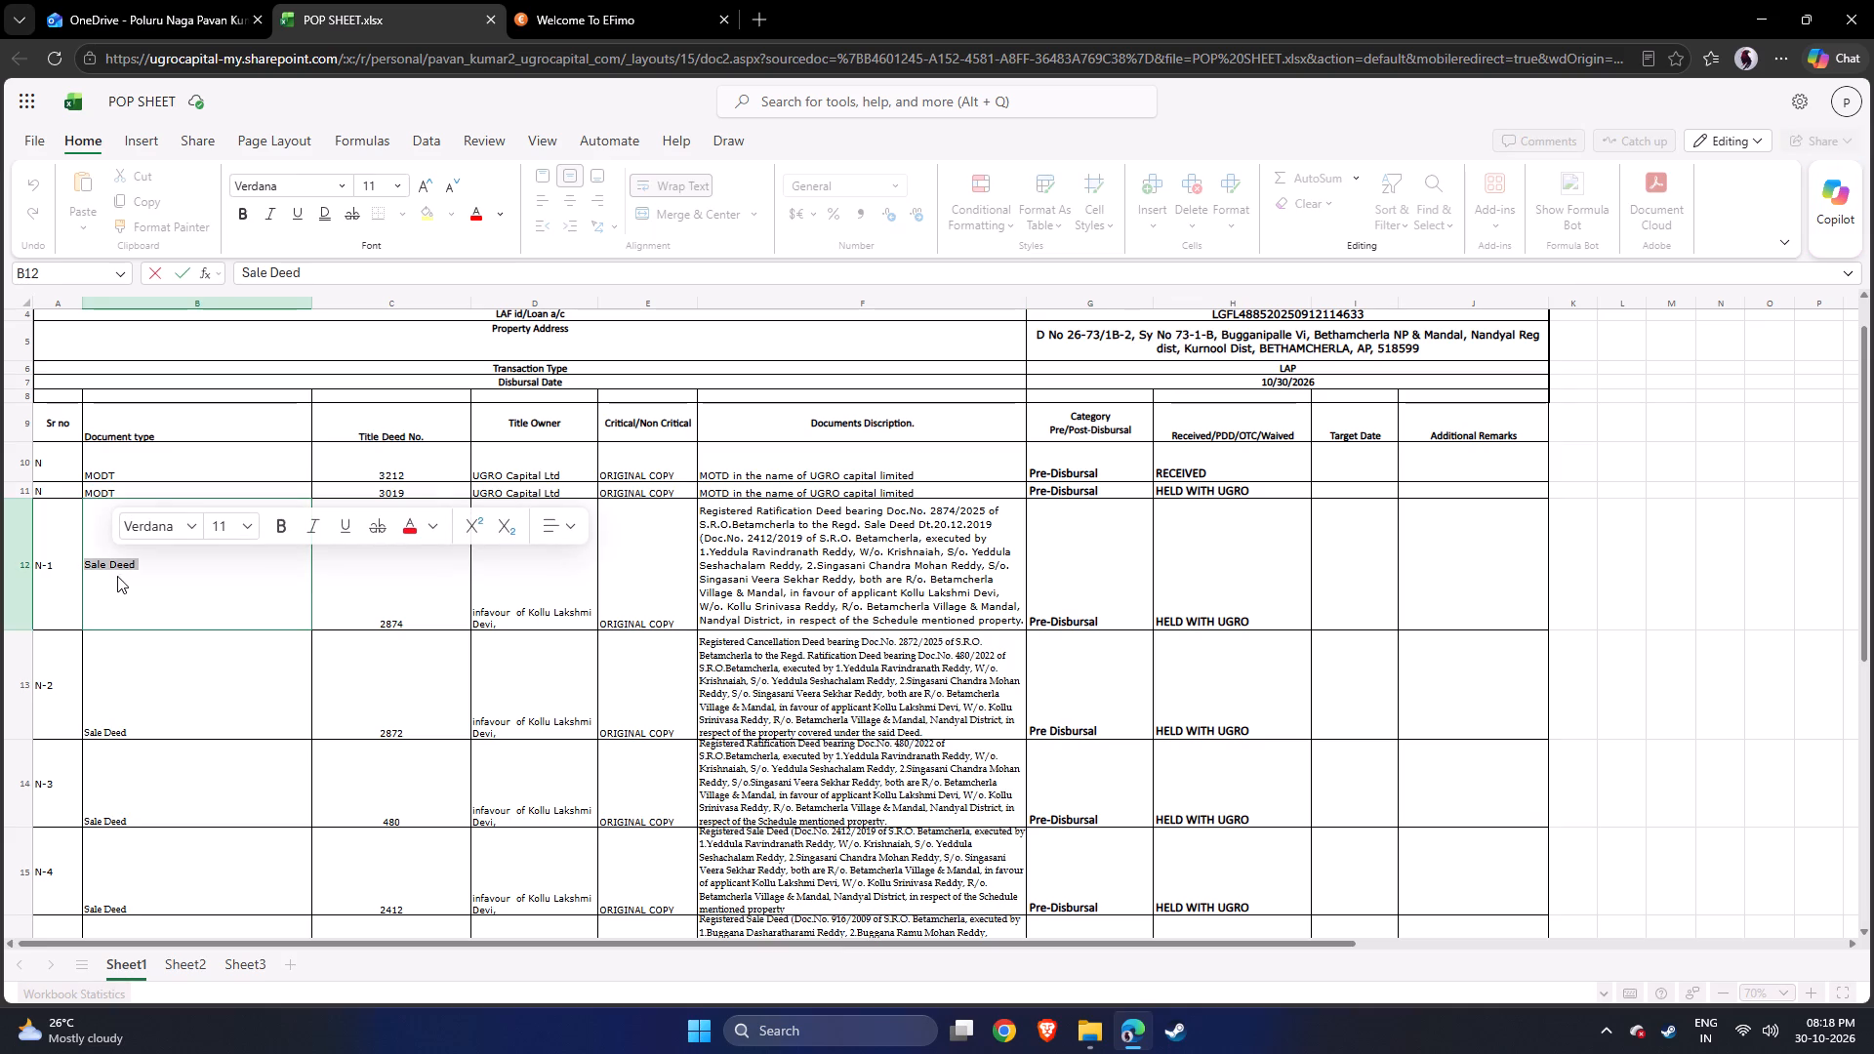
Switch to the EFimo Document Track page and add MODT to the uploads list as a Collateral Documents entry.
{"action": "key", "text": "alt+Tab"}
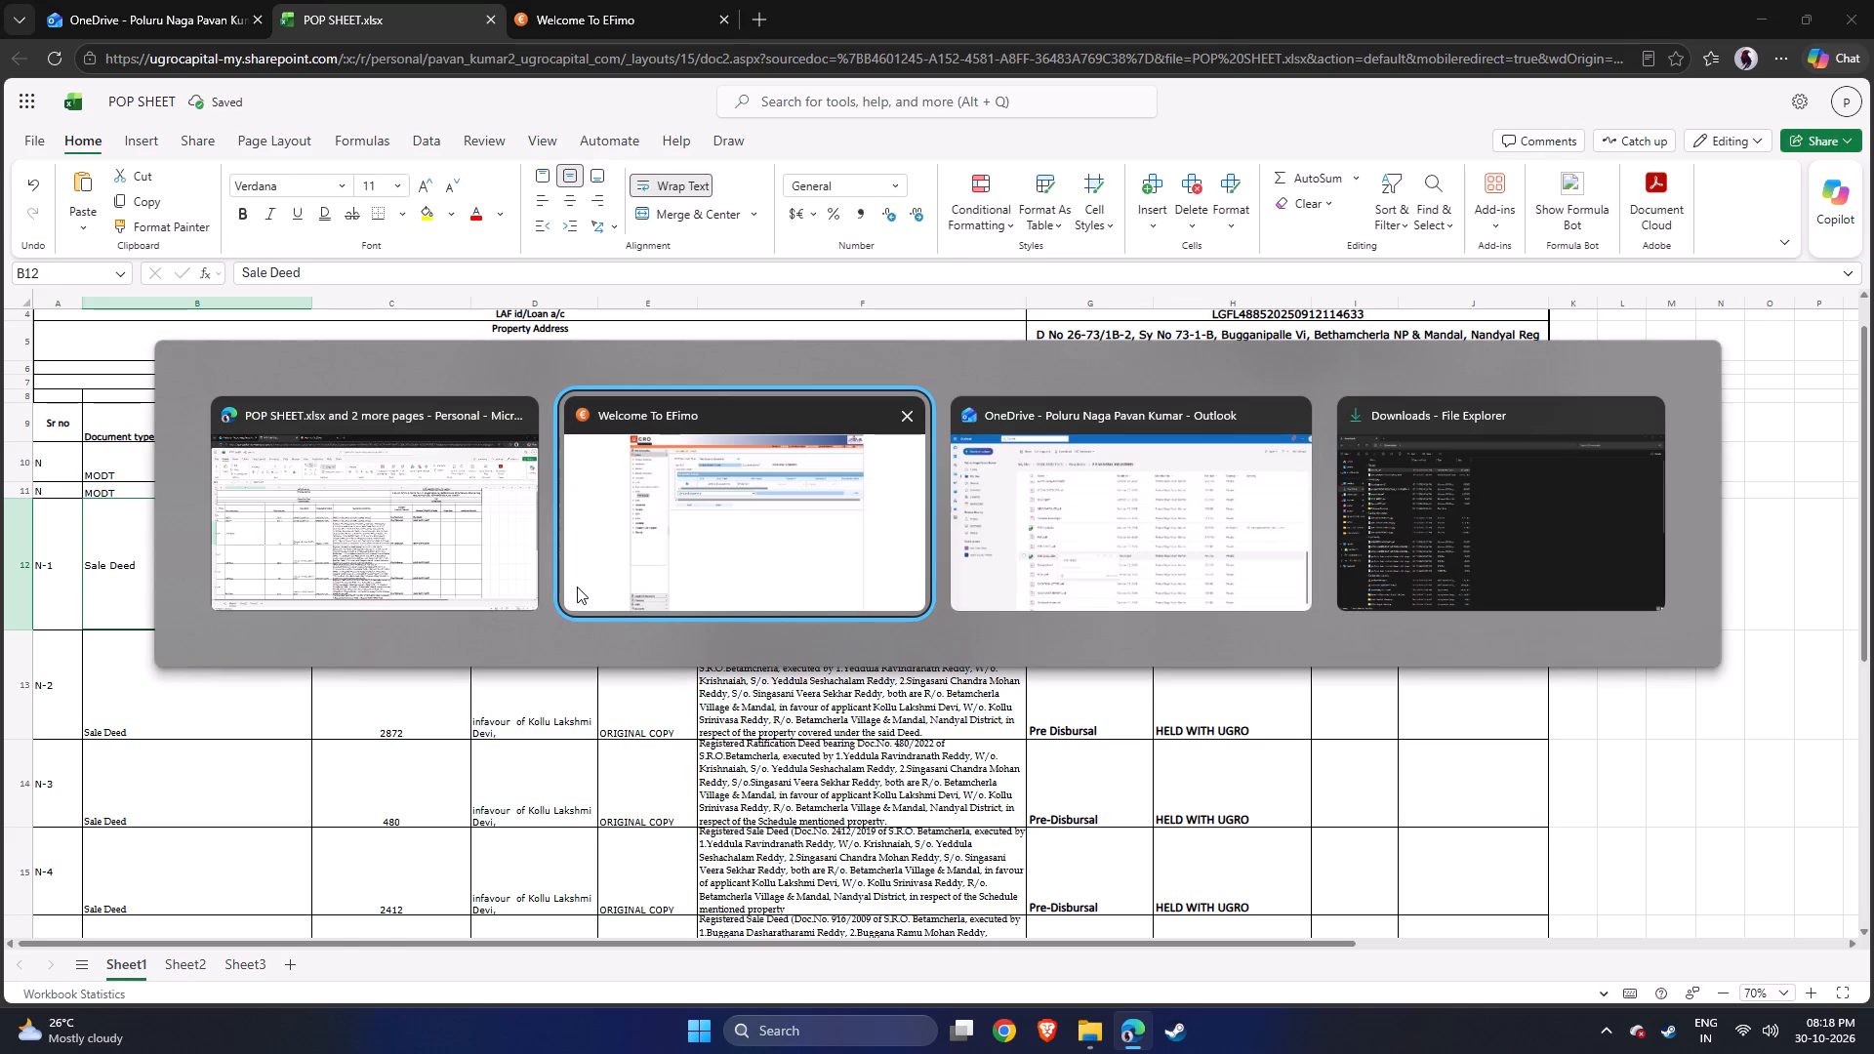
{"action": "left_click", "coordinate": [748, 384]}
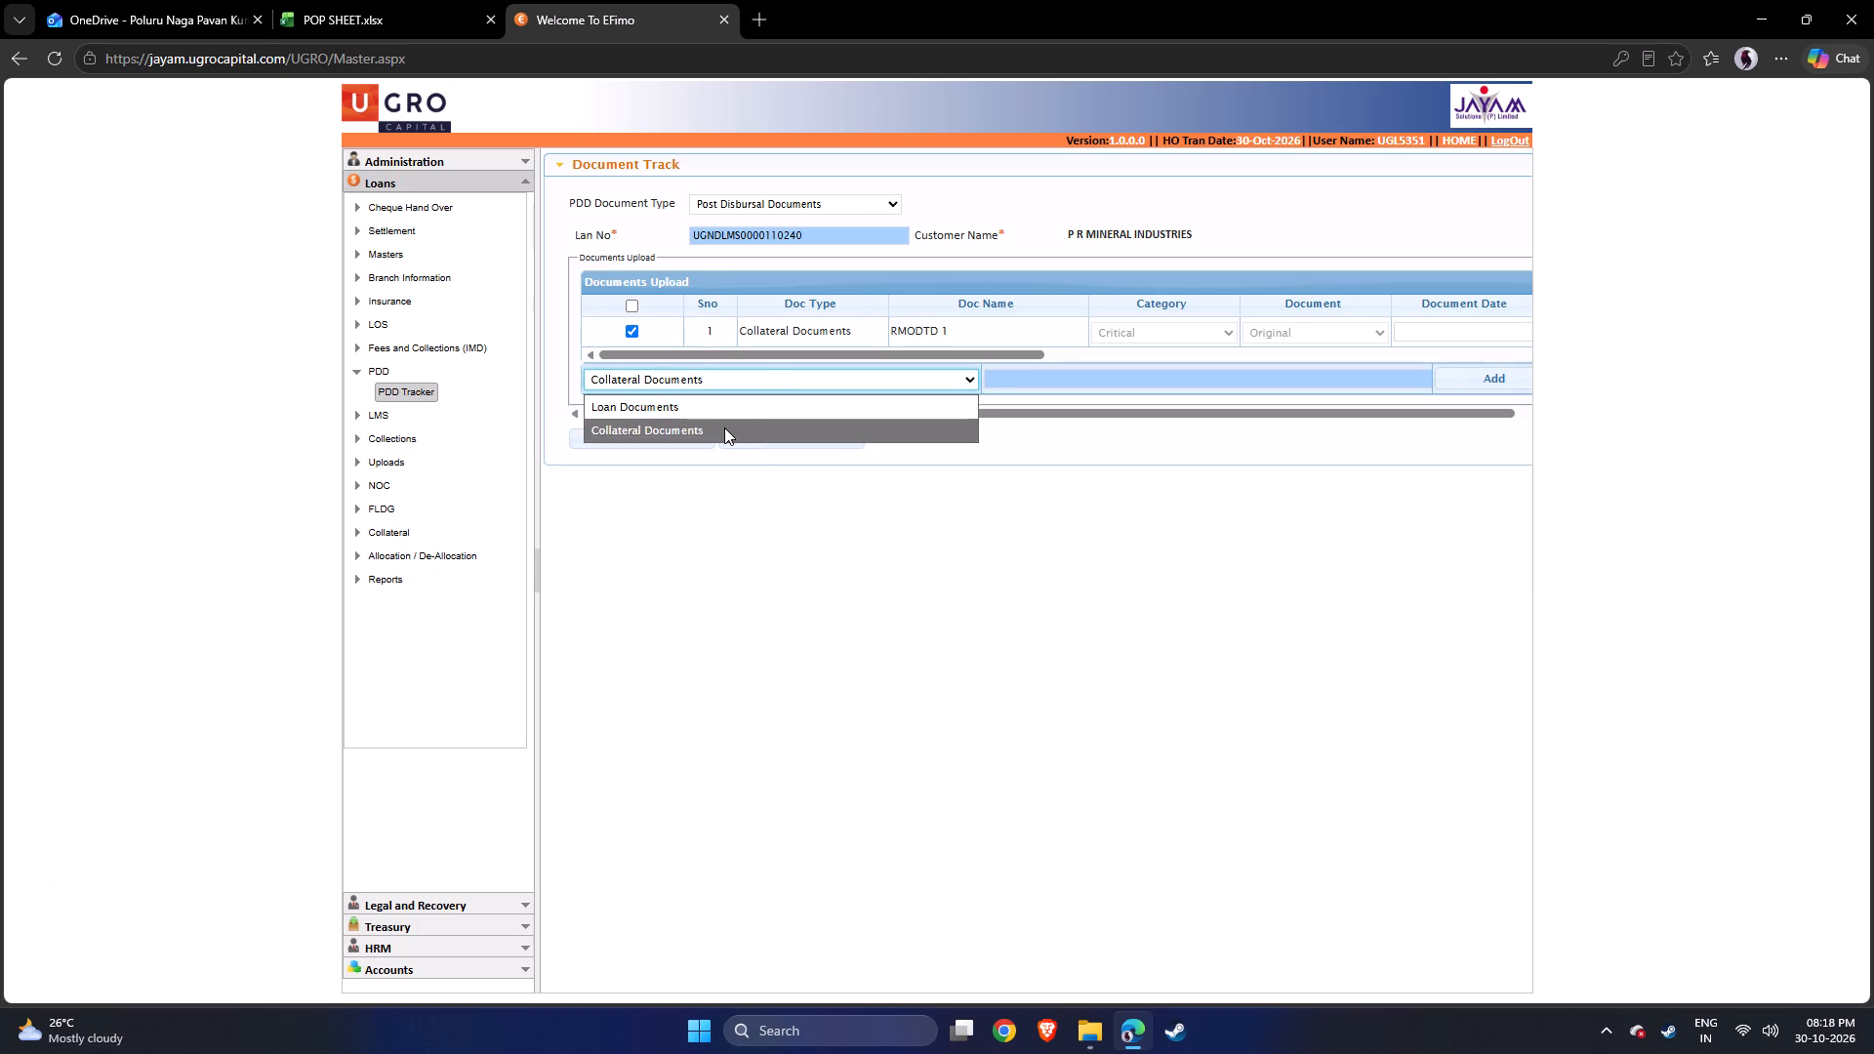
{"action": "left_click", "coordinate": [724, 427]}
{"action": "left_click", "coordinate": [1076, 374]}
{"action": "type", "text": "mod"}
{"action": "left_click", "coordinate": [1118, 409]}
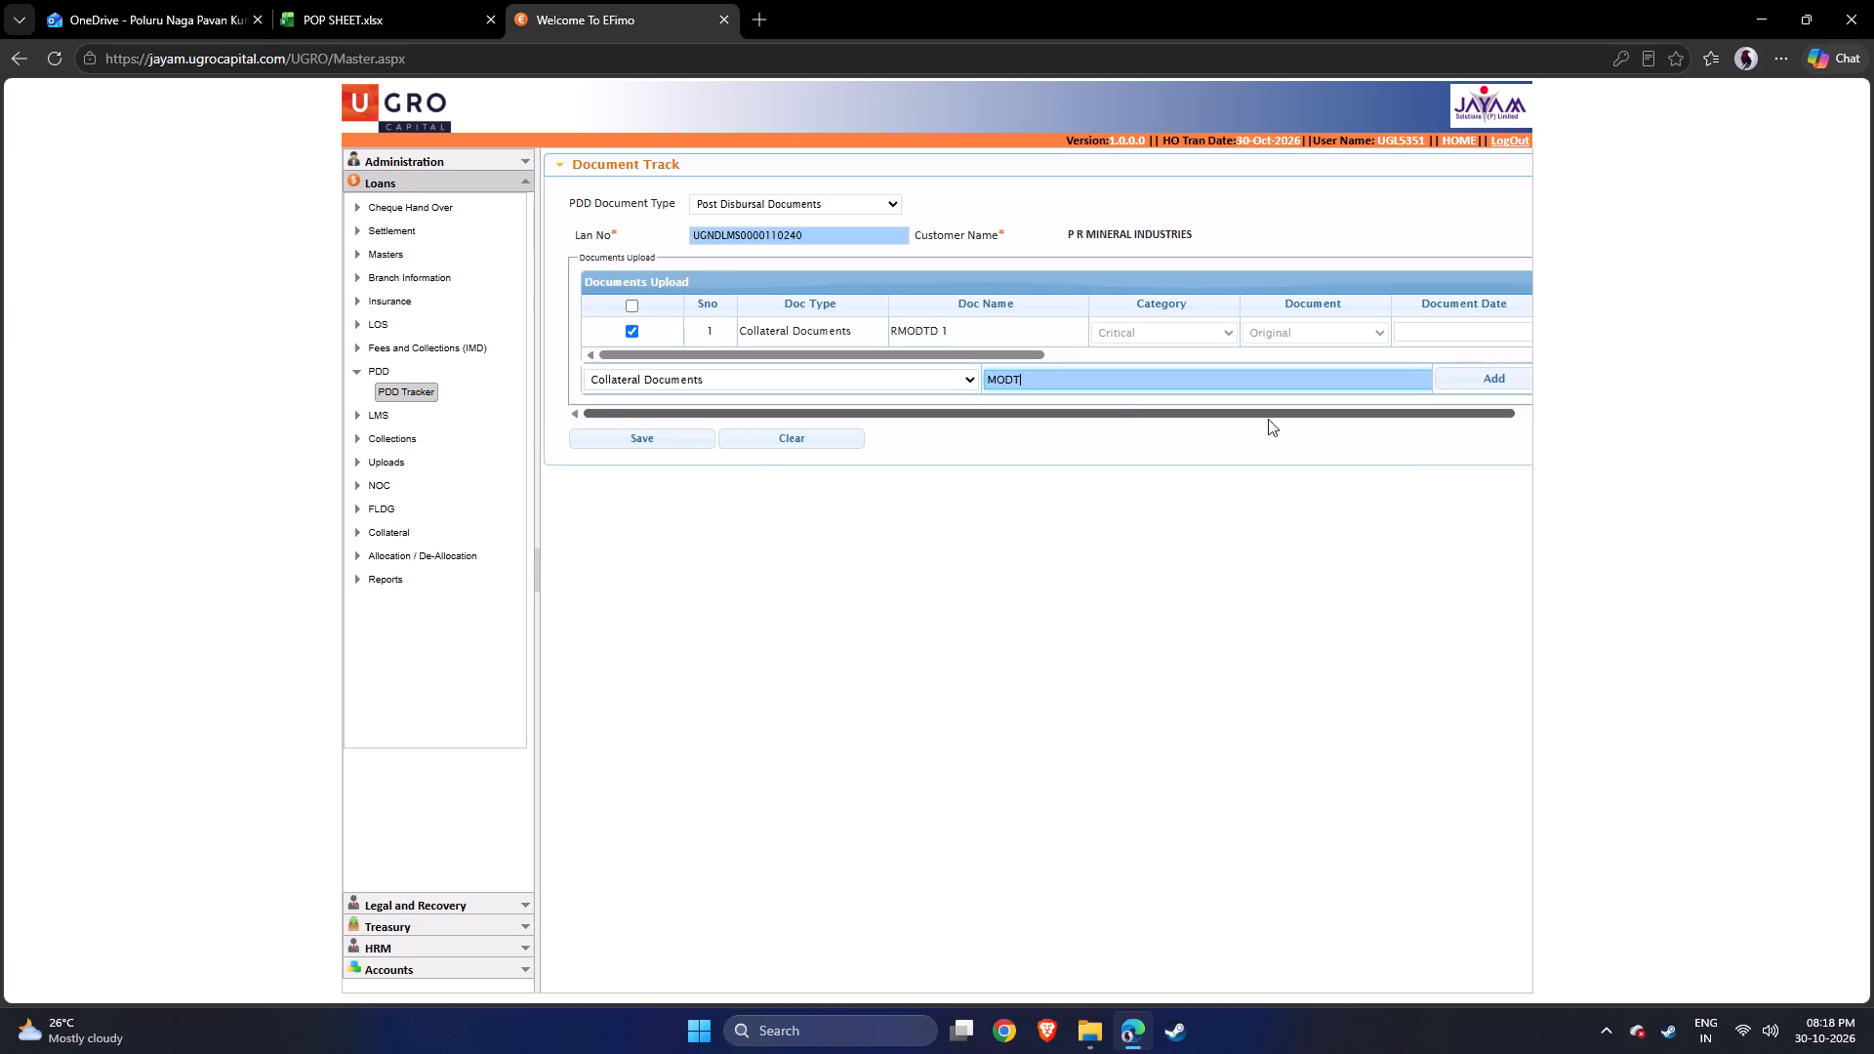
{"action": "left_click", "coordinate": [1479, 385]}
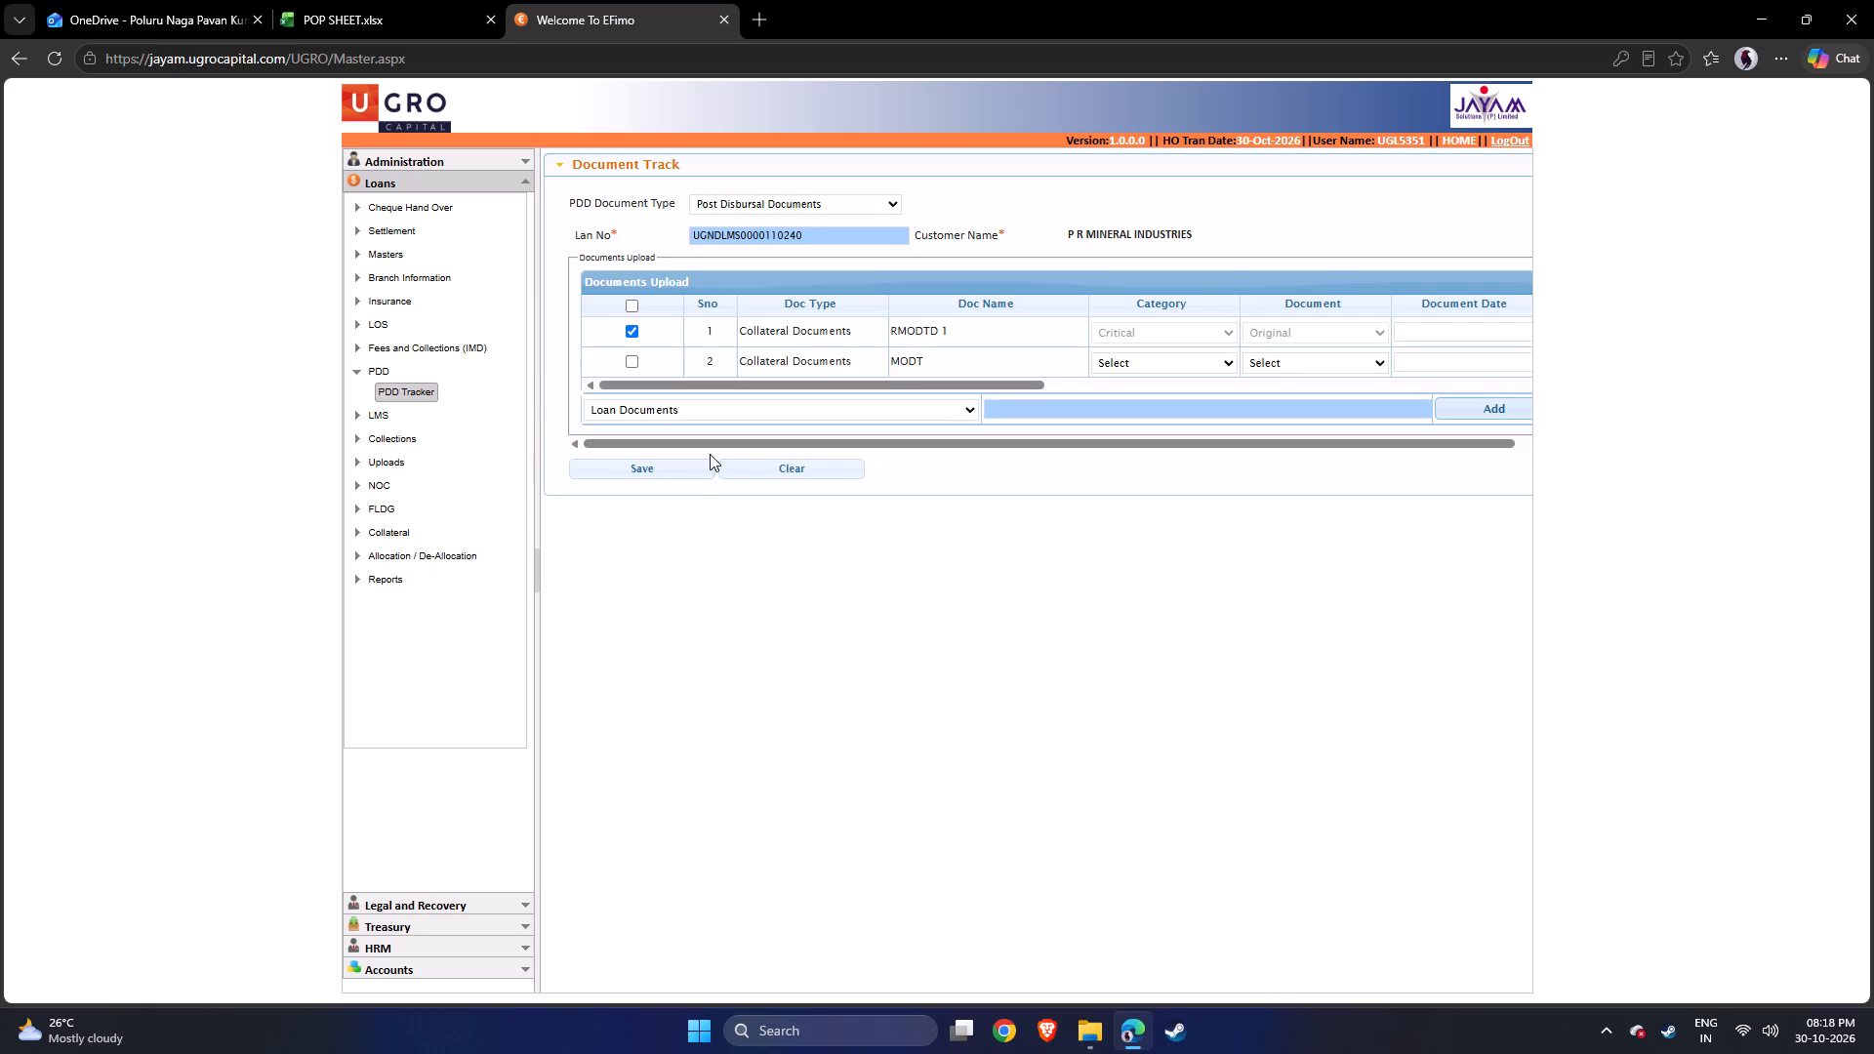
Set the type of the next document entry to Collateral Documents.
{"action": "left_click", "coordinate": [706, 419]}
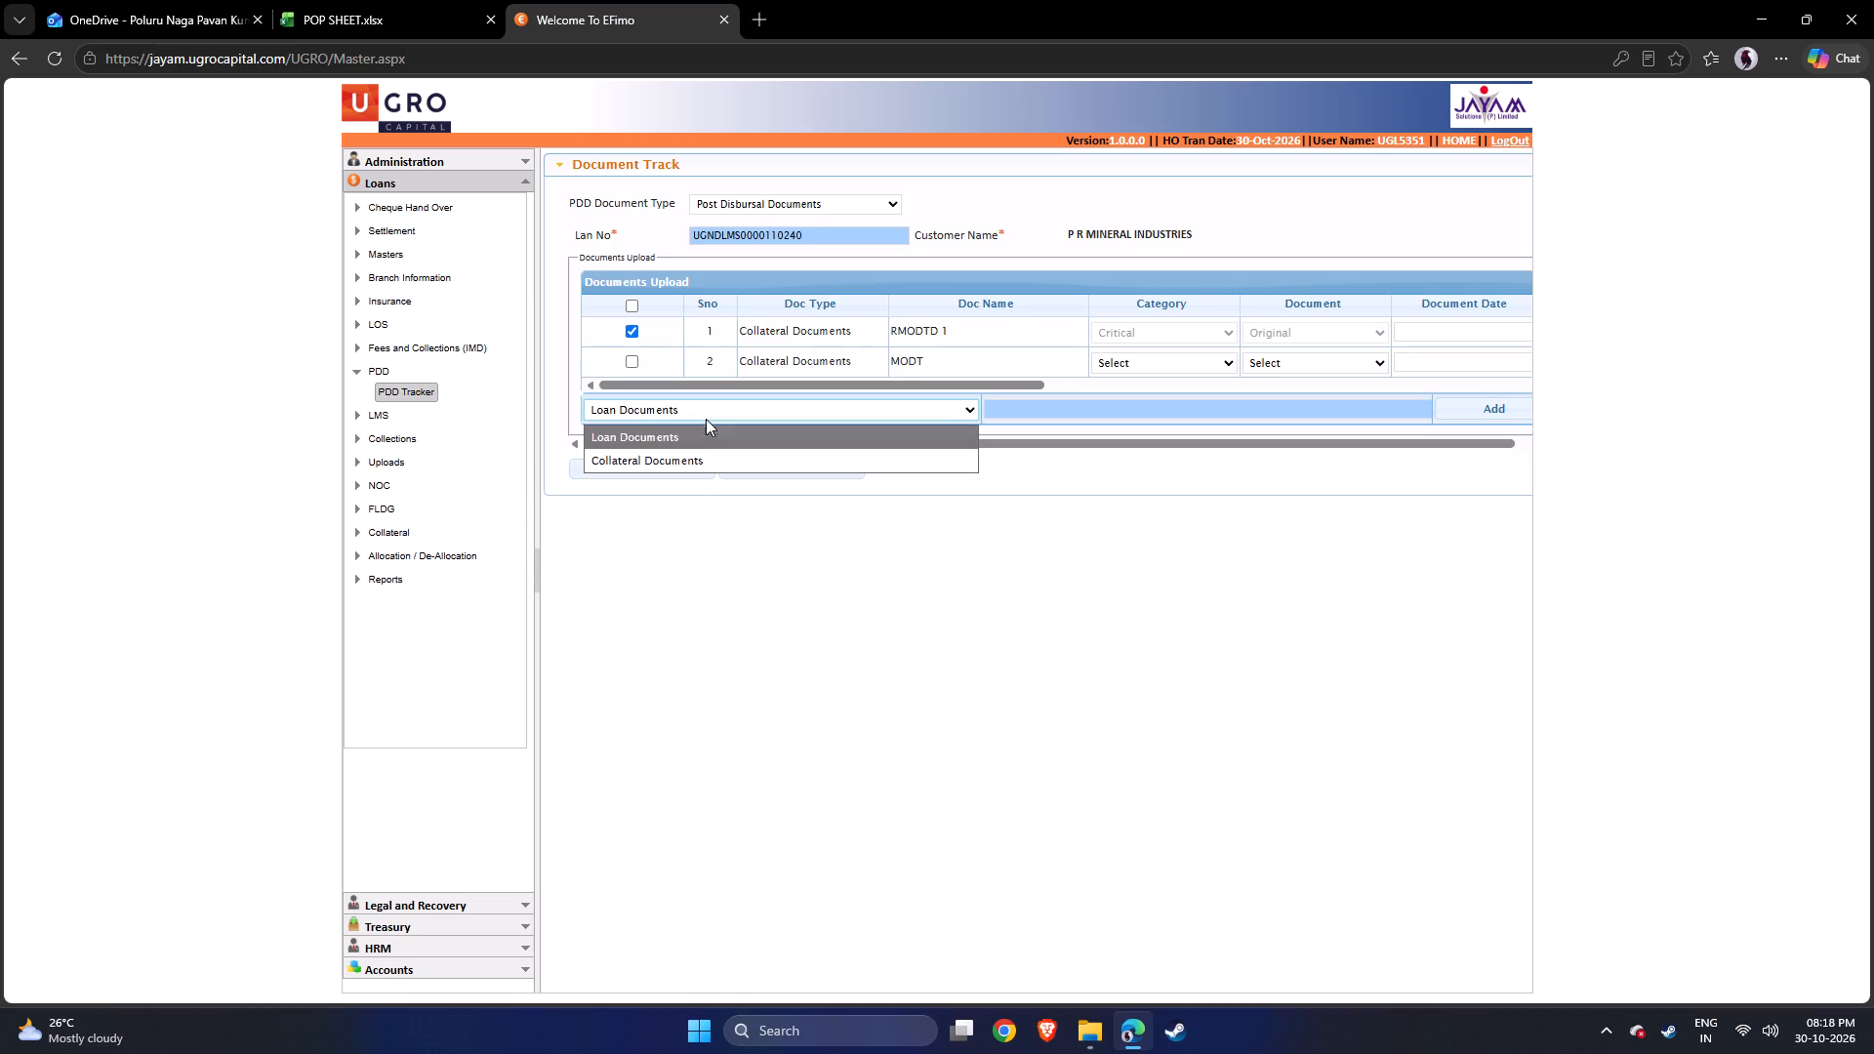
{"action": "left_click", "coordinate": [697, 451]}
{"action": "left_click", "coordinate": [1025, 417]}
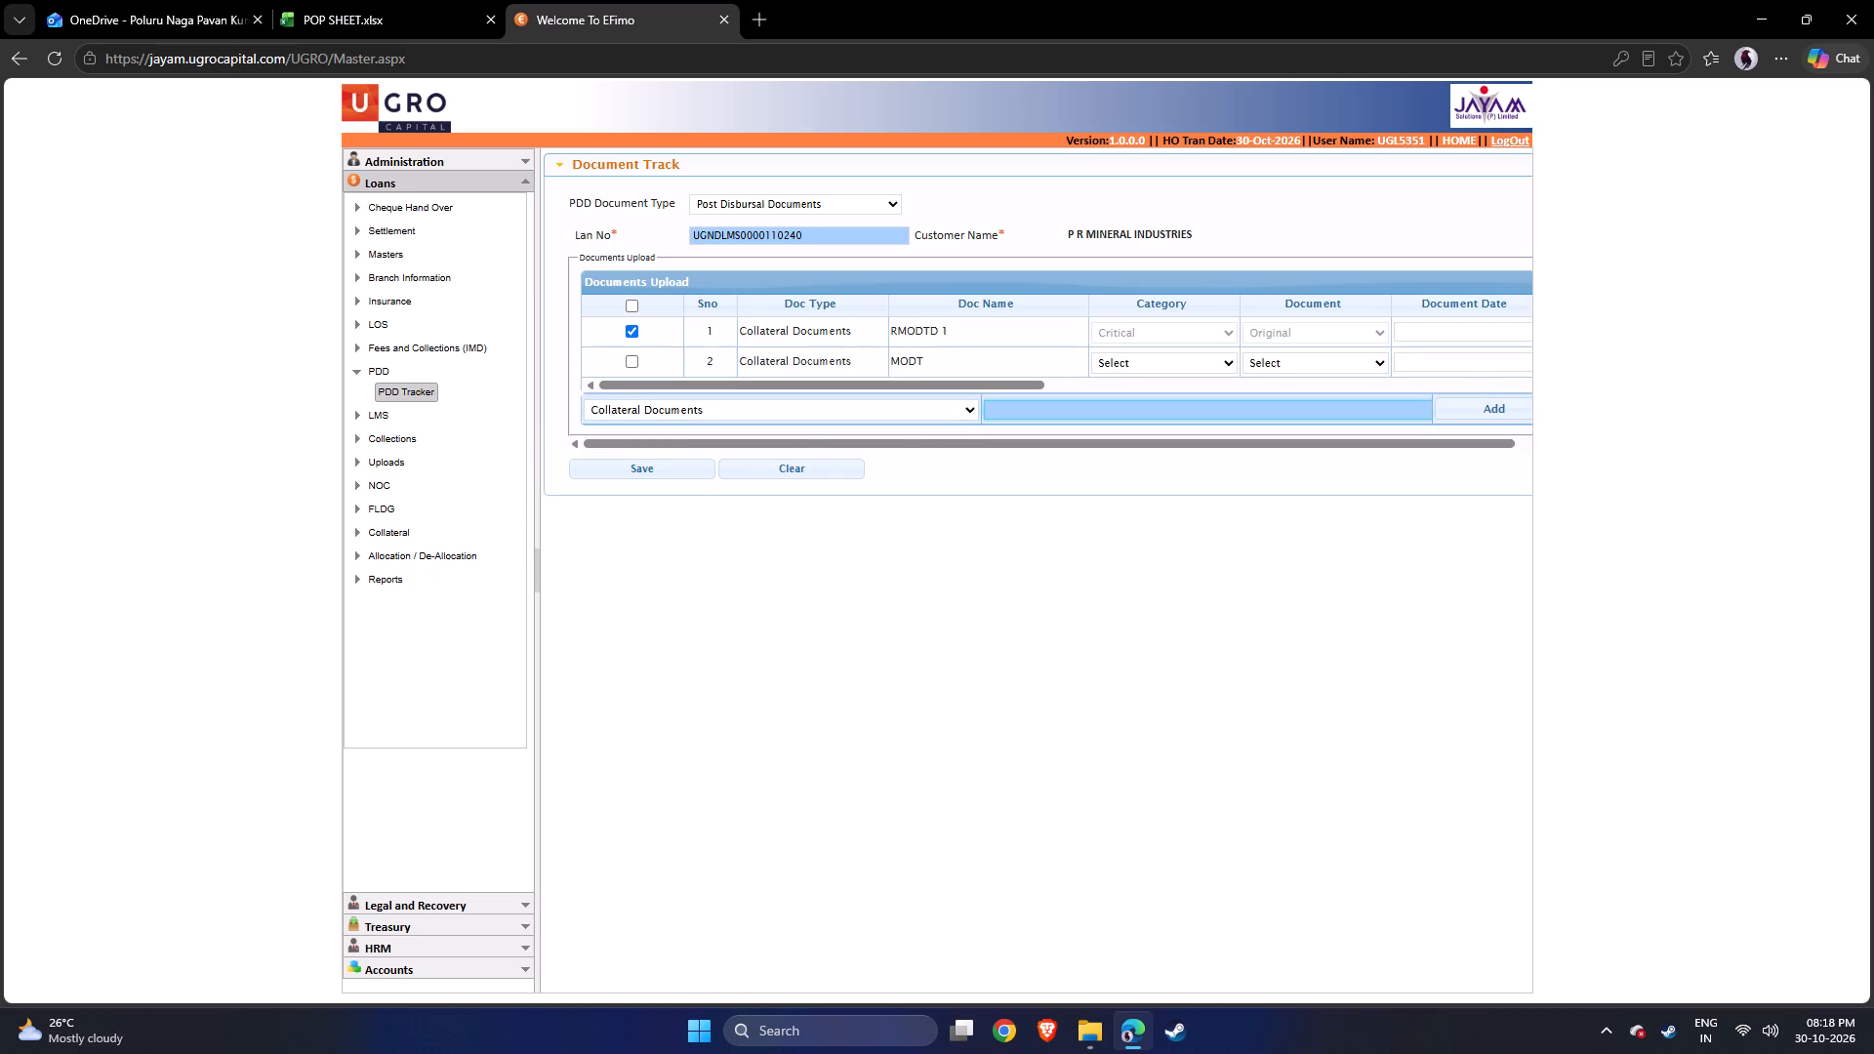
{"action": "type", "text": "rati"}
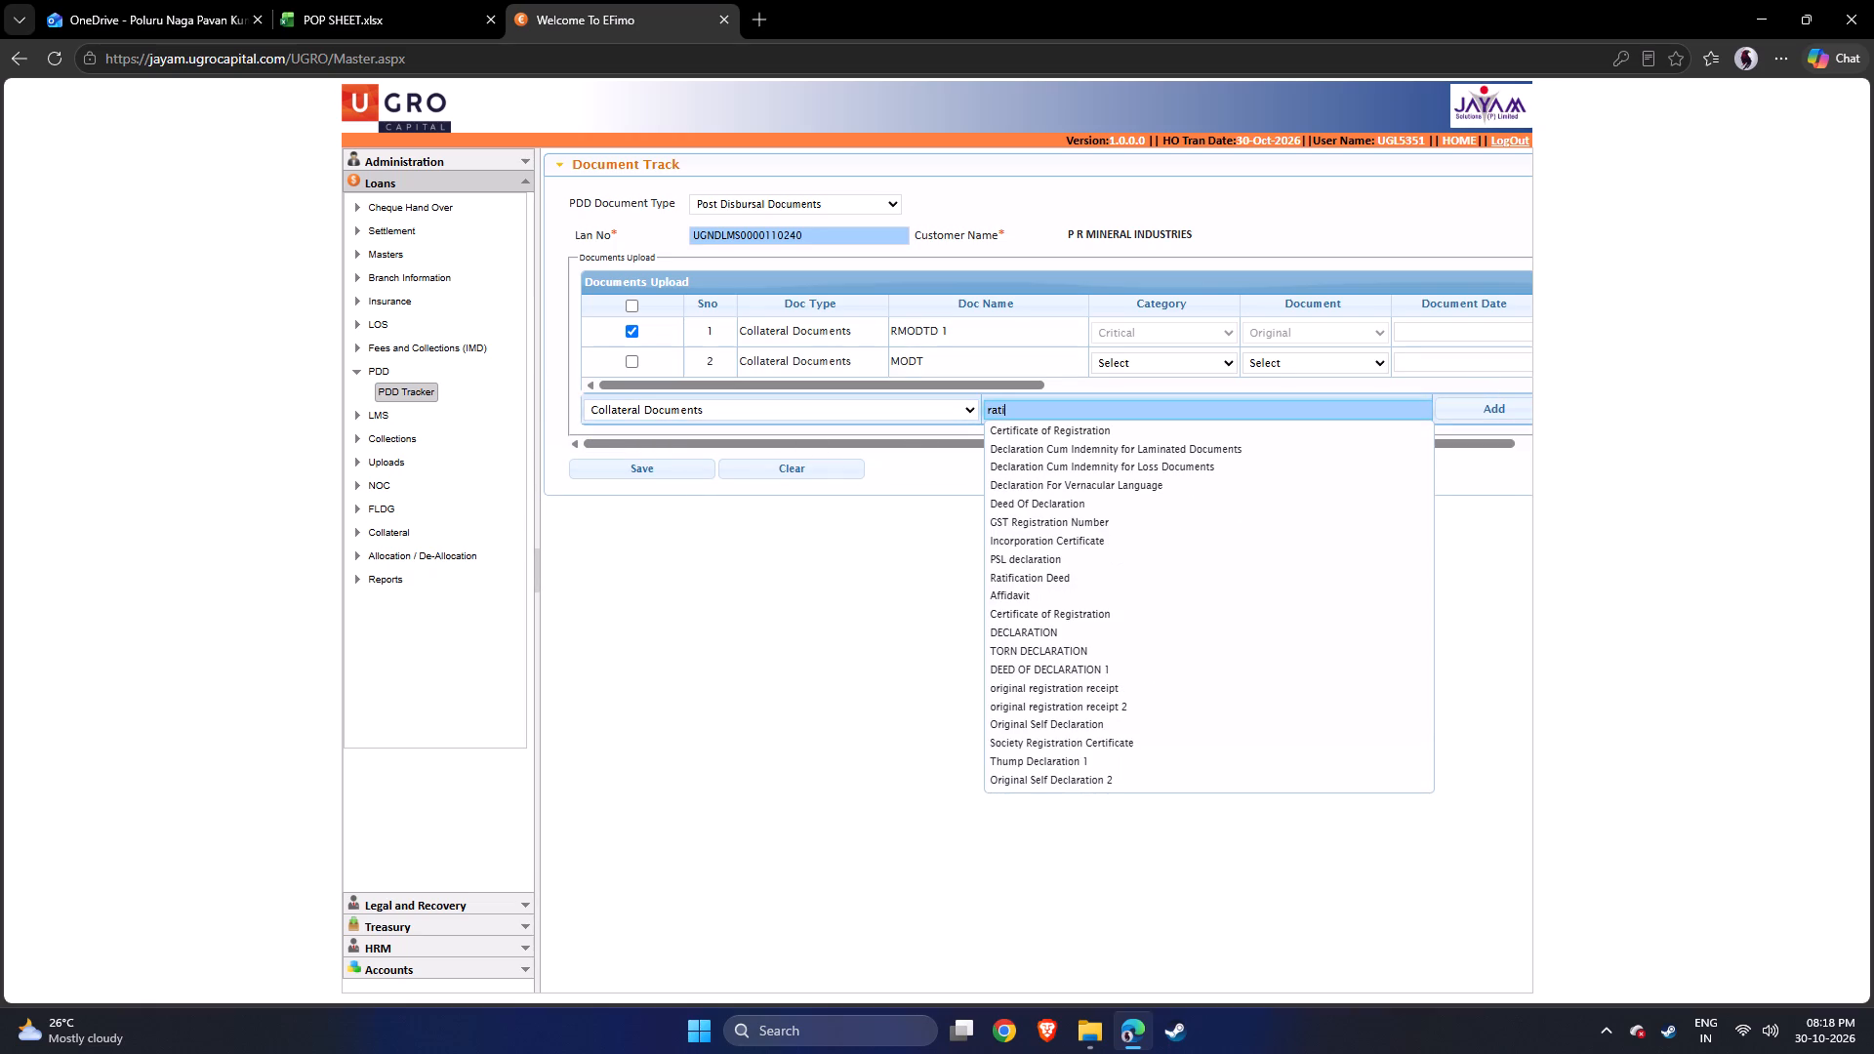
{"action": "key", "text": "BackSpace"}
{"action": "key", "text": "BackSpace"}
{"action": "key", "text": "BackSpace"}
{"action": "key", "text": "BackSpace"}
Find the document name Sale Deed and add it to the uploads list.
{"action": "type", "text": "sal"}
{"action": "key", "text": "e"}
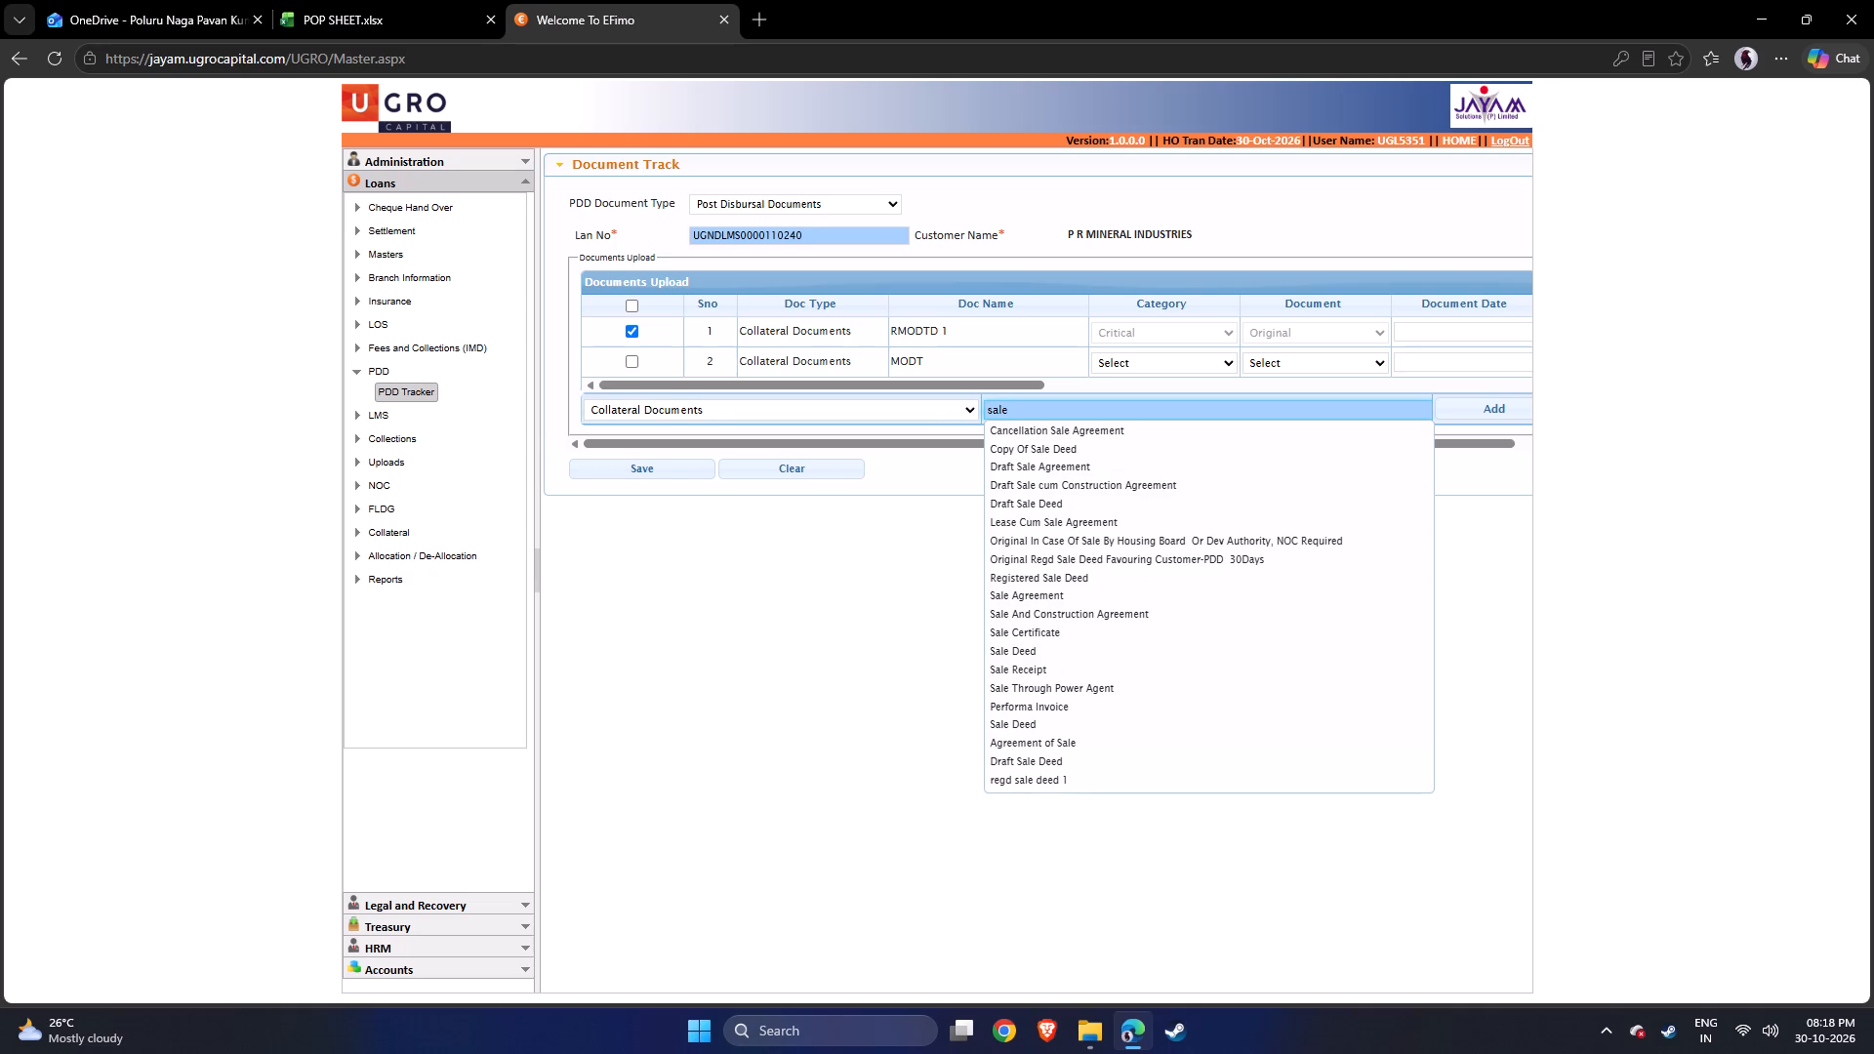
{"action": "left_click", "coordinate": [1046, 647]}
{"action": "left_click", "coordinate": [1475, 399]}
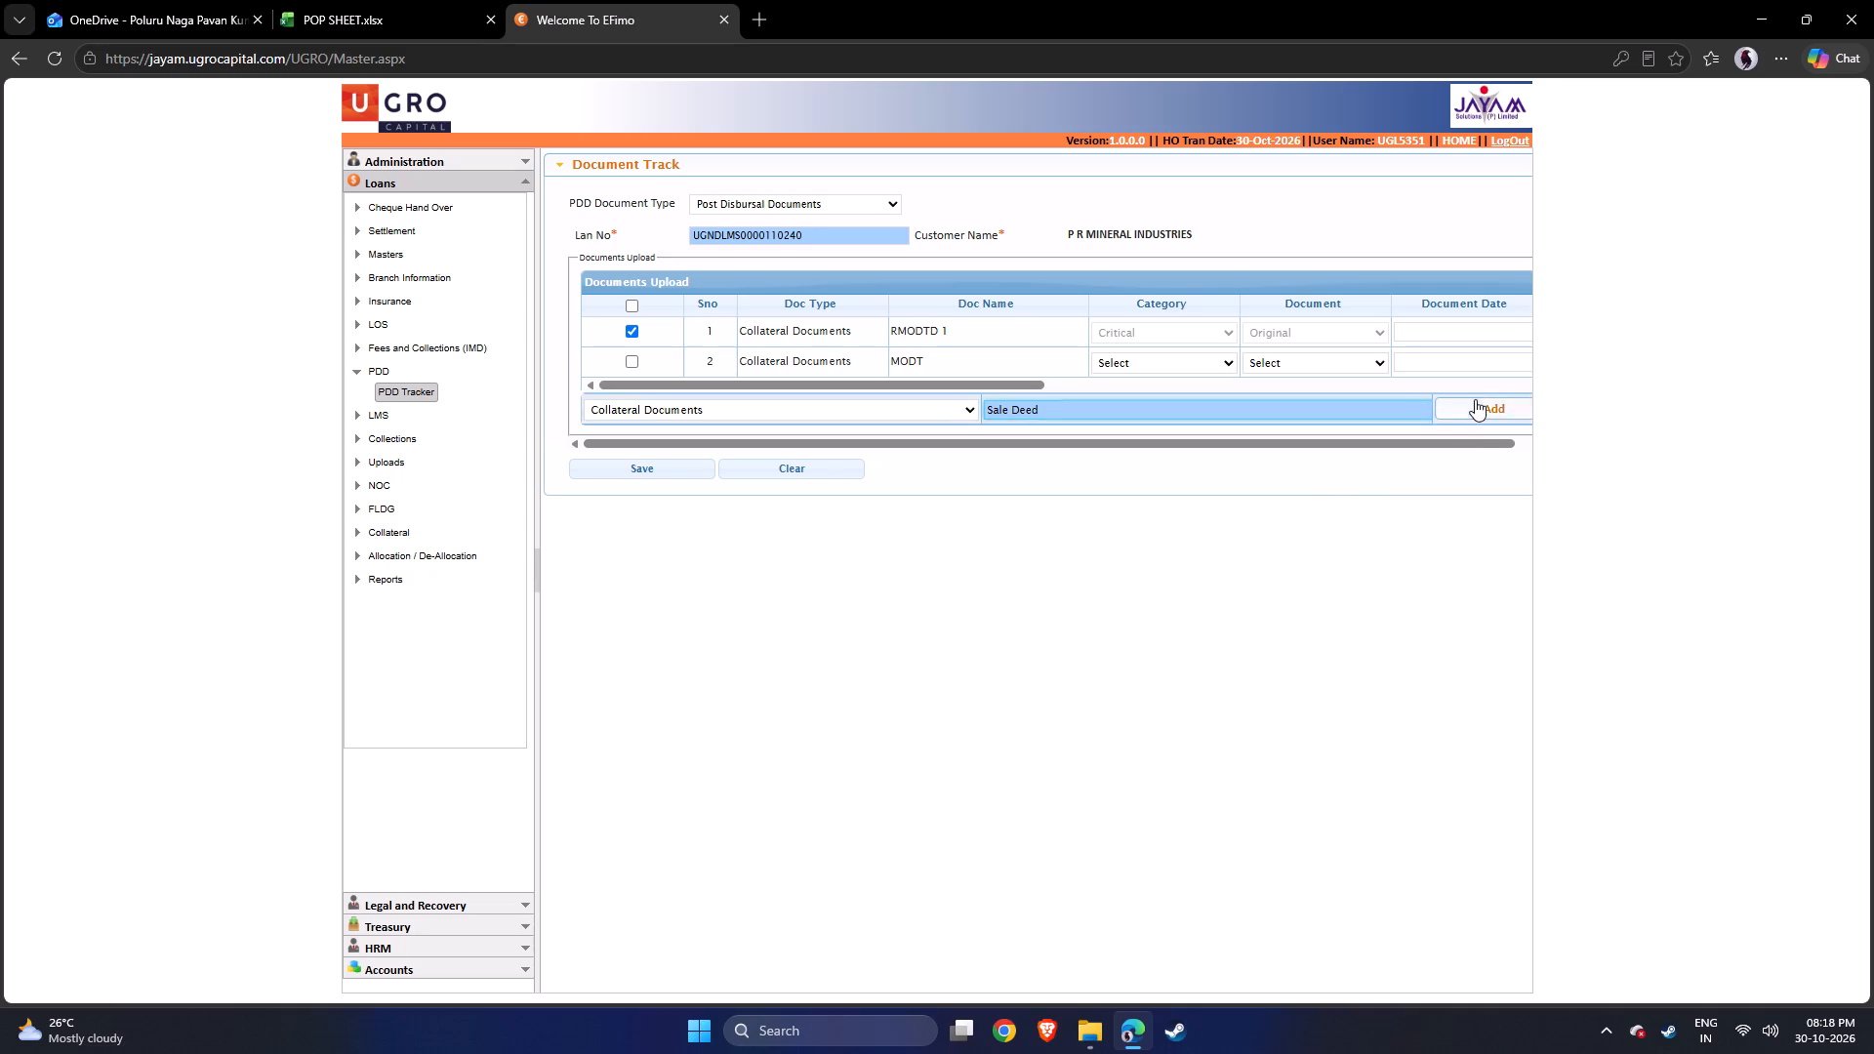
Switch to the POP SHEET workbook and review the document entries from MODT to N-12, including types, deed numbers and descriptions.
{"action": "key", "text": "alt+Tab"}
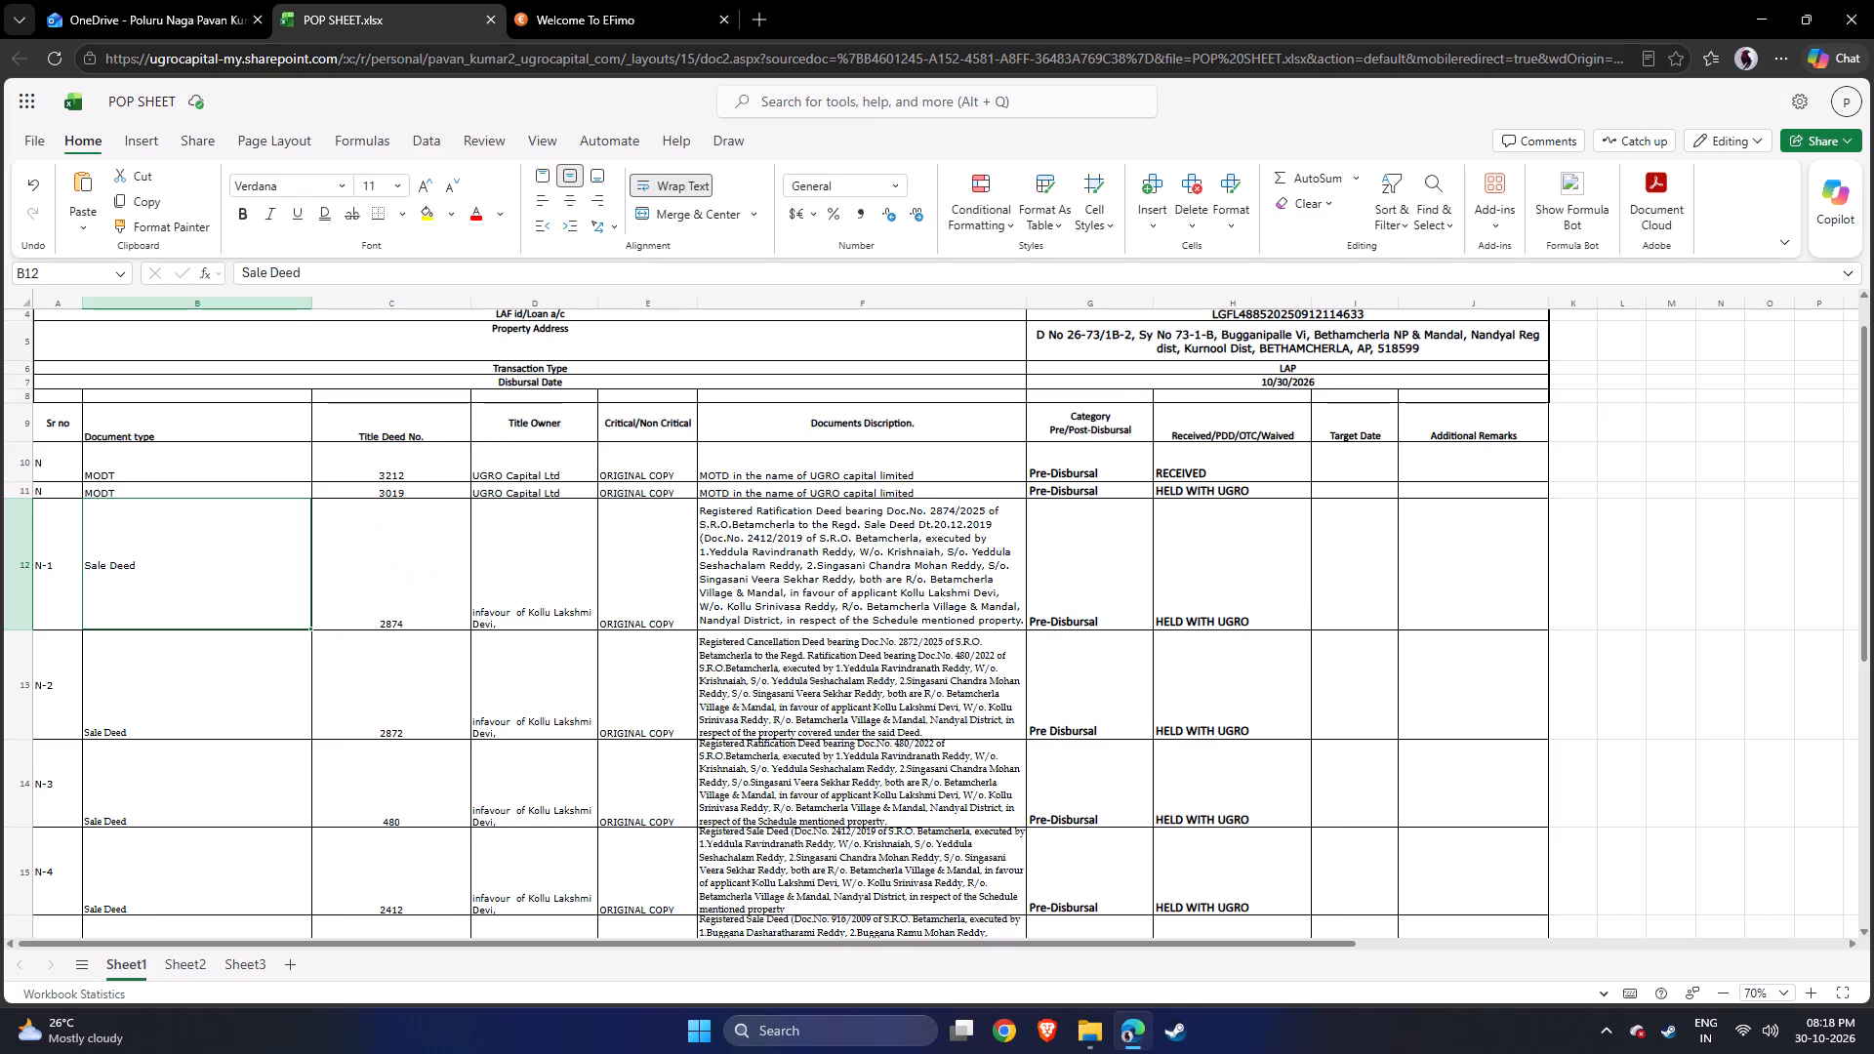
{"action": "scroll", "coordinate": [307, 702], "scroll_direction": "down", "scroll_amount": 3}
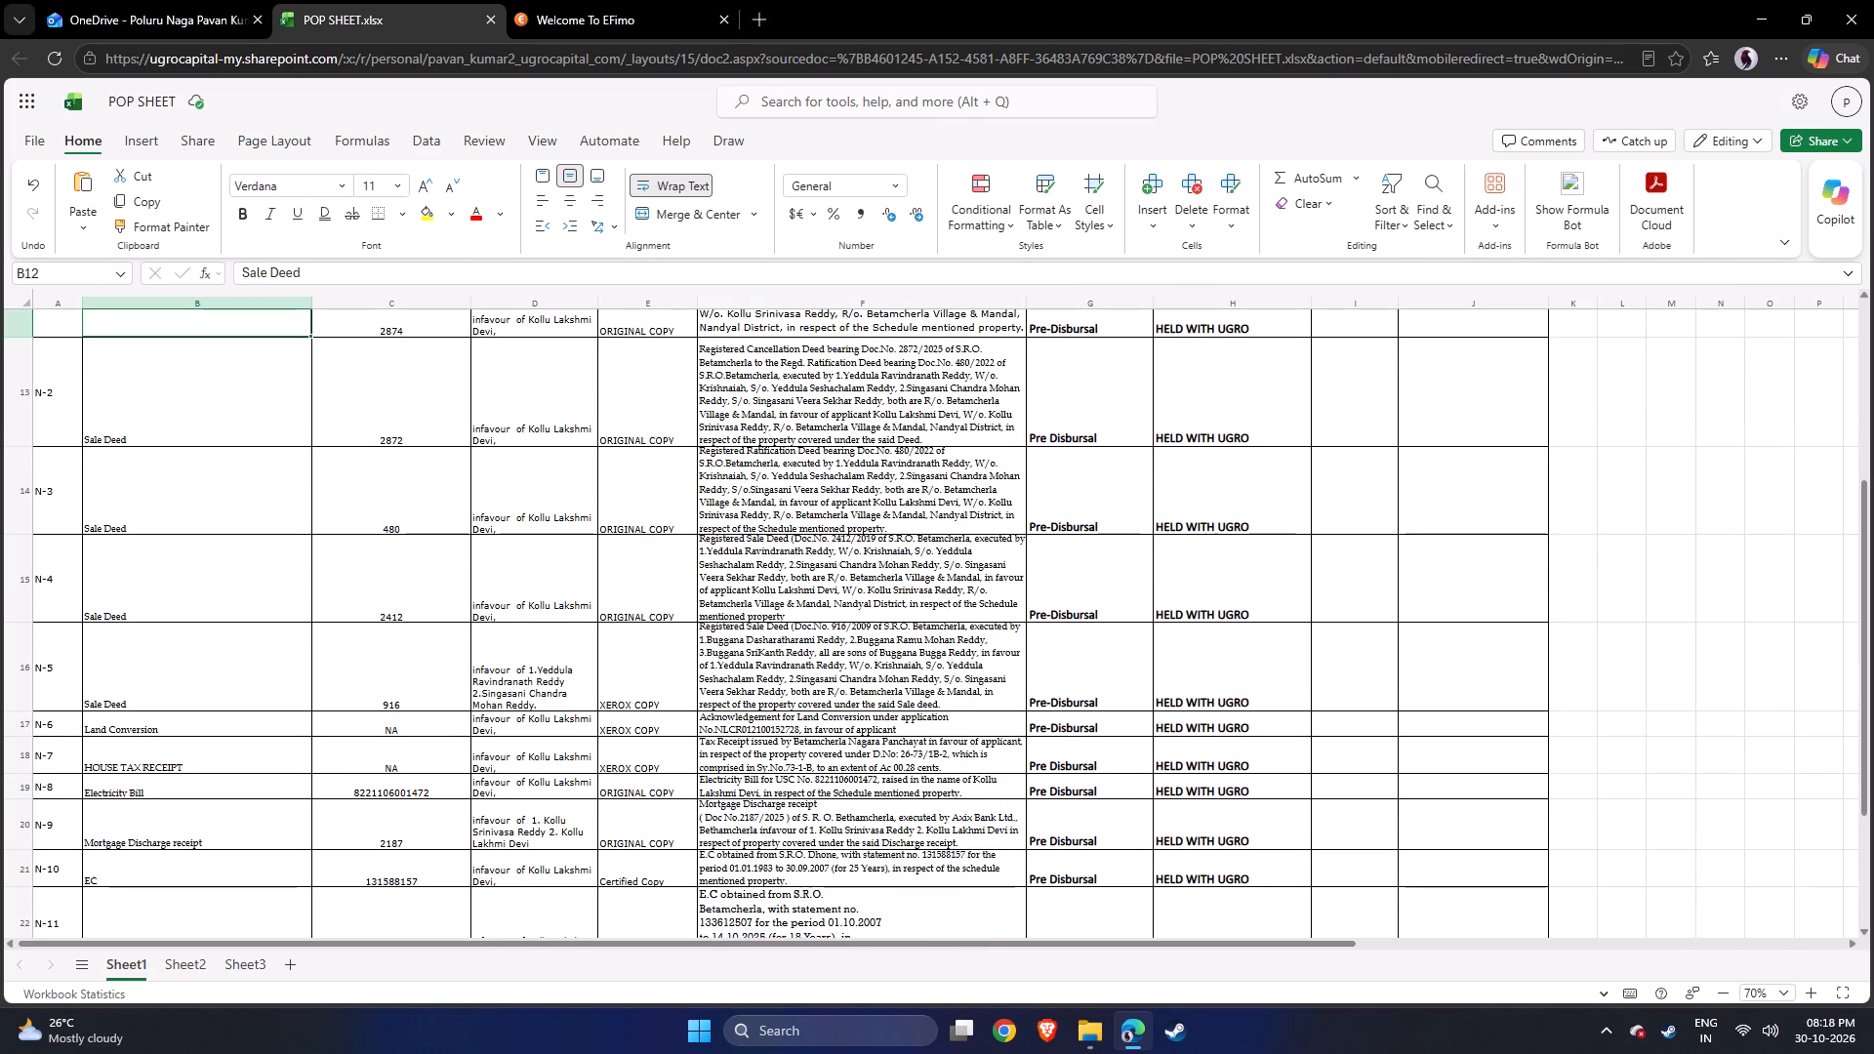
{"action": "scroll", "coordinate": [194, 534], "scroll_direction": "up", "scroll_amount": 2}
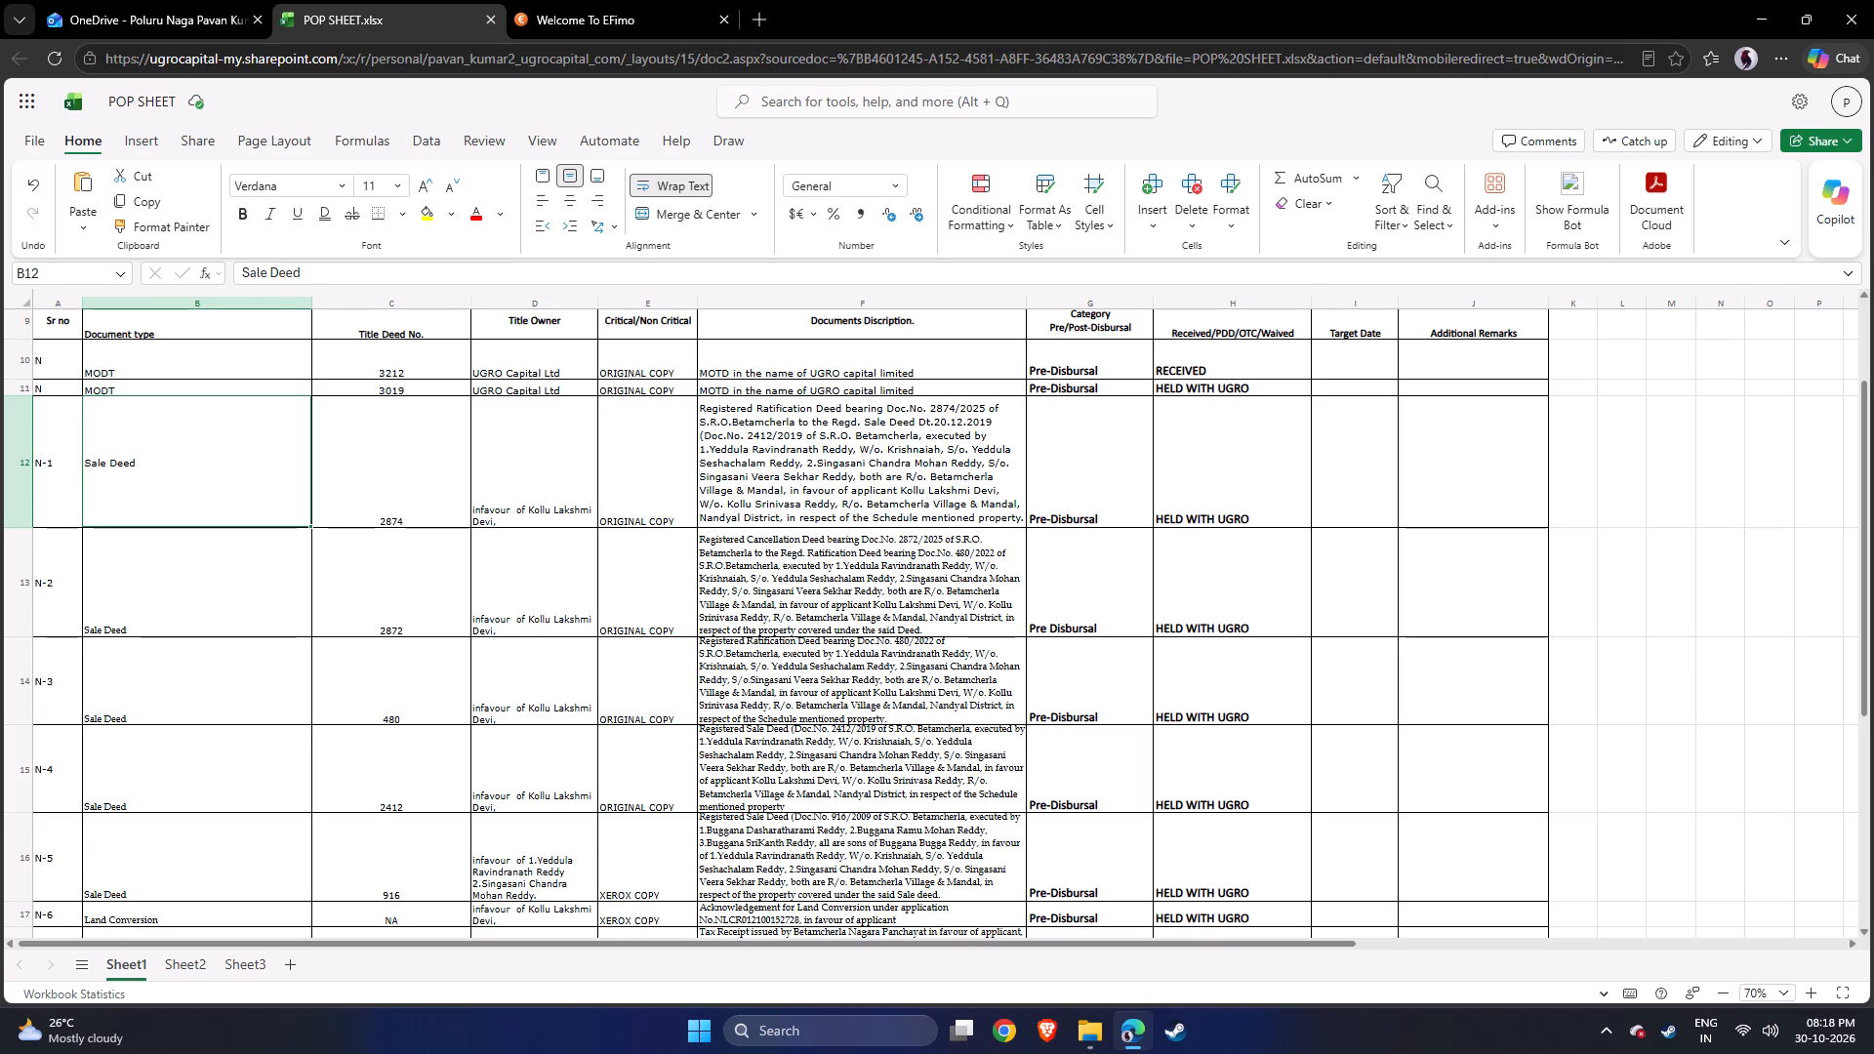
{"action": "scroll", "coordinate": [138, 625], "scroll_direction": "down", "scroll_amount": 1}
{"action": "scroll", "coordinate": [138, 625], "scroll_direction": "up", "scroll_amount": 1}
{"action": "scroll", "coordinate": [139, 636], "scroll_direction": "down", "scroll_amount": 3}
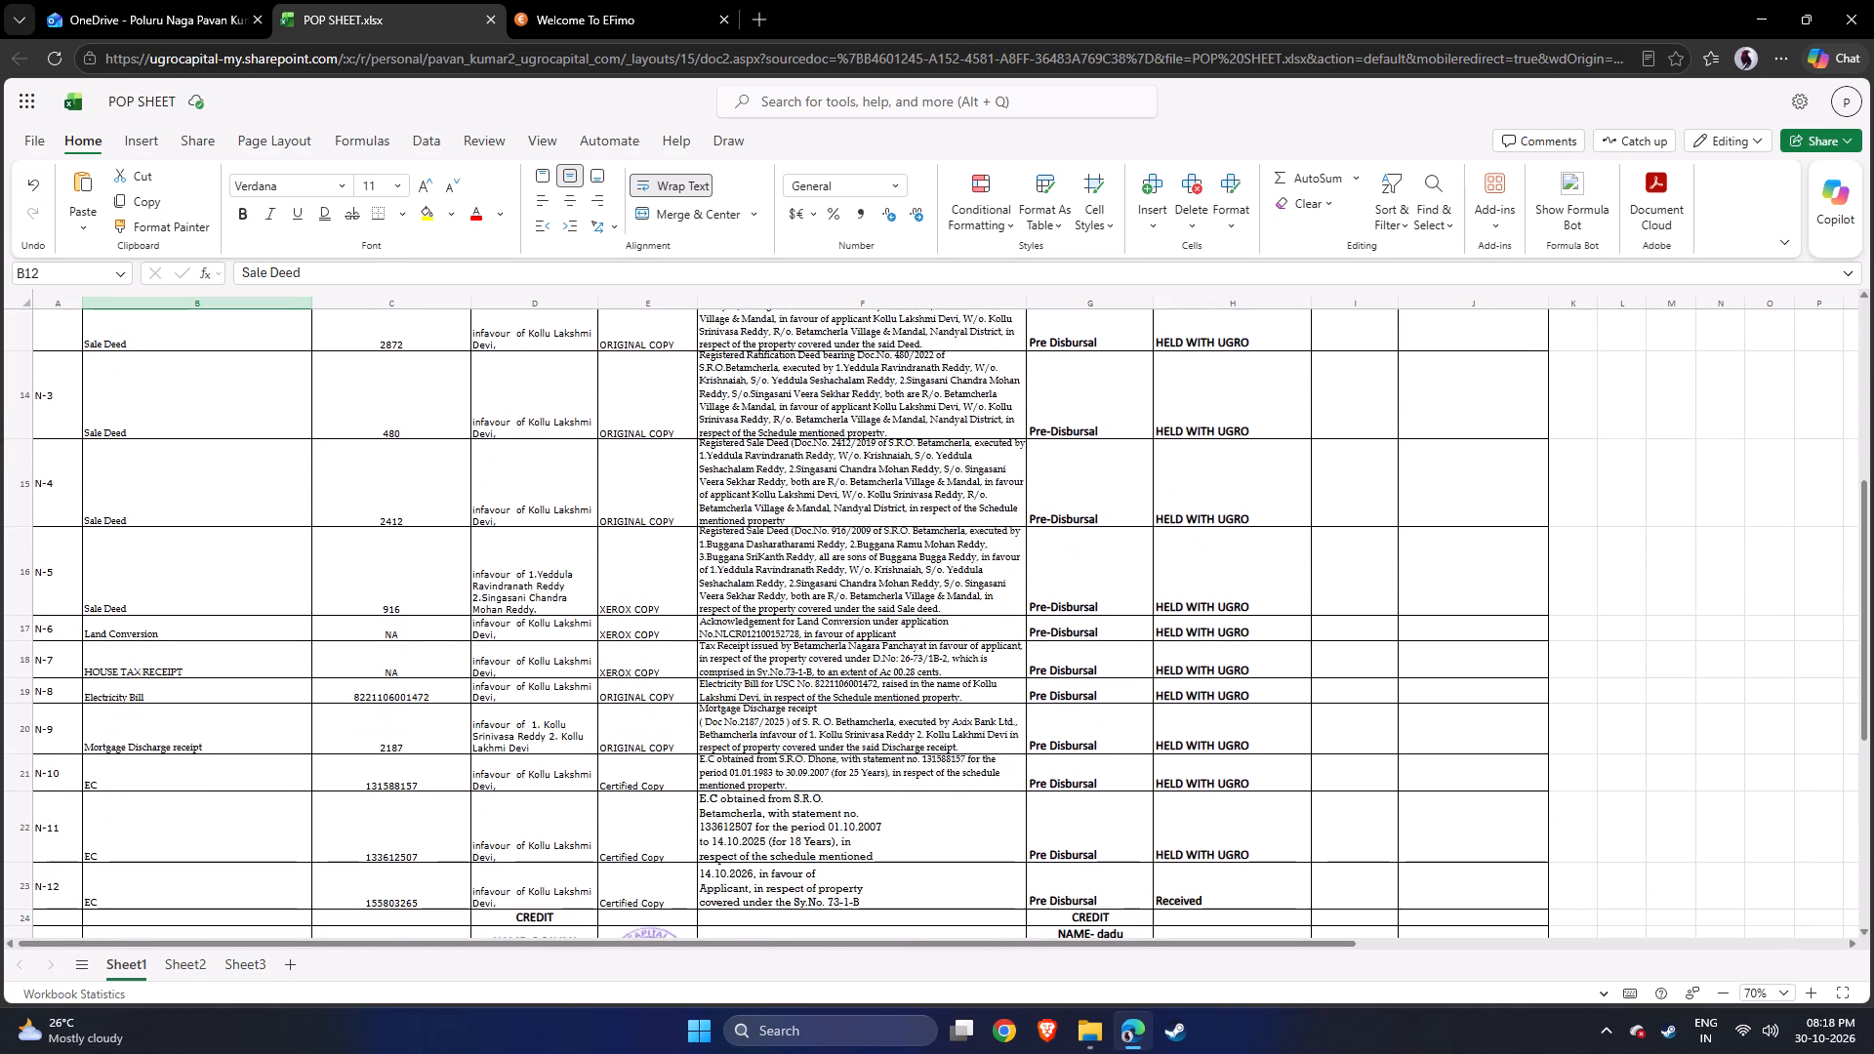
{"action": "scroll", "coordinate": [228, 723], "scroll_direction": "down", "scroll_amount": 2}
{"action": "scroll", "coordinate": [223, 727], "scroll_direction": "up", "scroll_amount": 6}
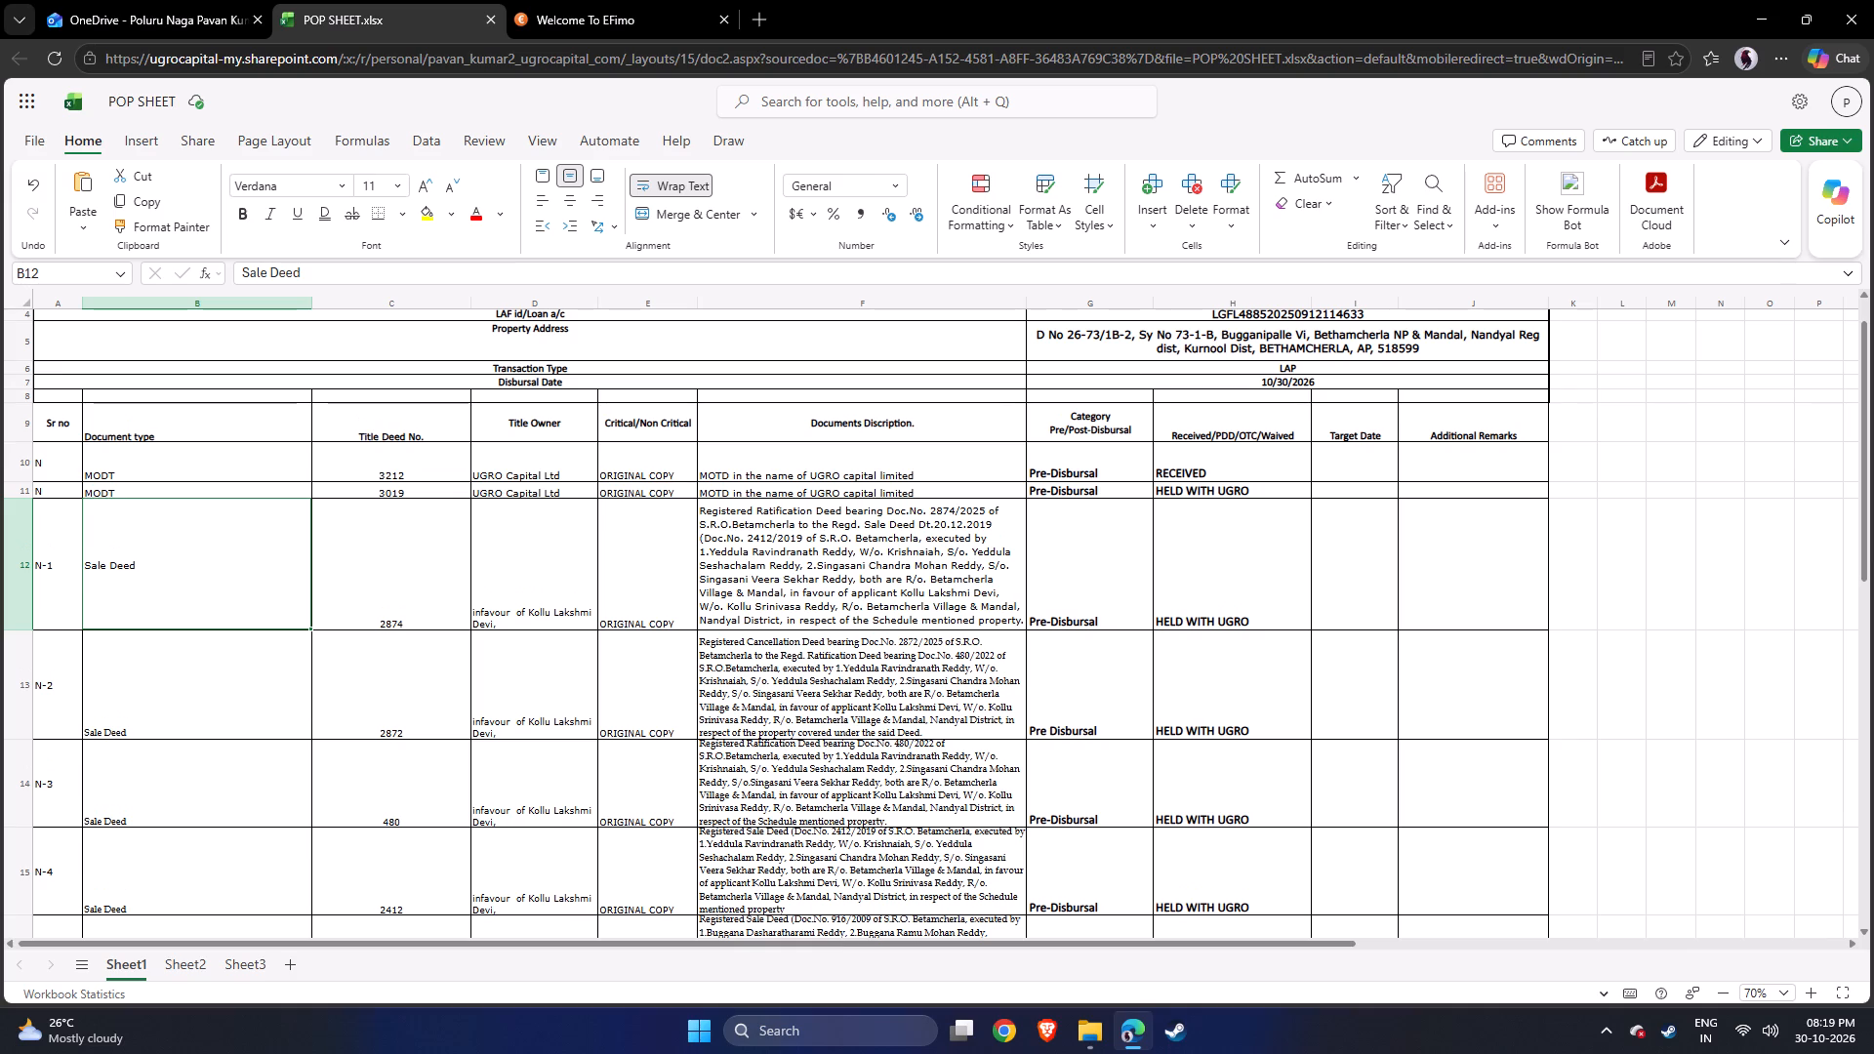
{"action": "key", "text": "Down"}
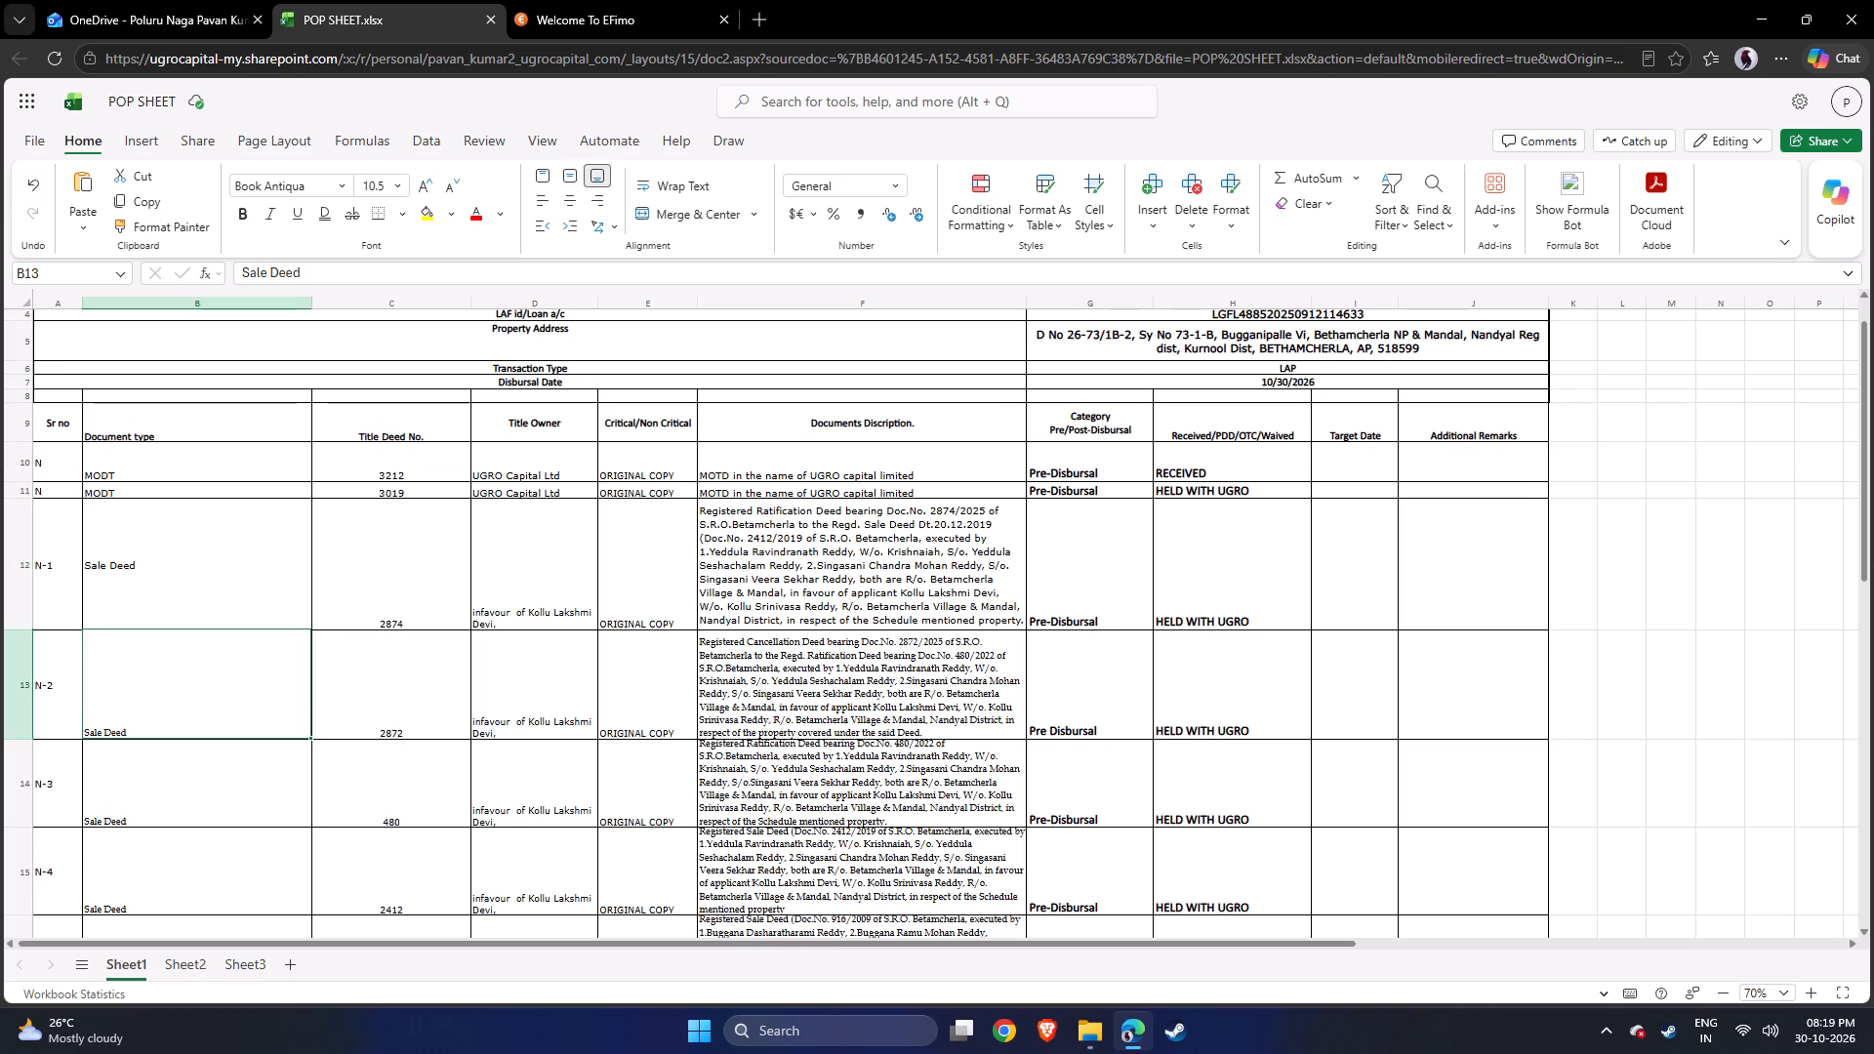
{"action": "scroll", "coordinate": [268, 821], "scroll_direction": "down", "scroll_amount": 2}
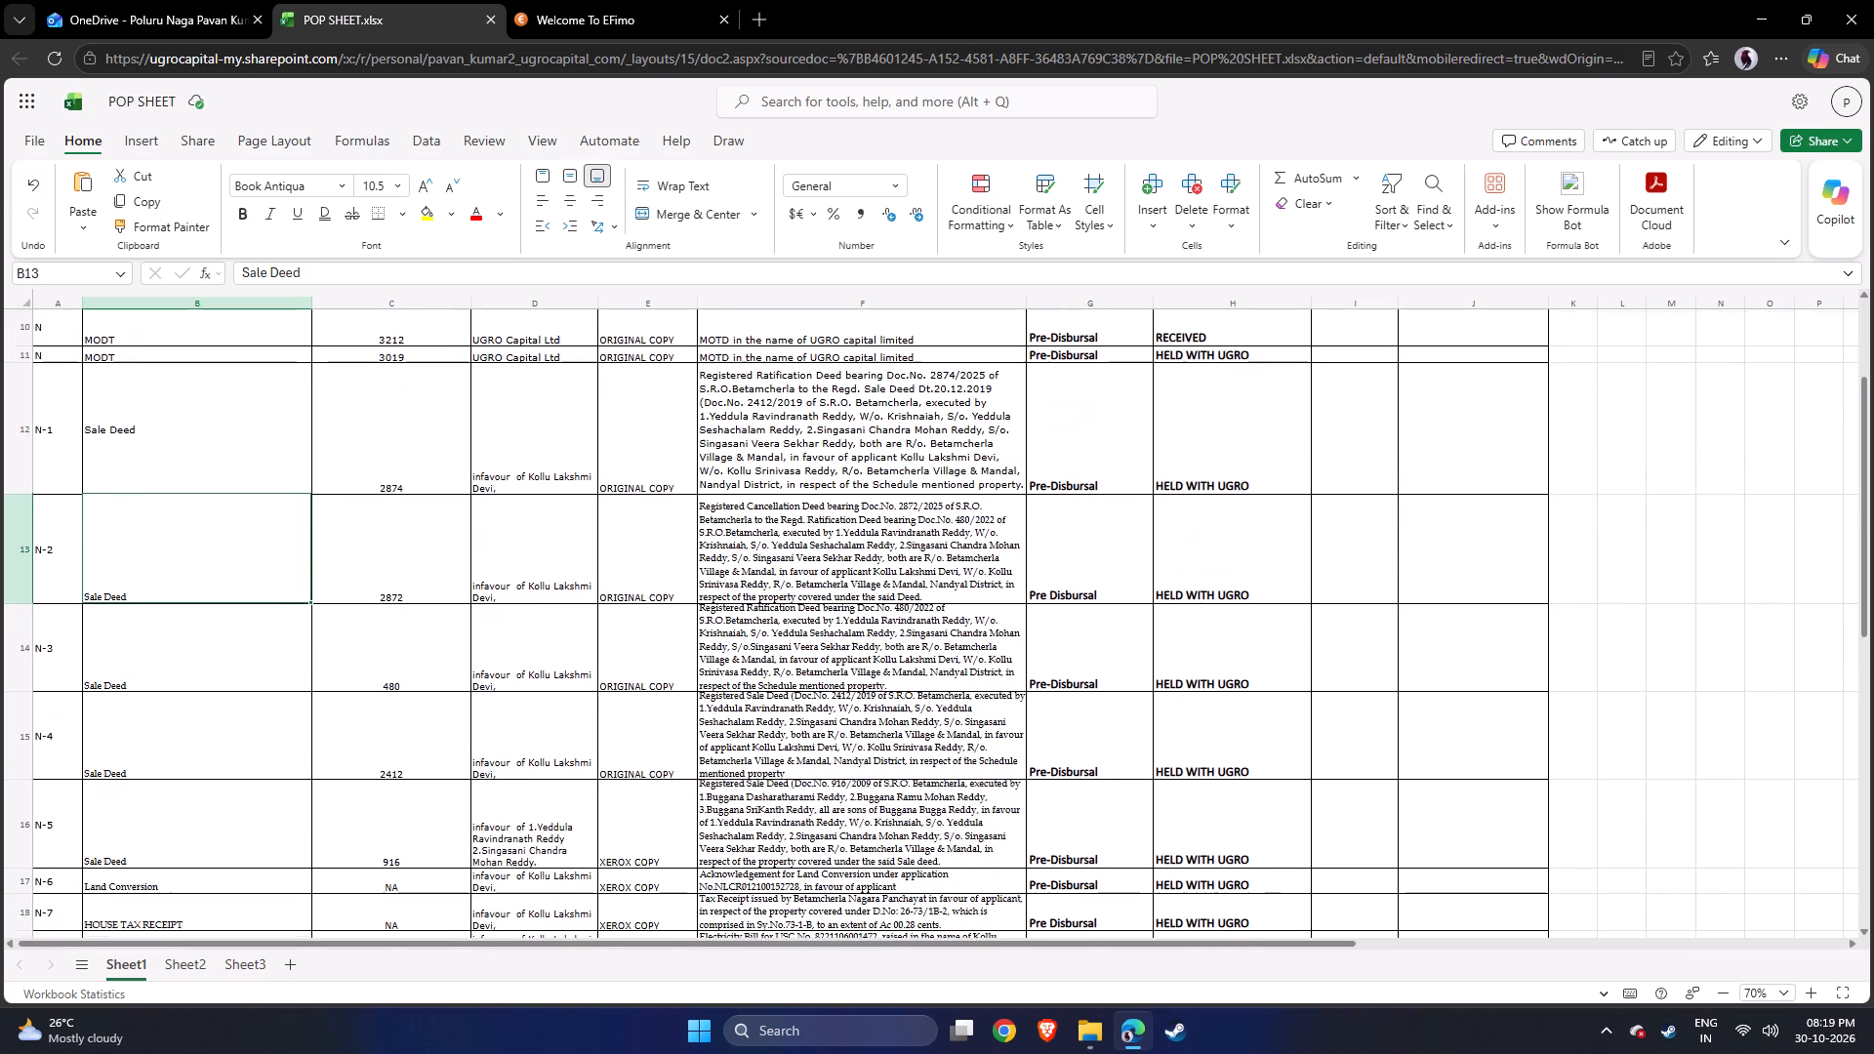
{"action": "scroll", "coordinate": [277, 880], "scroll_direction": "down", "scroll_amount": 1}
{"action": "scroll", "coordinate": [277, 885], "scroll_direction": "up", "scroll_amount": 1}
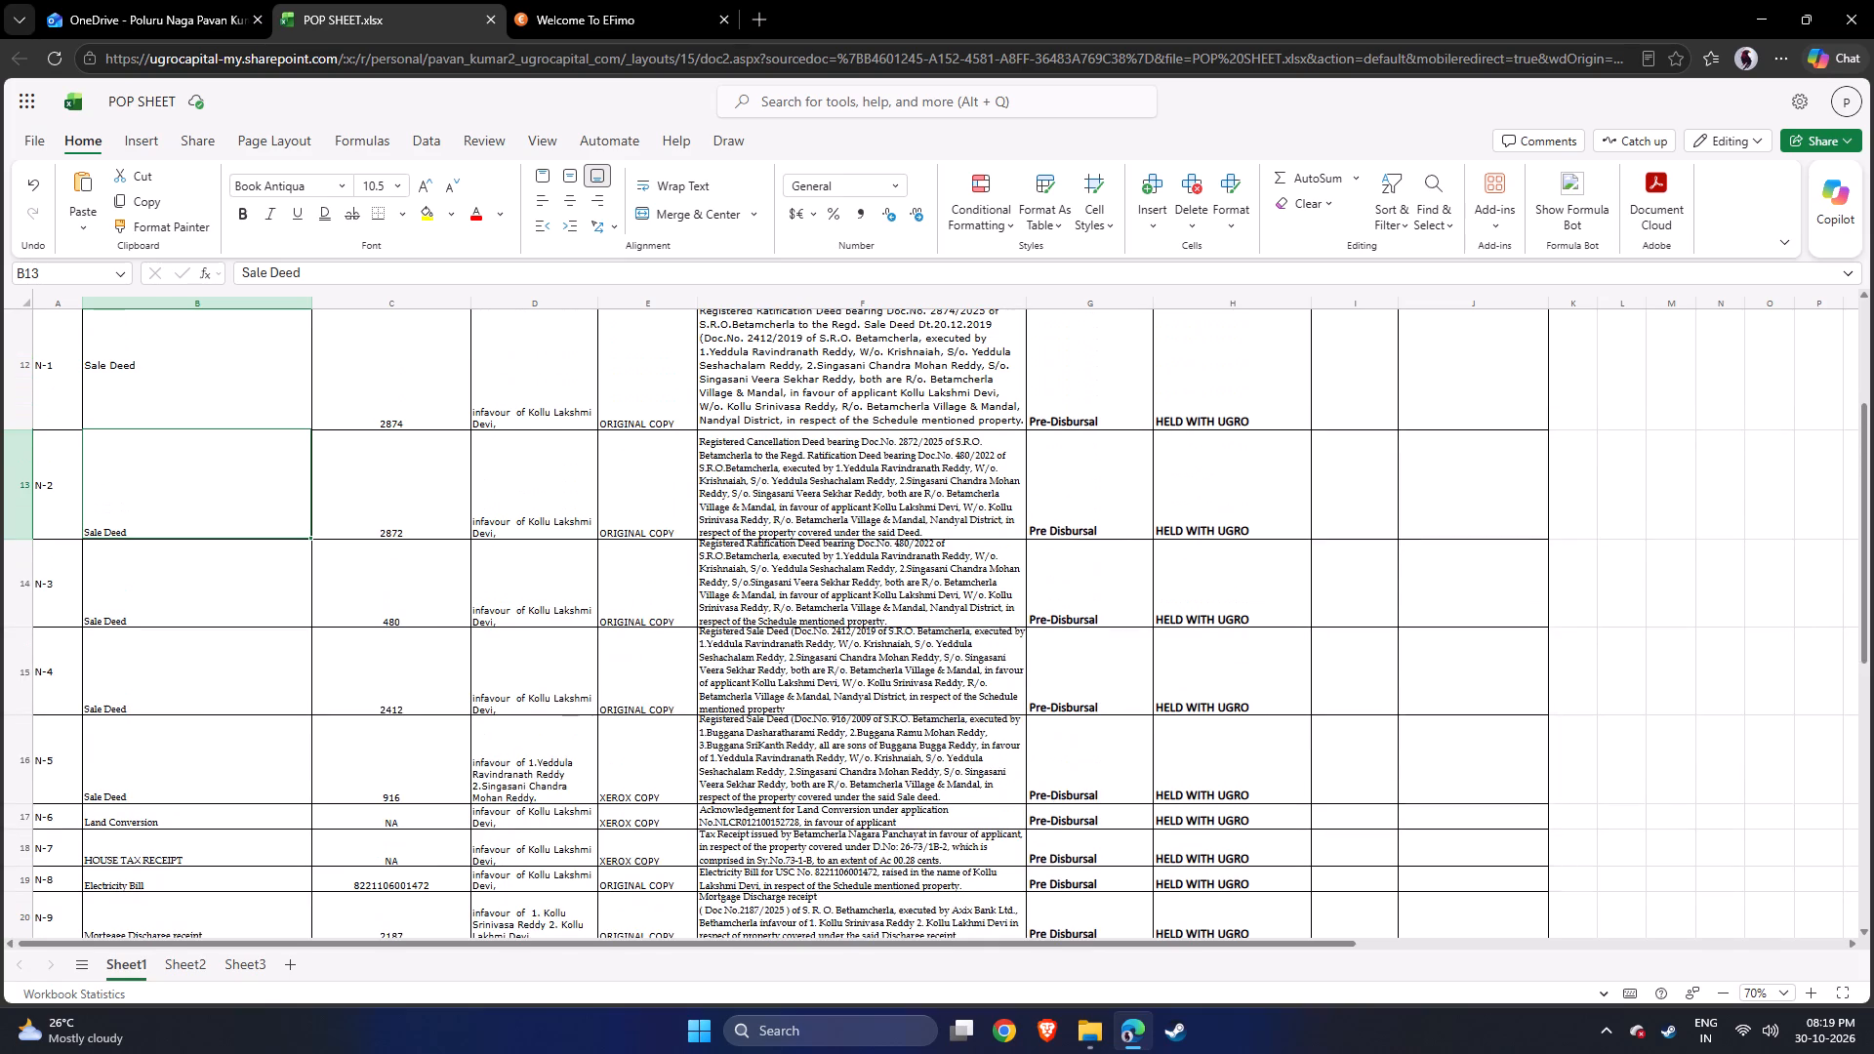
{"action": "scroll", "coordinate": [290, 840], "scroll_direction": "up", "scroll_amount": 1}
{"action": "scroll", "coordinate": [302, 840], "scroll_direction": "down", "scroll_amount": 2}
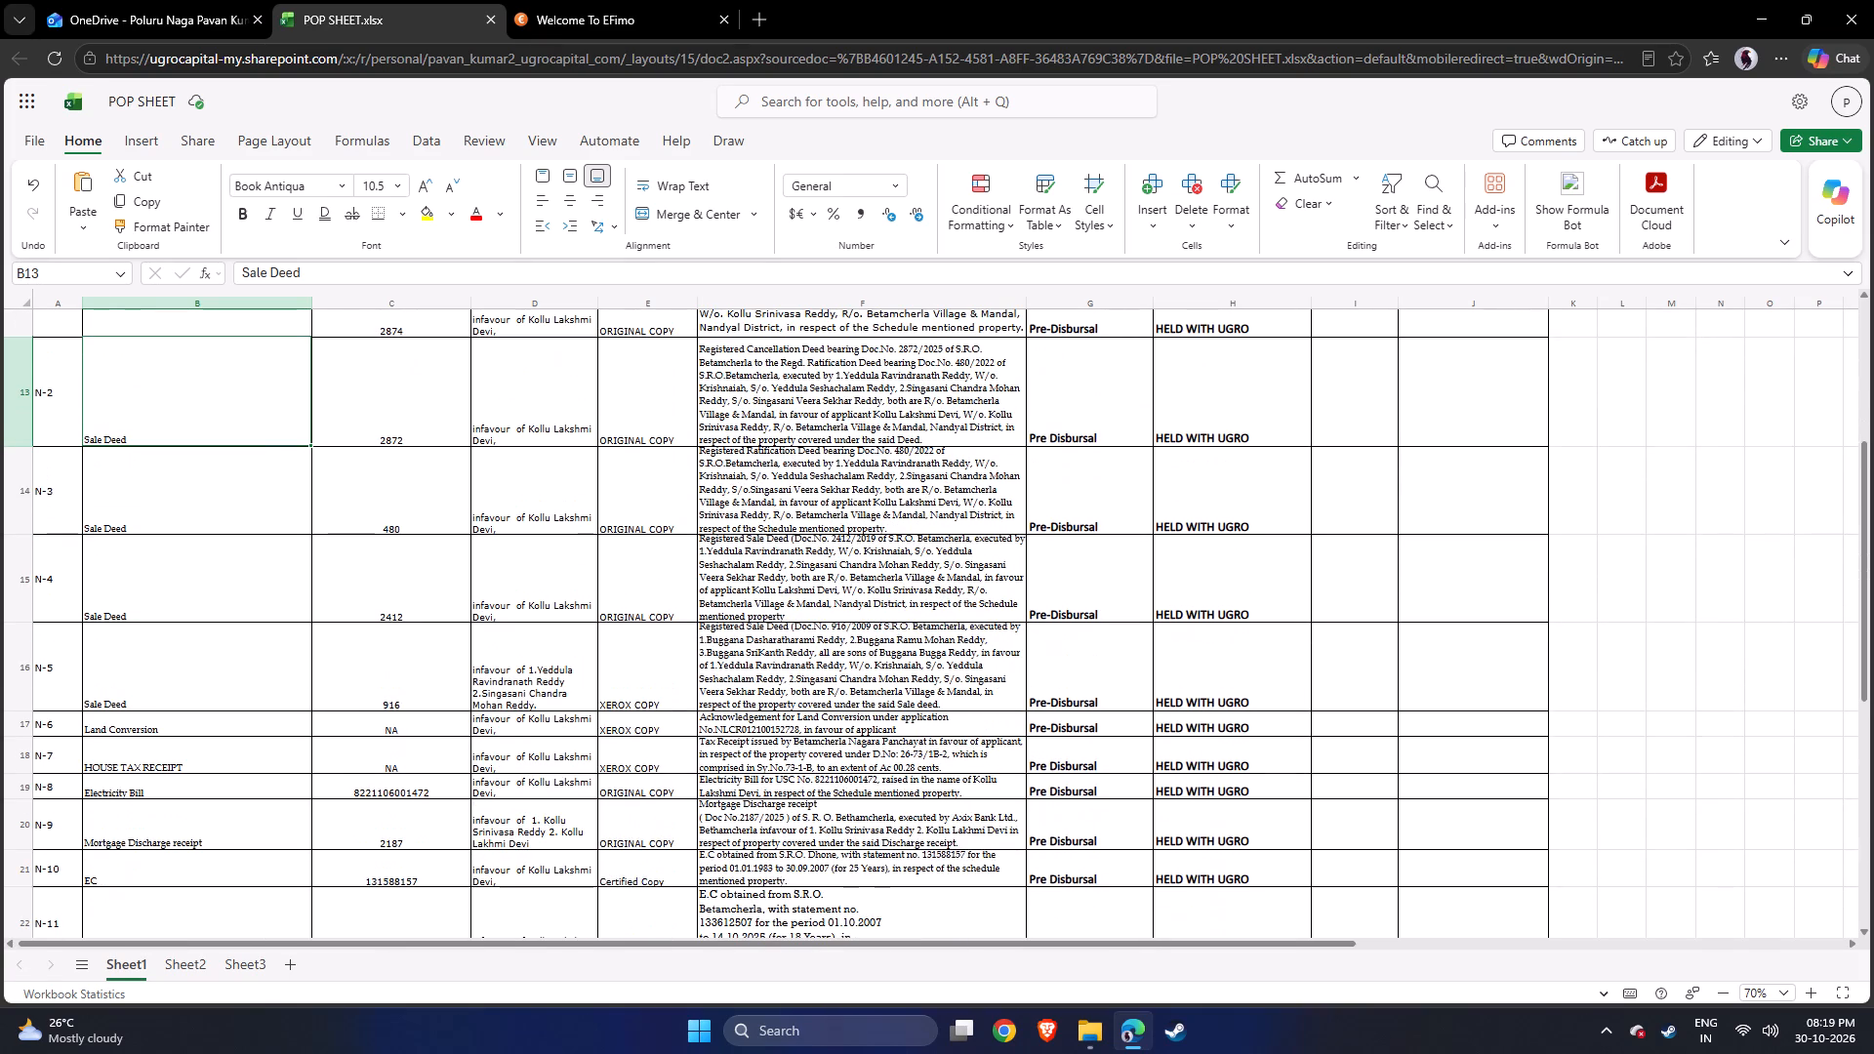
{"action": "scroll", "coordinate": [305, 842], "scroll_direction": "up", "scroll_amount": 2}
{"action": "scroll", "coordinate": [302, 839], "scroll_direction": "down", "scroll_amount": 2}
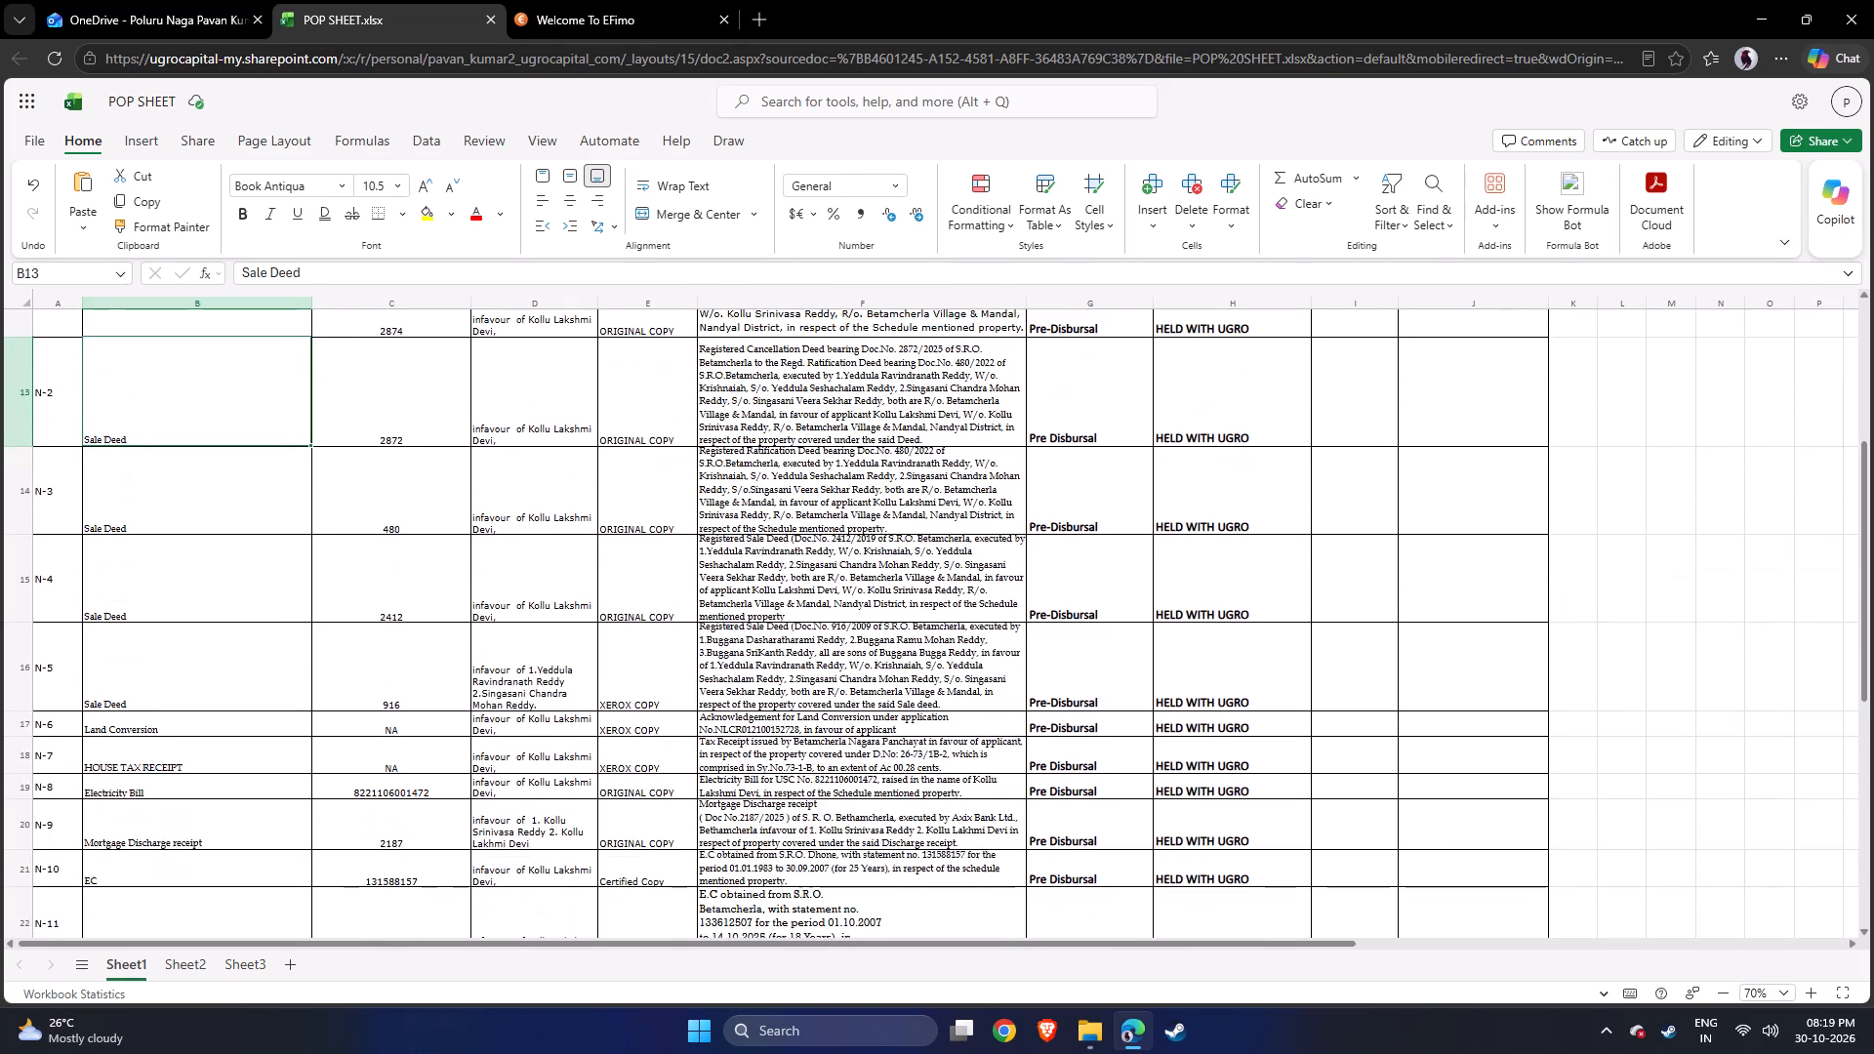
{"action": "scroll", "coordinate": [301, 851], "scroll_direction": "down", "scroll_amount": 1}
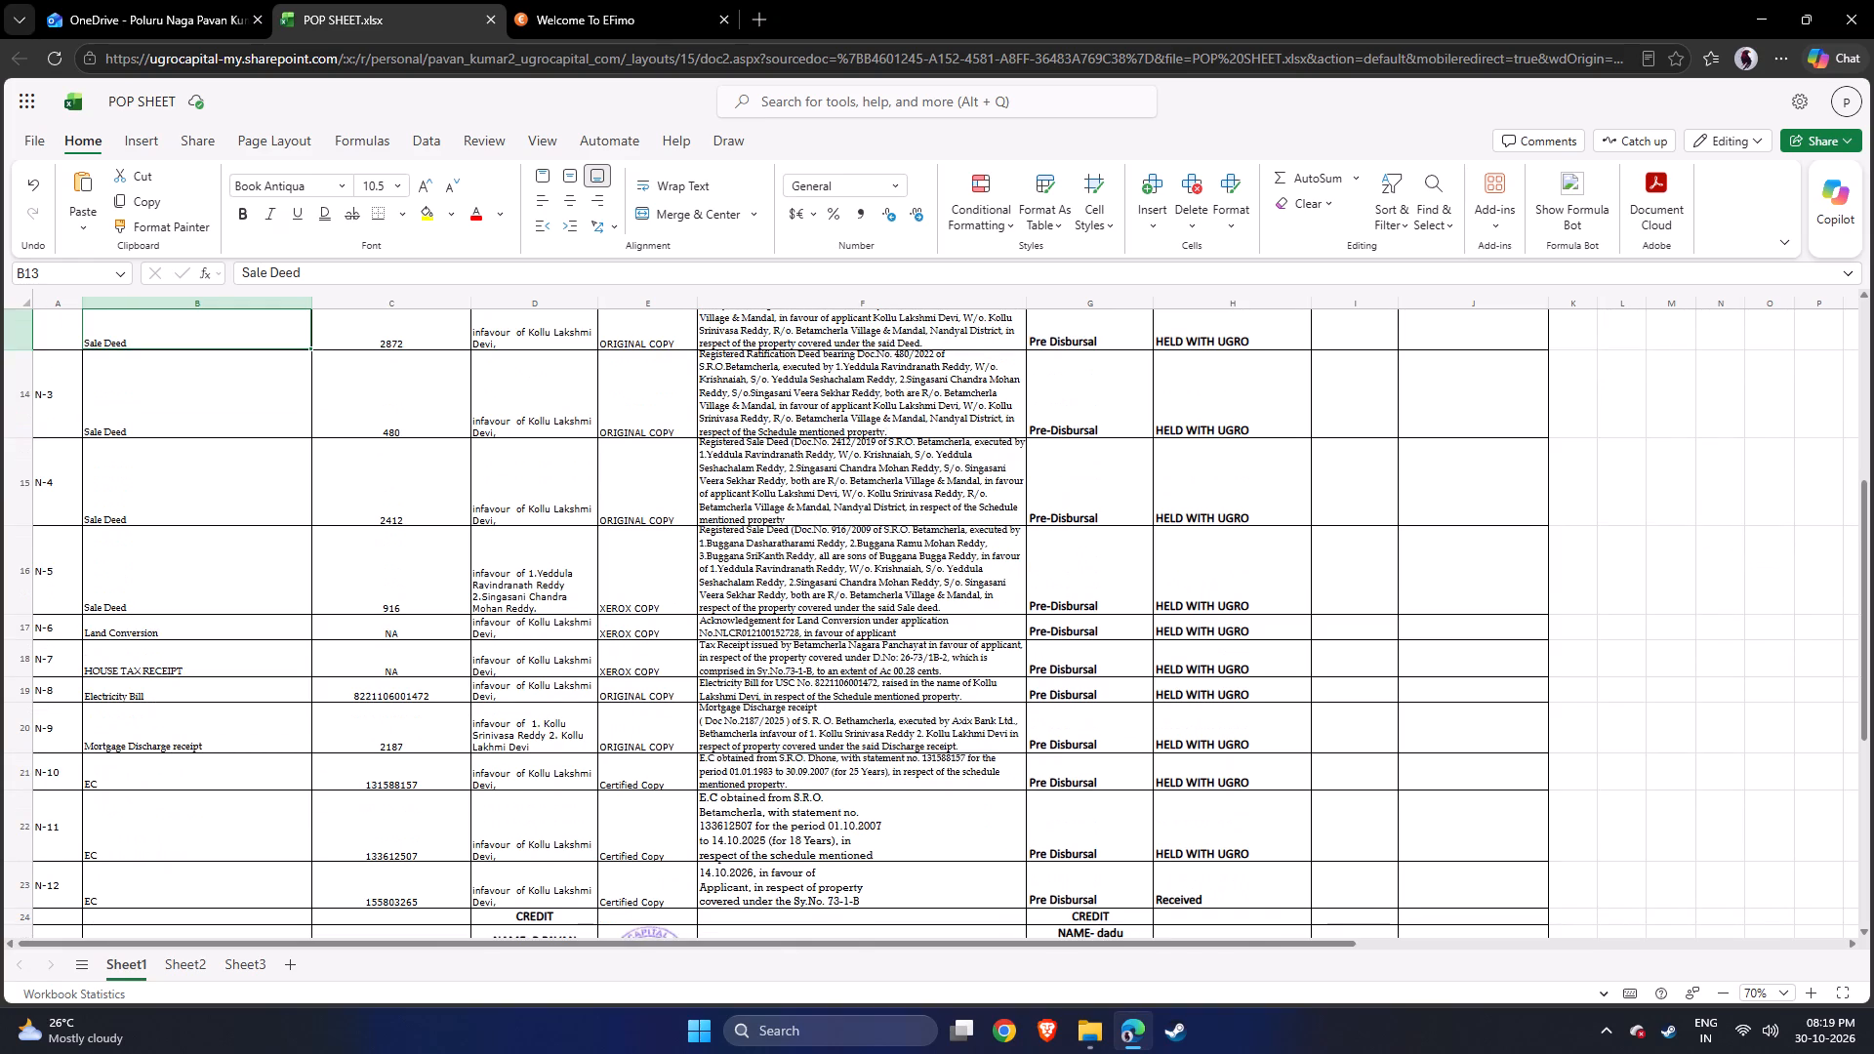
{"action": "scroll", "coordinate": [295, 769], "scroll_direction": "up", "scroll_amount": 5}
{"action": "scroll", "coordinate": [308, 760], "scroll_direction": "down", "scroll_amount": 1}
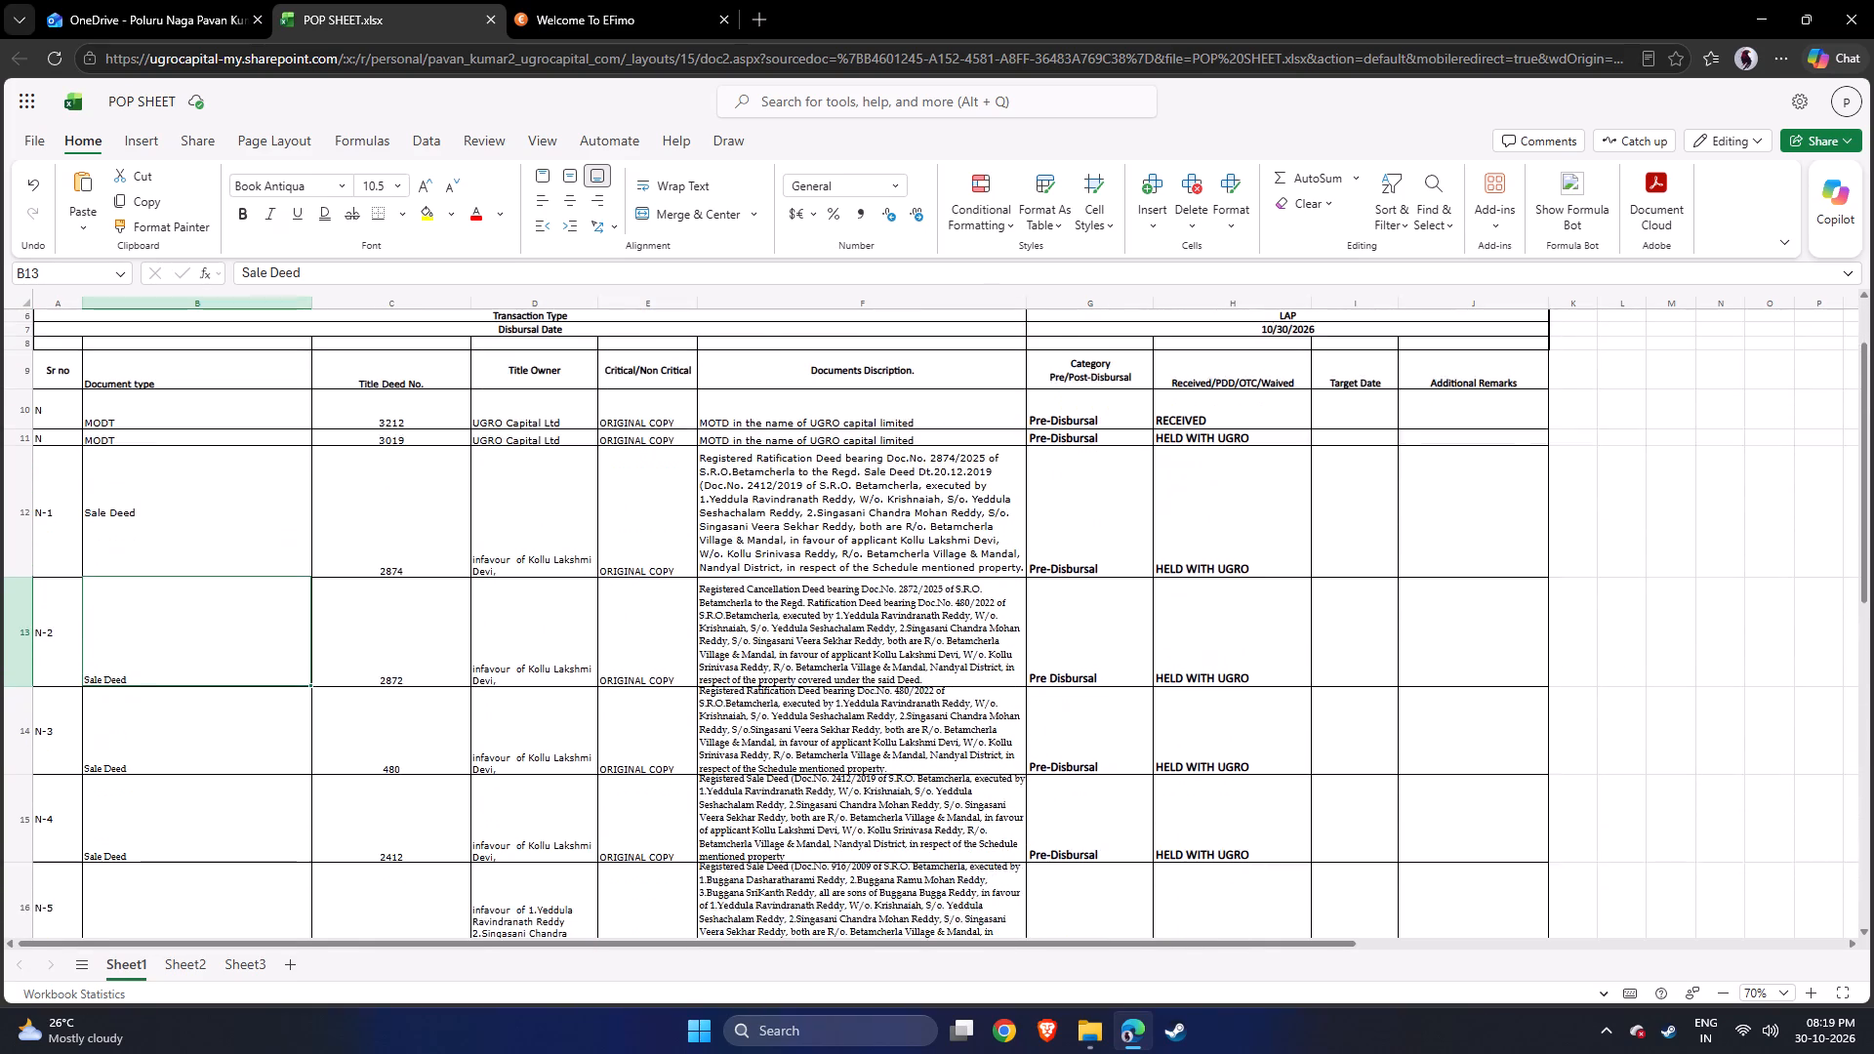
{"action": "scroll", "coordinate": [309, 760], "scroll_direction": "down", "scroll_amount": 1}
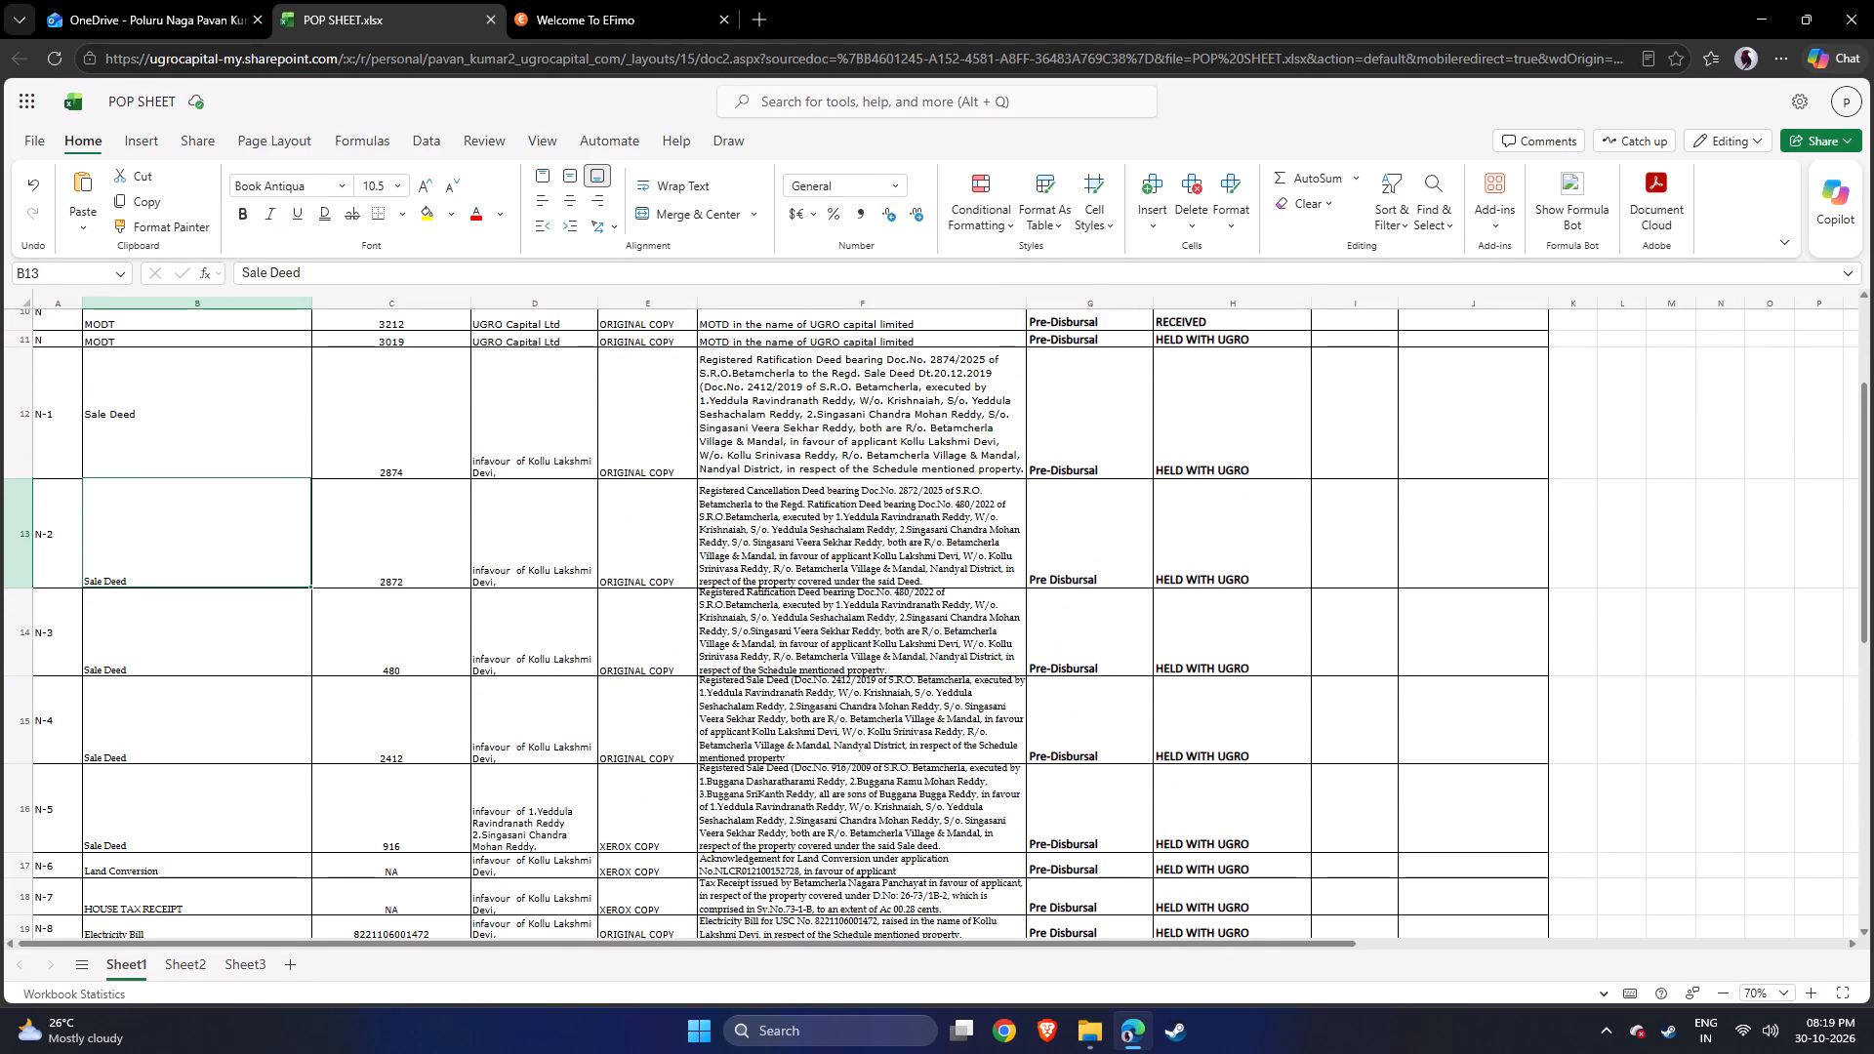
{"action": "scroll", "coordinate": [186, 599], "scroll_direction": "up", "scroll_amount": 1}
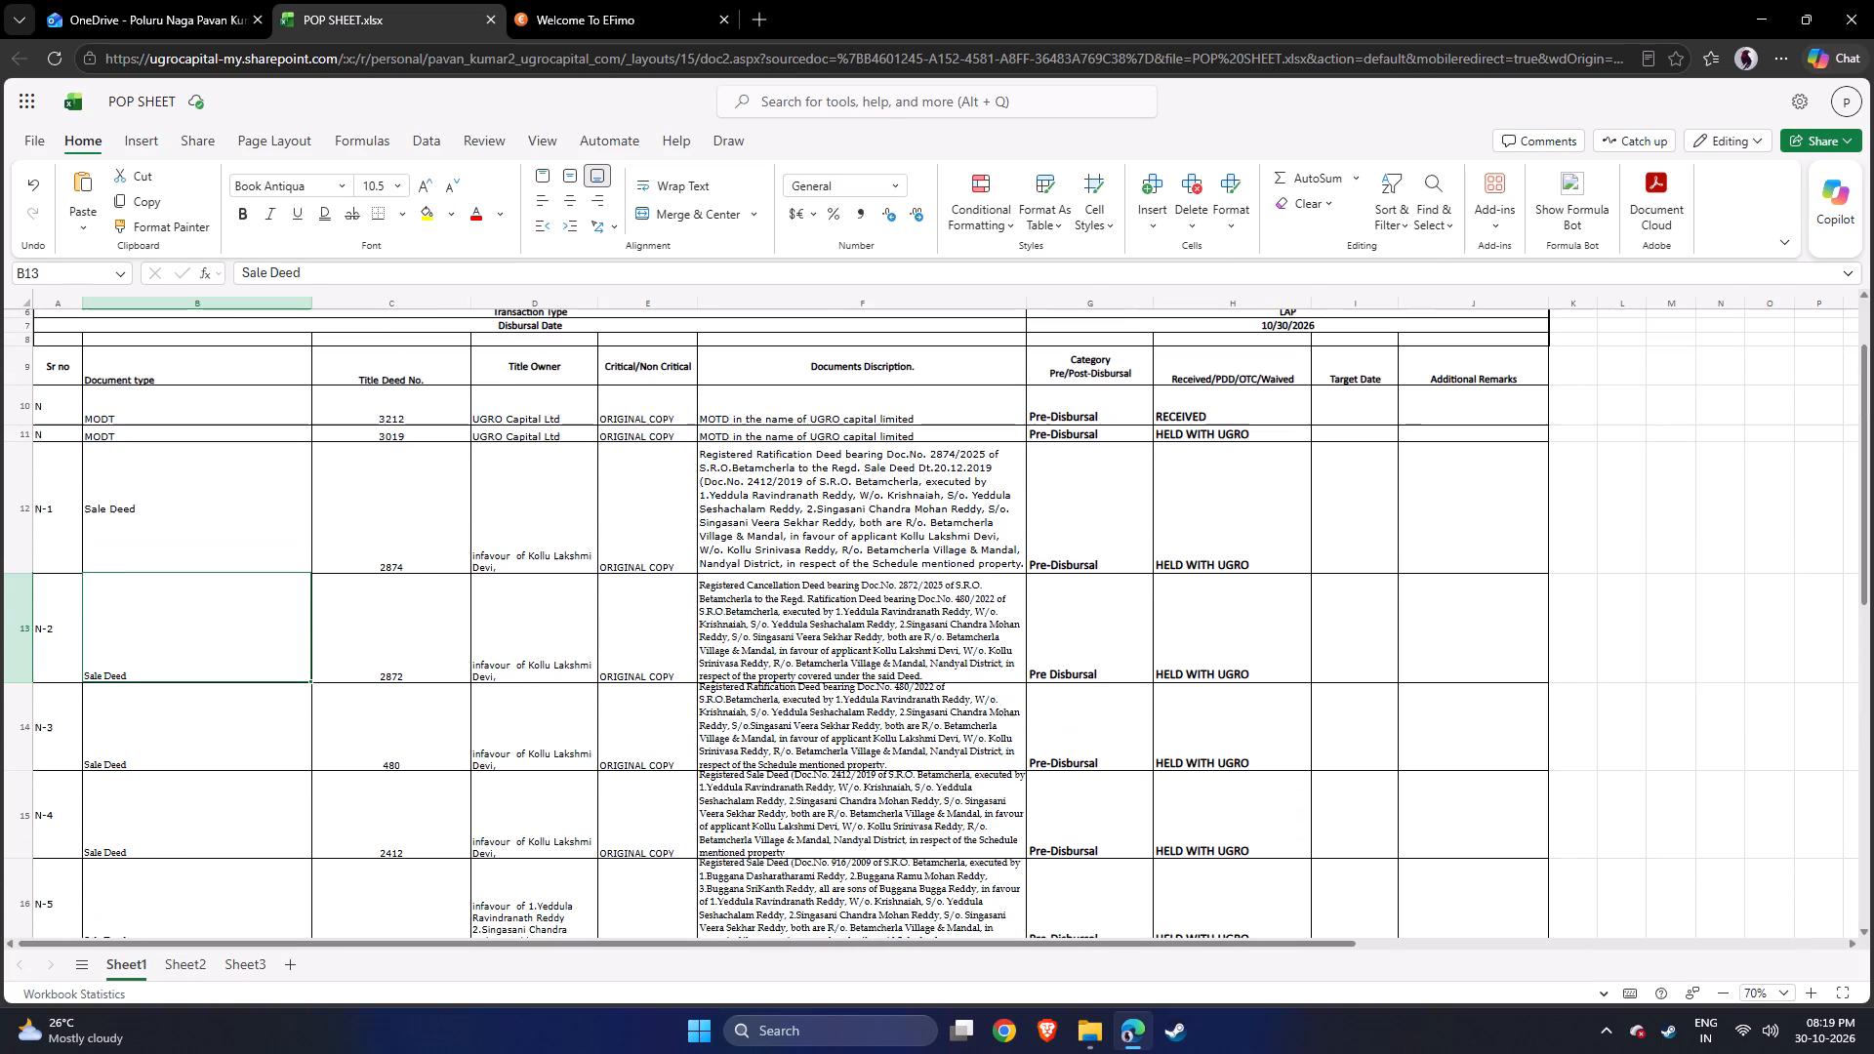
Switch to EFimo and add regd sale deed 1 to the uploads list as a Collateral Documents entry, checking the N-2 document type in POP SHEET.
{"action": "key", "text": "alt+Tab"}
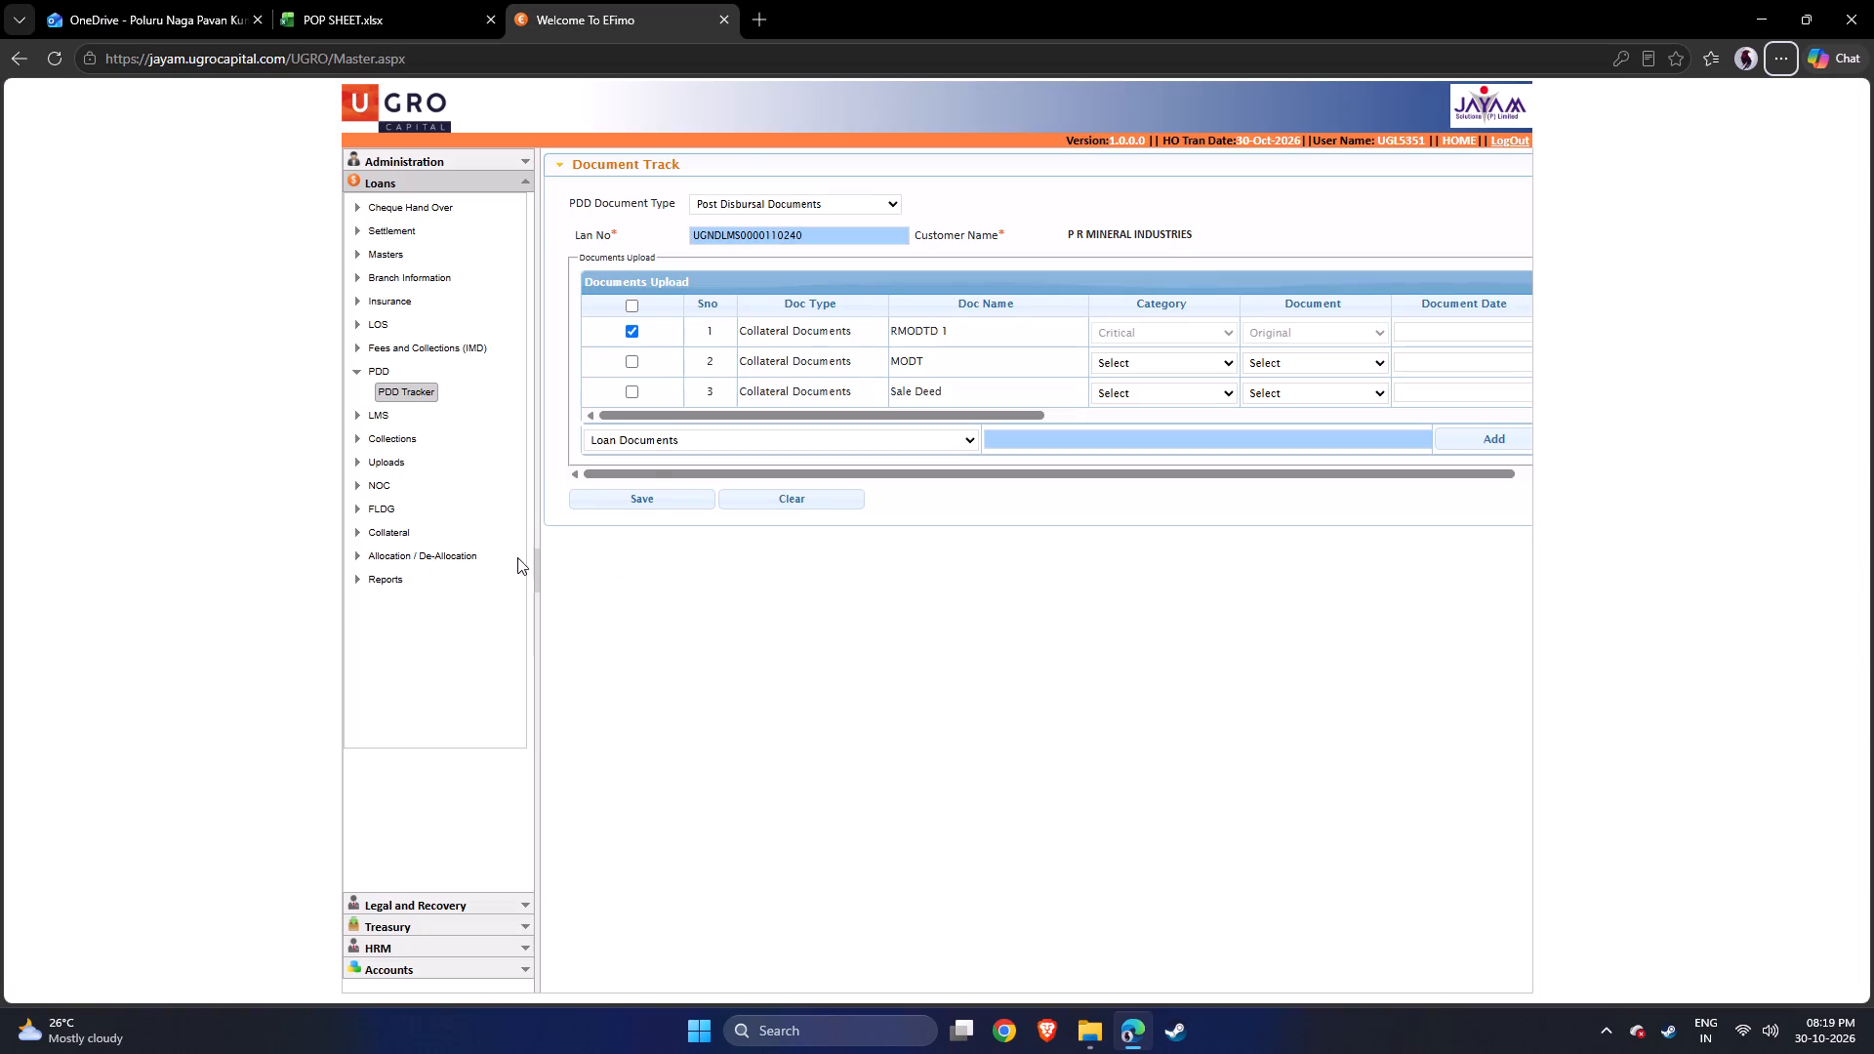
{"action": "left_click", "coordinate": [875, 452]}
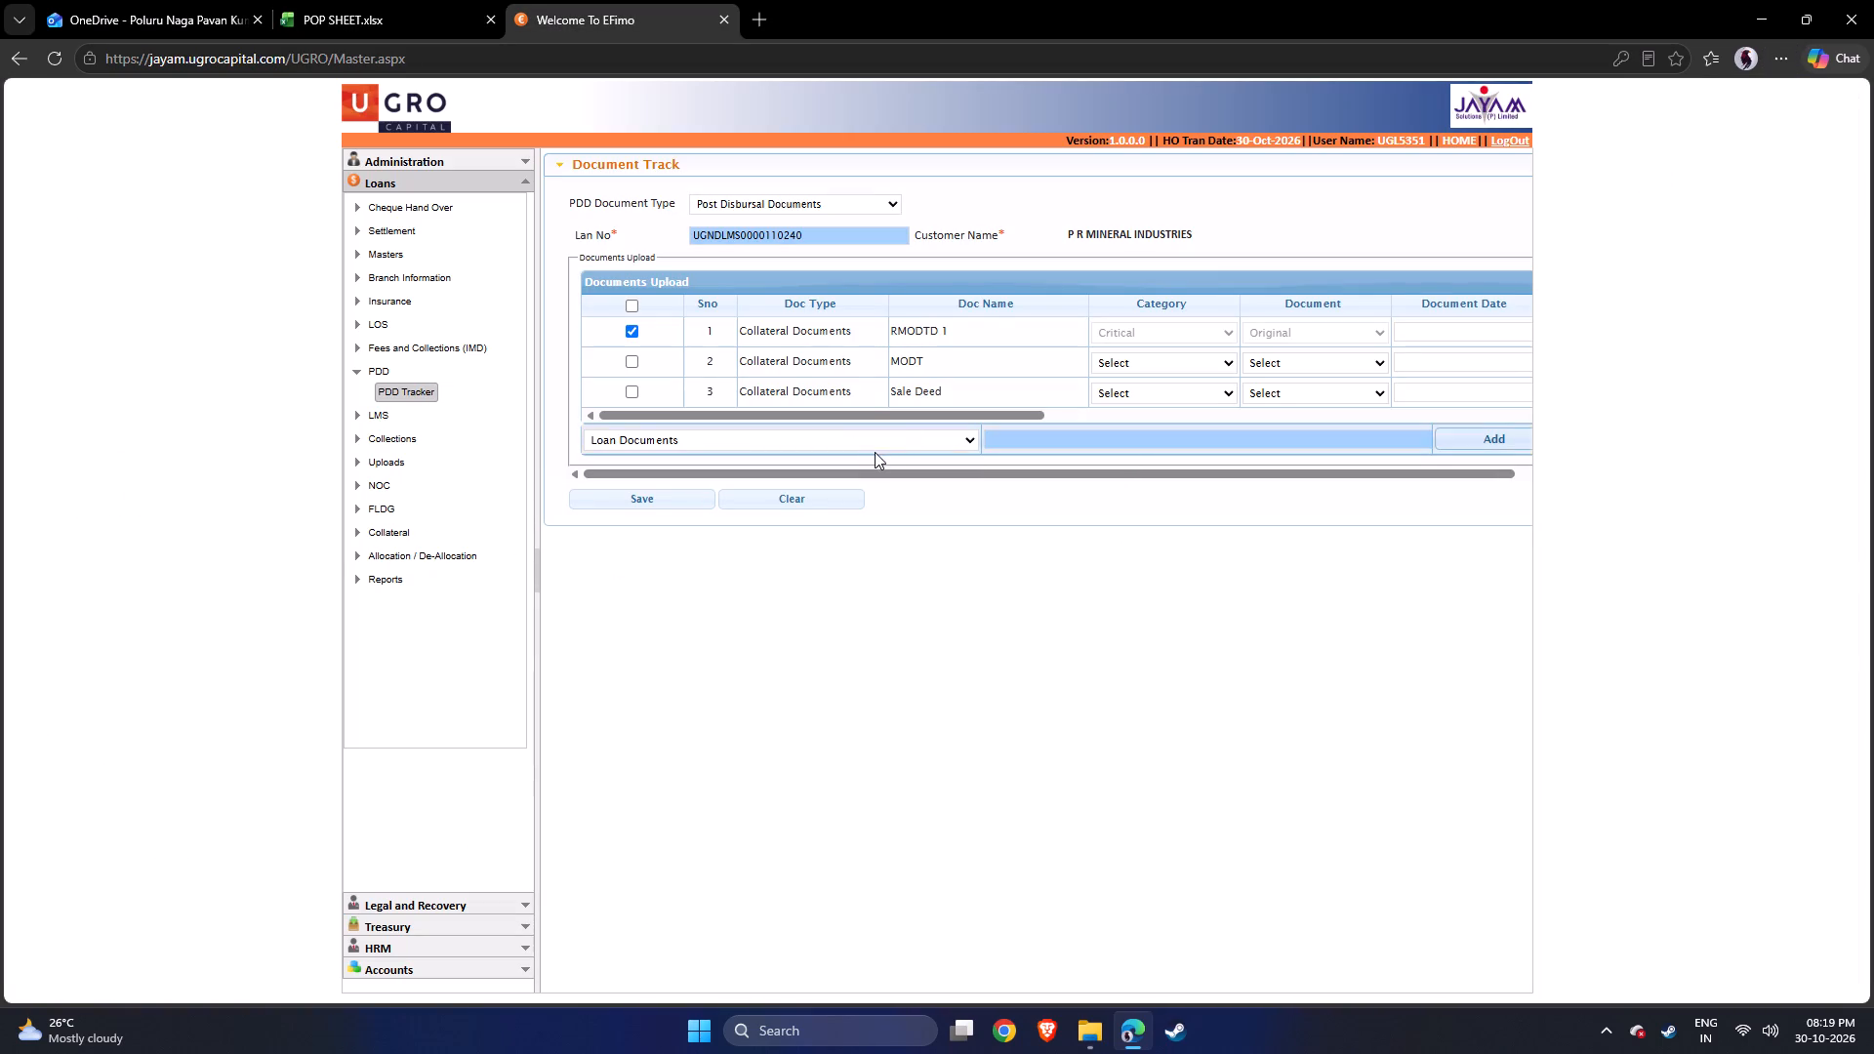
{"action": "left_click", "coordinate": [850, 444]}
{"action": "left_click", "coordinate": [822, 486]}
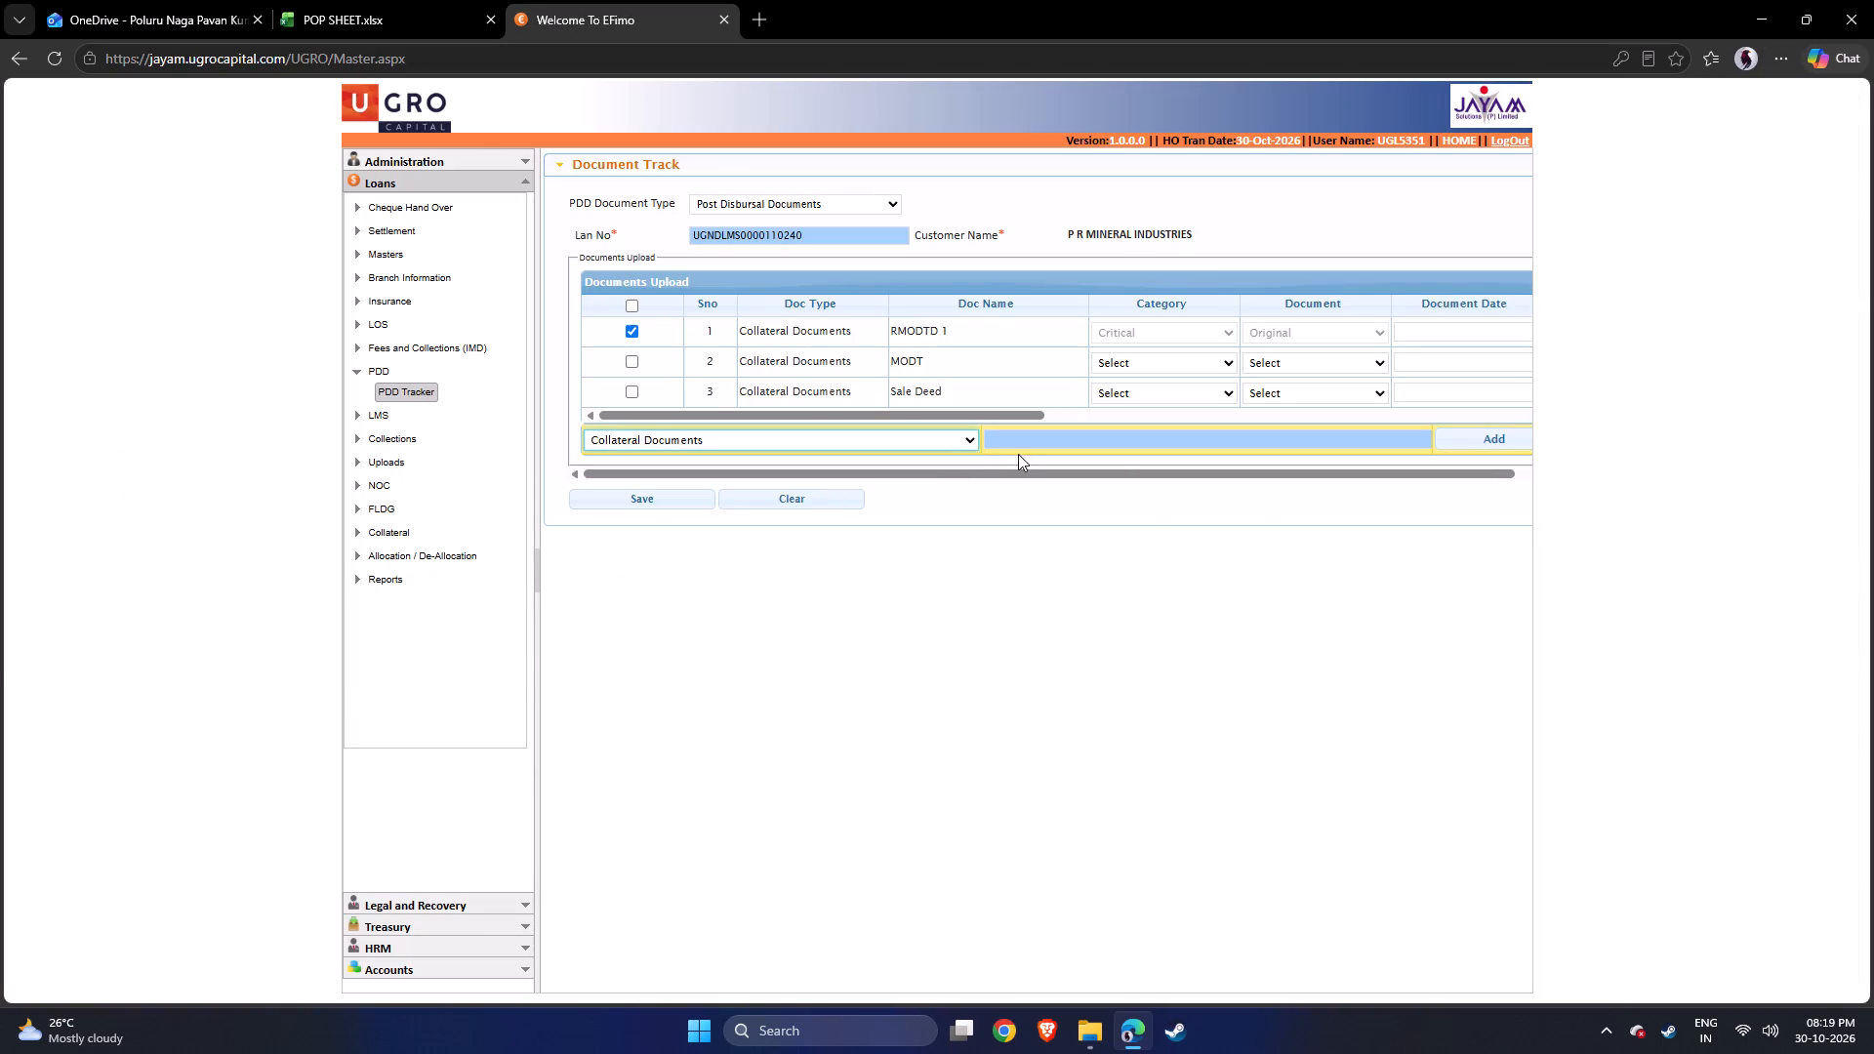
{"action": "key", "text": "alt+Tab"}
{"action": "triple_click", "coordinate": [114, 676]}
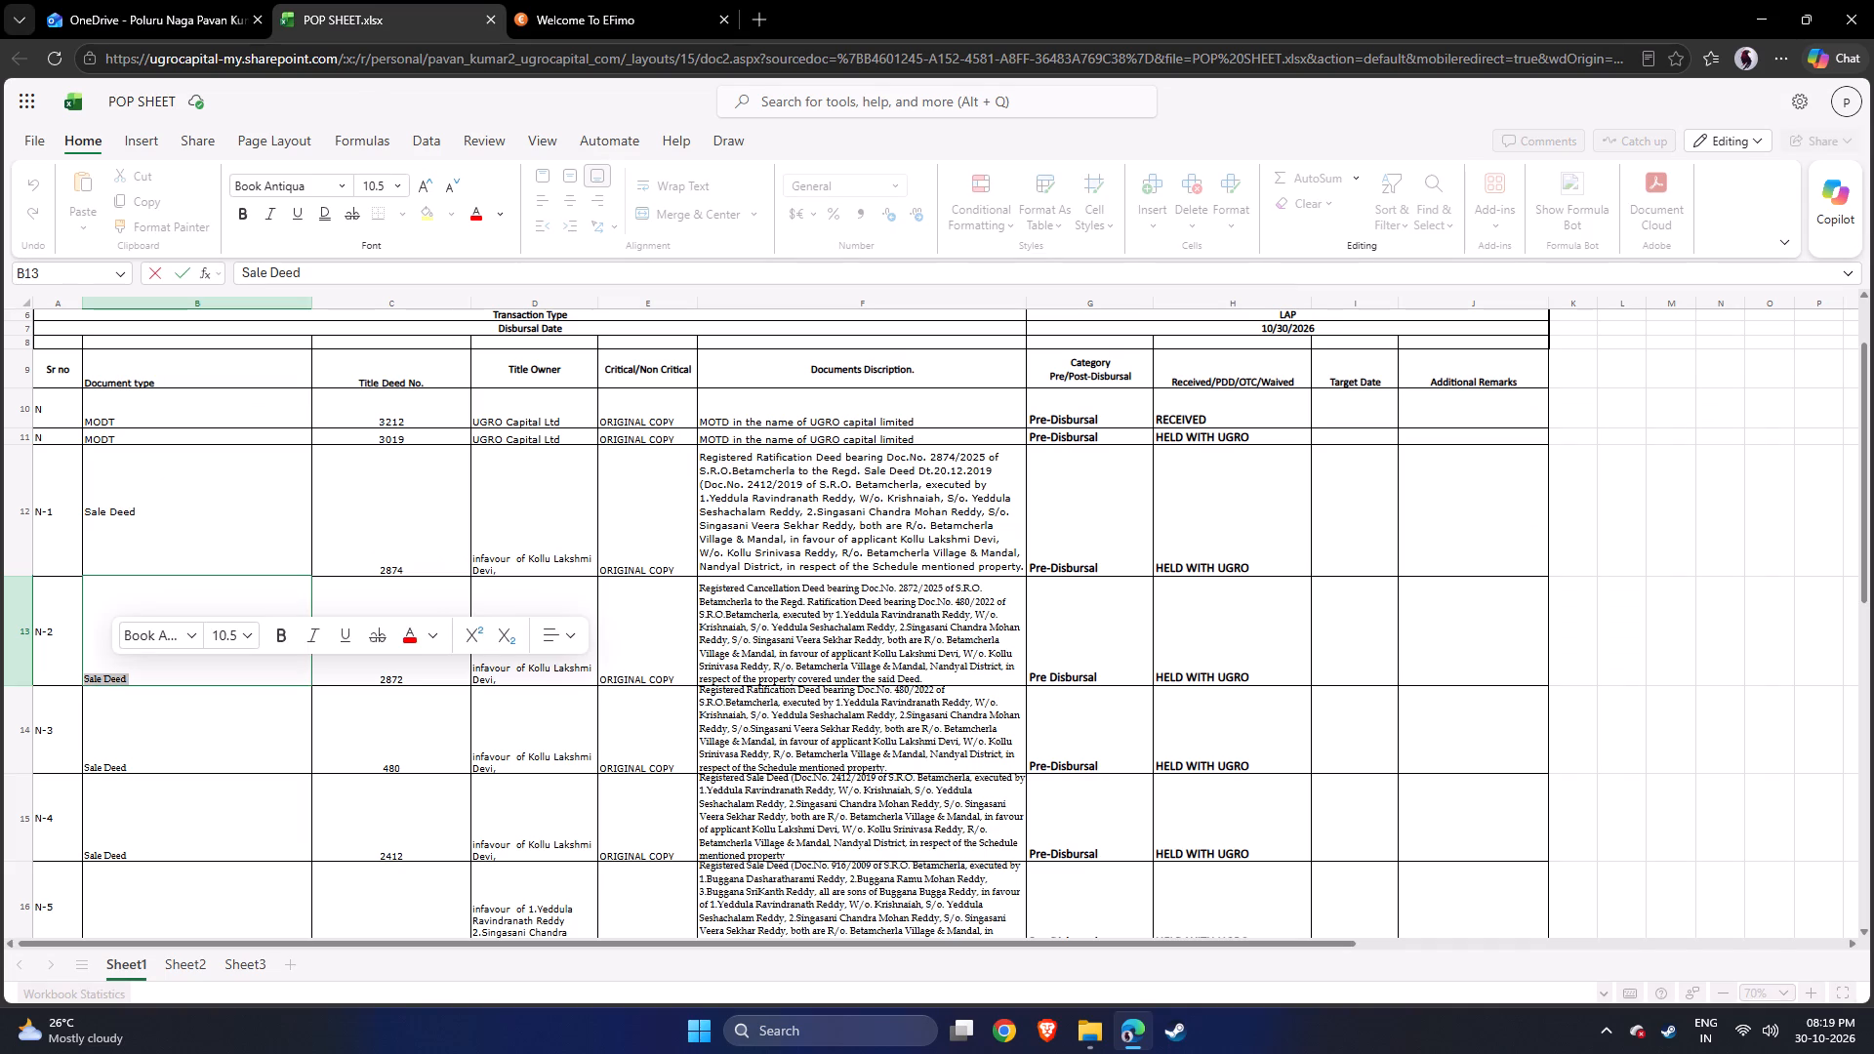
{"action": "key", "text": "alt+Tab"}
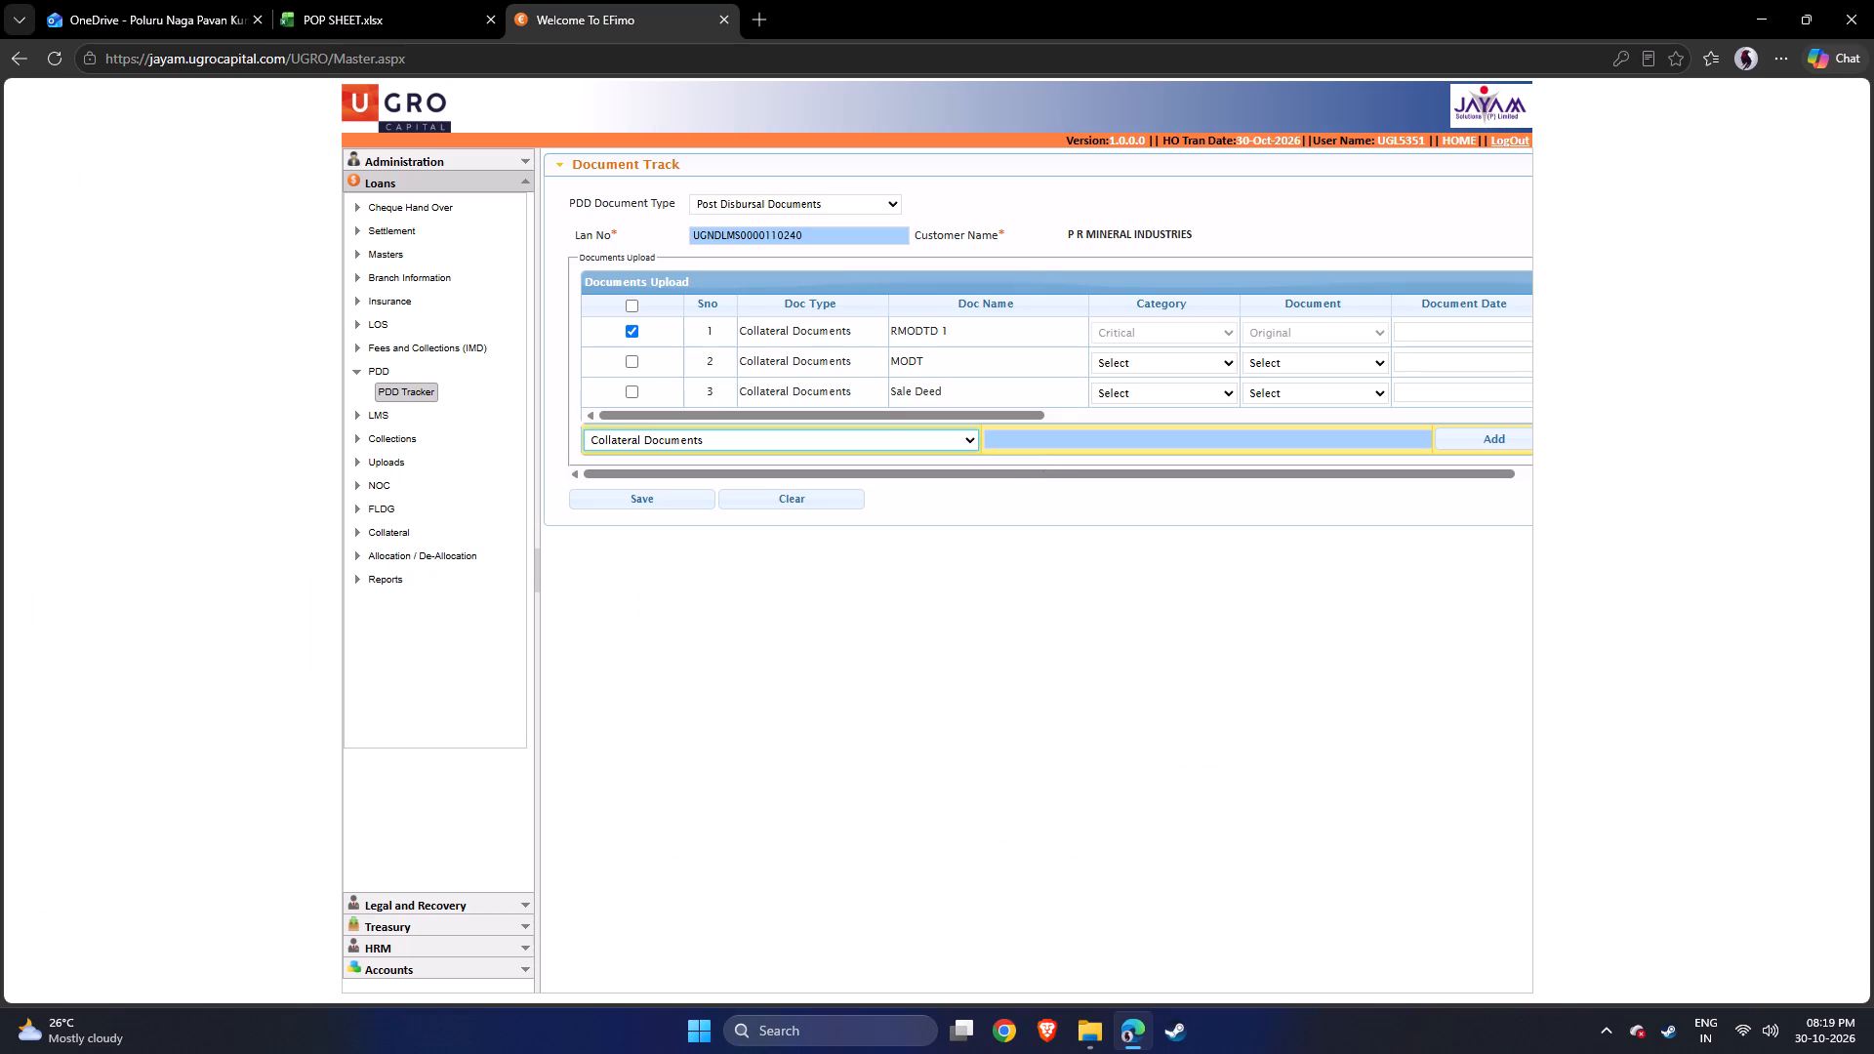
{"action": "left_click", "coordinate": [1035, 441]}
{"action": "type", "text": "sale"}
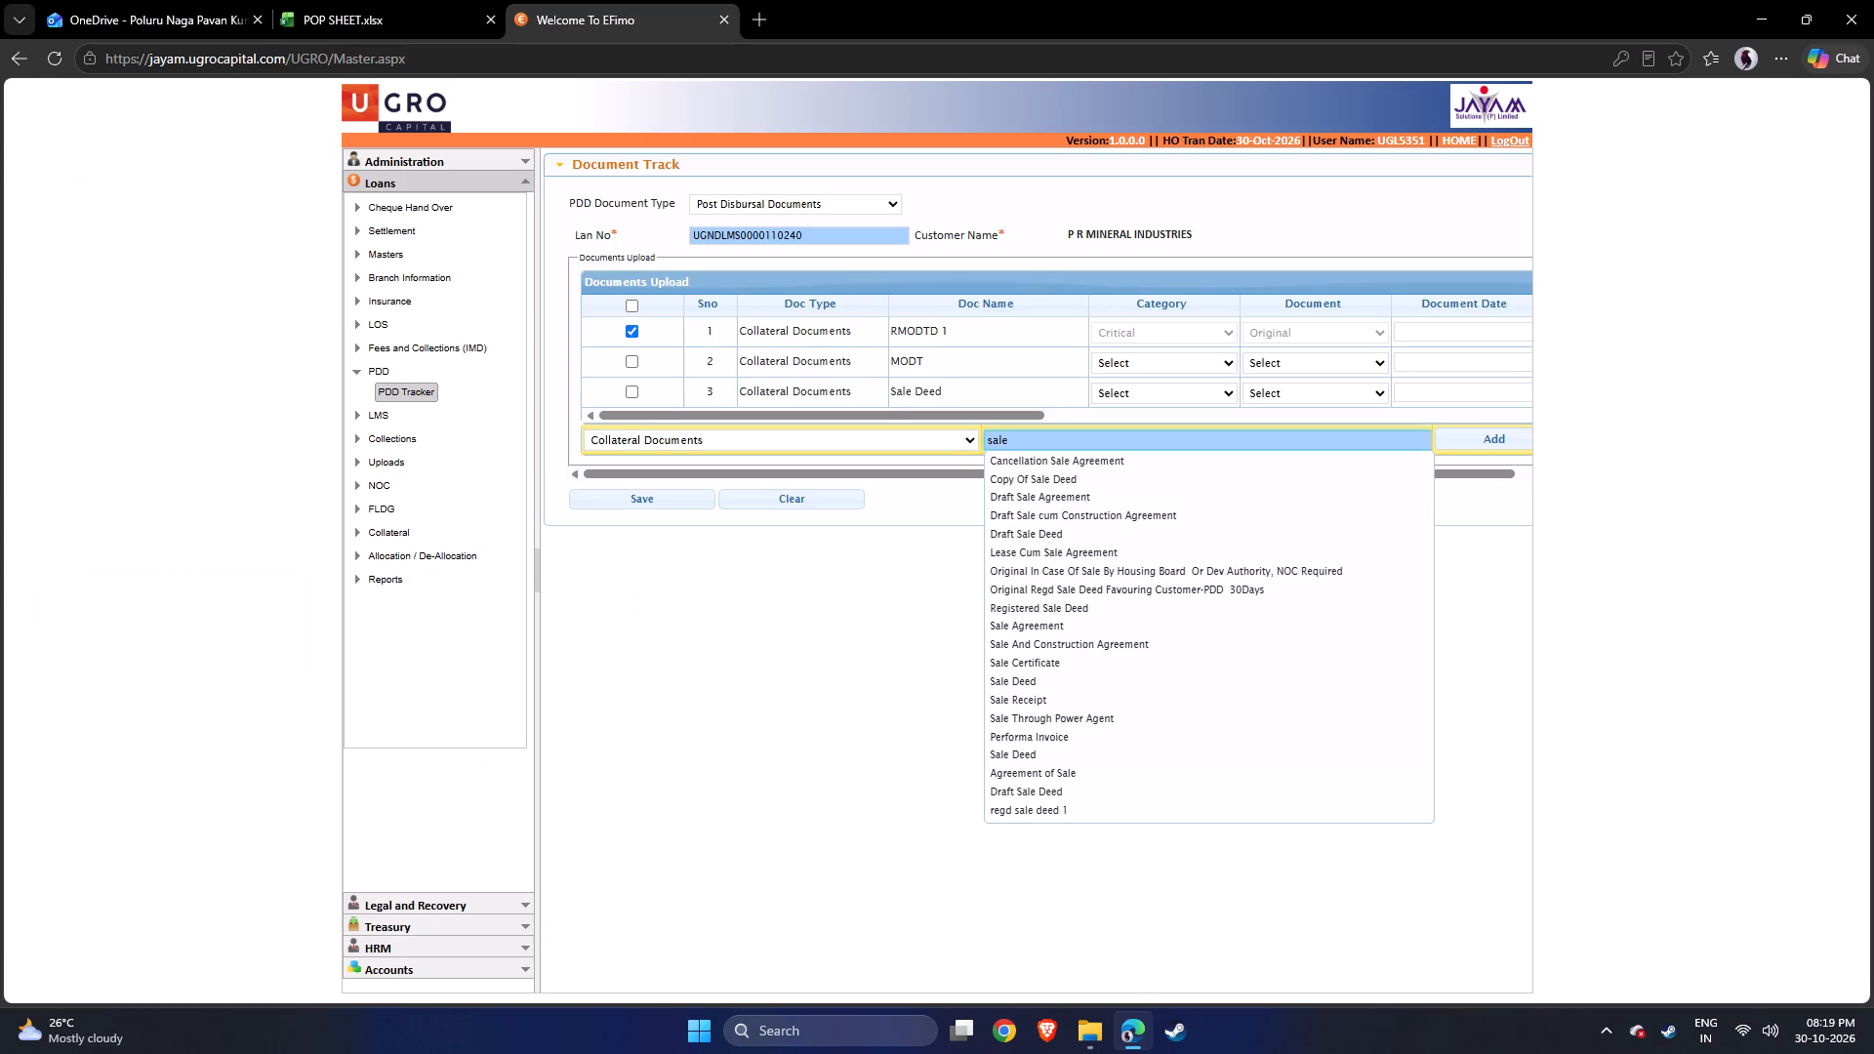
{"action": "key", "text": "Down"}
{"action": "key", "text": "Down"}
{"action": "key", "text": "Down"}
{"action": "key", "text": "Down"}
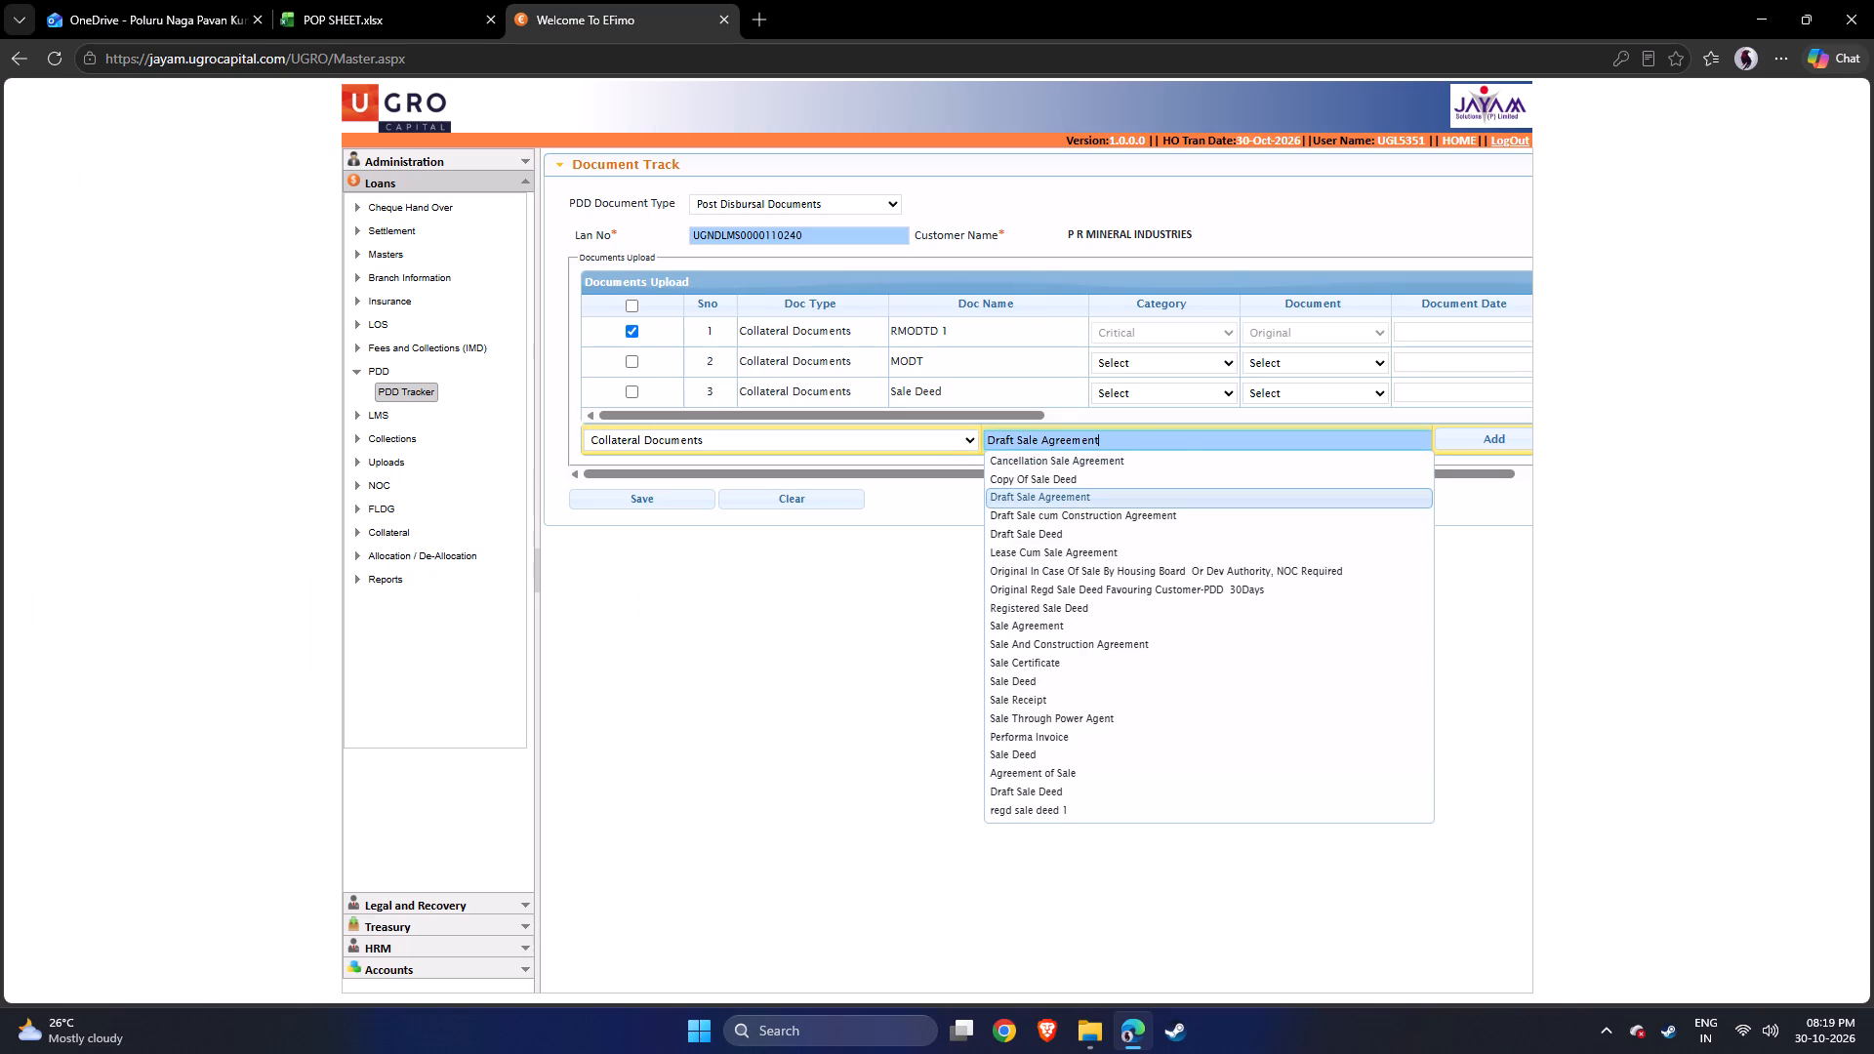
{"action": "key", "text": "Down"}
{"action": "key", "text": "Down"}
{"action": "key", "text": "Down"}
{"action": "key", "text": "Down"}
{"action": "key", "text": "Down"}
{"action": "key", "text": "Down"}
{"action": "key", "text": "Down"}
{"action": "key", "text": "Down"}
{"action": "key", "text": "Down"}
{"action": "key", "text": "Down"}
{"action": "key", "text": "Down"}
{"action": "key", "text": "Down"}
{"action": "key", "text": "Down"}
{"action": "key", "text": "Down"}
{"action": "key", "text": "Down"}
{"action": "key", "text": "Down"}
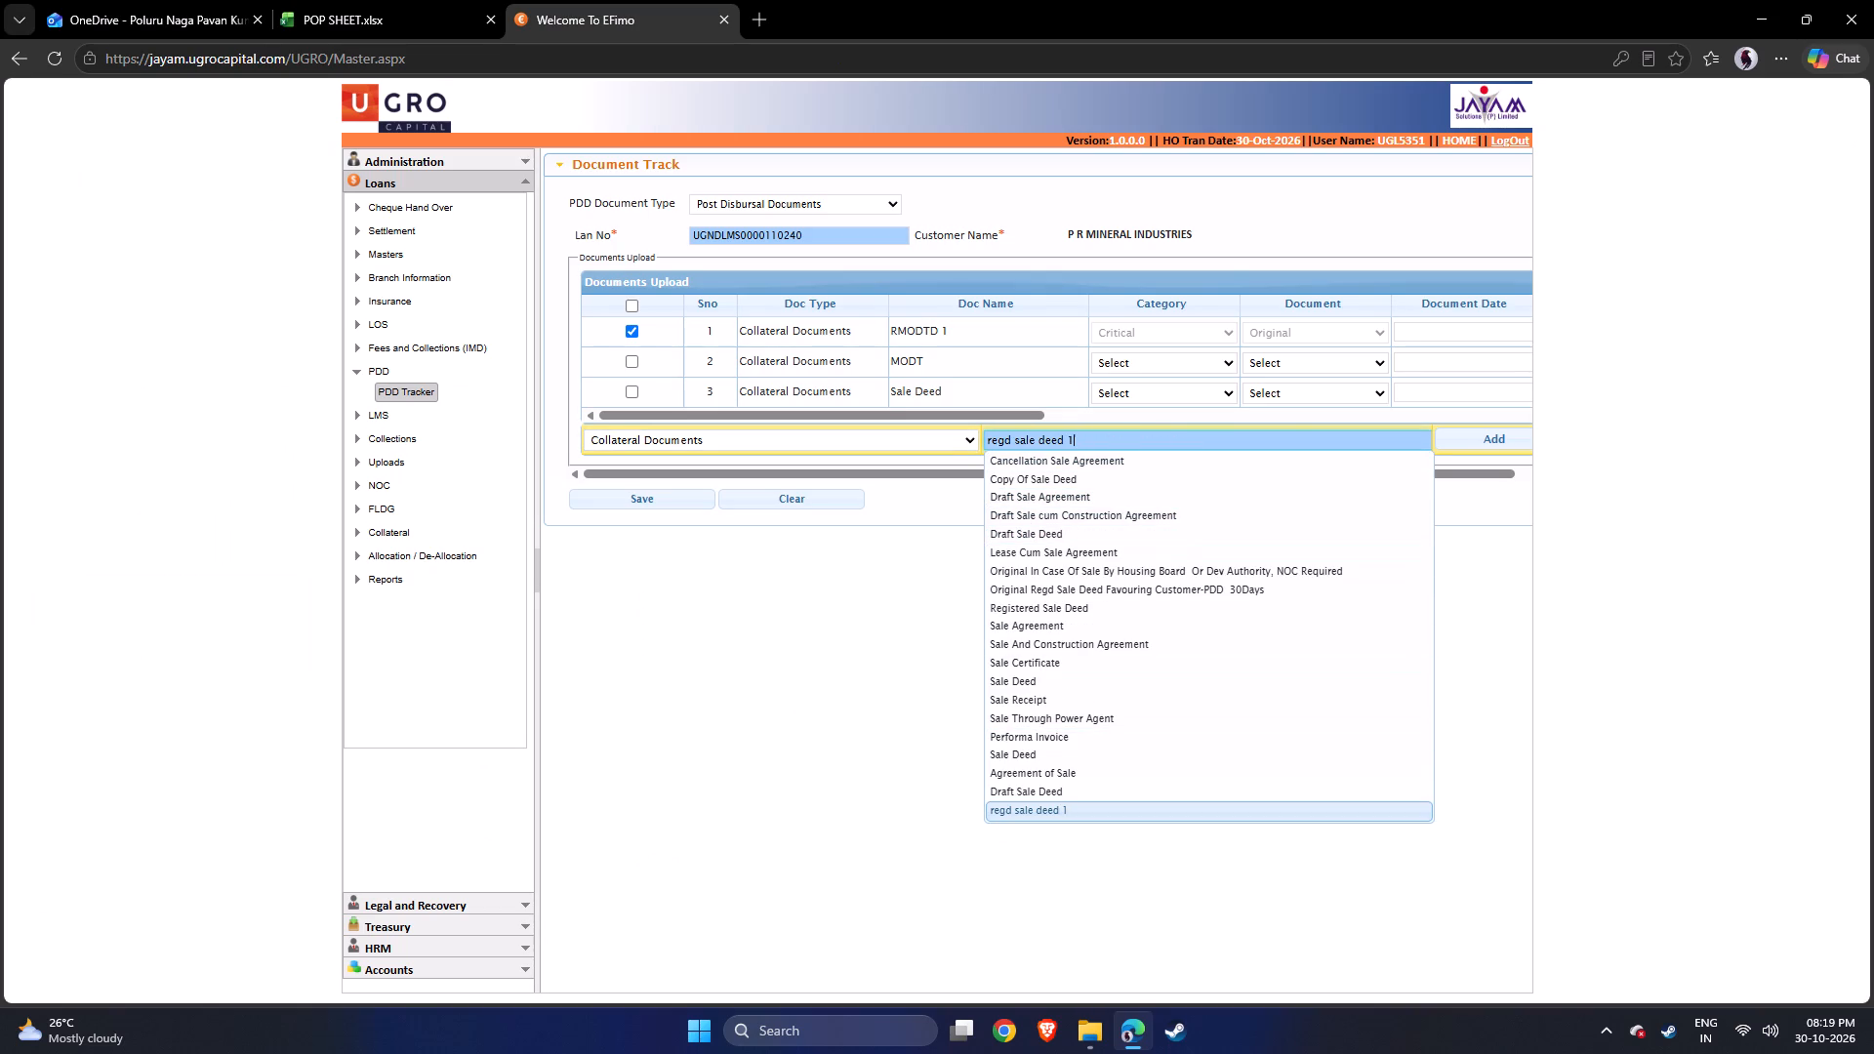
{"action": "key", "text": "Return"}
{"action": "left_click", "coordinate": [1492, 437]}
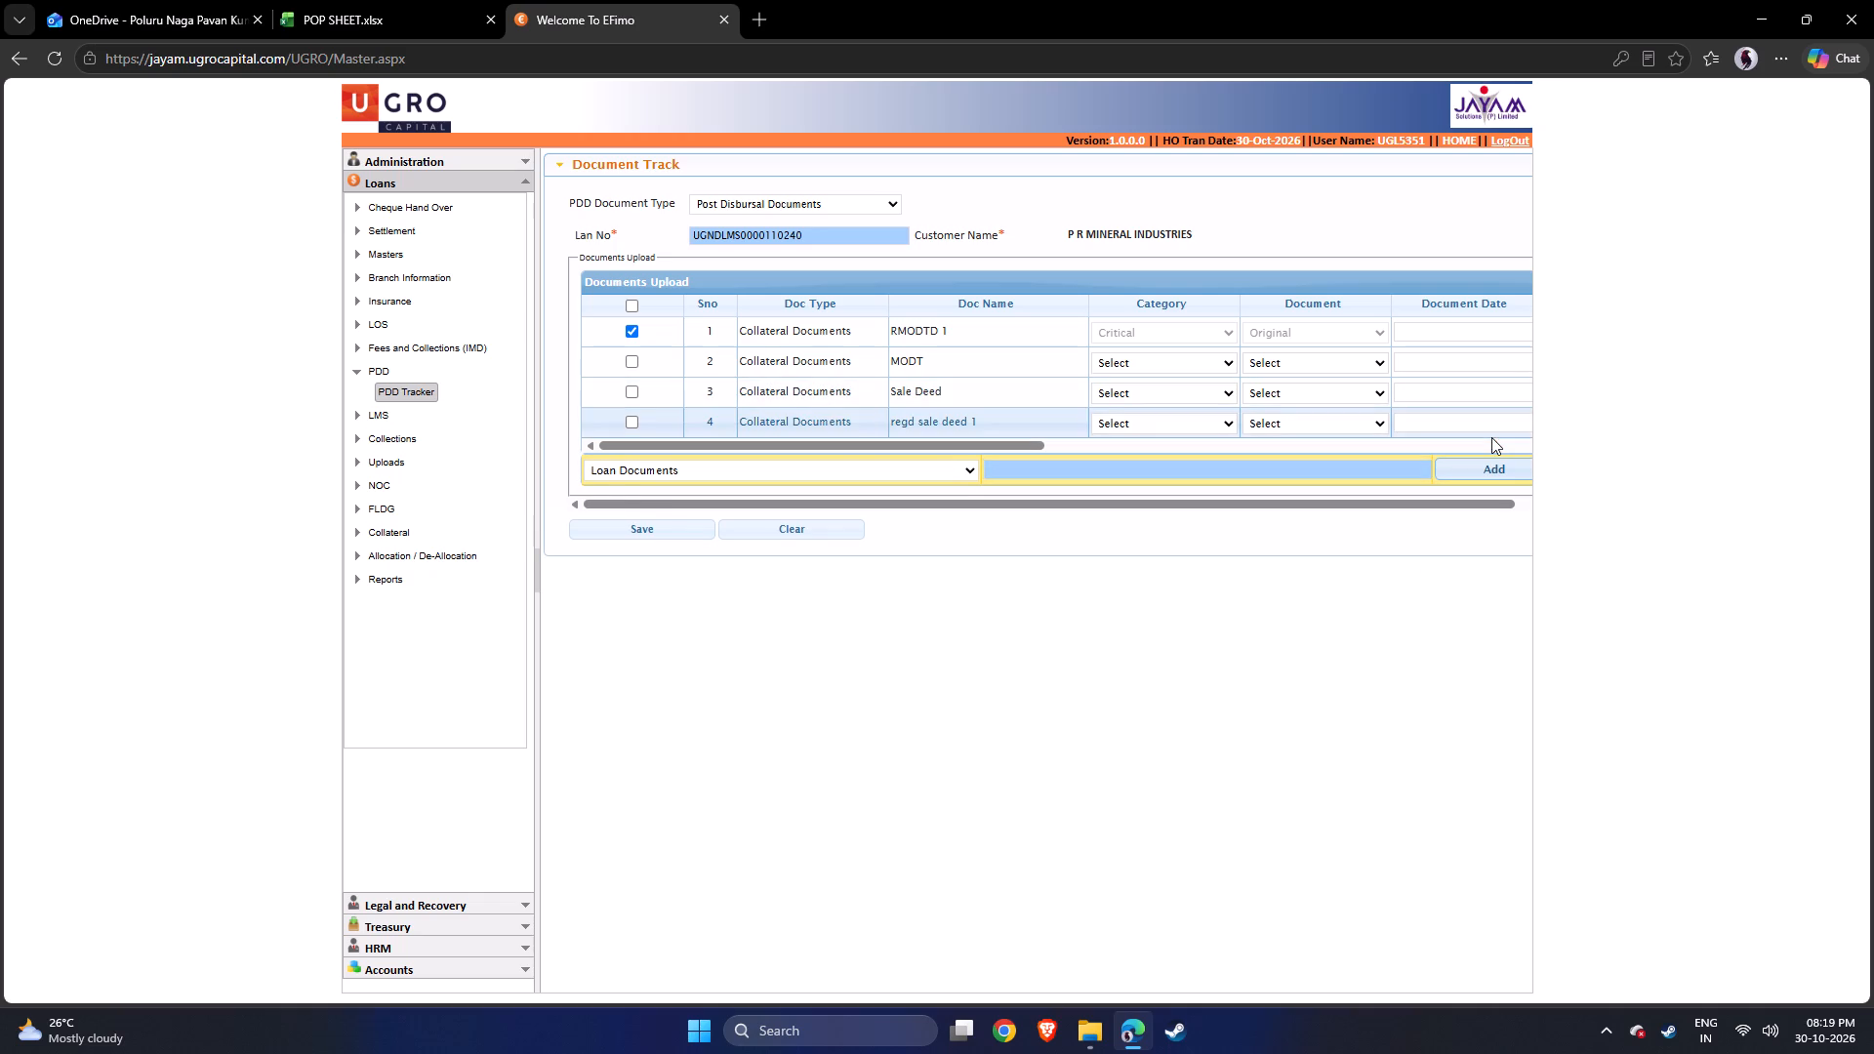
Switch to the POP SHEET workbook and review the document entries from N-1 to N-12.
{"action": "key", "text": "alt+Tab"}
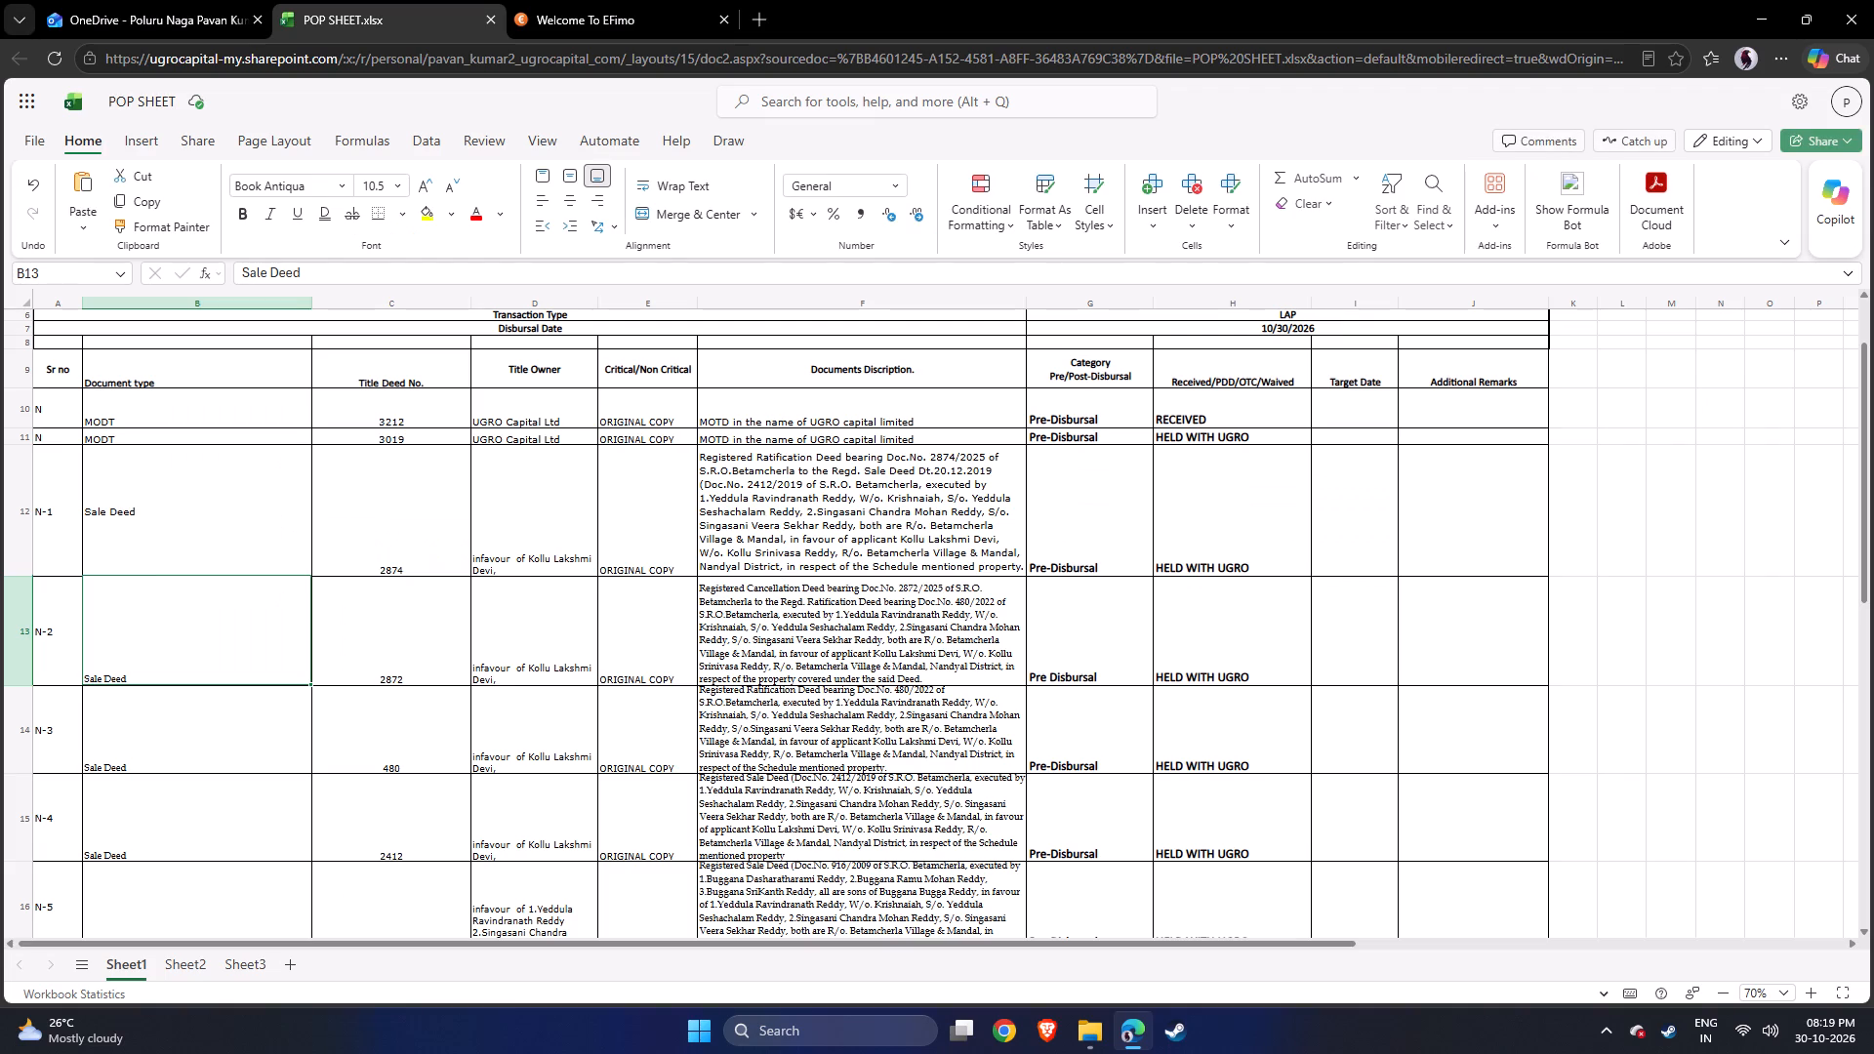
{"action": "scroll", "coordinate": [336, 610], "scroll_direction": "down", "scroll_amount": 2}
{"action": "scroll", "coordinate": [194, 460], "scroll_direction": "up", "scroll_amount": 1}
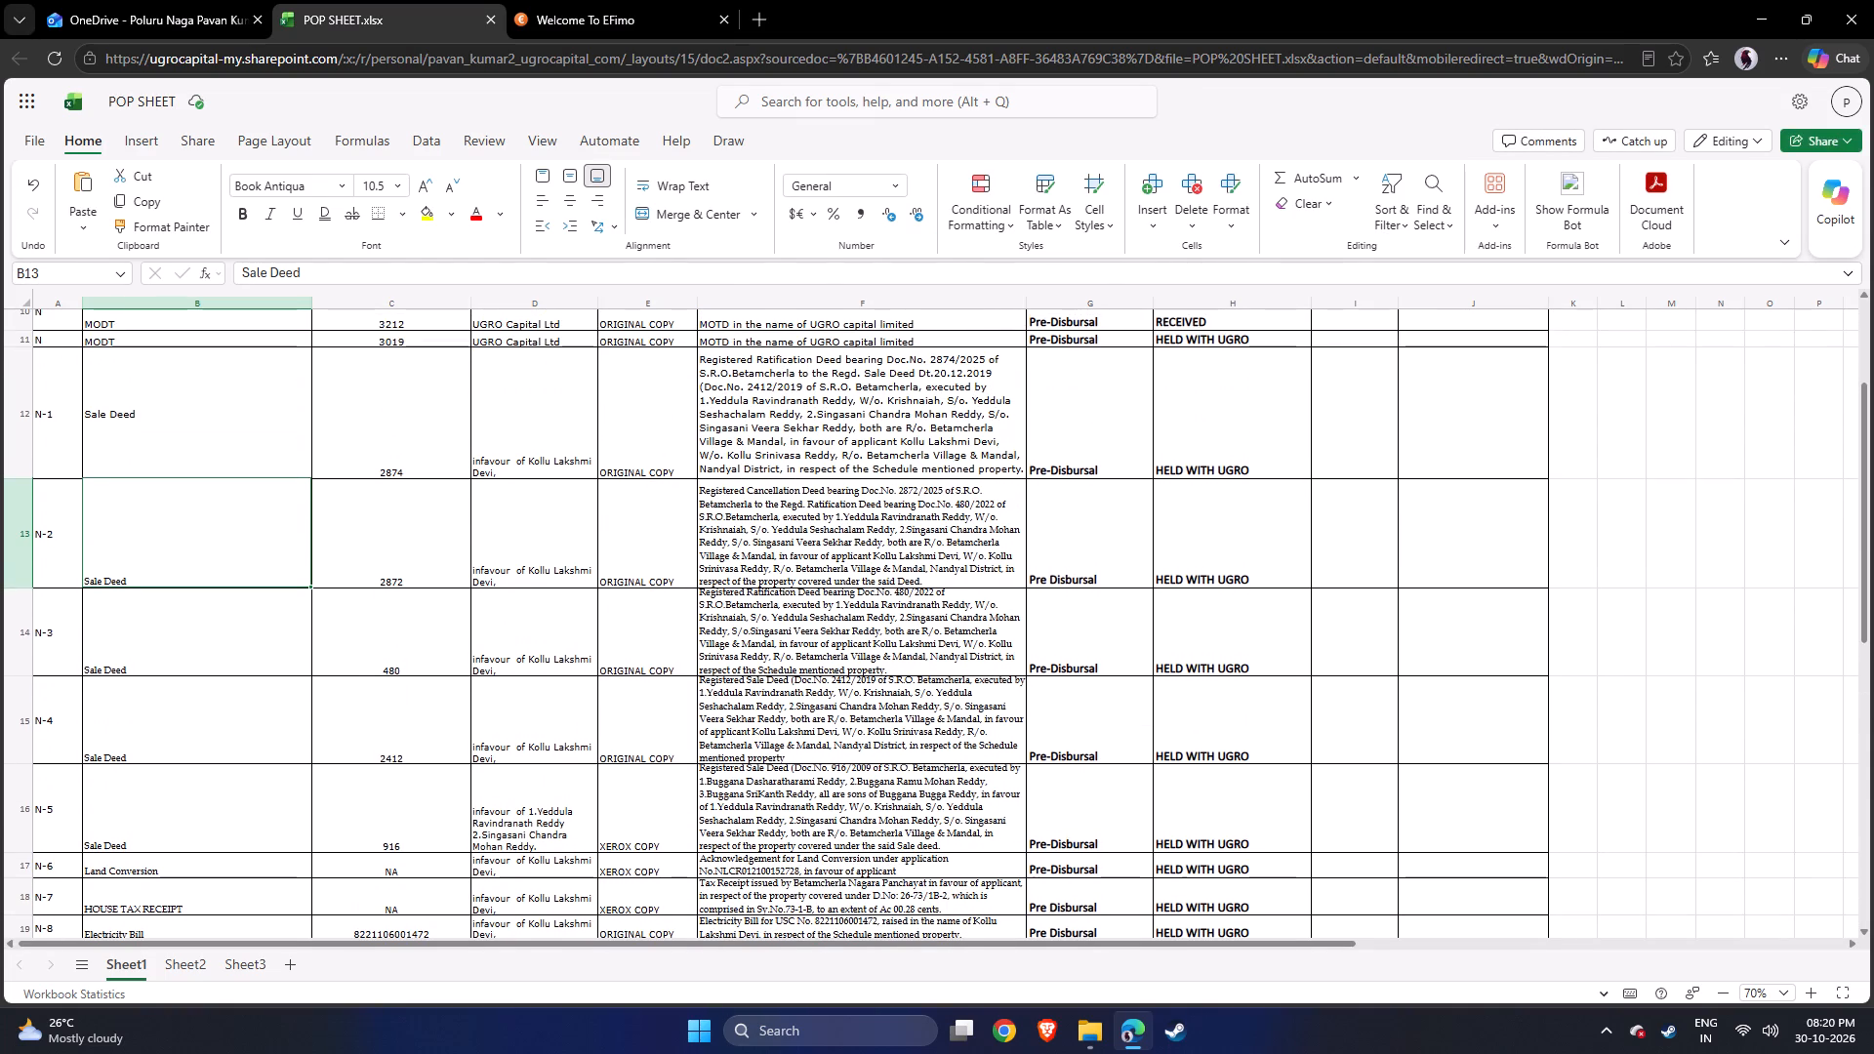
{"action": "scroll", "coordinate": [360, 725], "scroll_direction": "down", "scroll_amount": 2}
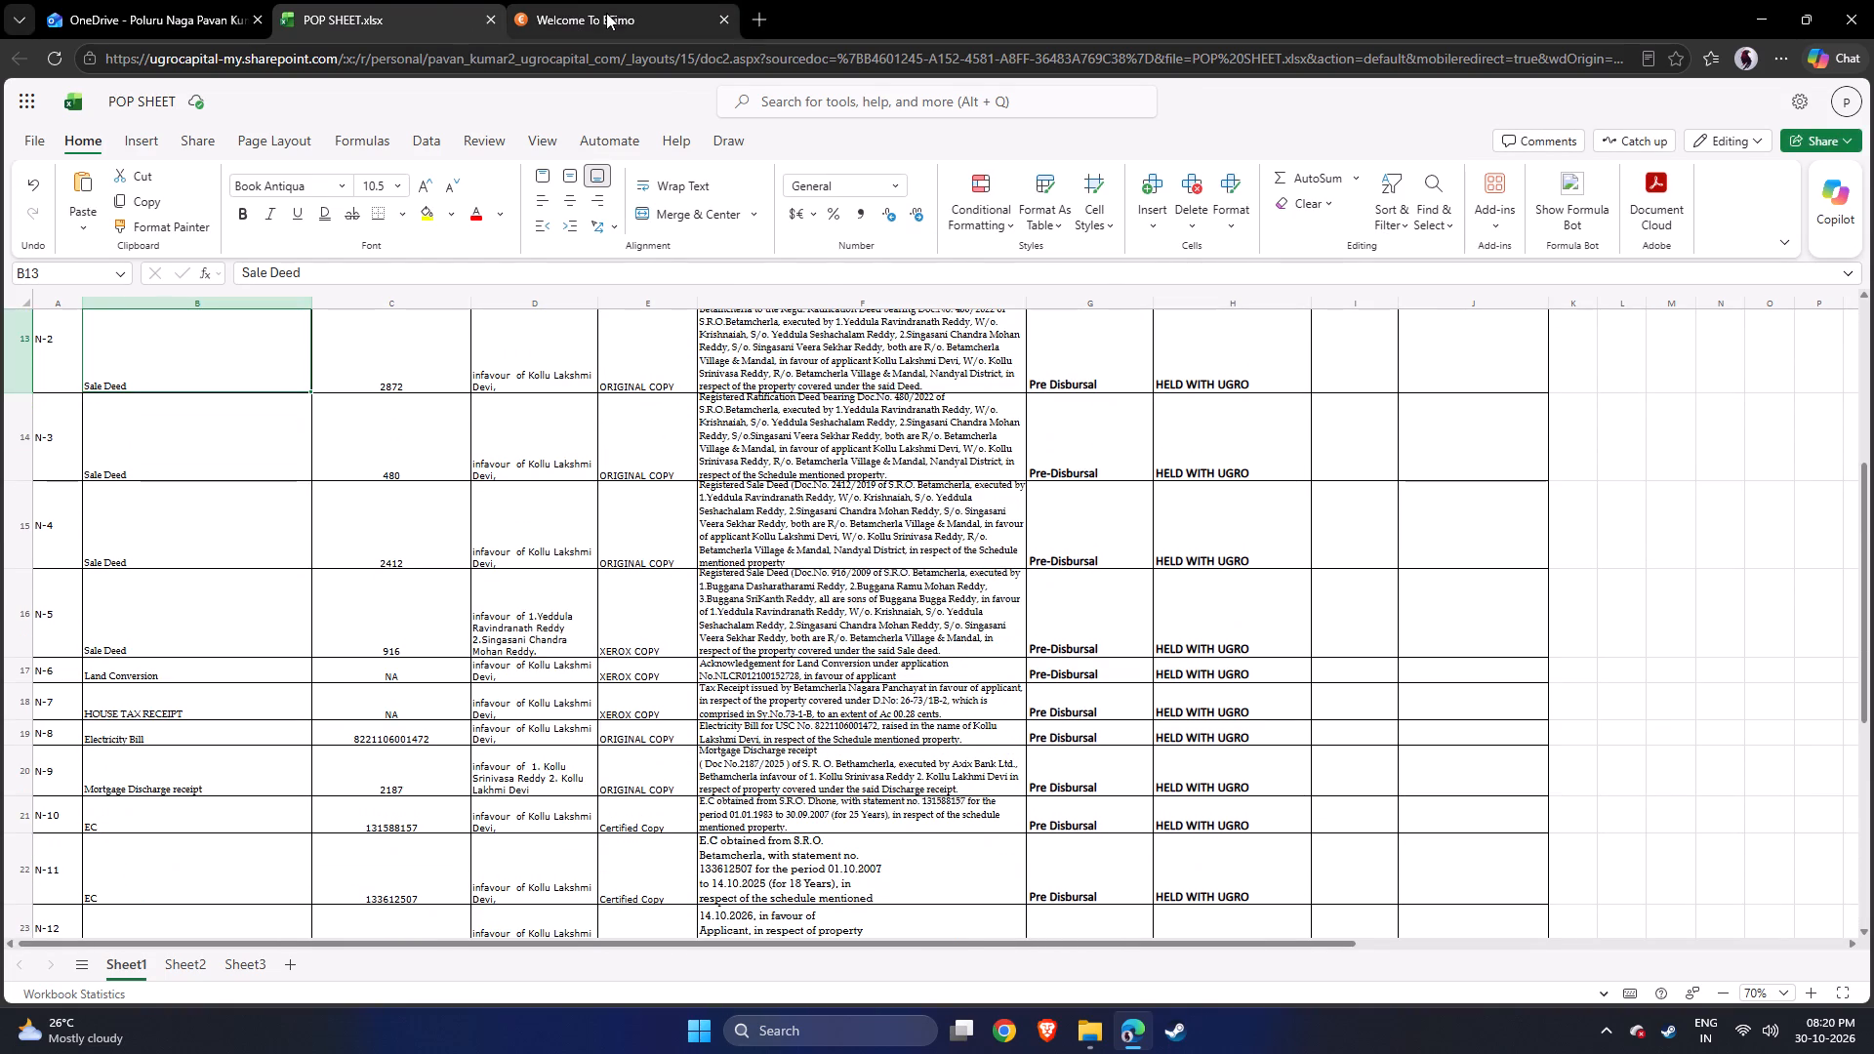
Open LEGAL.pdf from the Downloads folder and examine the list of scrutinized title deeds and documents on pages 2 to 4.
{"action": "left_click", "coordinate": [1080, 1038]}
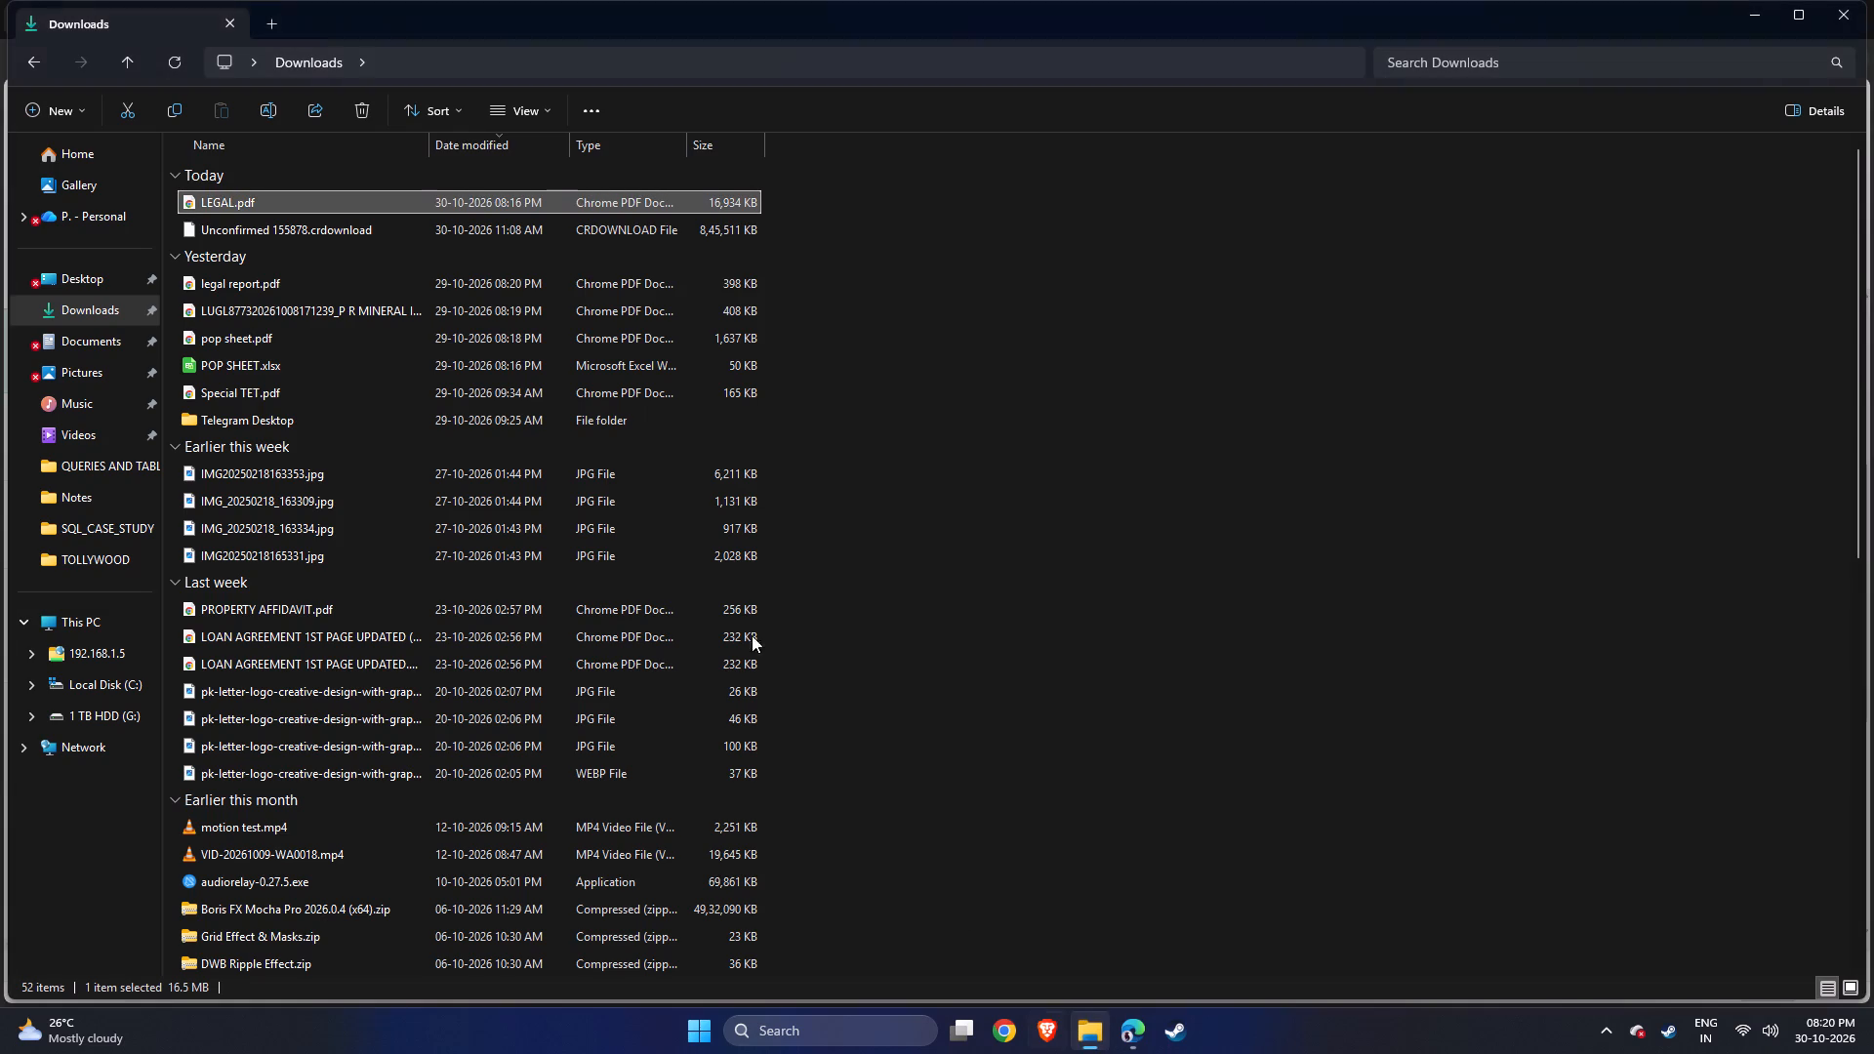
{"action": "double_click", "coordinate": [261, 205]}
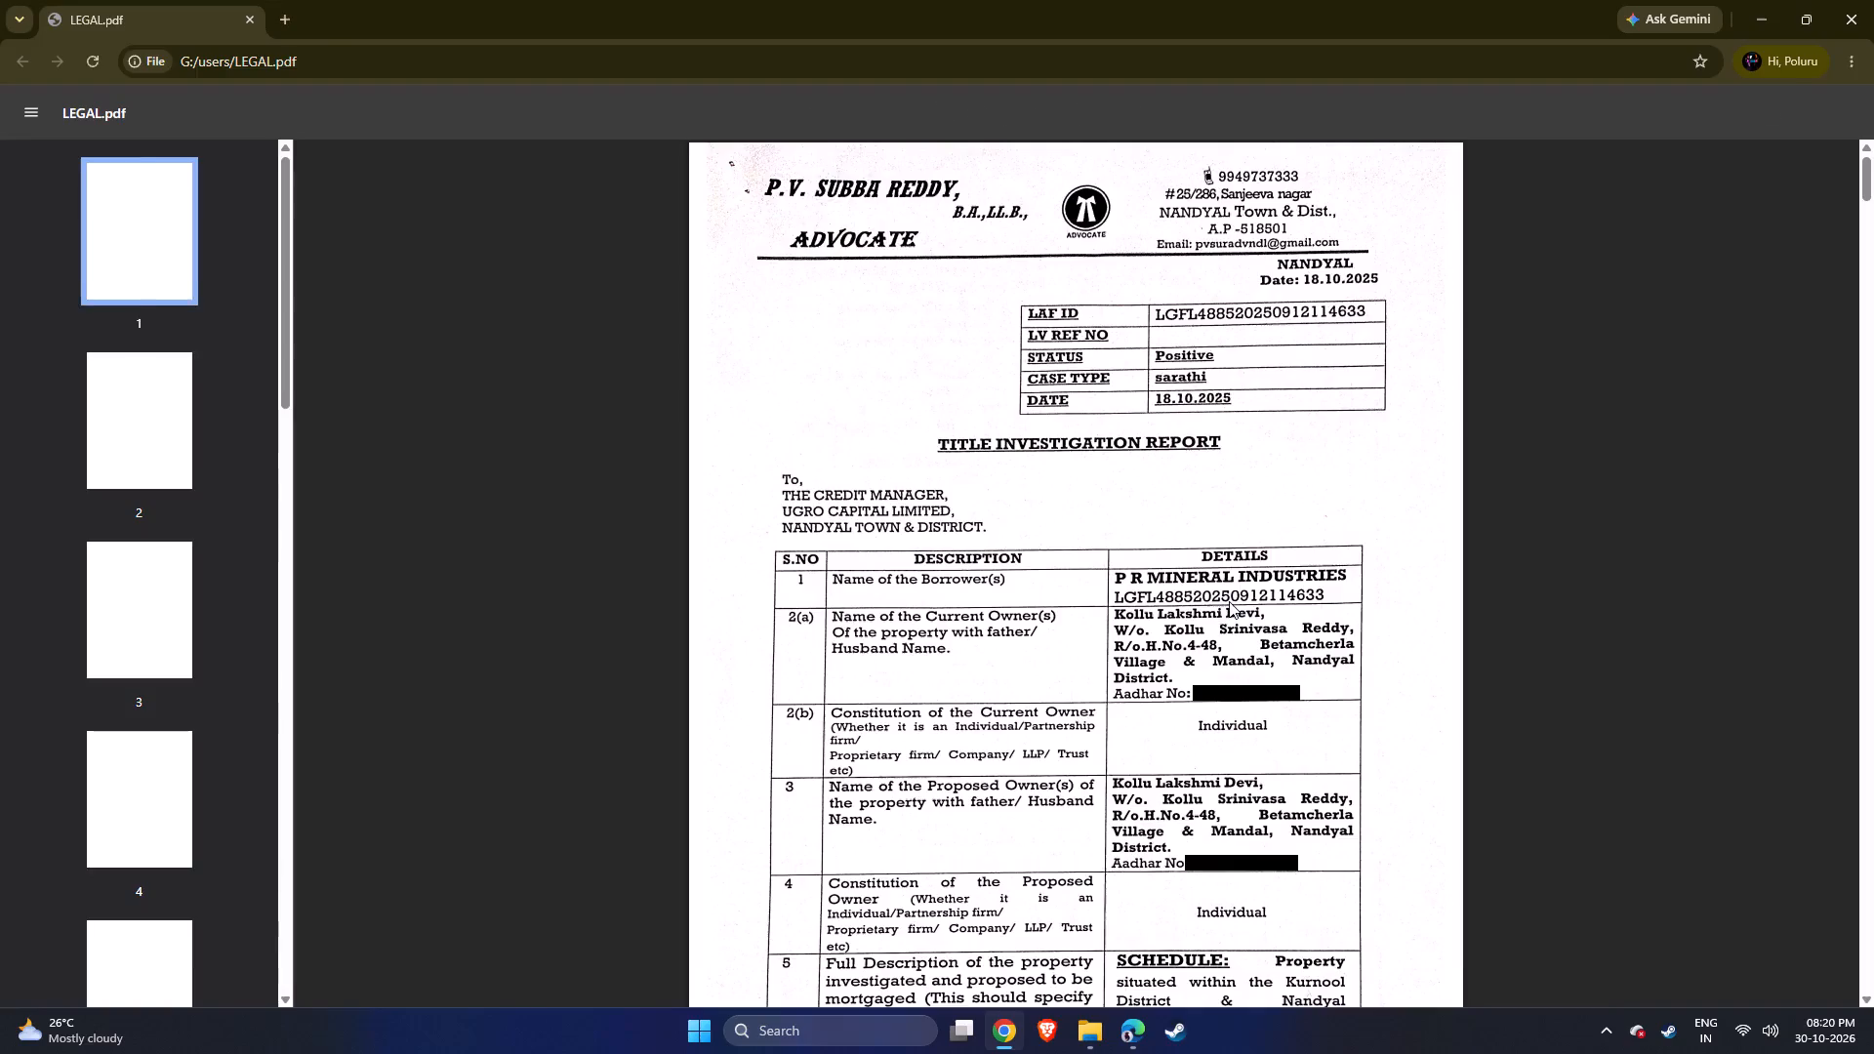
{"action": "scroll", "coordinate": [1222, 610], "scroll_direction": "down", "scroll_amount": 10}
{"action": "scroll", "coordinate": [1221, 621], "scroll_direction": "up", "scroll_amount": 1}
{"action": "scroll", "coordinate": [1221, 621], "scroll_direction": "down", "scroll_amount": 7}
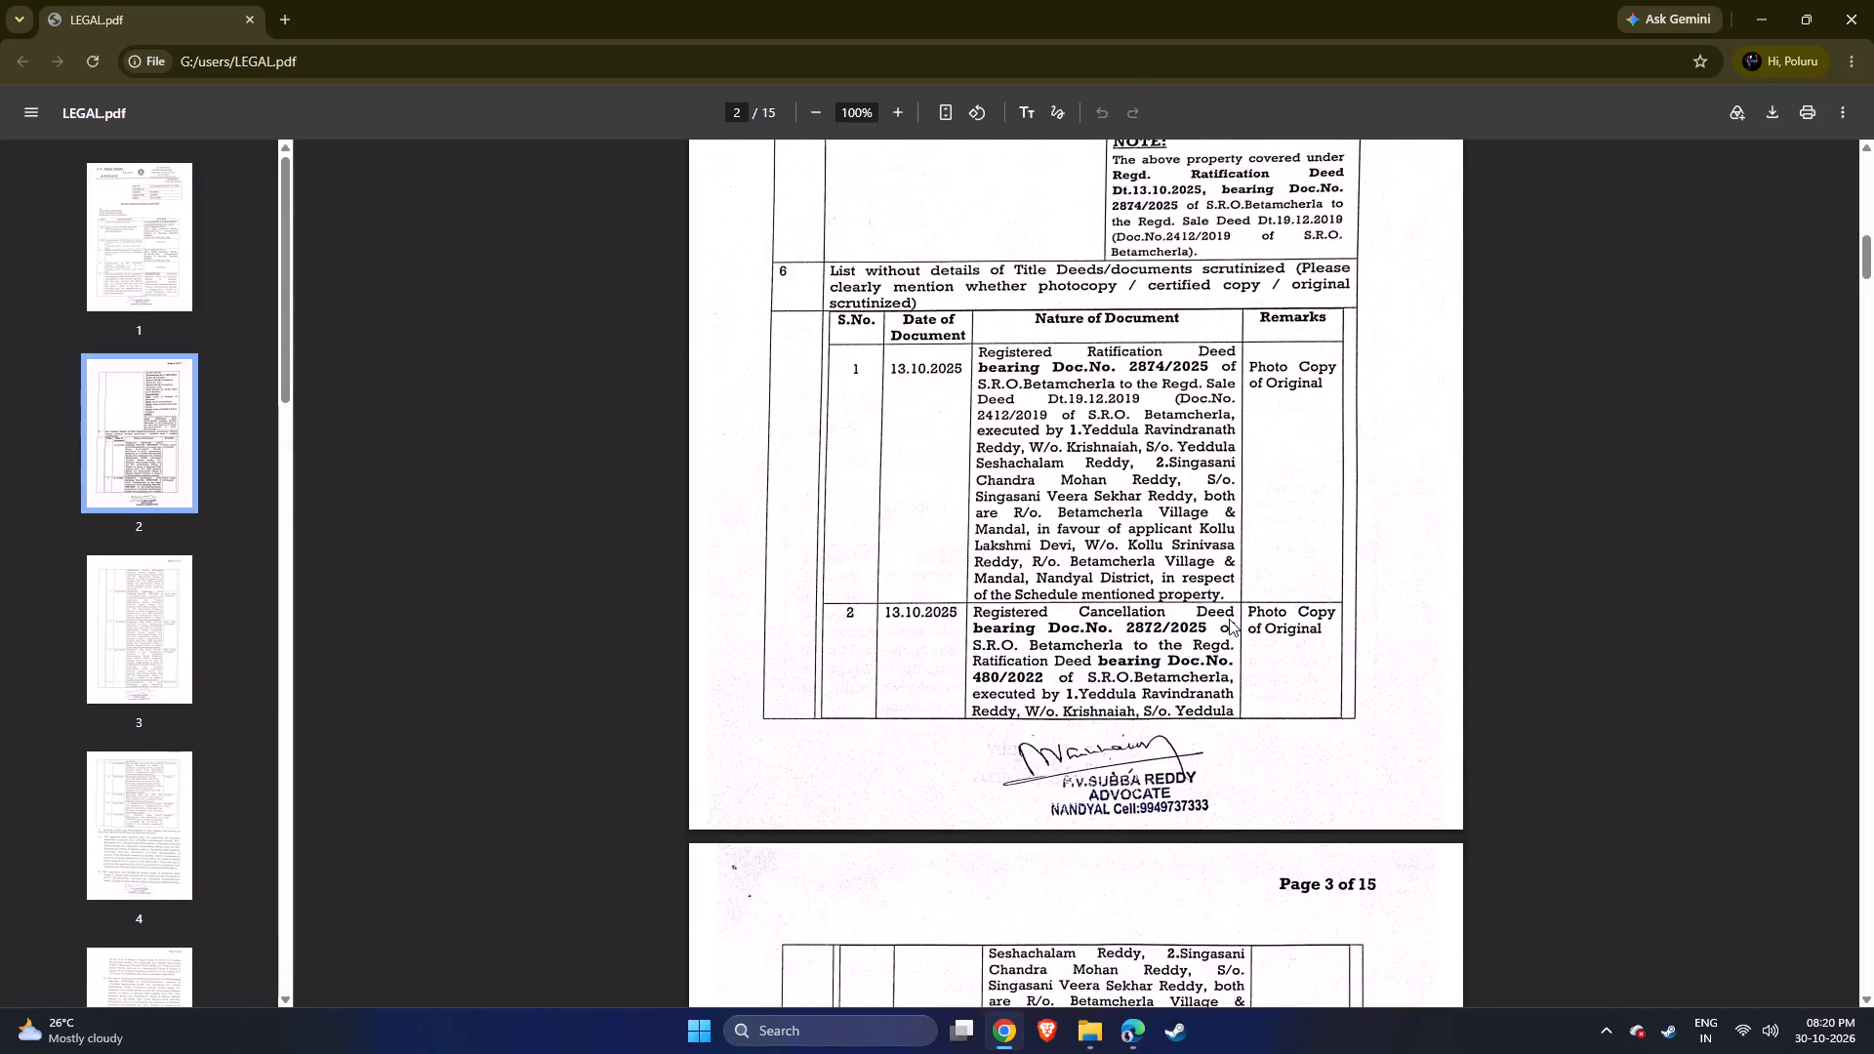
{"action": "scroll", "coordinate": [1229, 619], "scroll_direction": "down", "scroll_amount": 4}
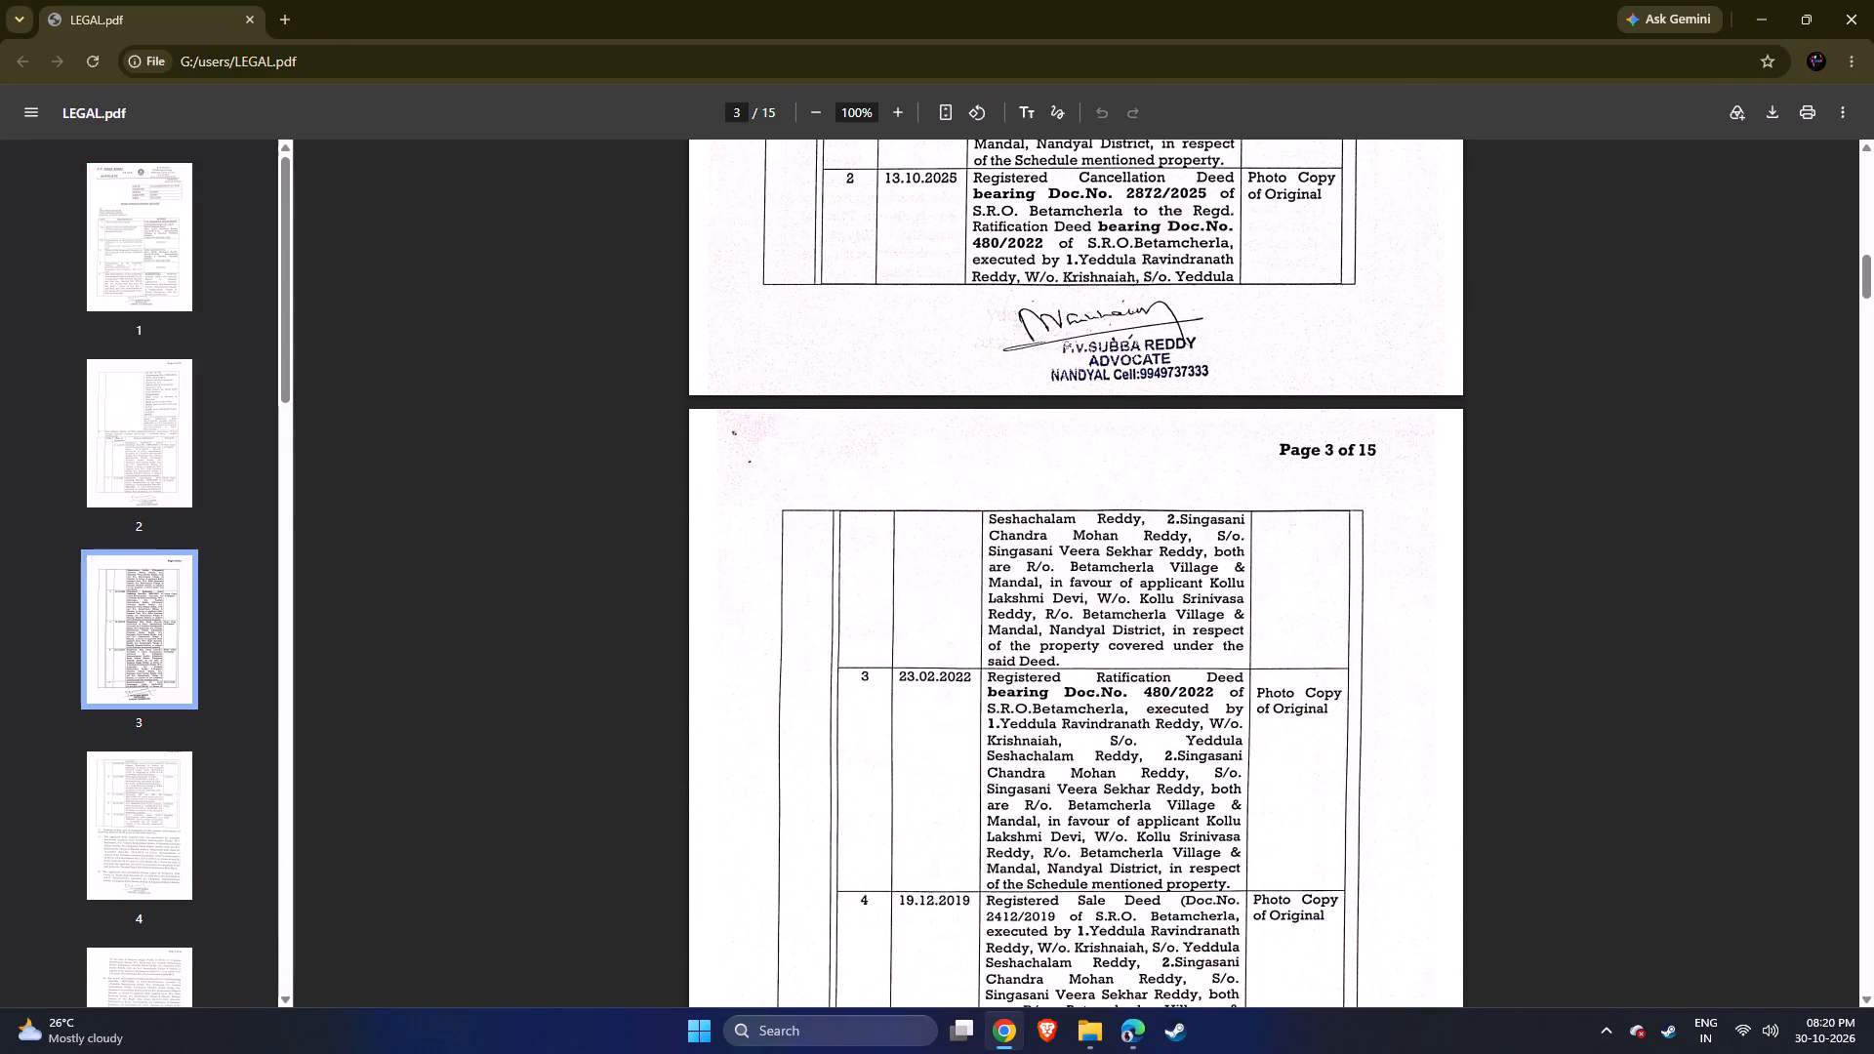
{"action": "scroll", "coordinate": [1233, 625], "scroll_direction": "down", "scroll_amount": 7}
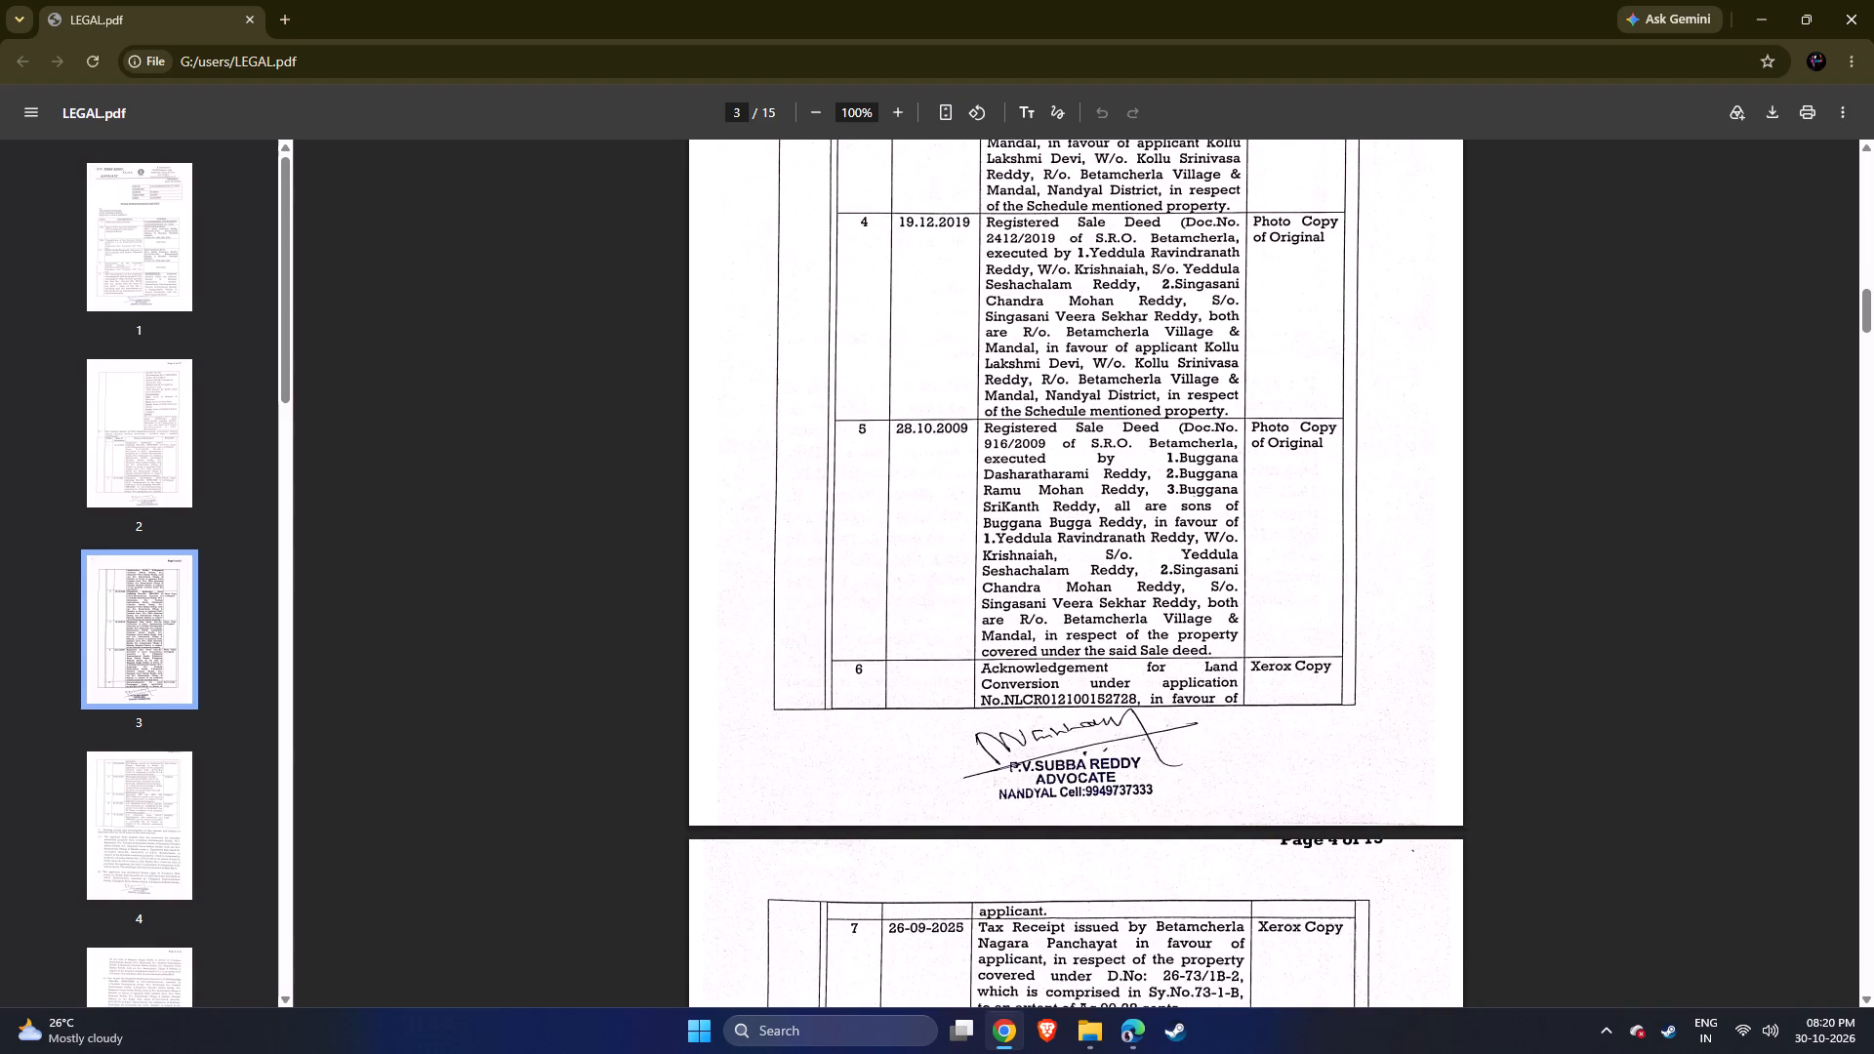
{"action": "scroll", "coordinate": [1166, 651], "scroll_direction": "down", "scroll_amount": 1}
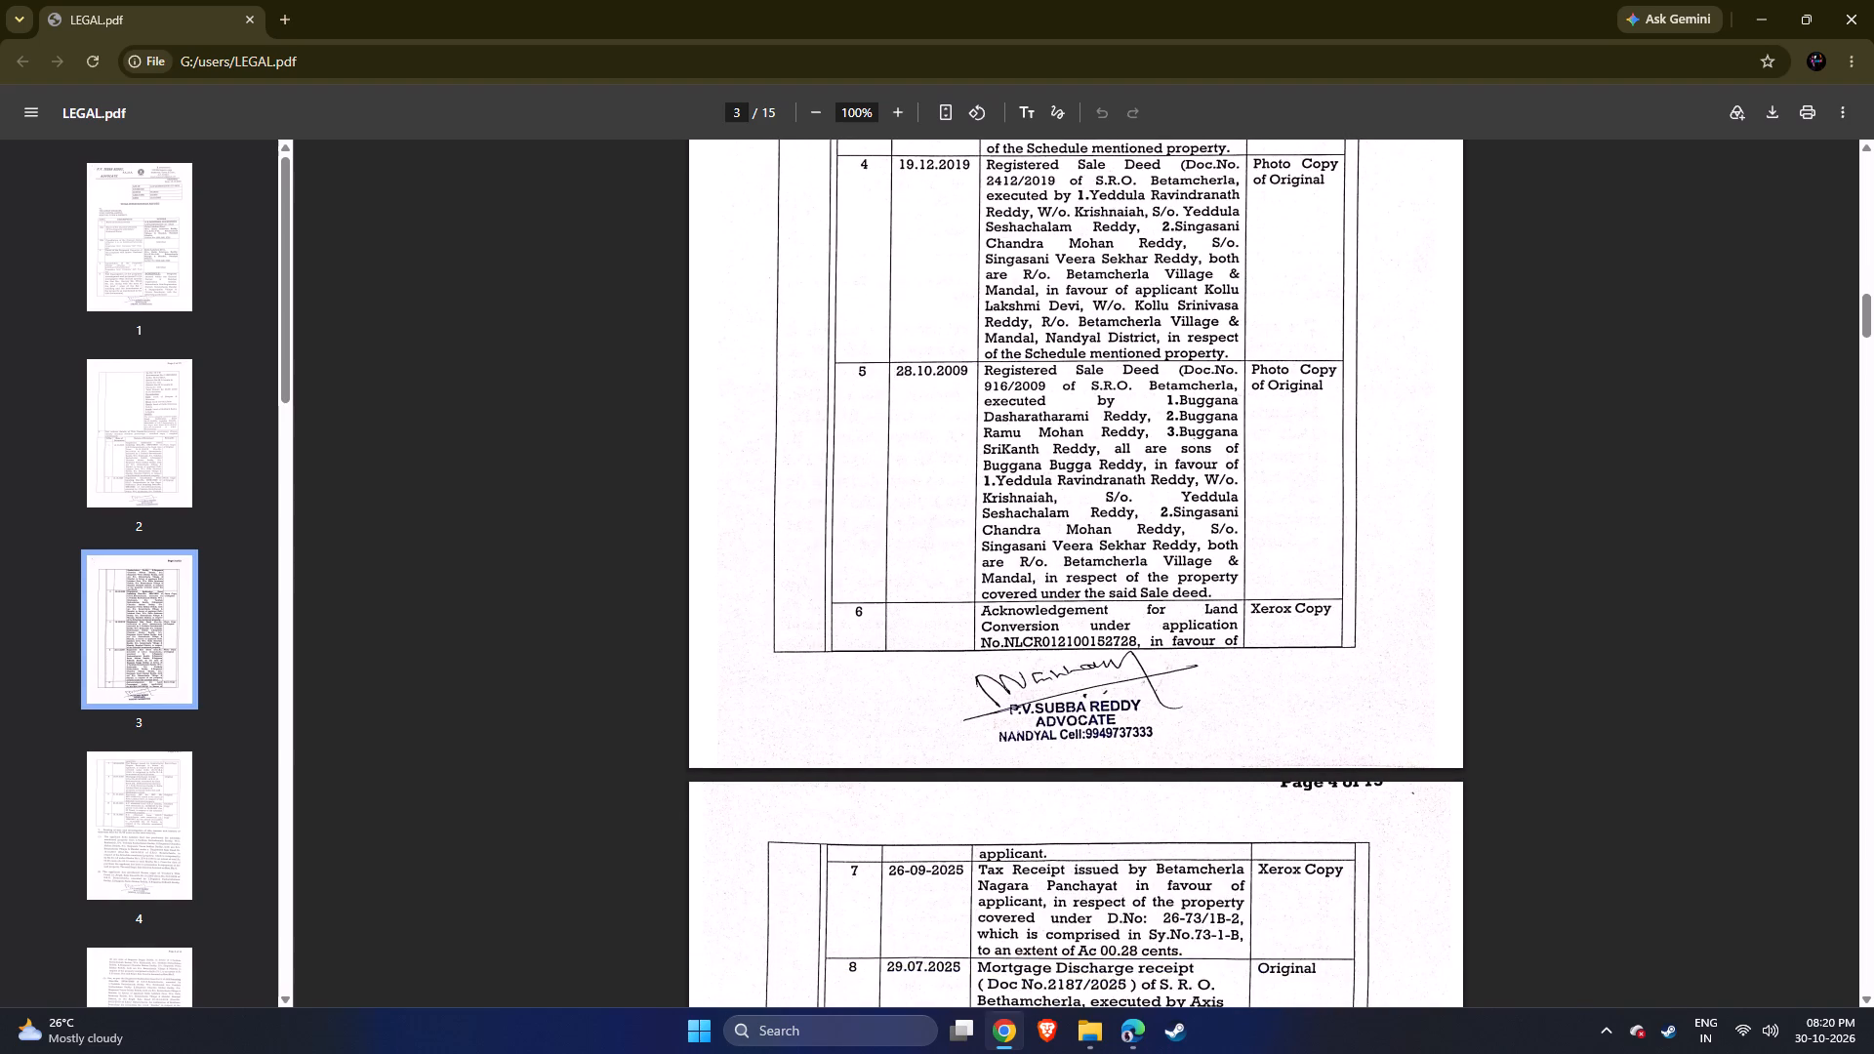
{"action": "scroll", "coordinate": [1163, 652], "scroll_direction": "up", "scroll_amount": 12}
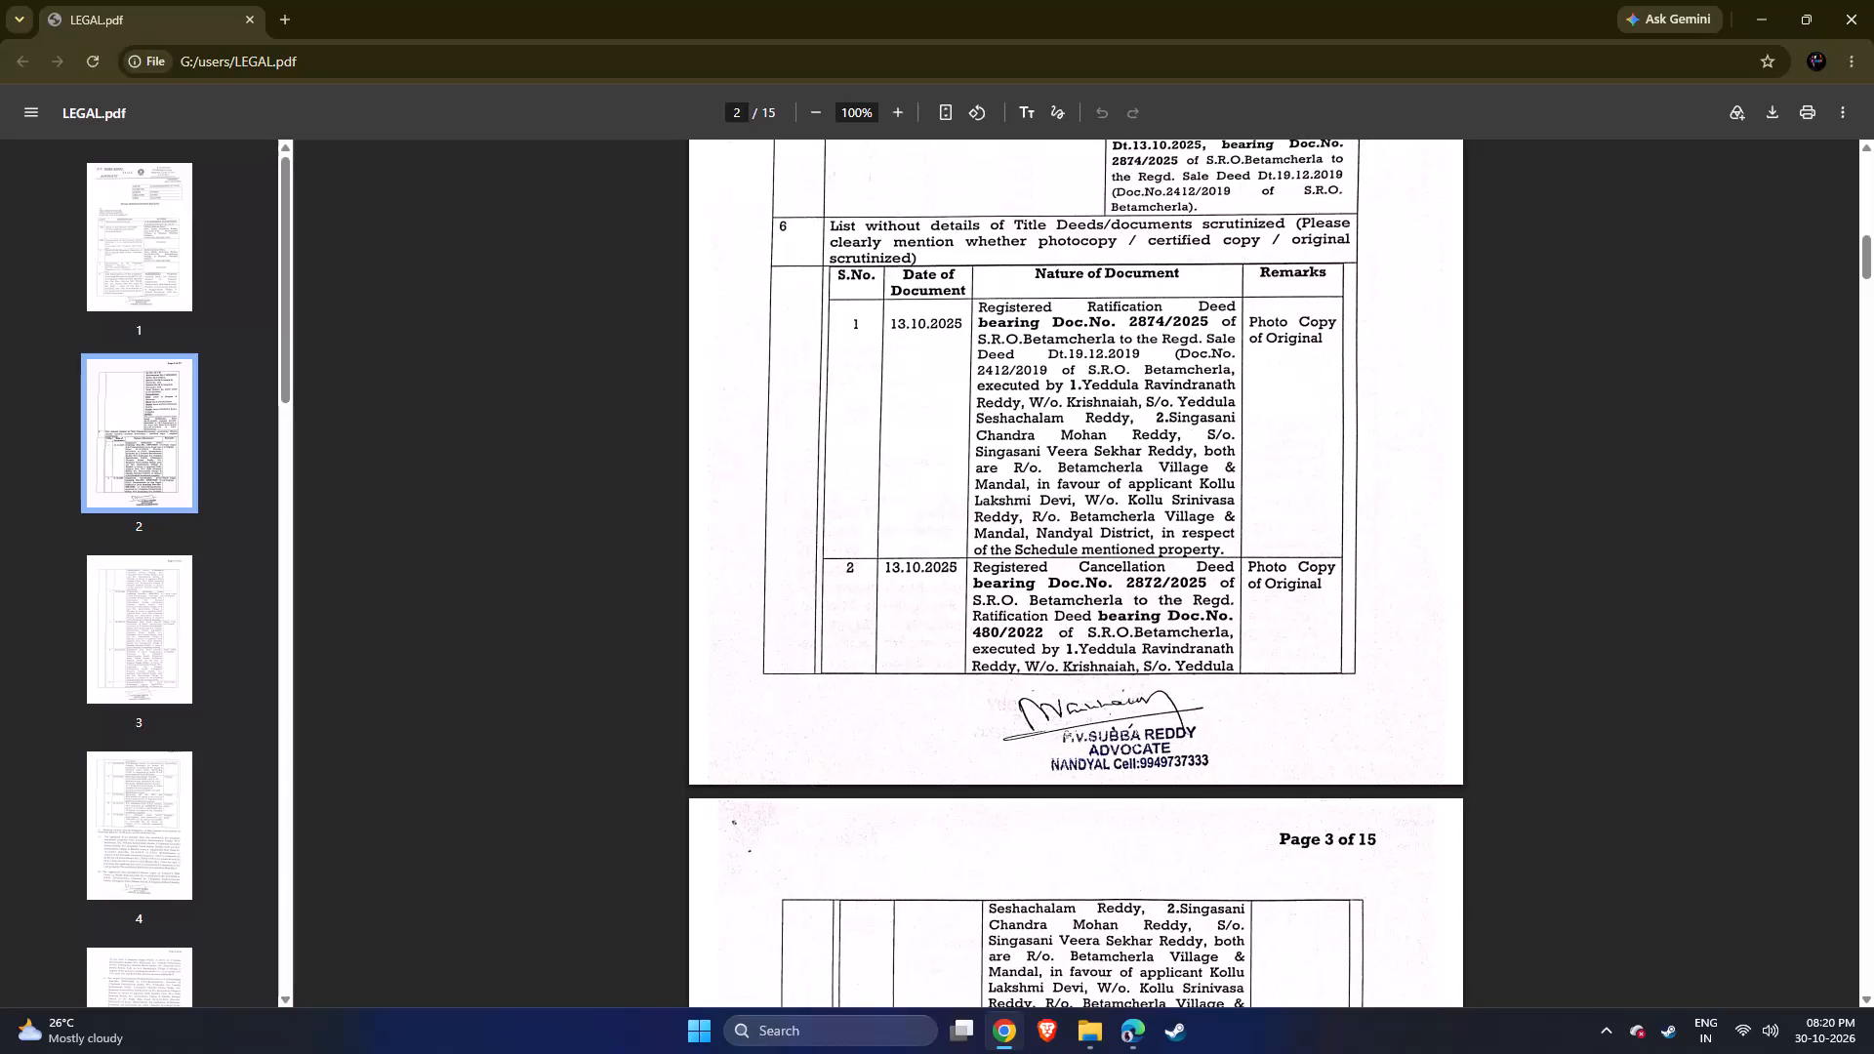
{"action": "scroll", "coordinate": [1158, 653], "scroll_direction": "down", "scroll_amount": 1}
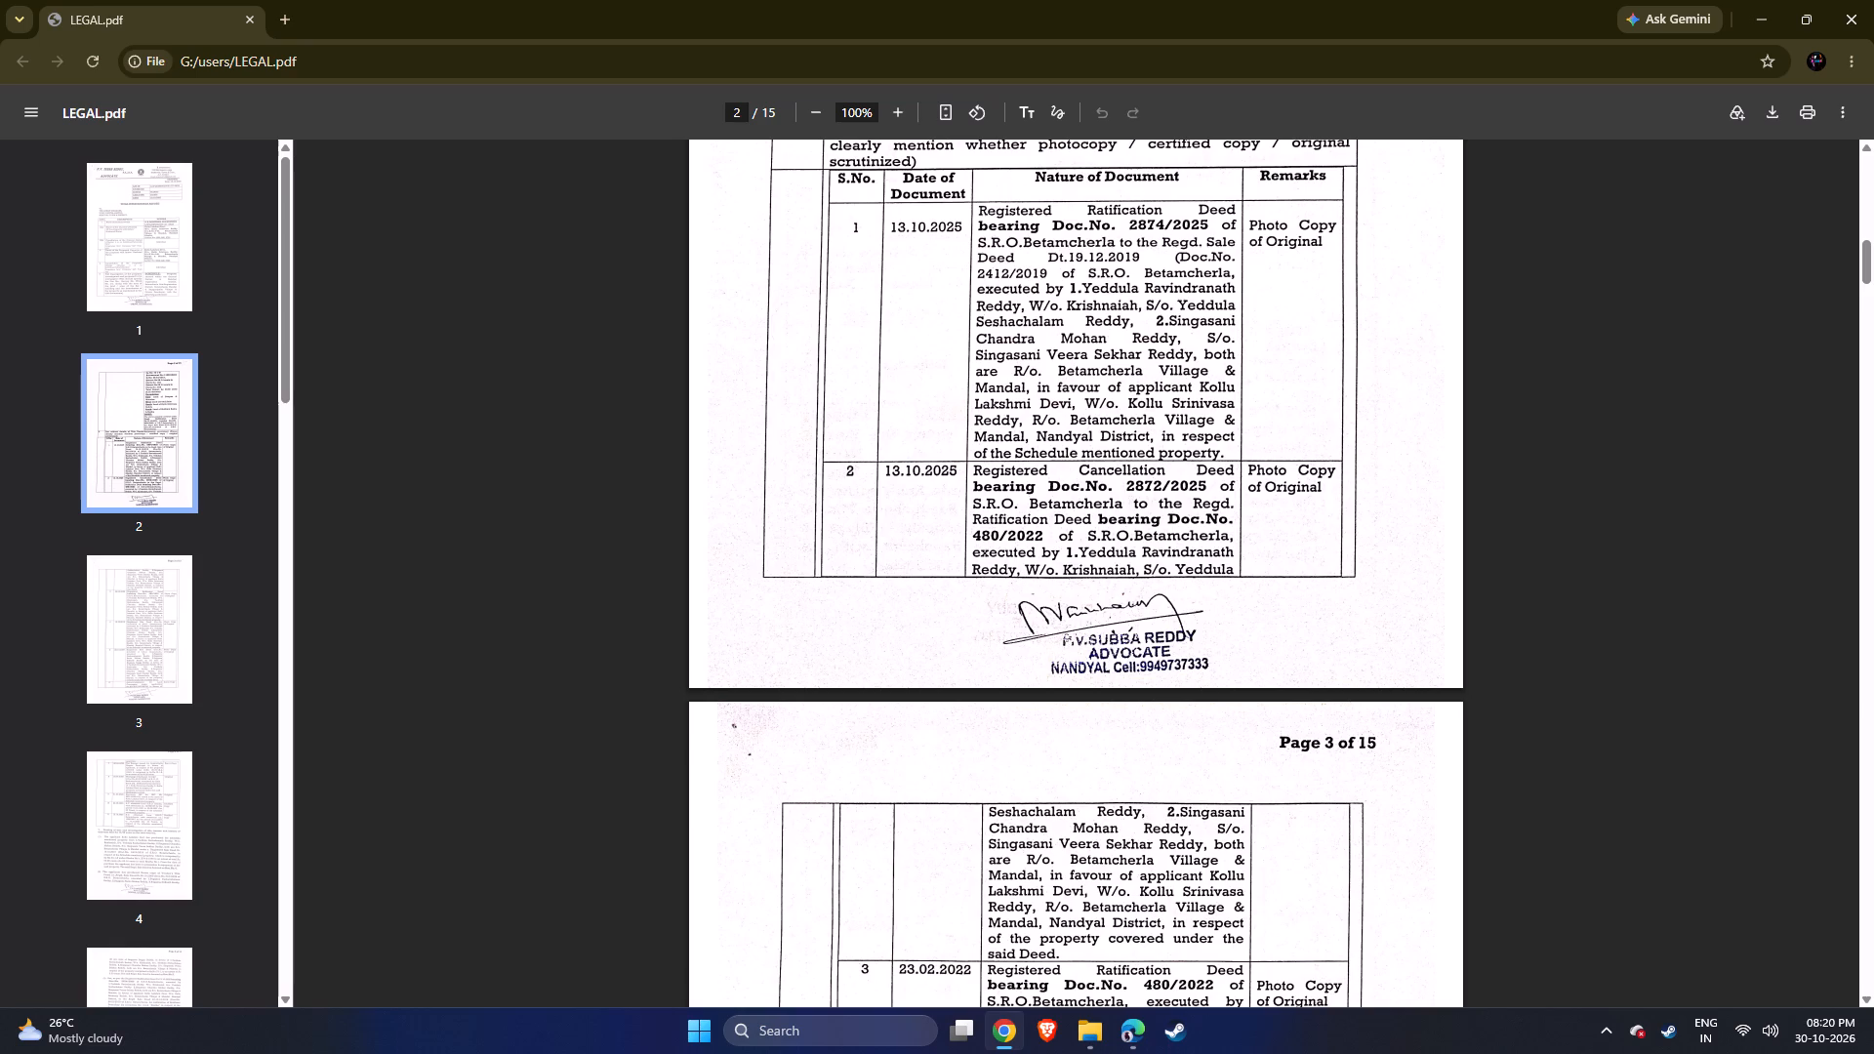
Compare the sale deed entries in POP SHEET with the deed types and document numbers listed in LEGAL.pdf.
{"action": "key", "text": "alt+Tab"}
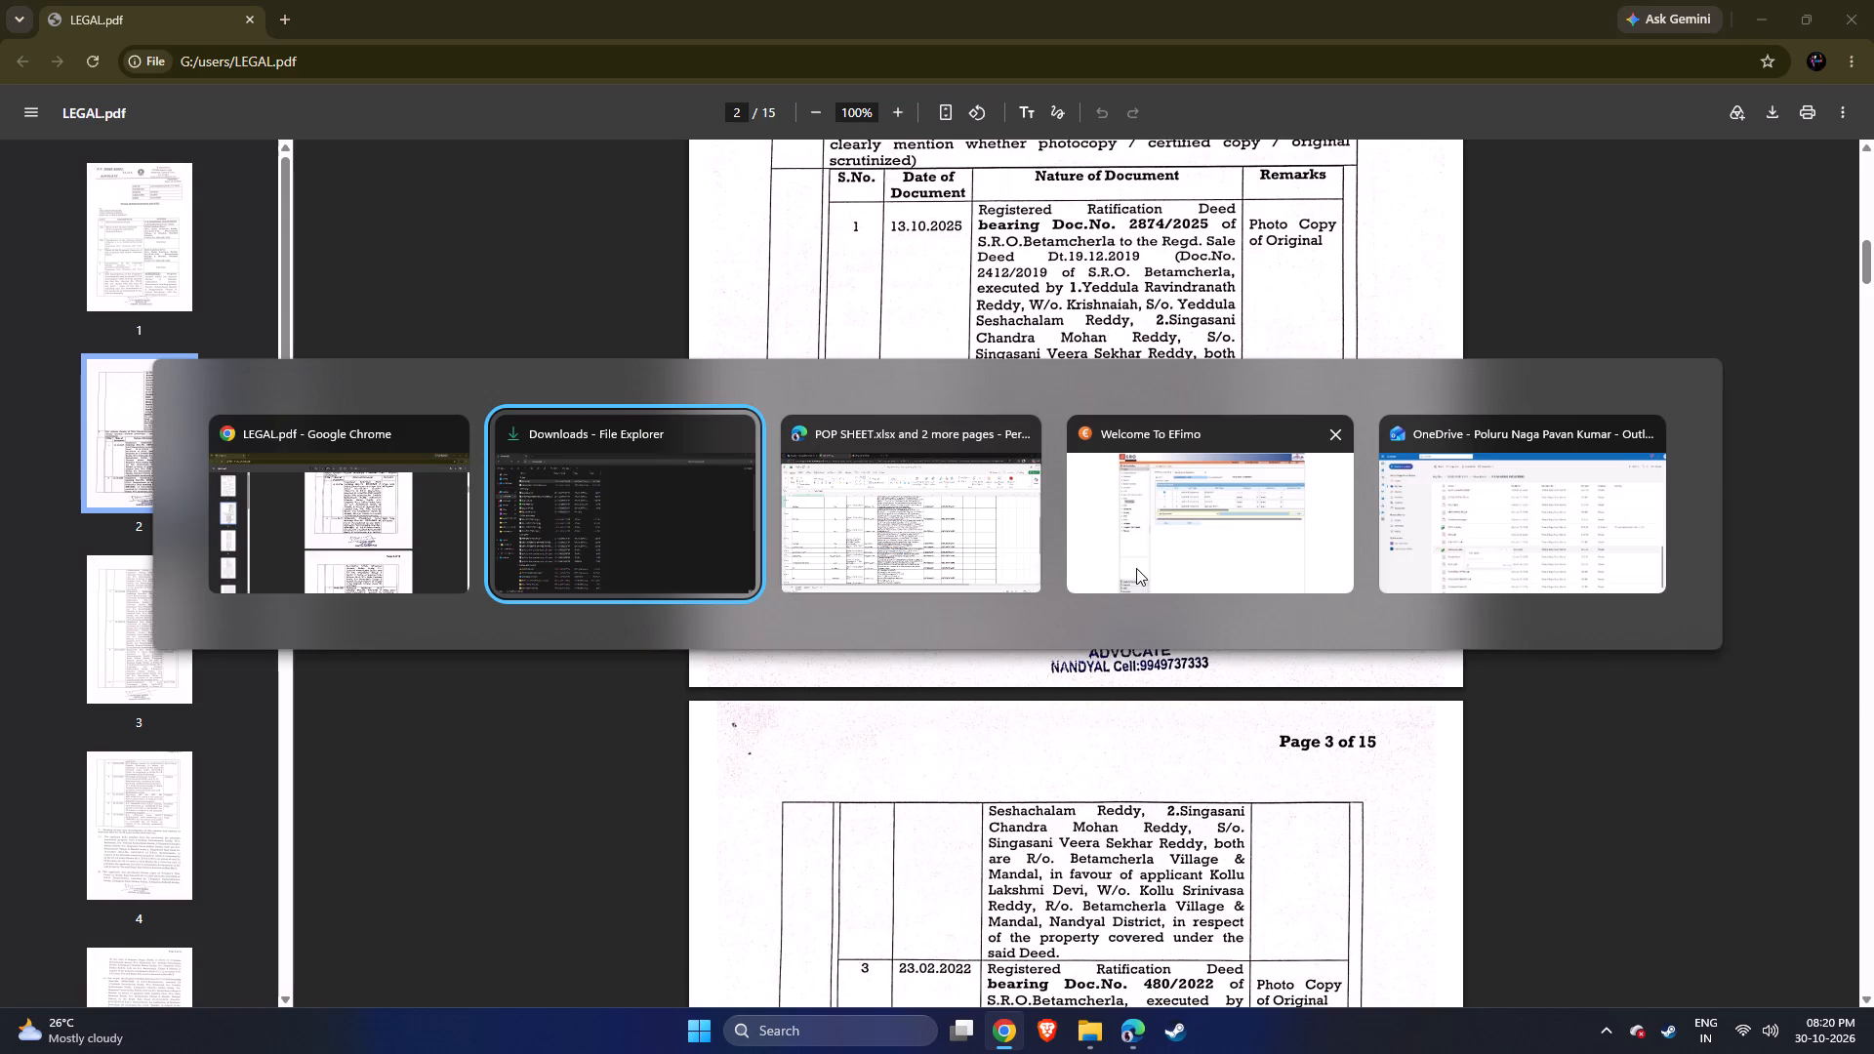
{"action": "key", "text": "alt+Tab"}
{"action": "scroll", "coordinate": [534, 542], "scroll_direction": "up", "scroll_amount": 1}
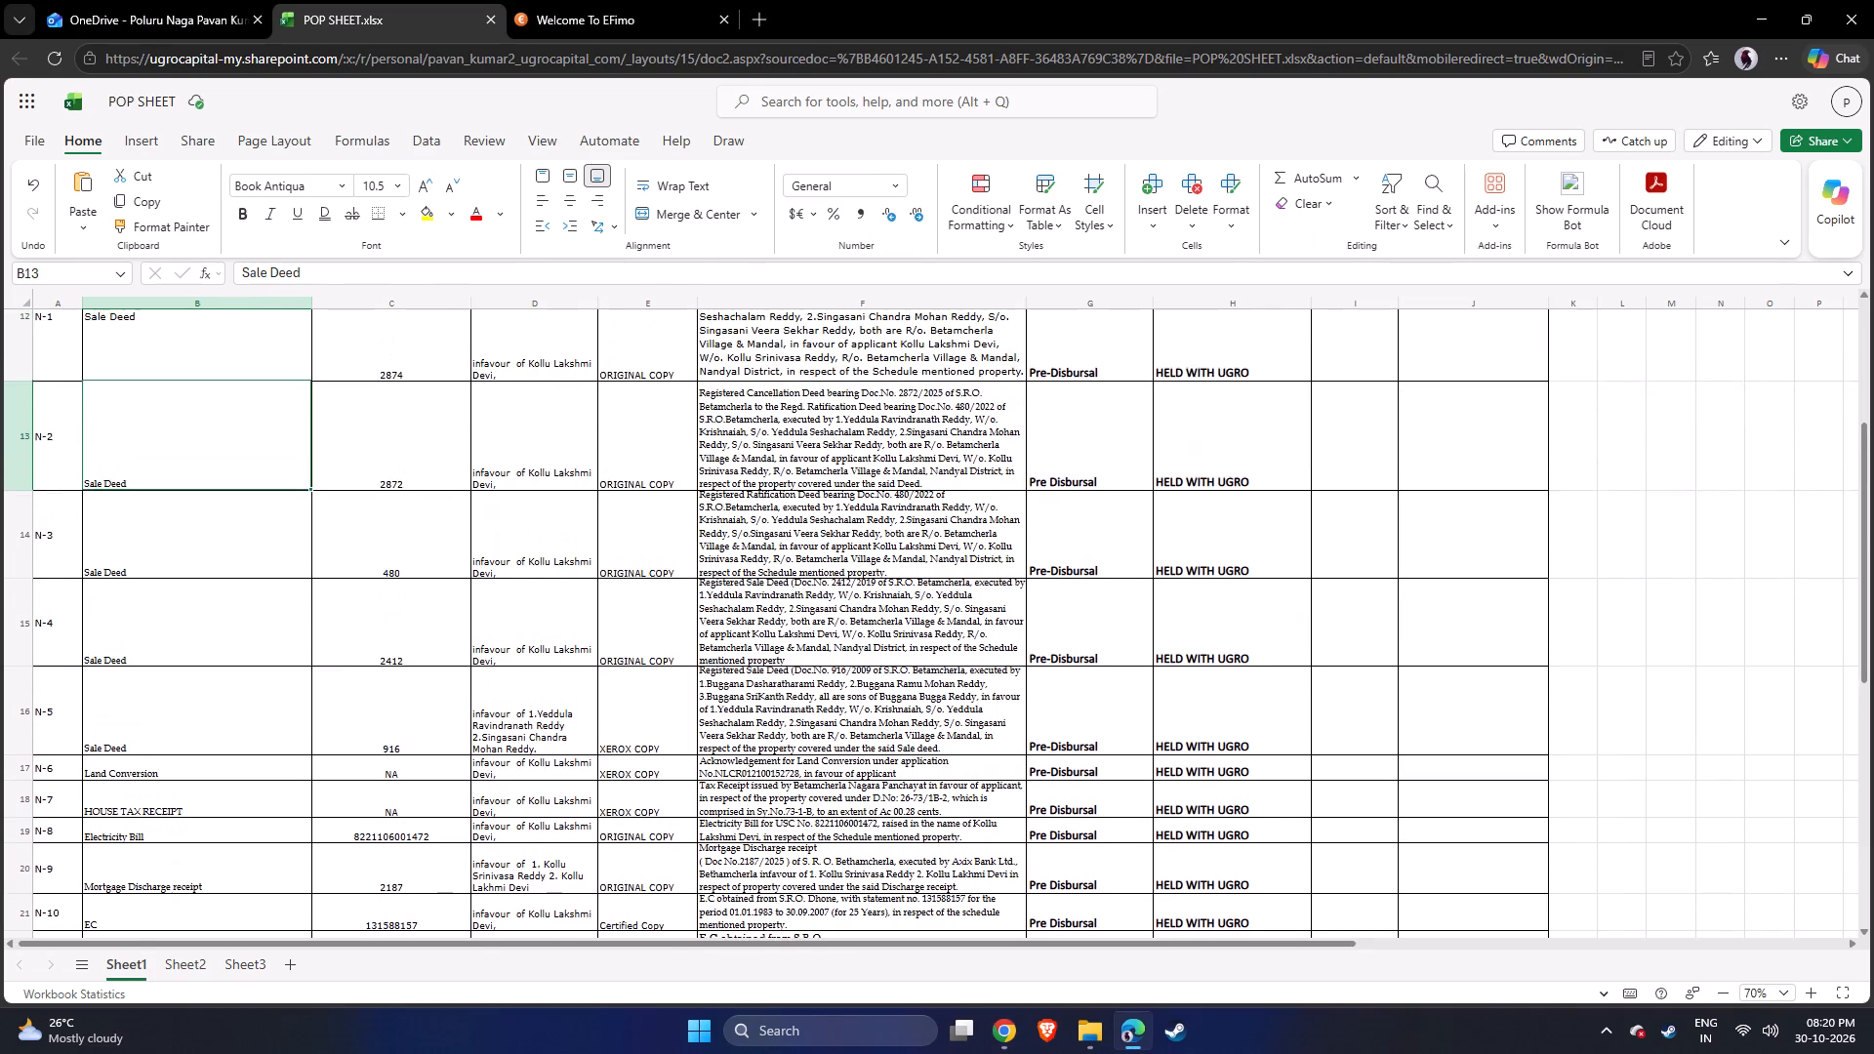
{"action": "scroll", "coordinate": [517, 547], "scroll_direction": "up", "scroll_amount": 3}
{"action": "scroll", "coordinate": [489, 586], "scroll_direction": "down", "scroll_amount": 2}
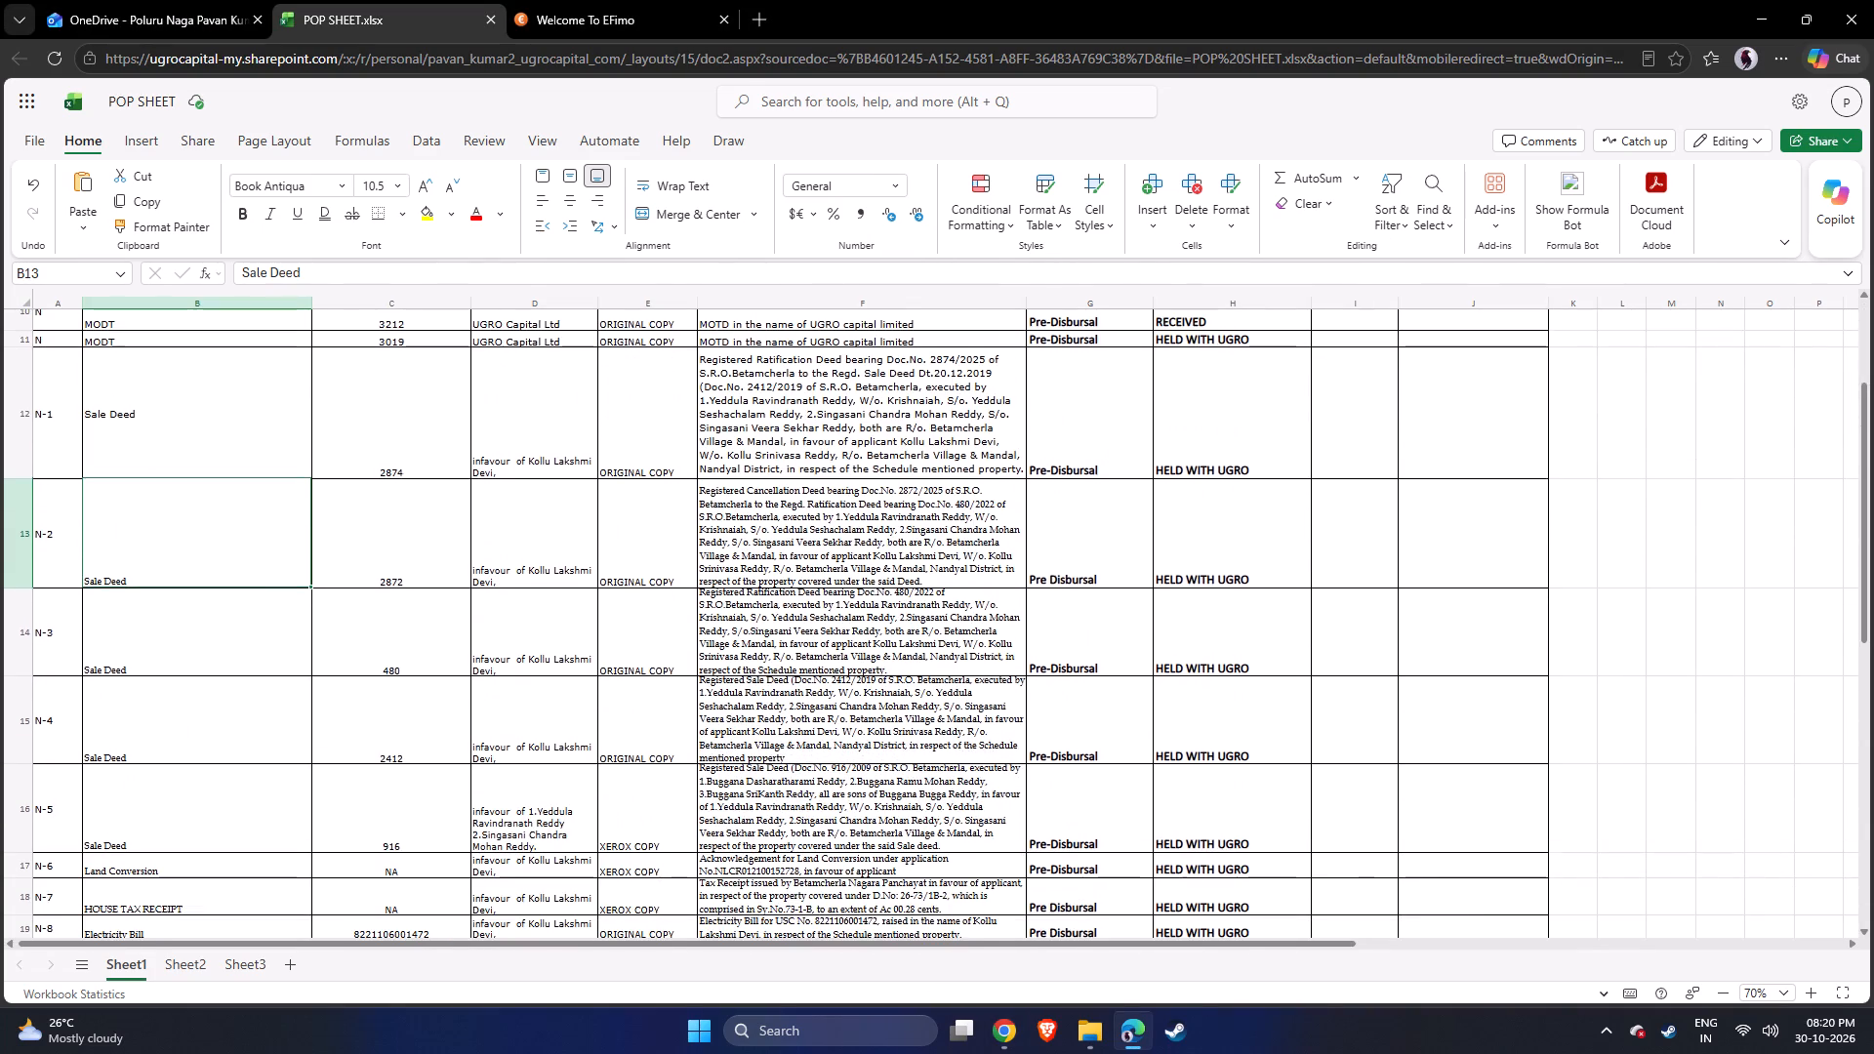
{"action": "key", "text": "alt+Tab"}
{"action": "scroll", "coordinate": [1140, 644], "scroll_direction": "down", "scroll_amount": 2}
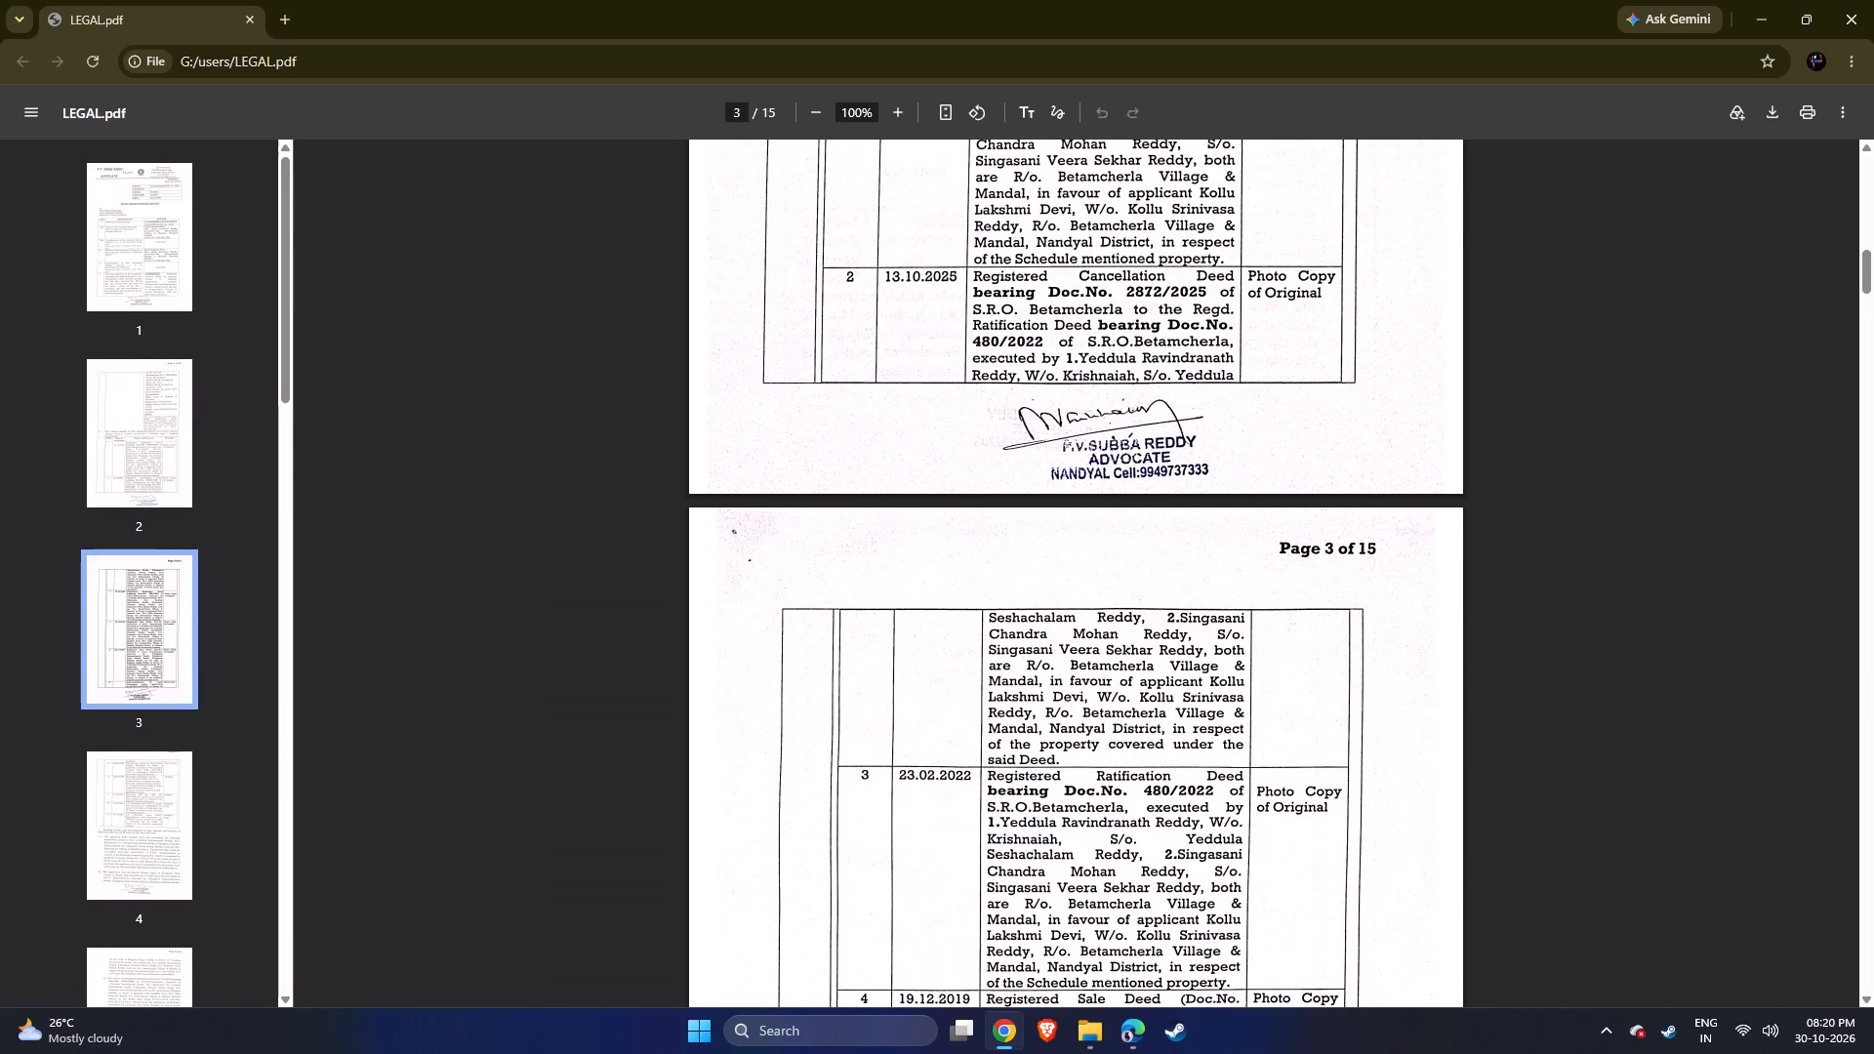
{"action": "key", "text": "alt+Tab"}
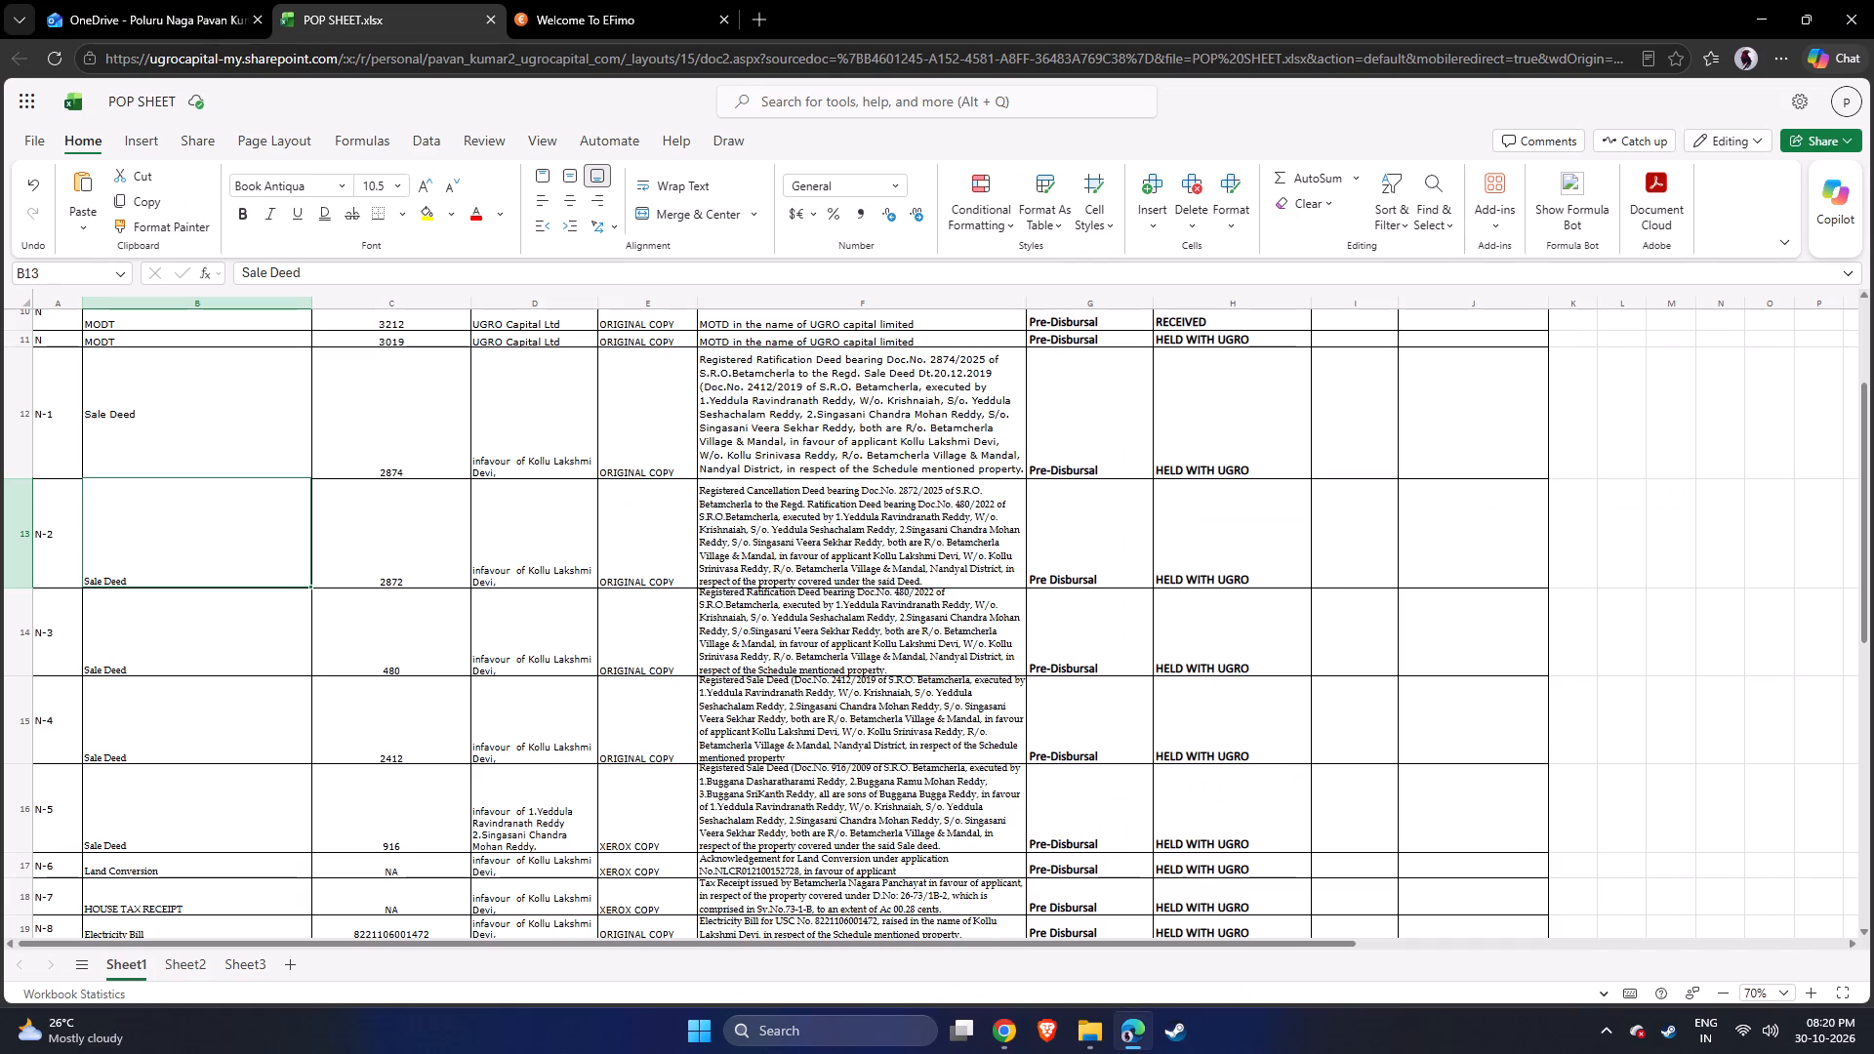
{"action": "scroll", "coordinate": [223, 558], "scroll_direction": "up", "scroll_amount": 1}
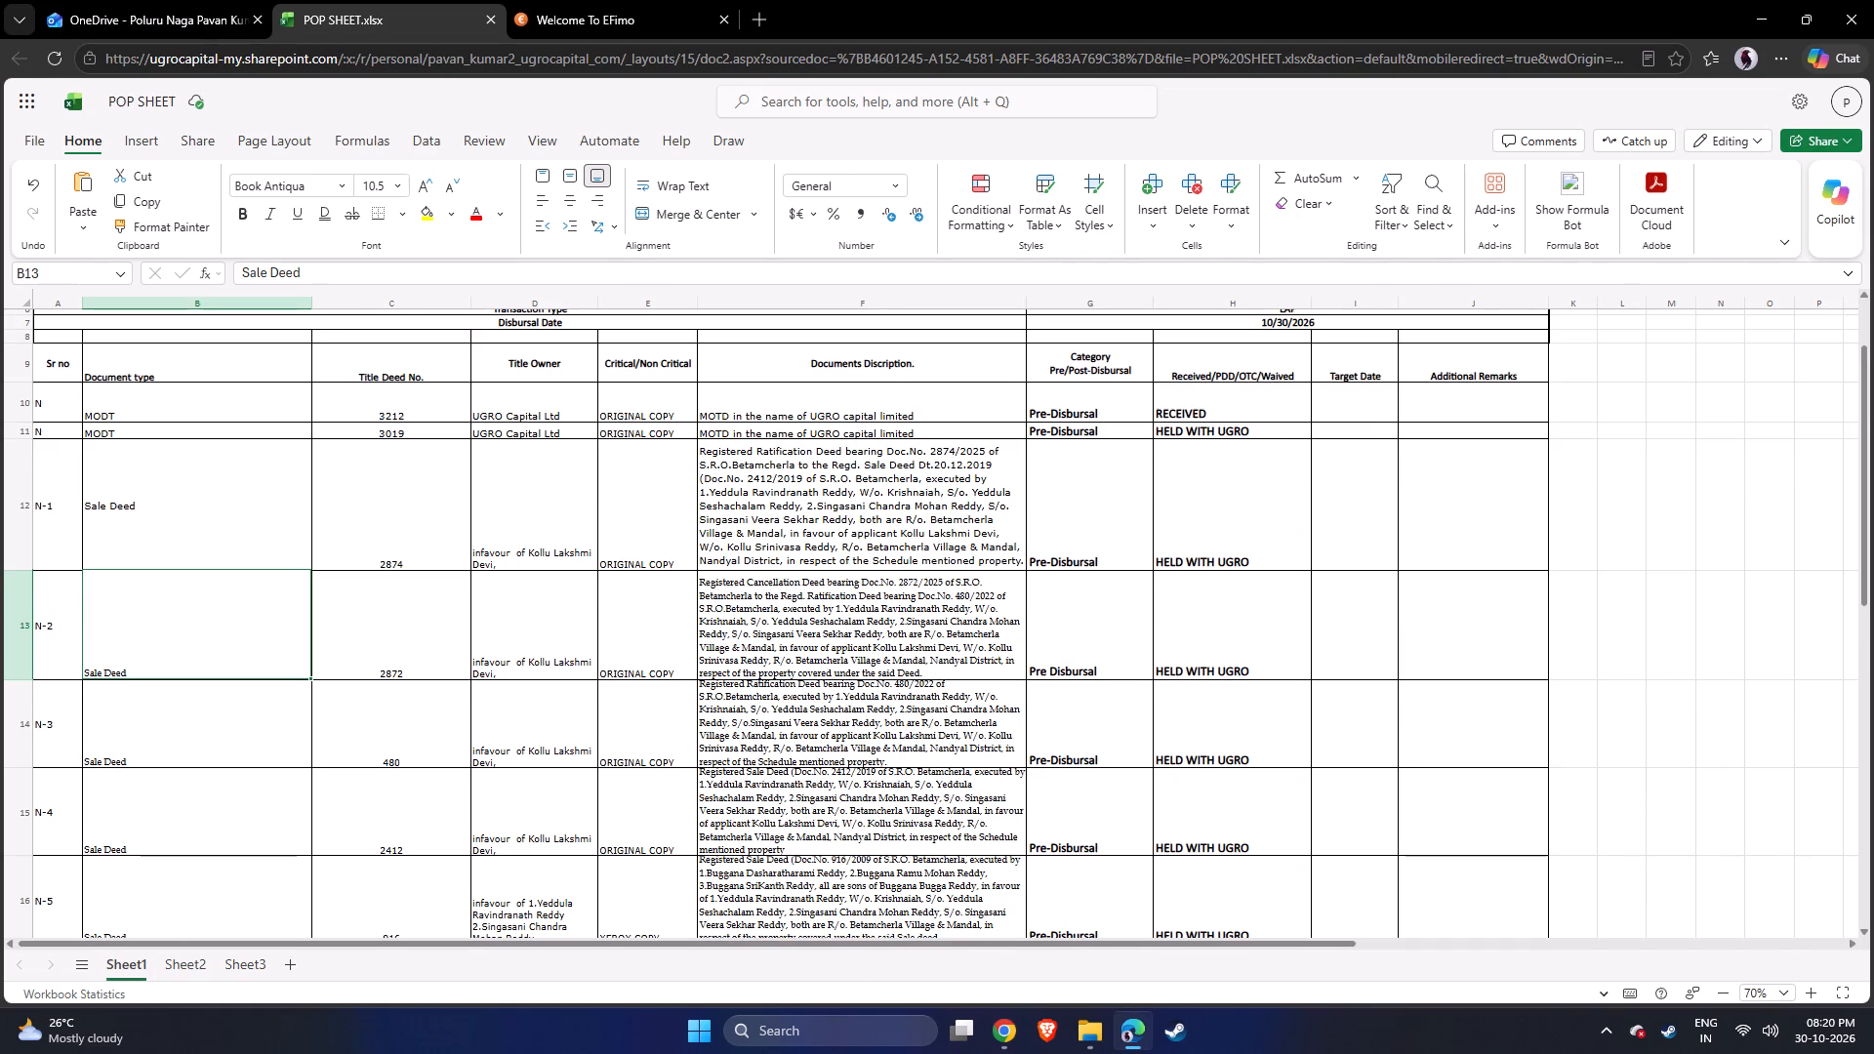
{"action": "key", "text": "alt+Tab"}
{"action": "scroll", "coordinate": [1186, 697], "scroll_direction": "up", "scroll_amount": 3}
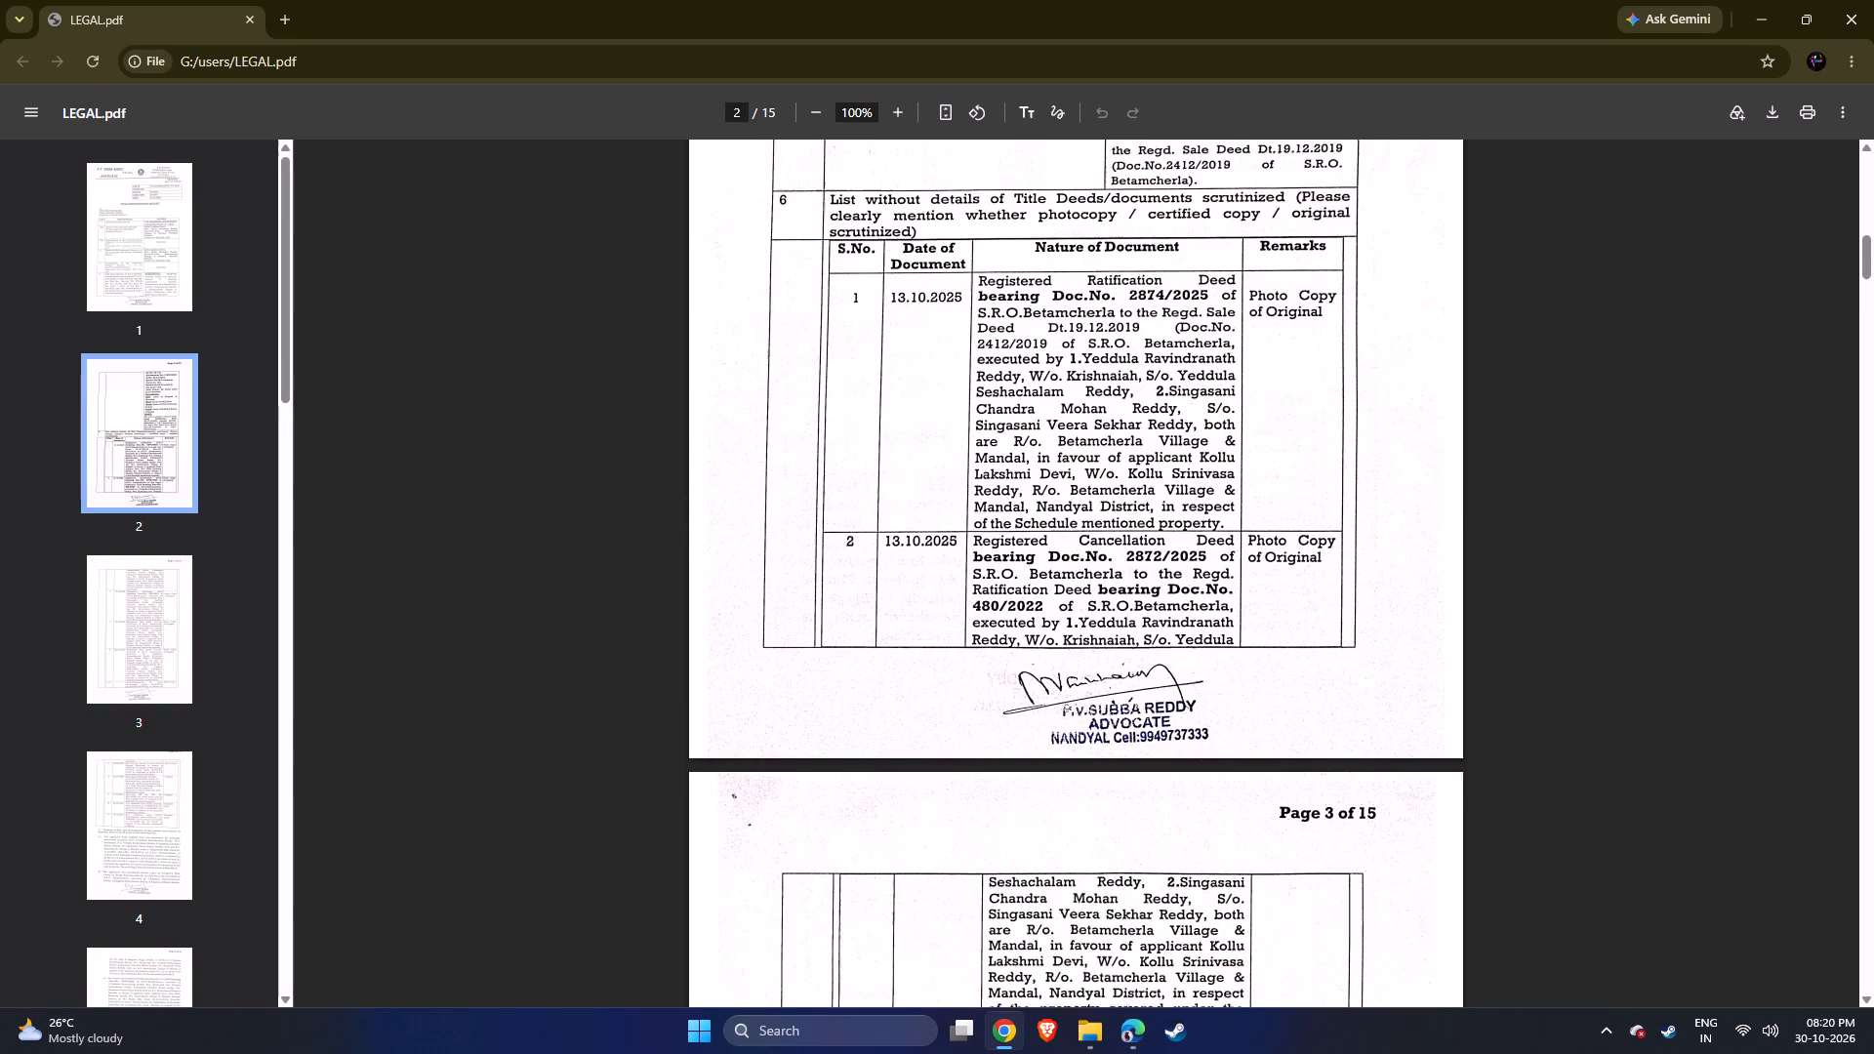
{"action": "scroll", "coordinate": [1187, 682], "scroll_direction": "down", "scroll_amount": 2}
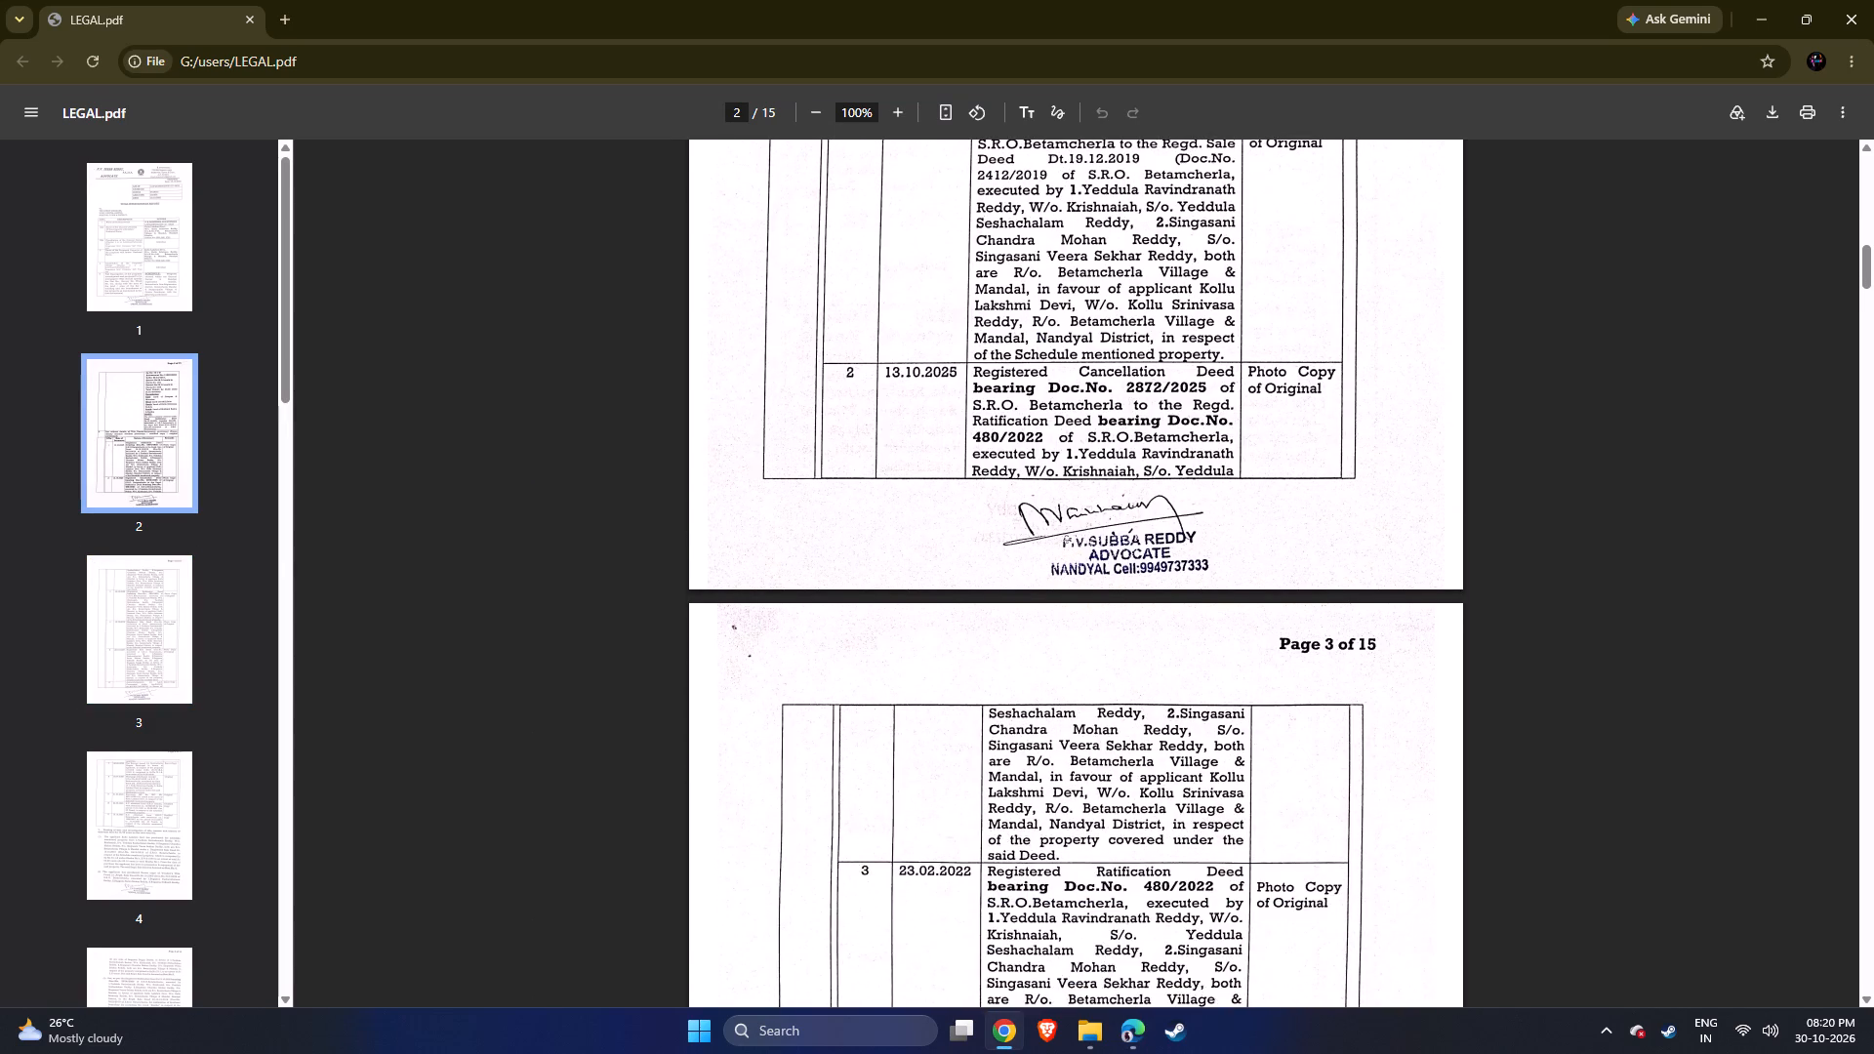
{"action": "scroll", "coordinate": [1193, 689], "scroll_direction": "down", "scroll_amount": 3}
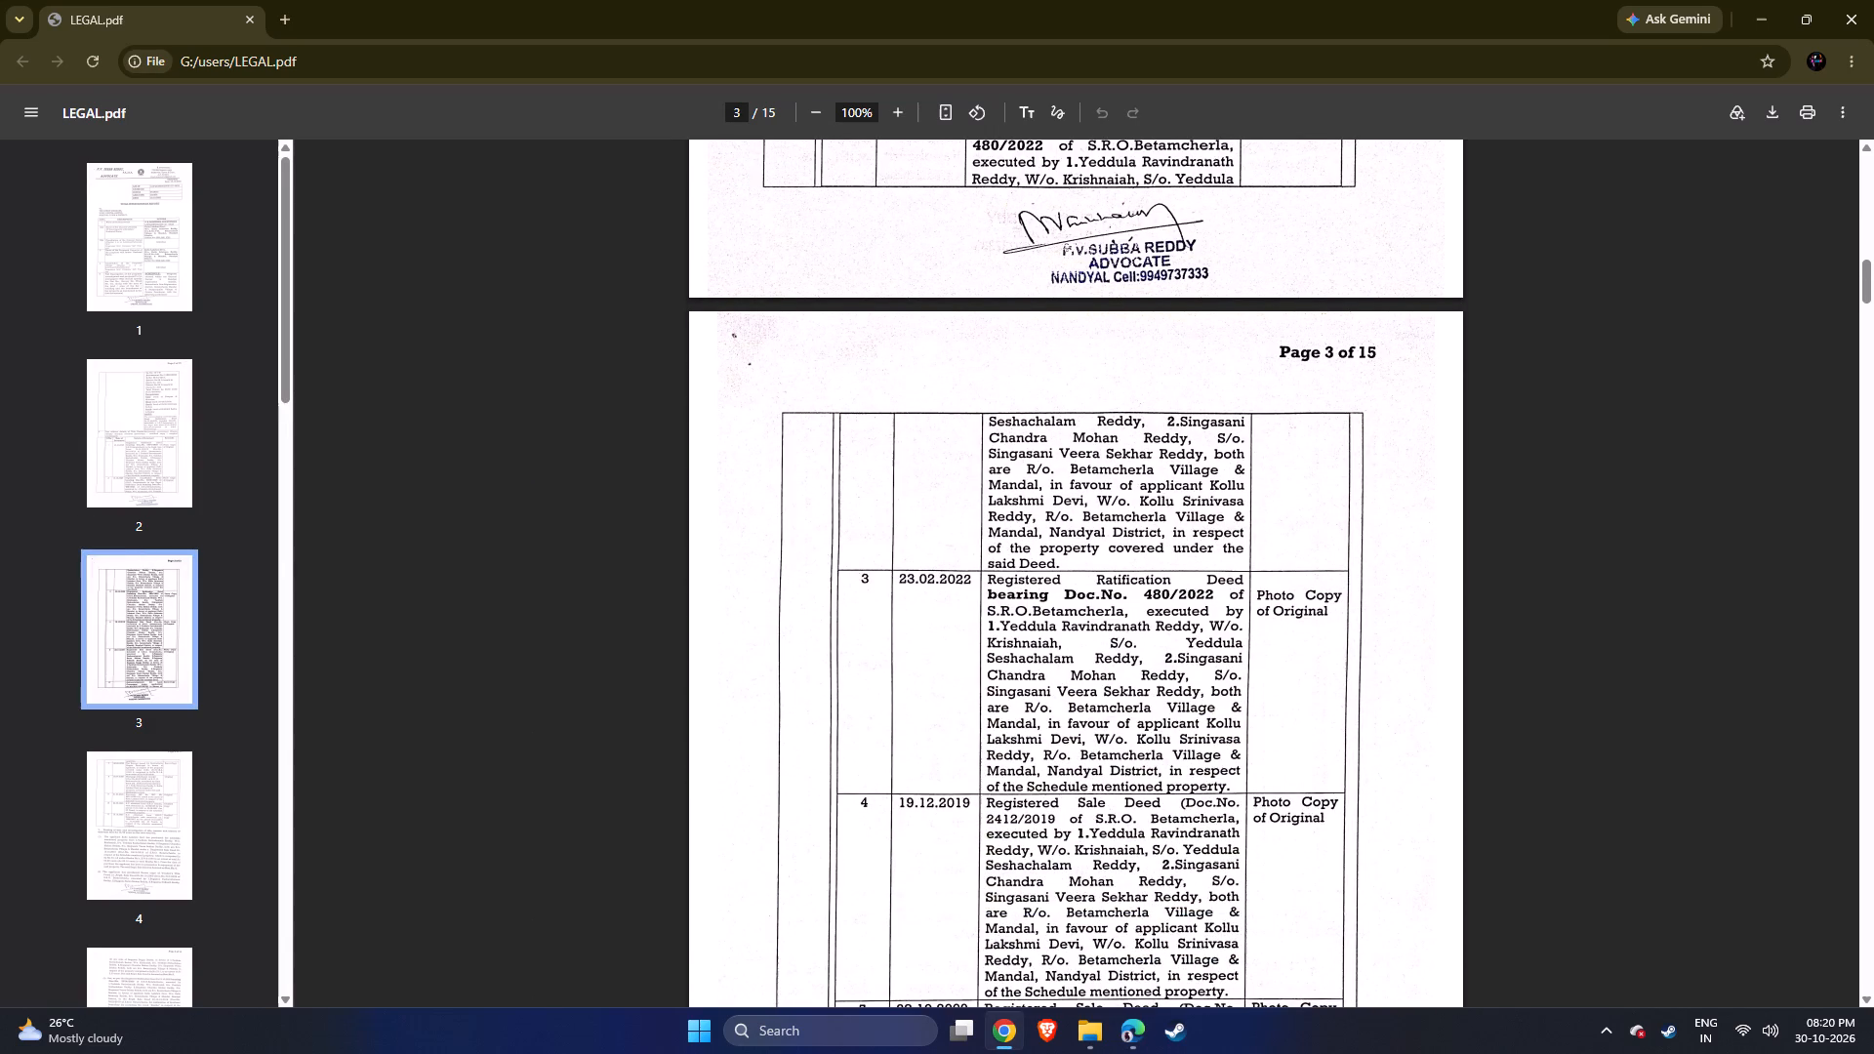
{"action": "scroll", "coordinate": [1110, 678], "scroll_direction": "down", "scroll_amount": 3}
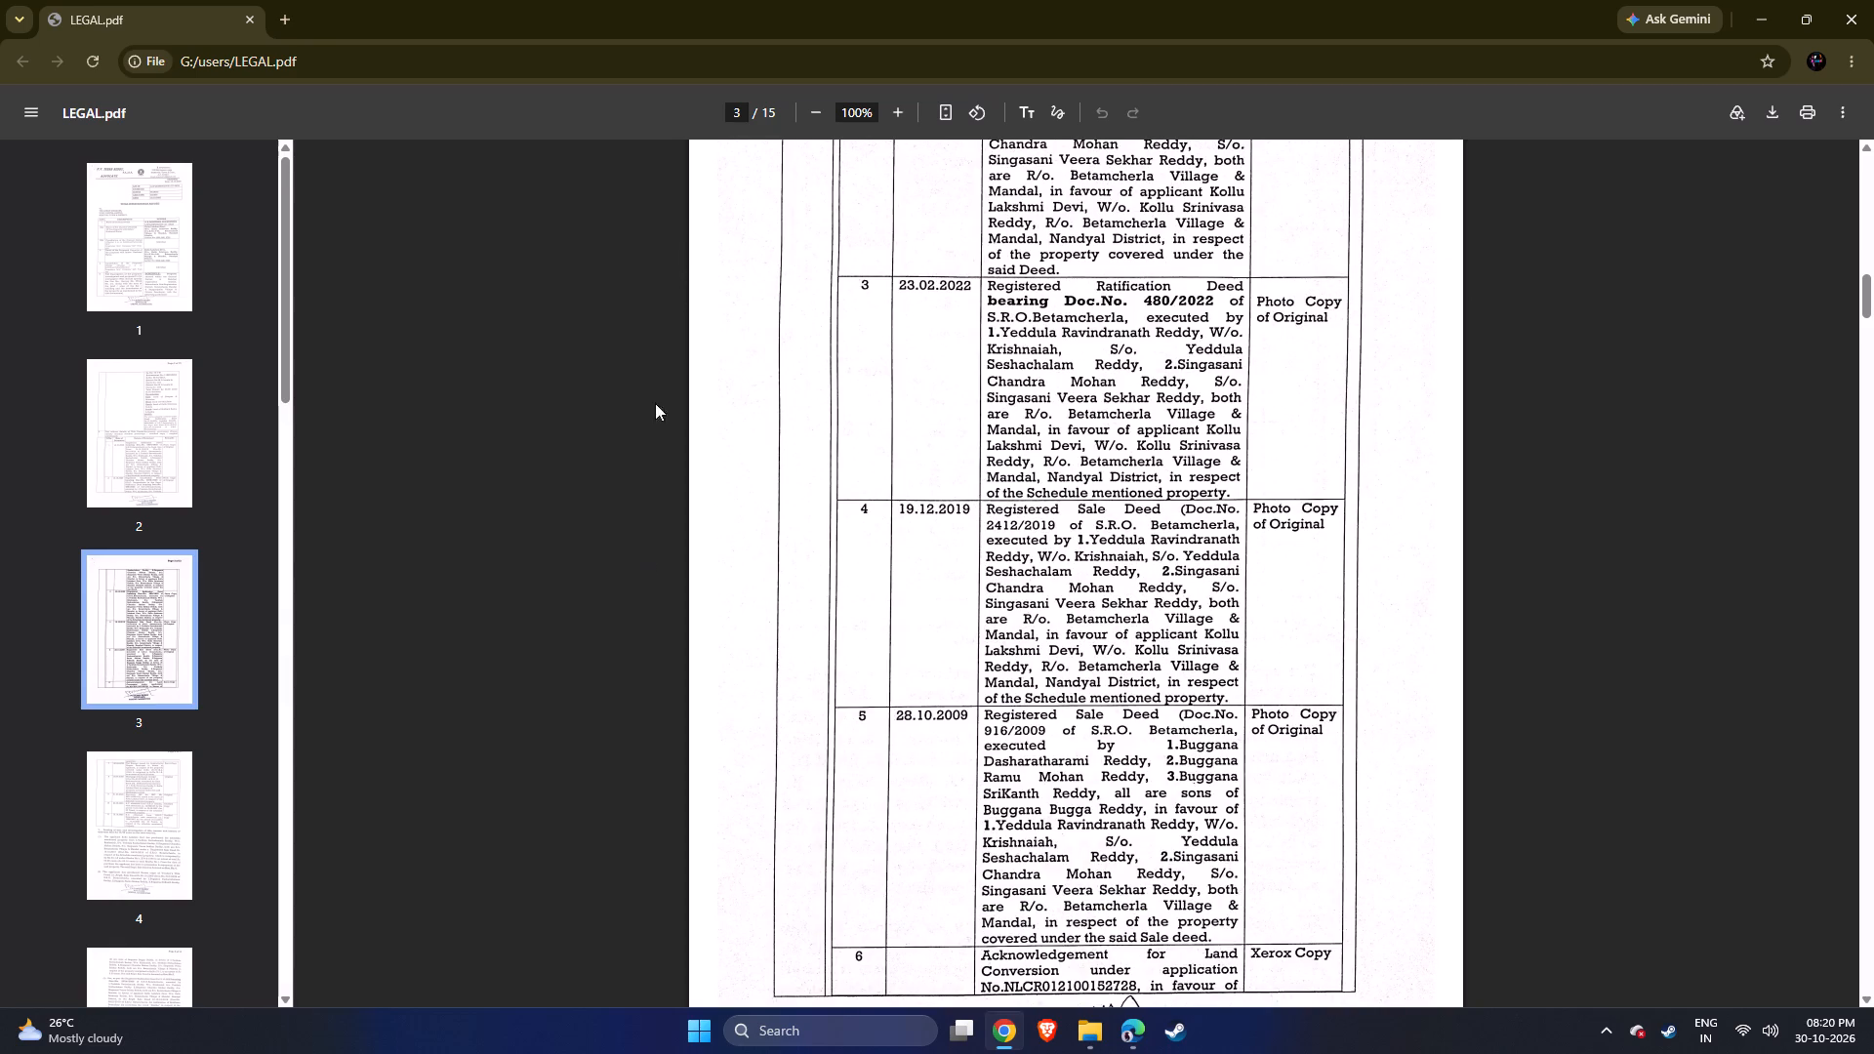
Switch to EFimo and add Ratification Deed to the uploads list as a Collateral Documents entry.
{"action": "left_click", "coordinate": [1145, 1049]}
{"action": "left_click", "coordinate": [522, 9]}
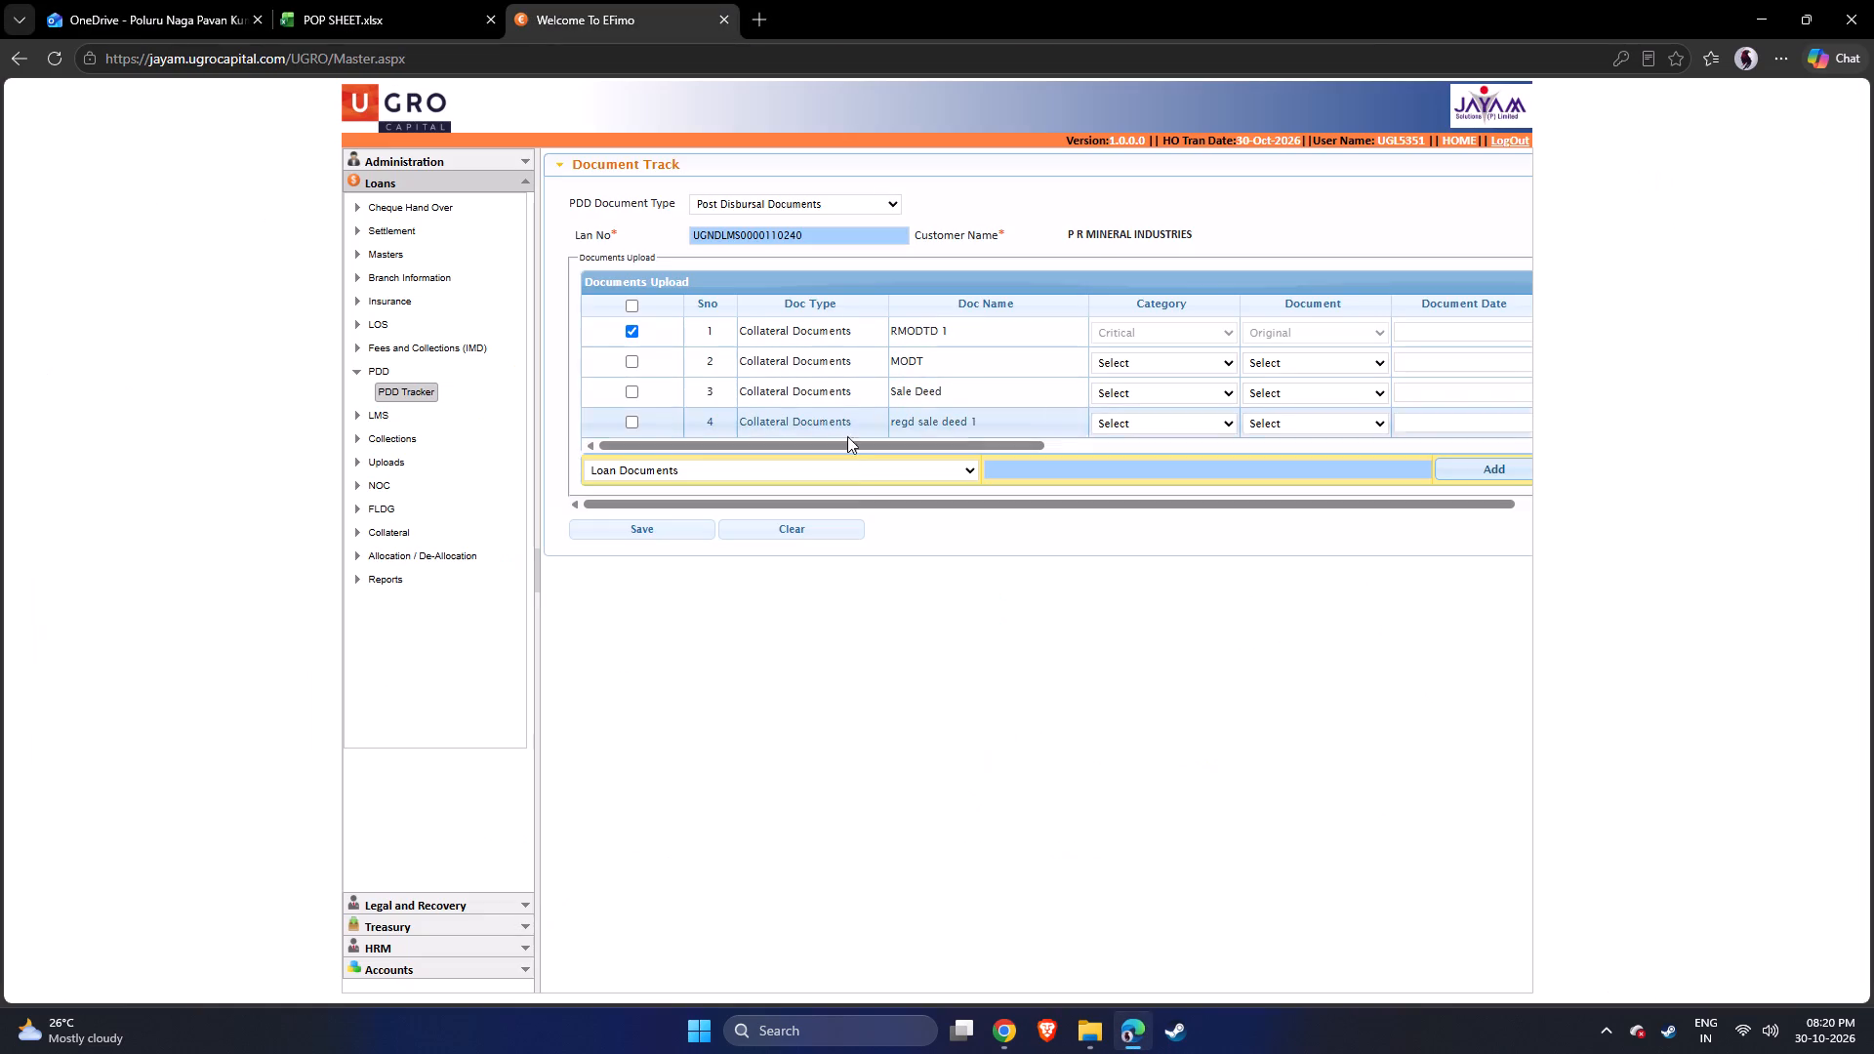
{"action": "left_click", "coordinate": [848, 467]}
{"action": "left_click", "coordinate": [840, 509]}
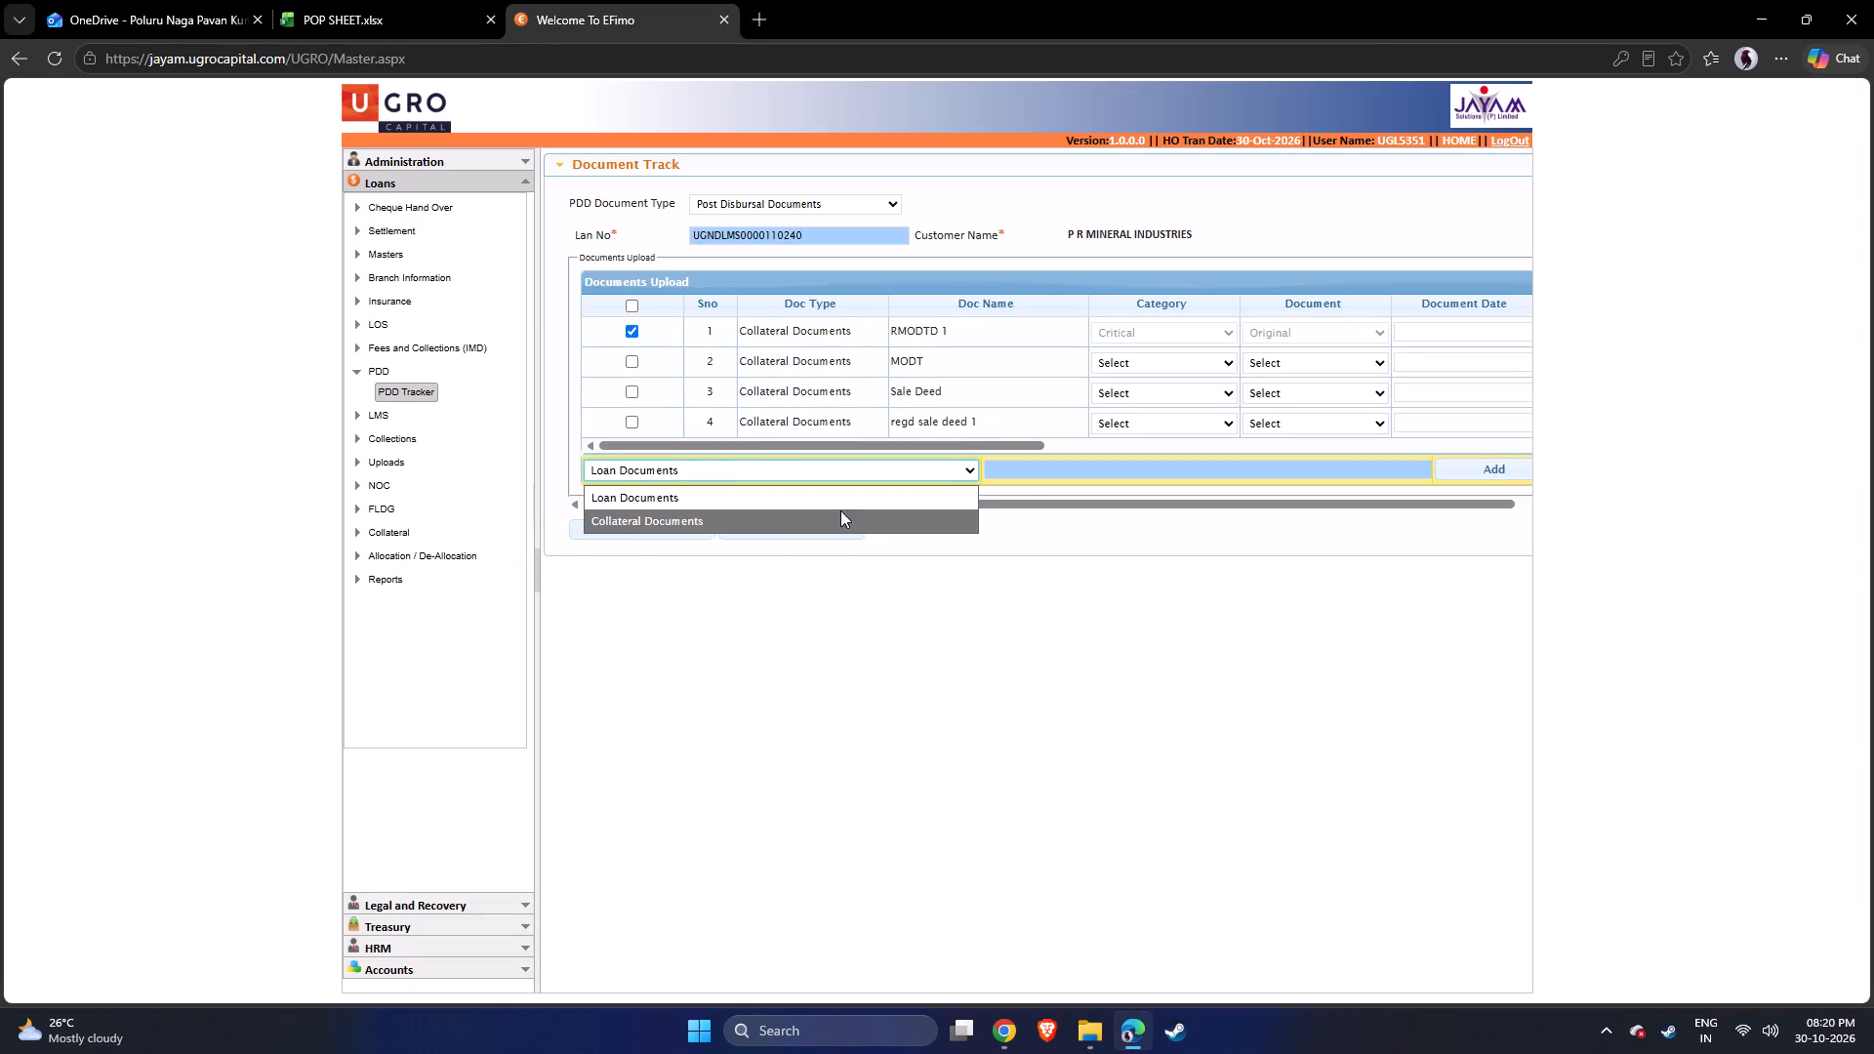
{"action": "left_click", "coordinate": [1062, 467]}
{"action": "type", "text": "ra"}
{"action": "type", "text": "tif"}
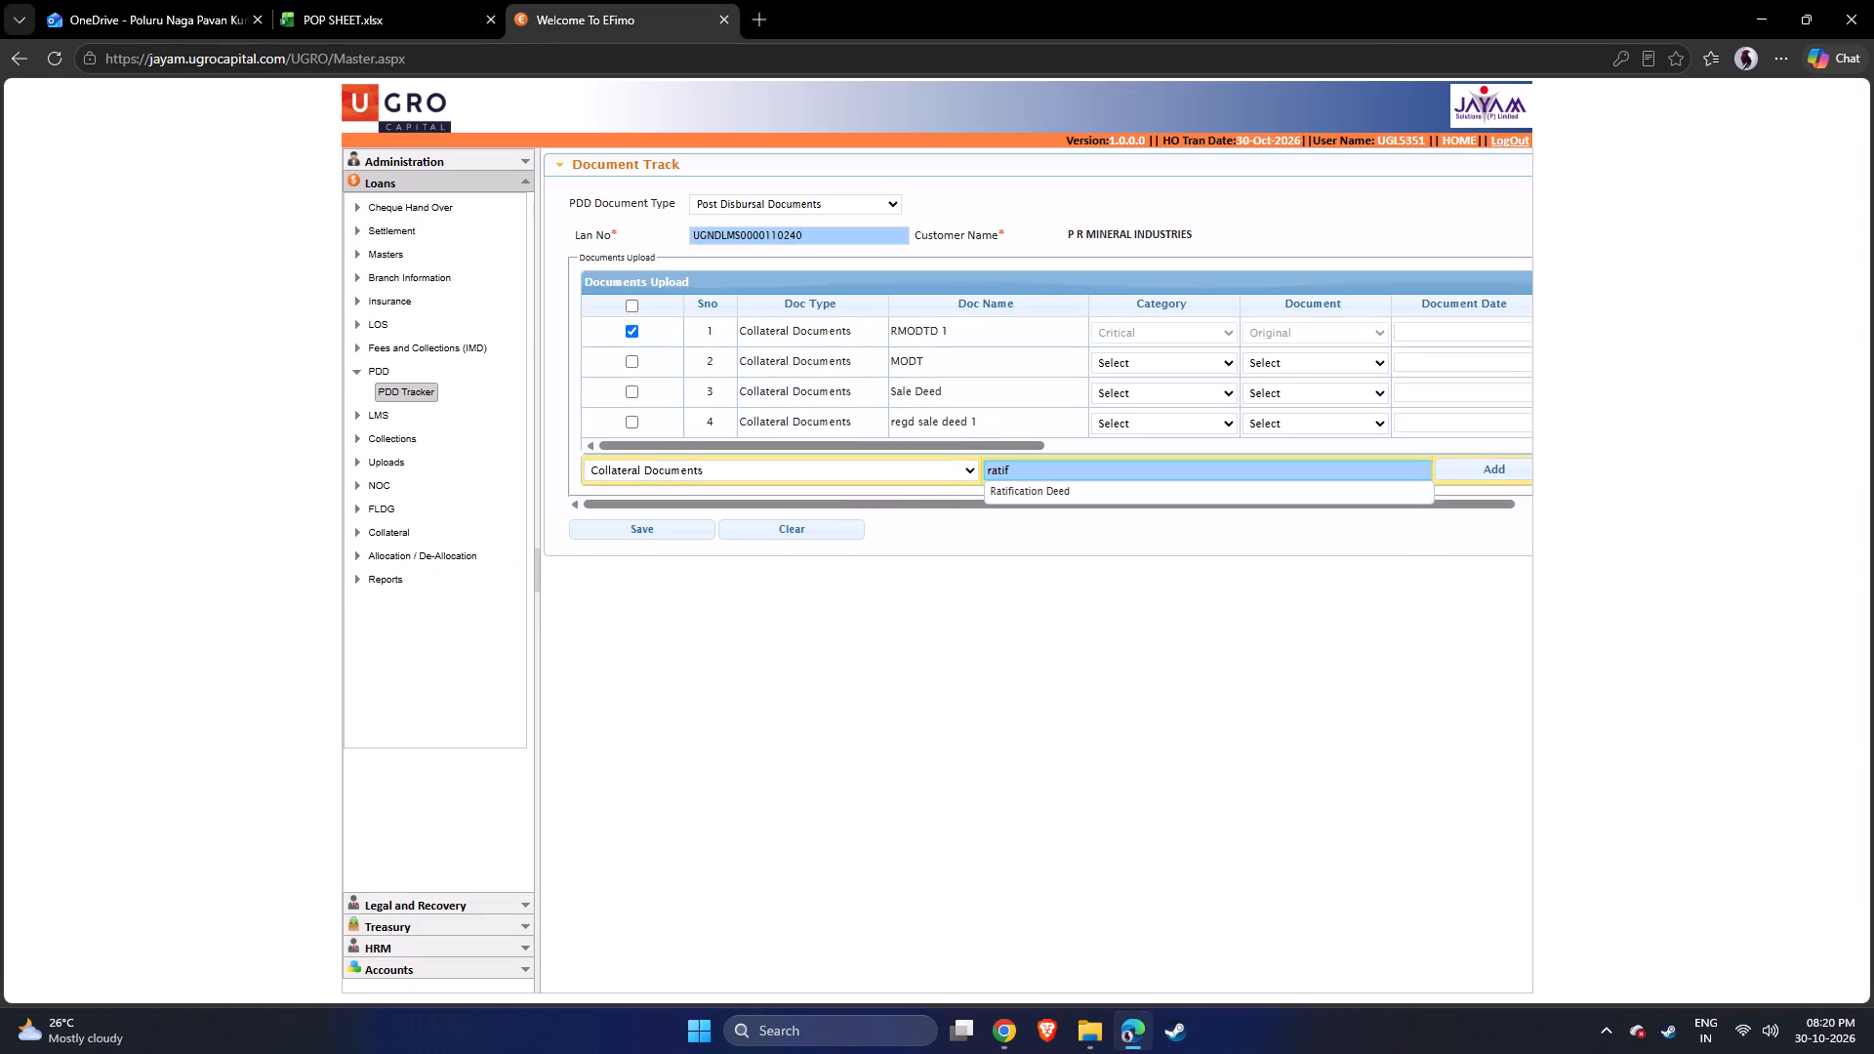
{"action": "key", "text": "Down"}
{"action": "key", "text": "Return"}
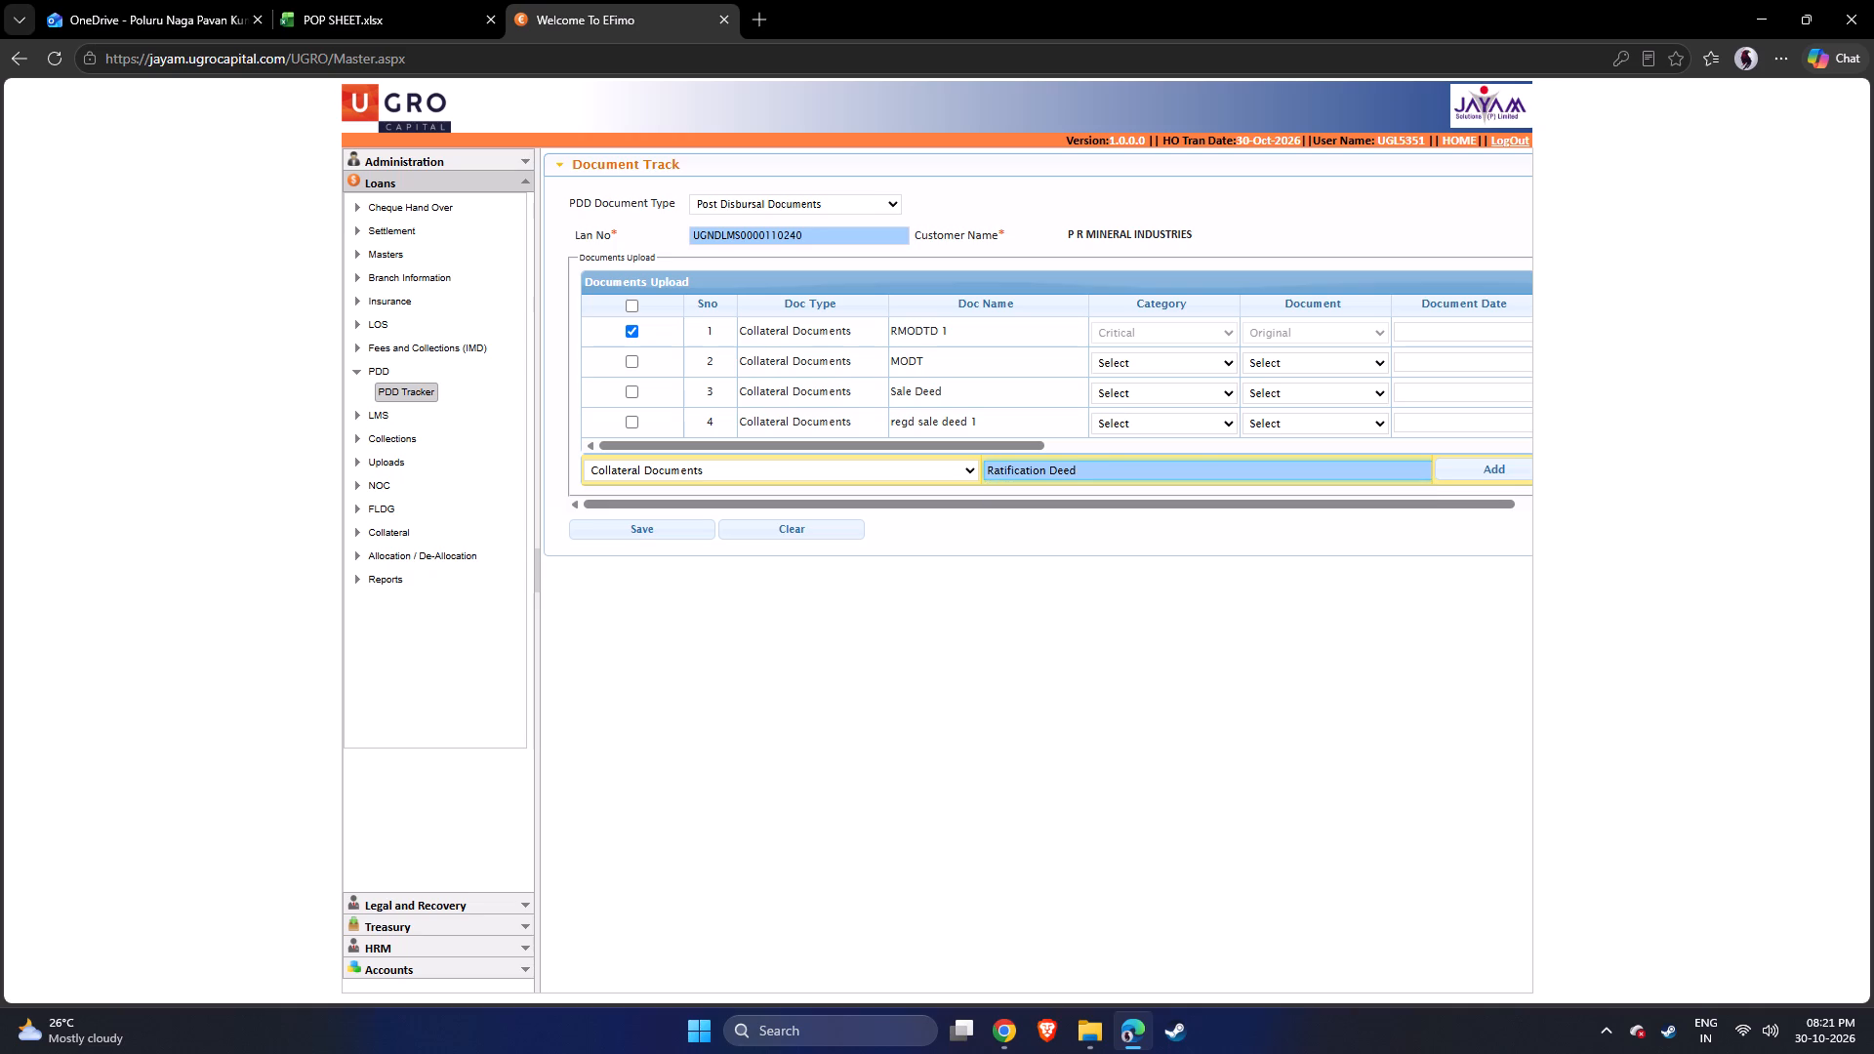
{"action": "left_click", "coordinate": [1518, 466]}
Set the document type of the new upload entry to Collateral Documents.
{"action": "left_click", "coordinate": [722, 505]}
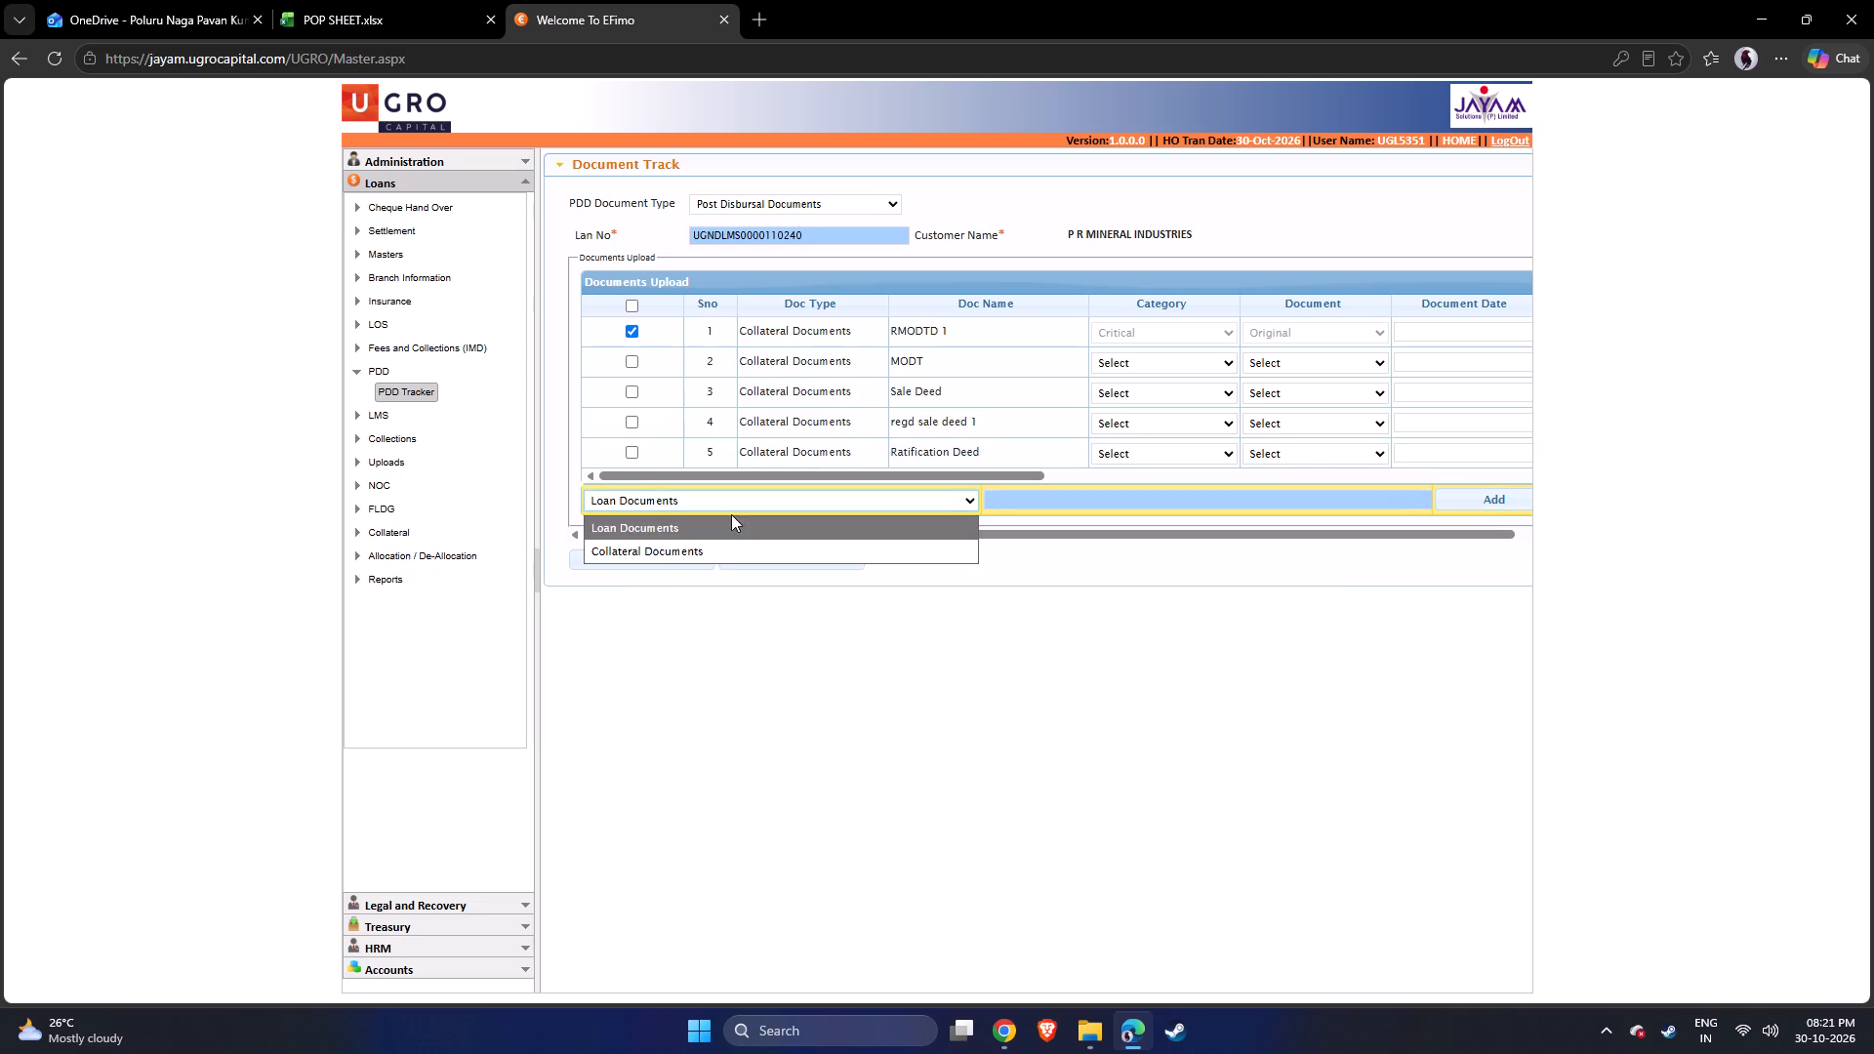
{"action": "left_click", "coordinate": [733, 552]}
{"action": "left_click", "coordinate": [1022, 504]}
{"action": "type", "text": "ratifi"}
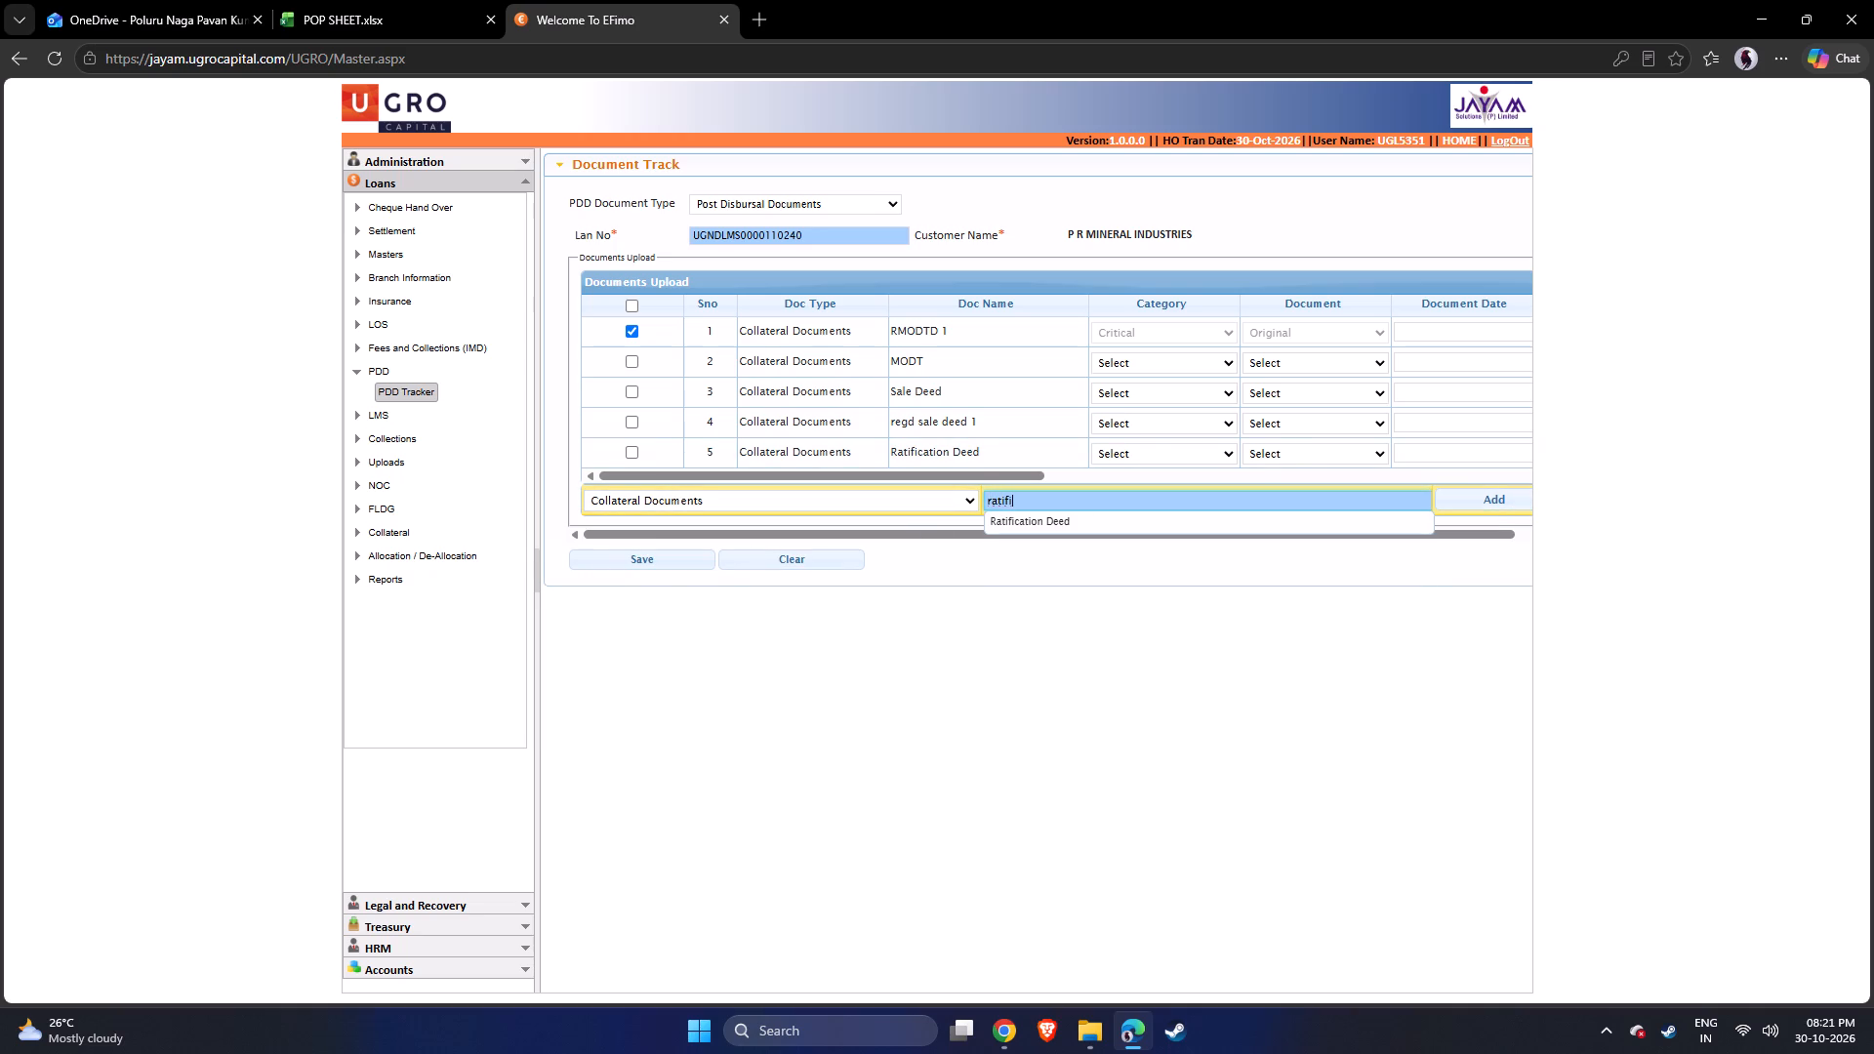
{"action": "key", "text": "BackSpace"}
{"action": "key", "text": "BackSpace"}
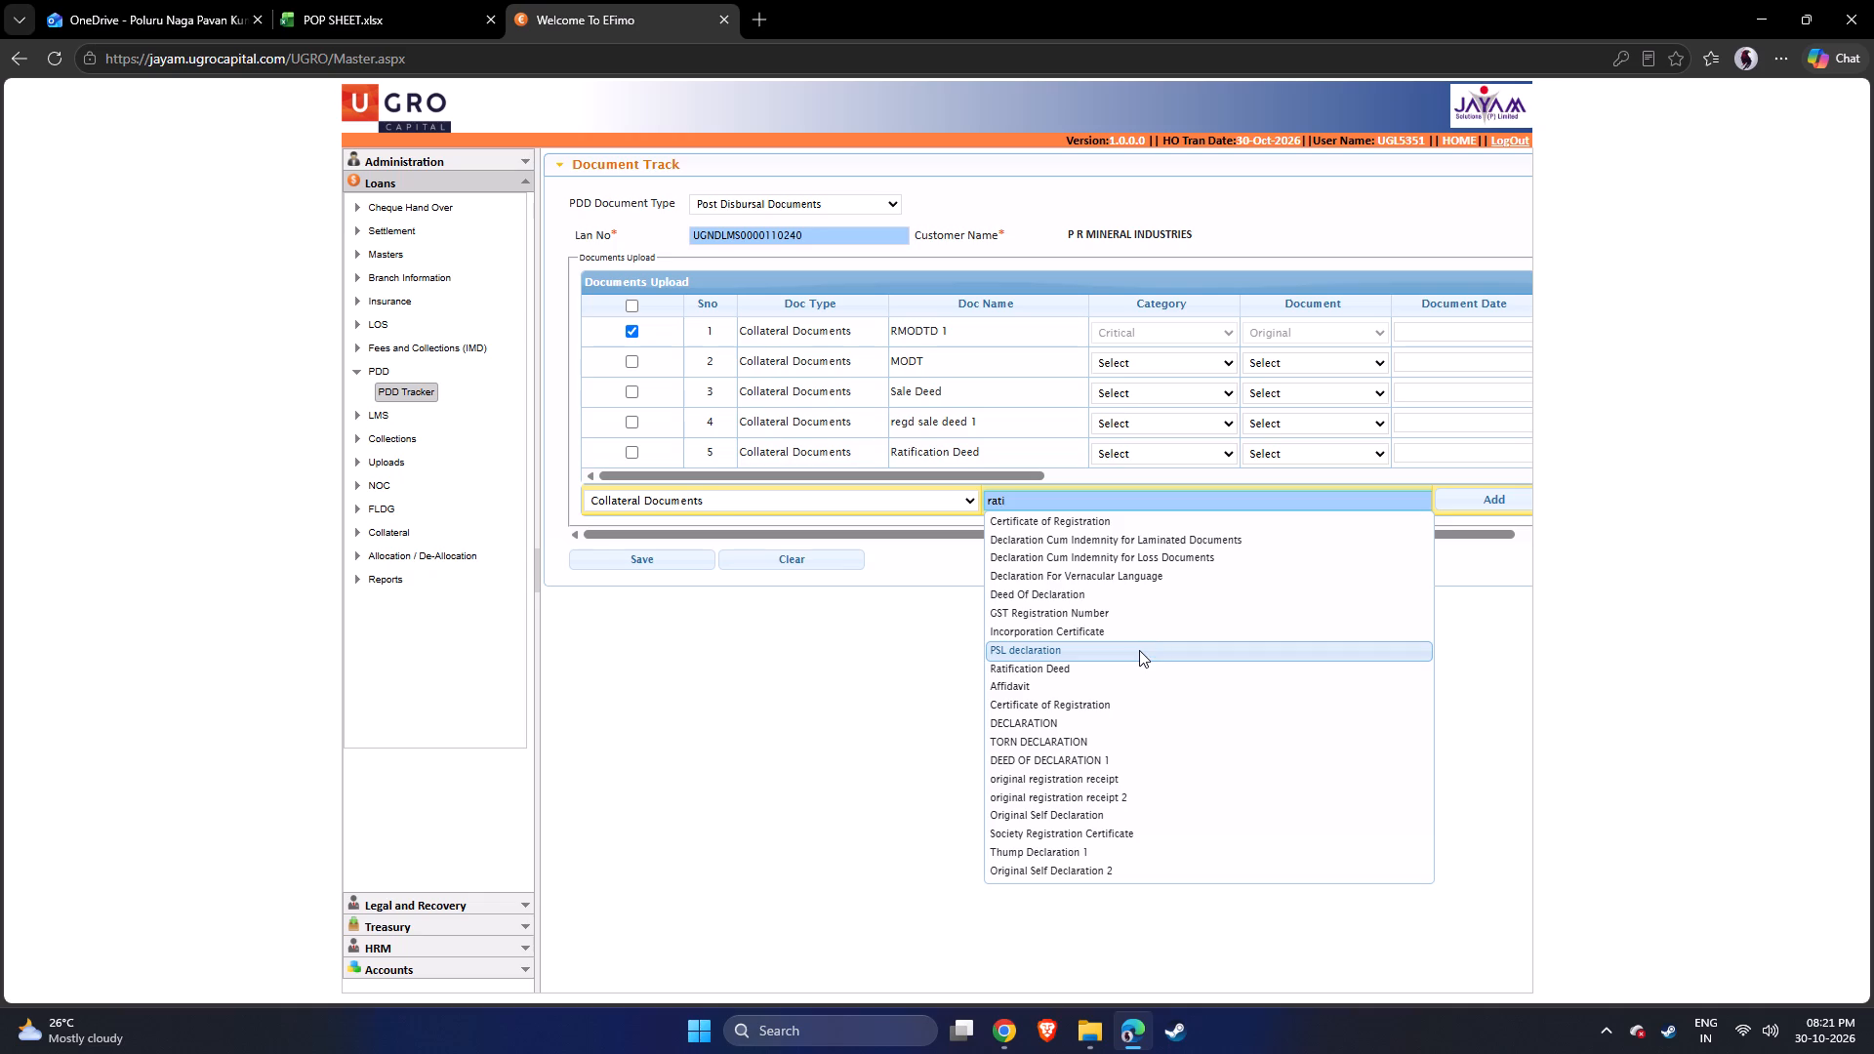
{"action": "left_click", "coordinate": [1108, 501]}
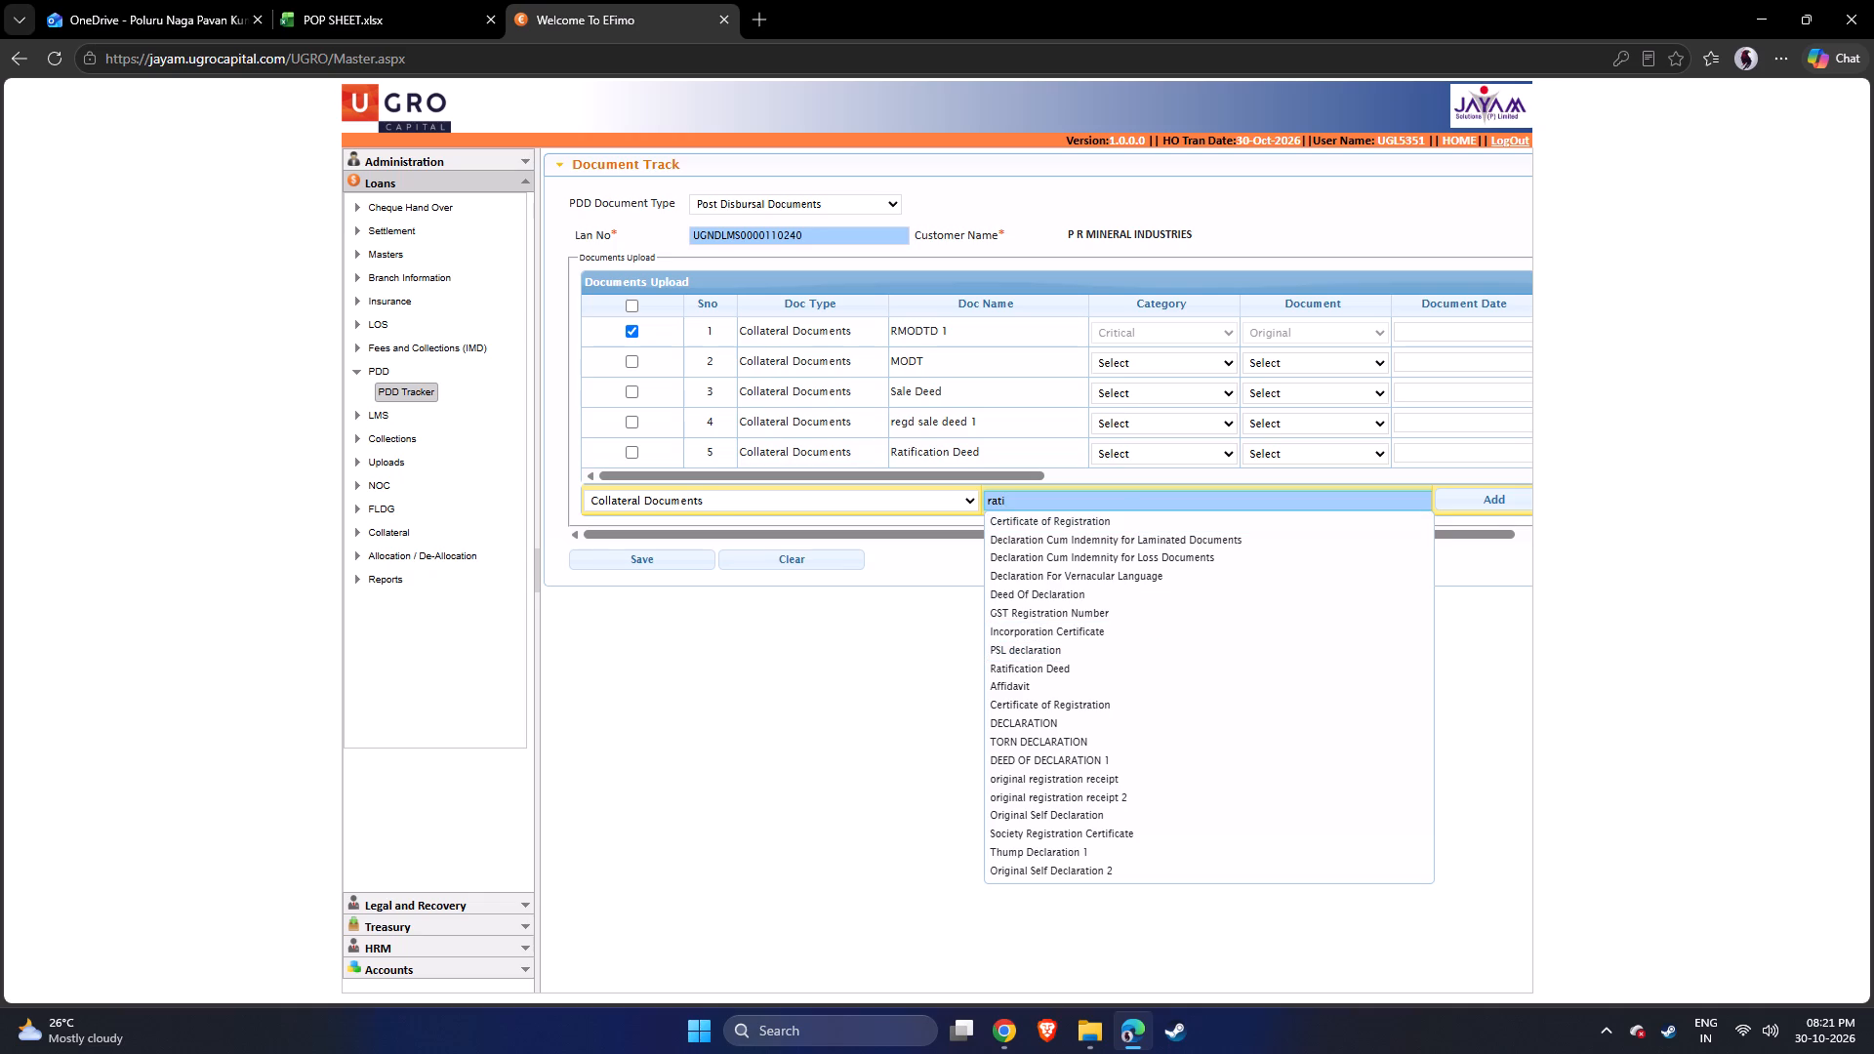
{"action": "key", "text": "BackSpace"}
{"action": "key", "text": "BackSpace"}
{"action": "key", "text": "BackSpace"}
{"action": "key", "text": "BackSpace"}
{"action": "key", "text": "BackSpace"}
Choose SALE DEED 2 as the document name and add the entry to the uploads list.
{"action": "type", "text": "sale d"}
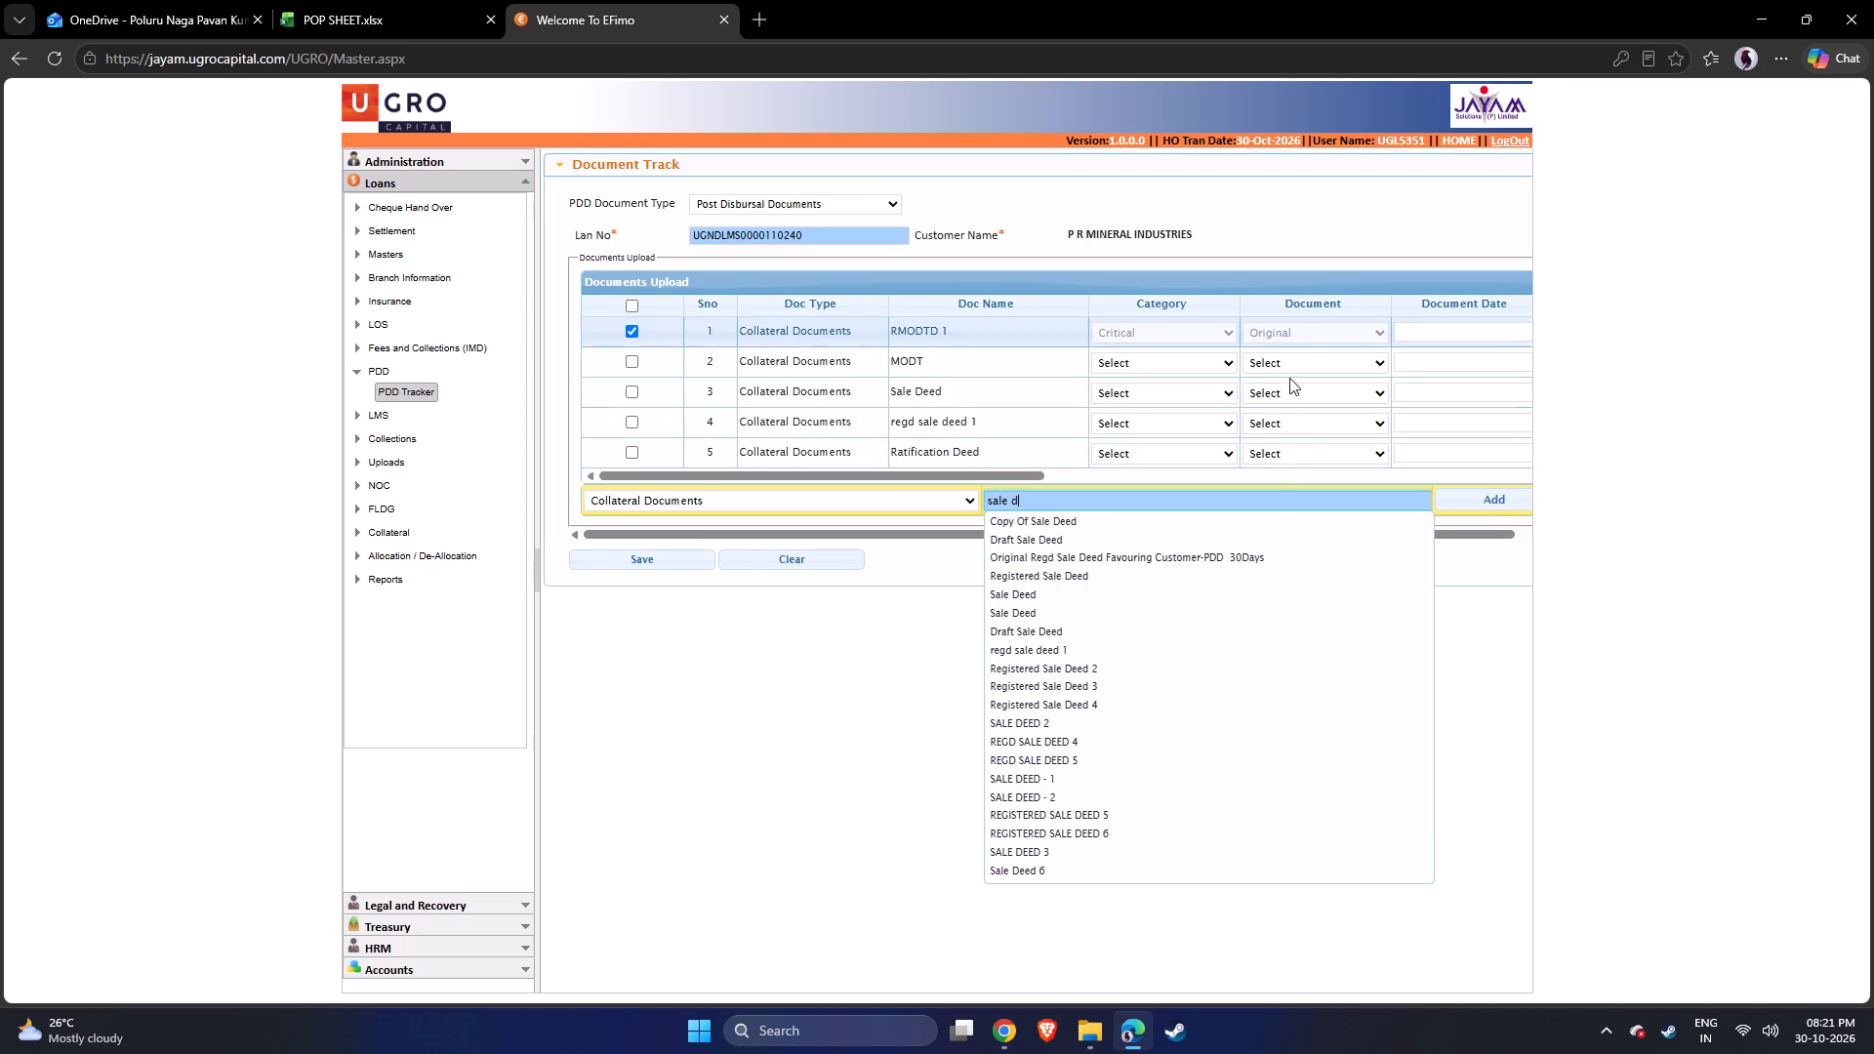
{"action": "left_click", "coordinate": [1142, 722]}
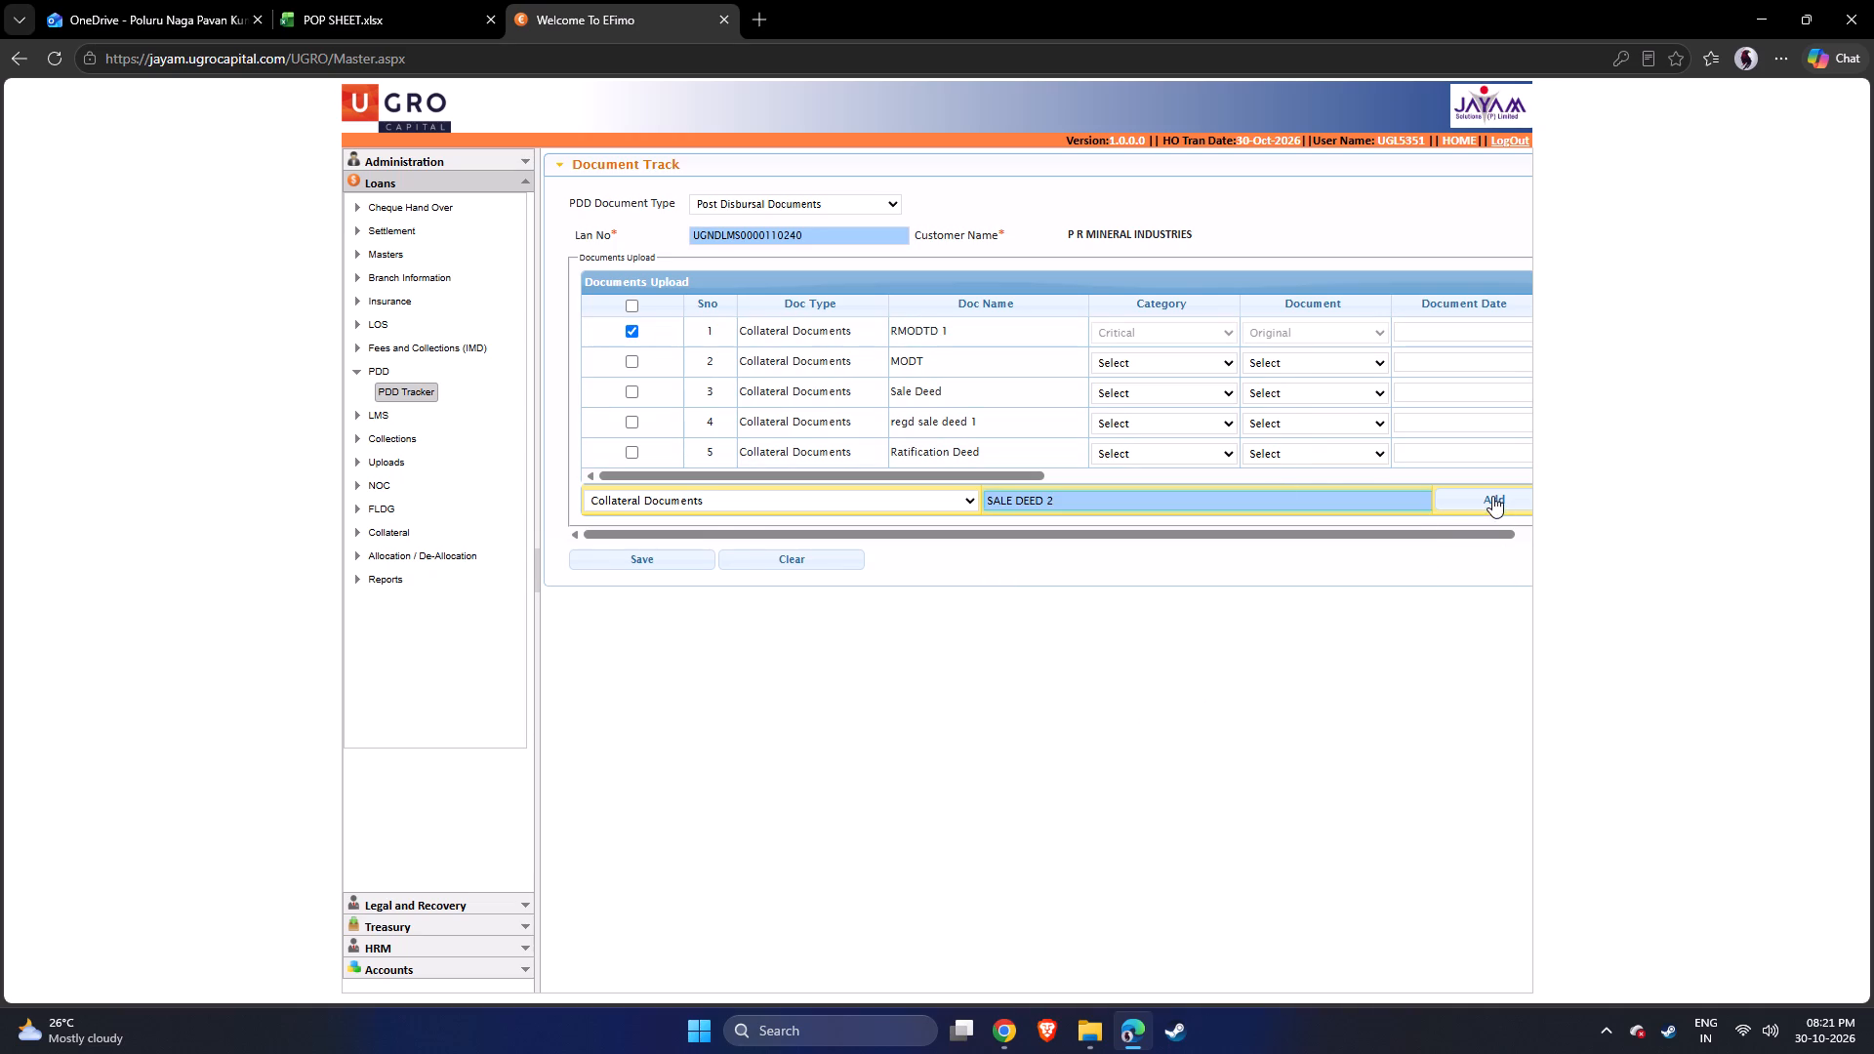
{"action": "left_click", "coordinate": [1492, 496]}
Add Cancellation Deed to the uploads list as a Collateral Documents entry.
{"action": "left_click", "coordinate": [743, 536]}
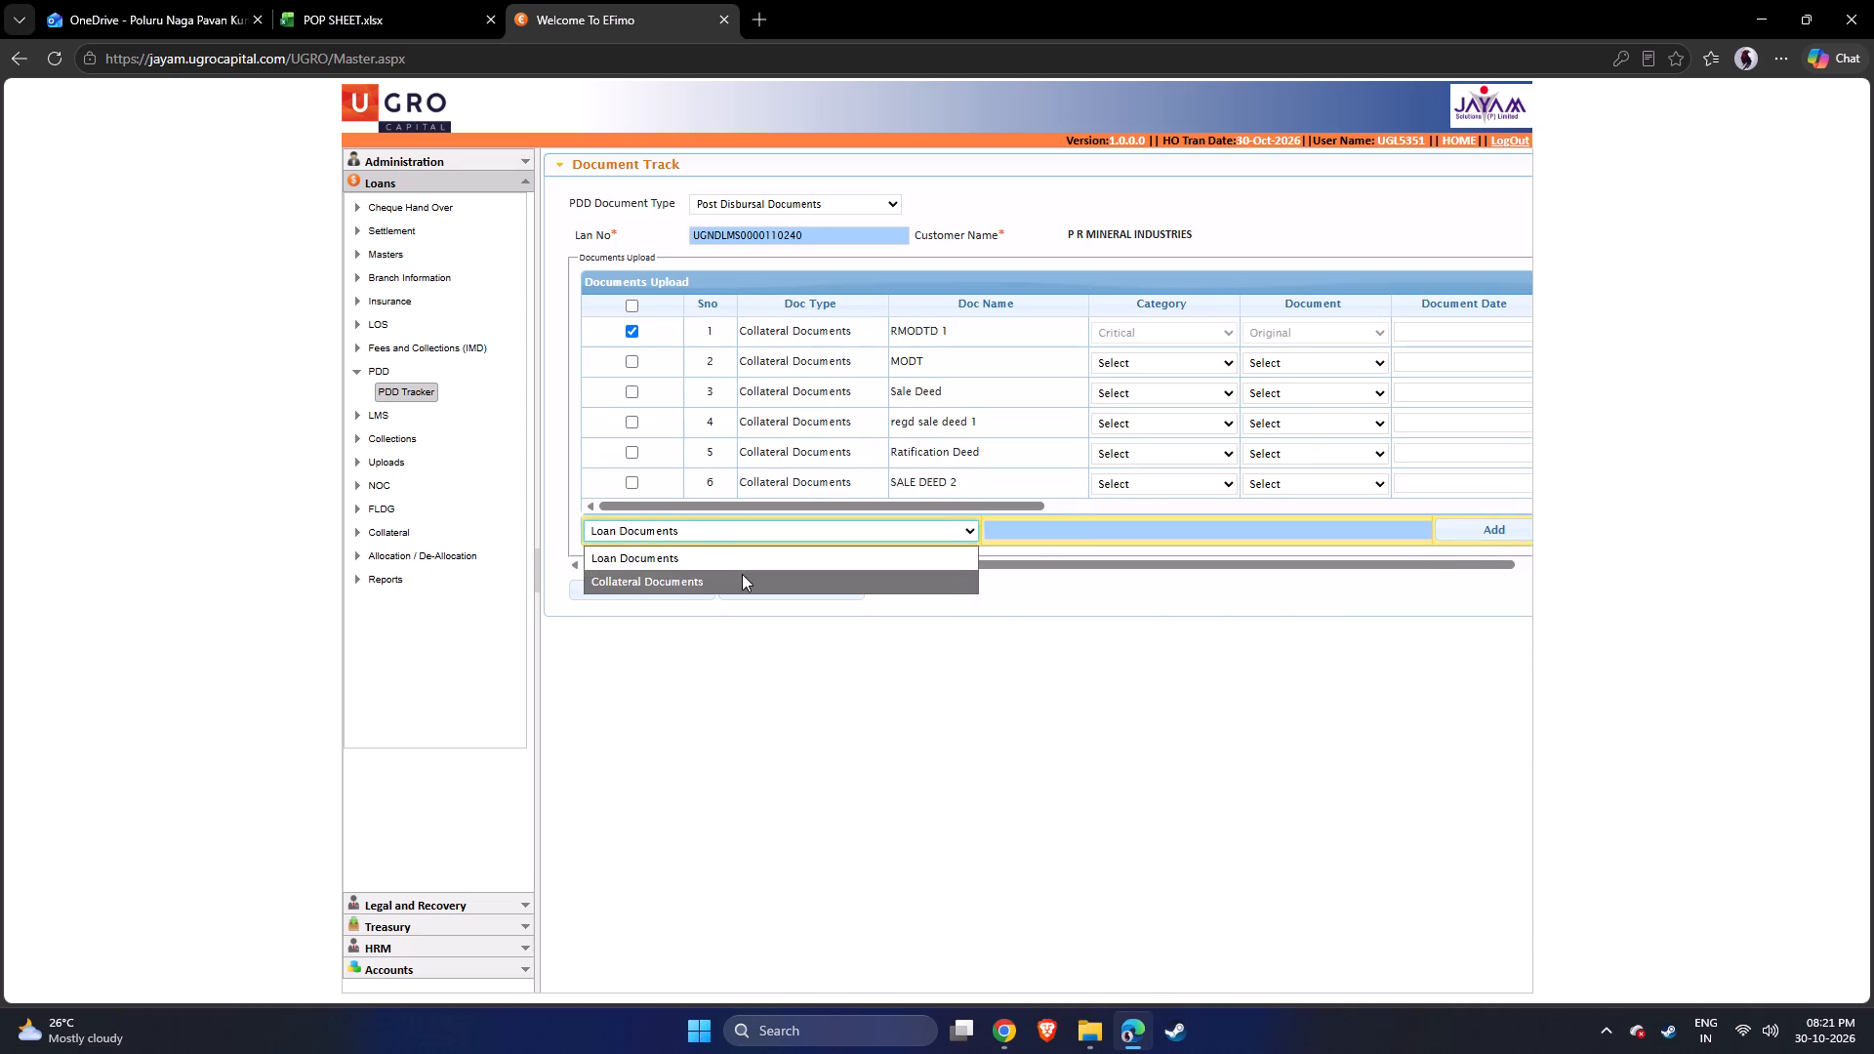
{"action": "left_click_drag", "start_coordinate": [742, 575], "coordinate": [760, 580]}
{"action": "left_click", "coordinate": [1039, 538]}
{"action": "type", "text": "ca"}
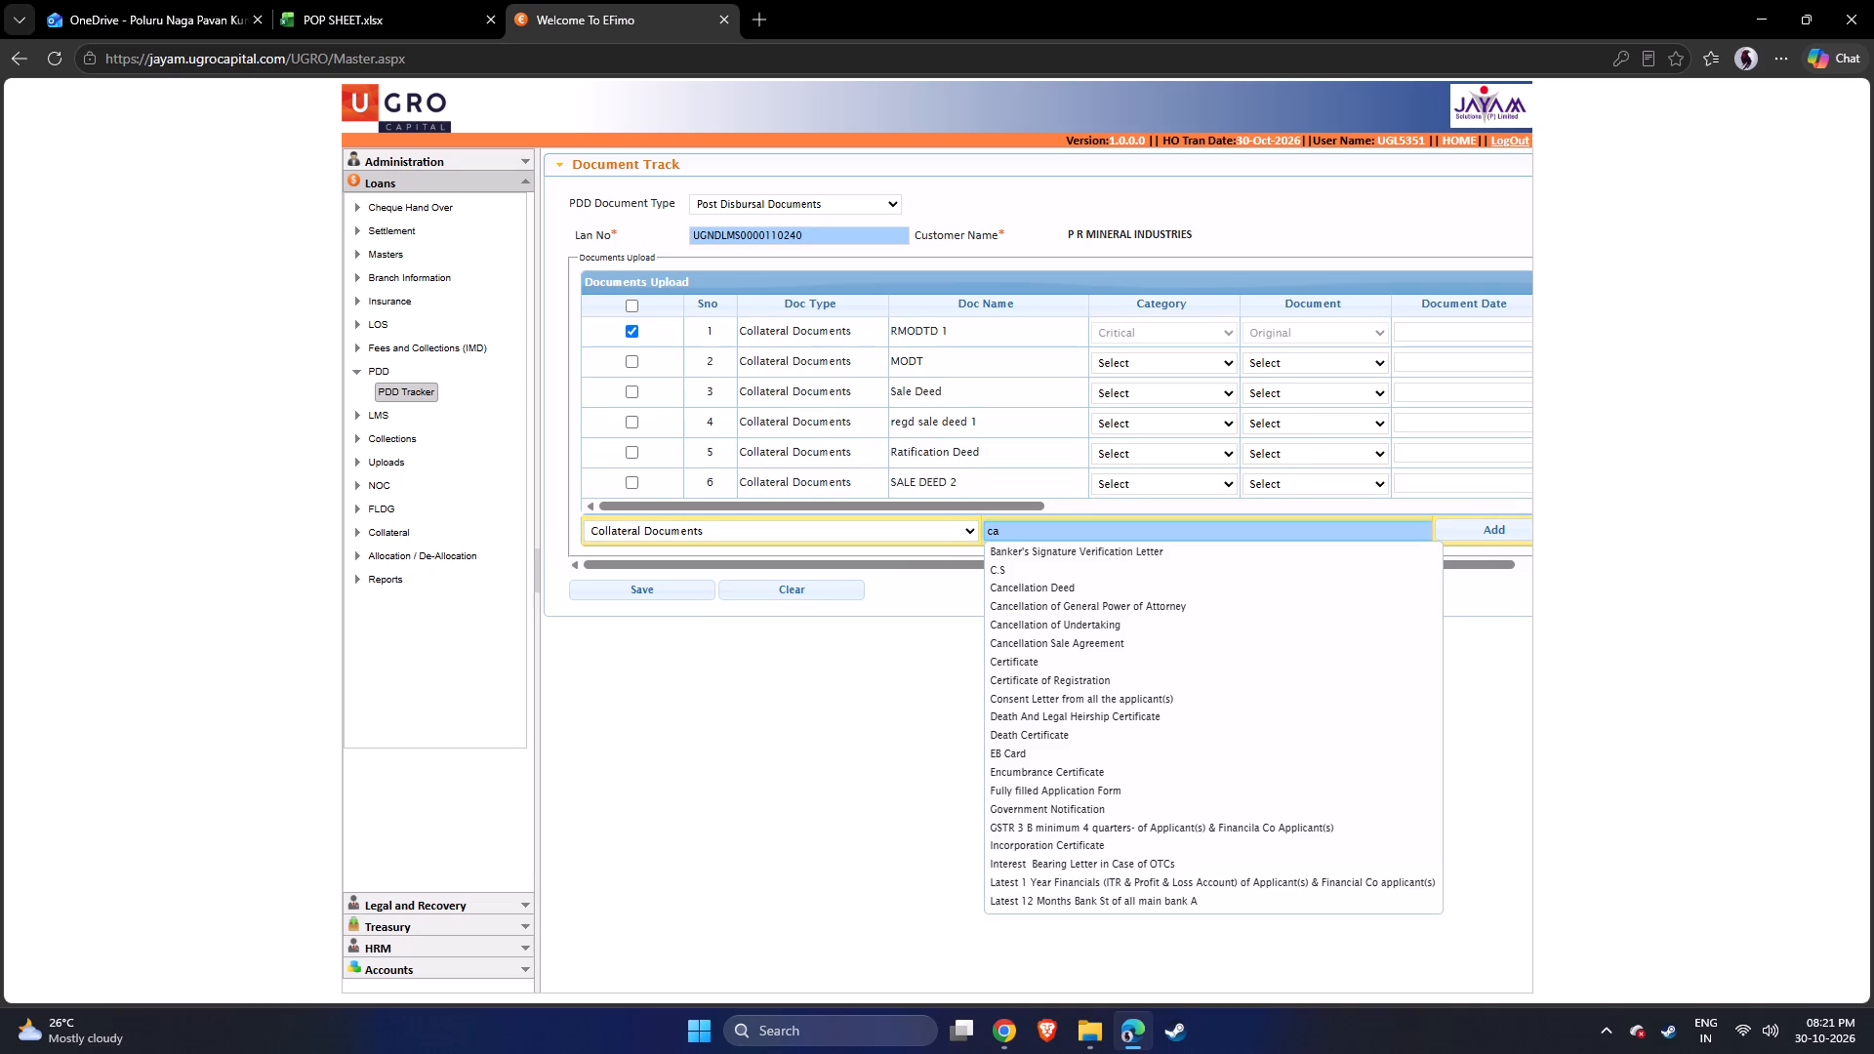
{"action": "type", "text": "nce"}
{"action": "key", "text": "Down"}
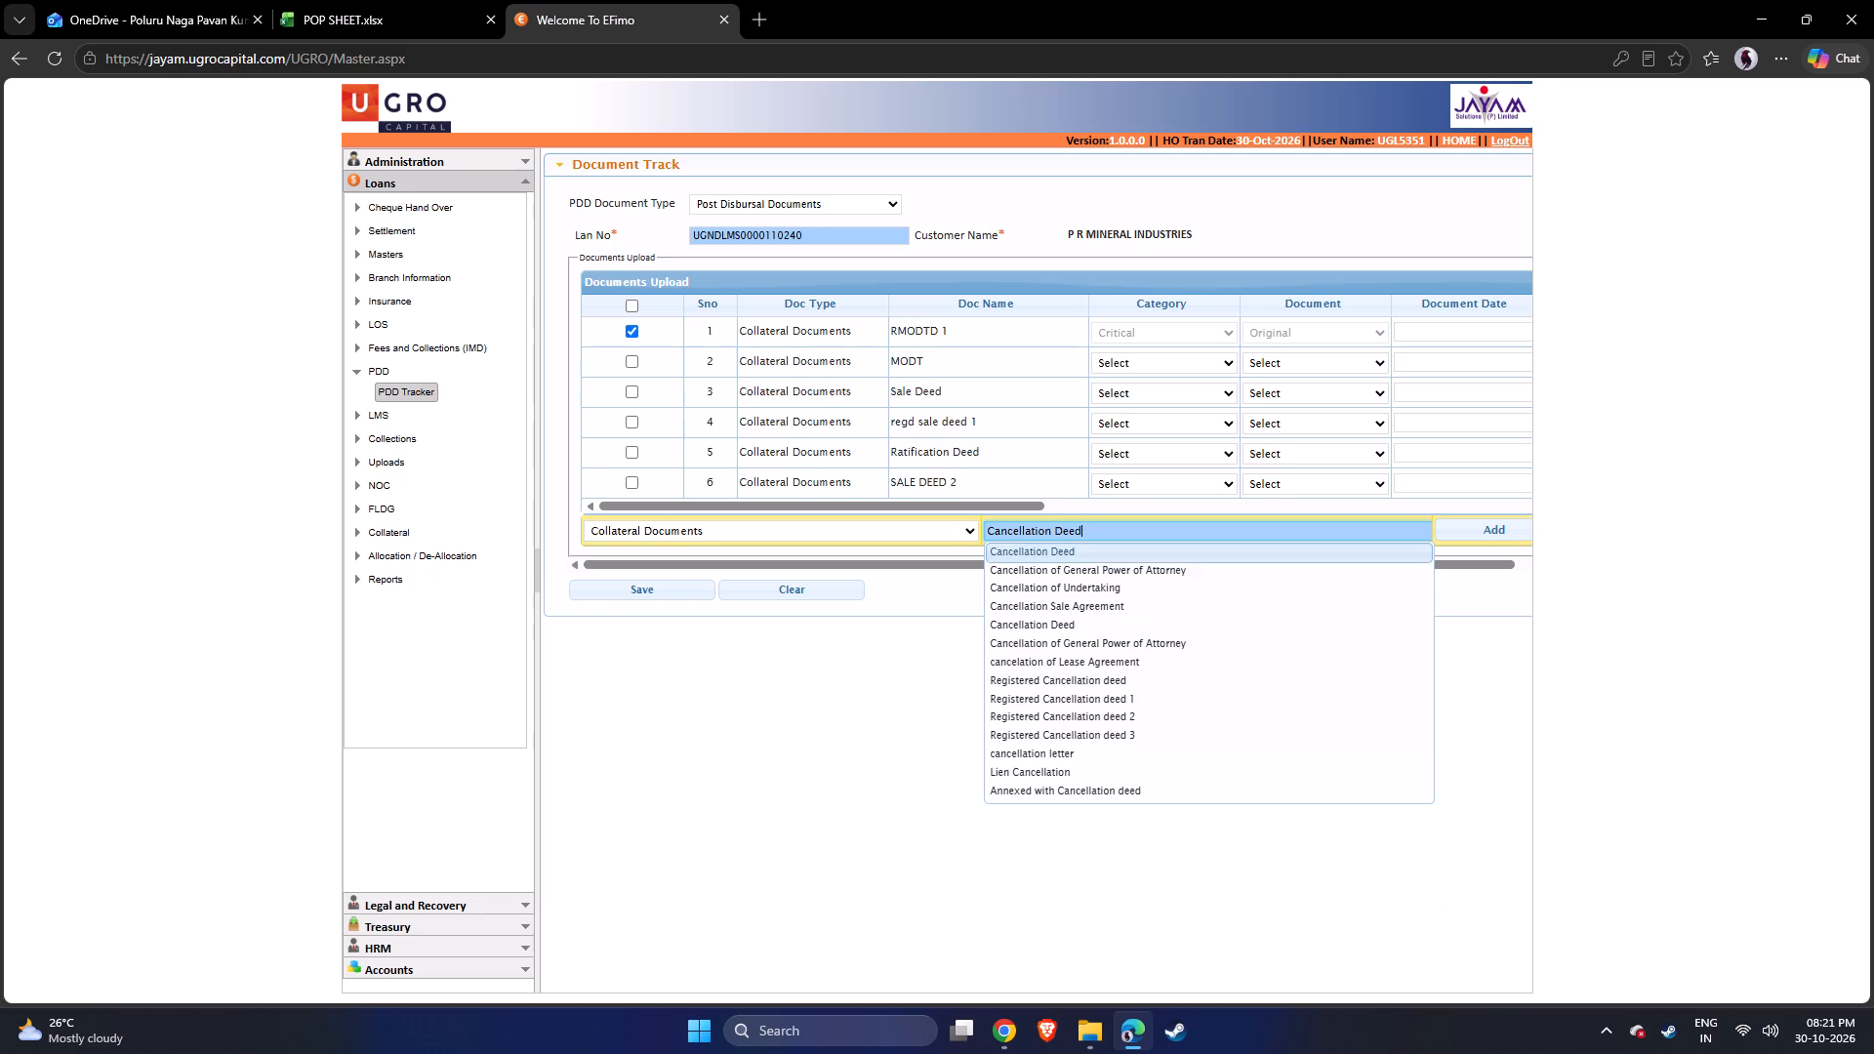
{"action": "key", "text": "Return"}
{"action": "left_click", "coordinate": [1468, 531]}
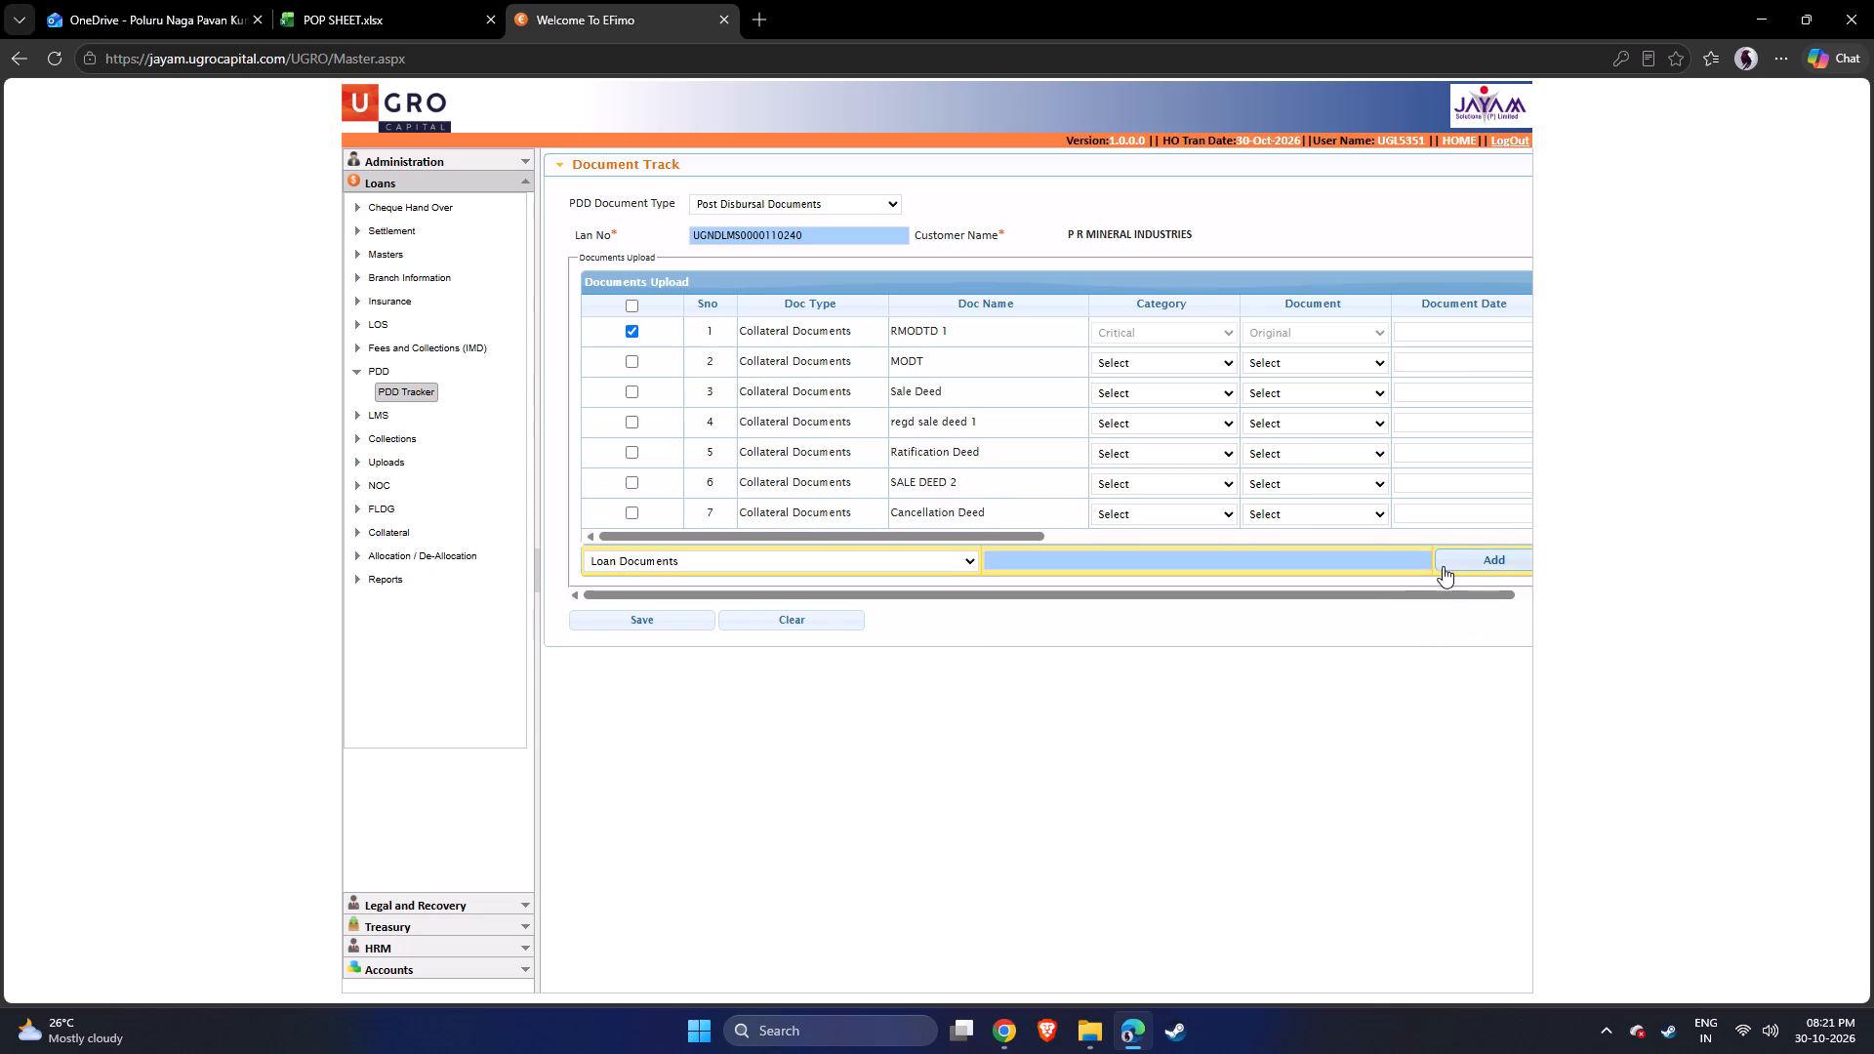
Compare the documents on pages 3 and 4 of LEGAL.pdf with the EFimo uploads list and the POP SHEET entries N-2 to N-11.
{"action": "key", "text": "alt+Tab"}
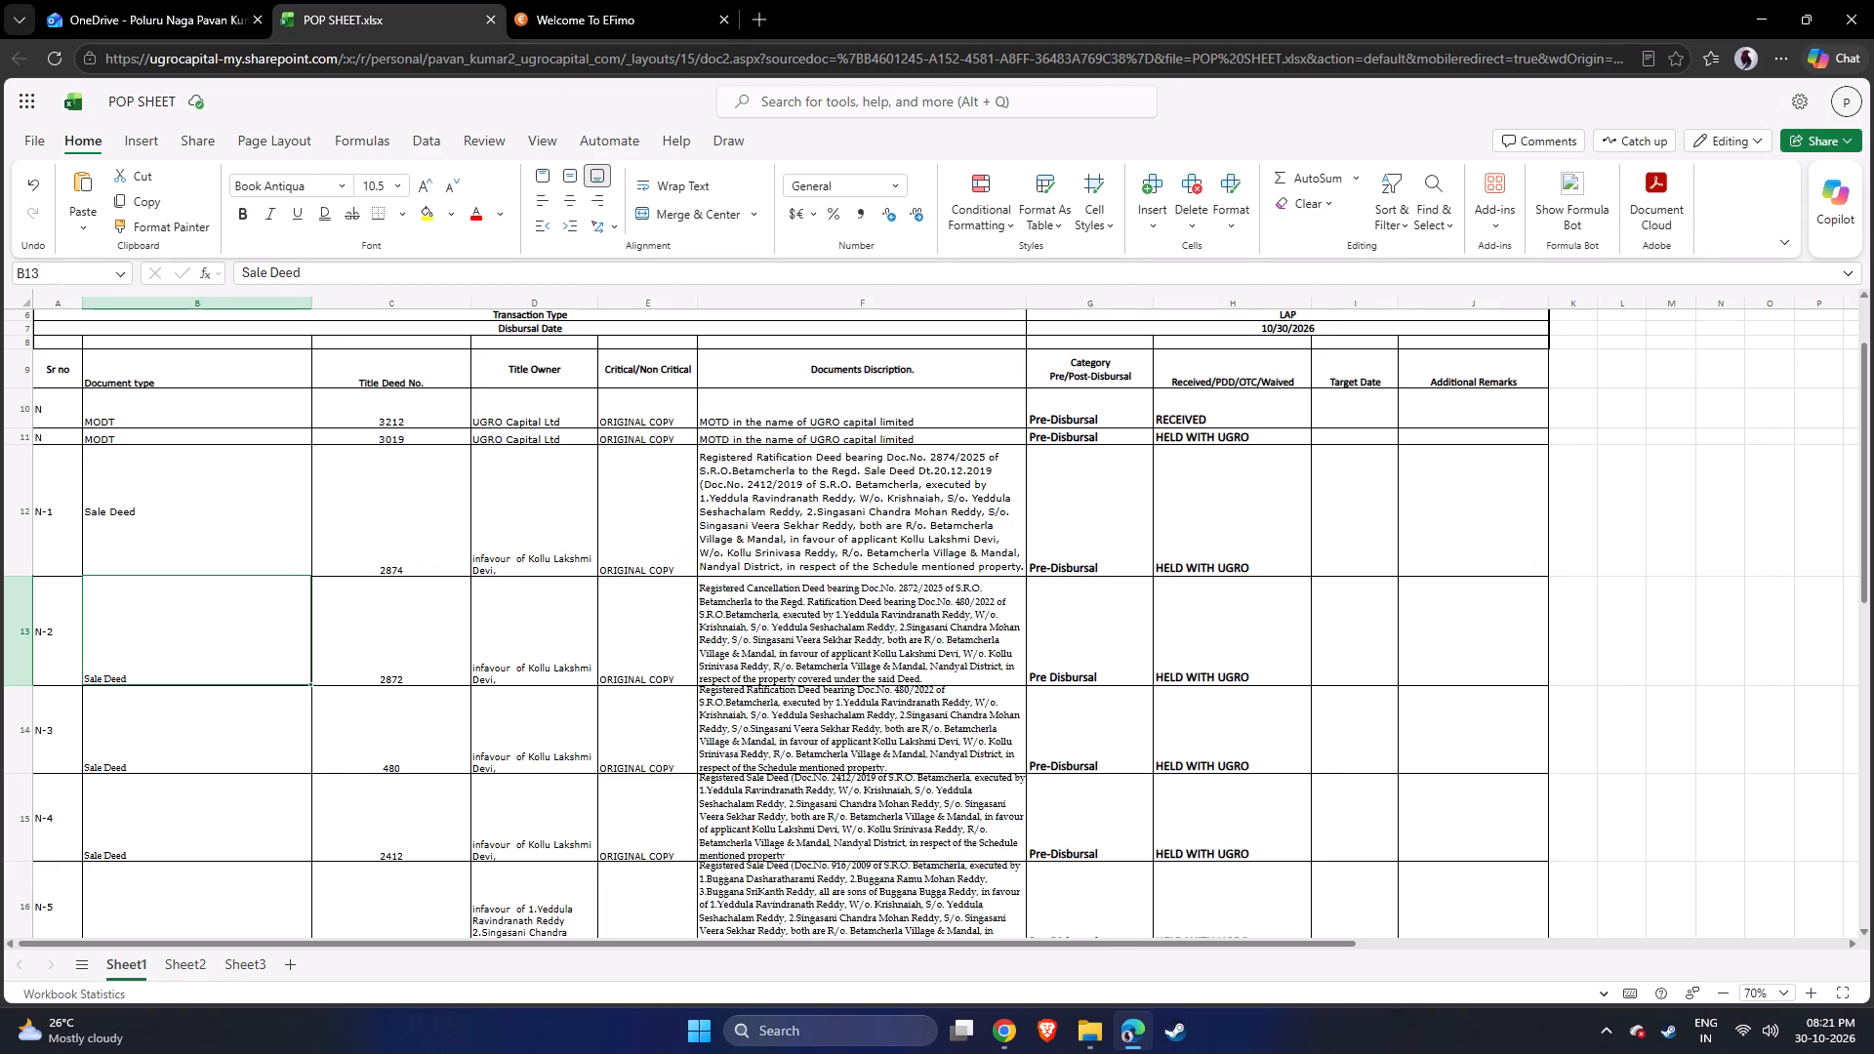
{"action": "key", "text": "alt+Tab"}
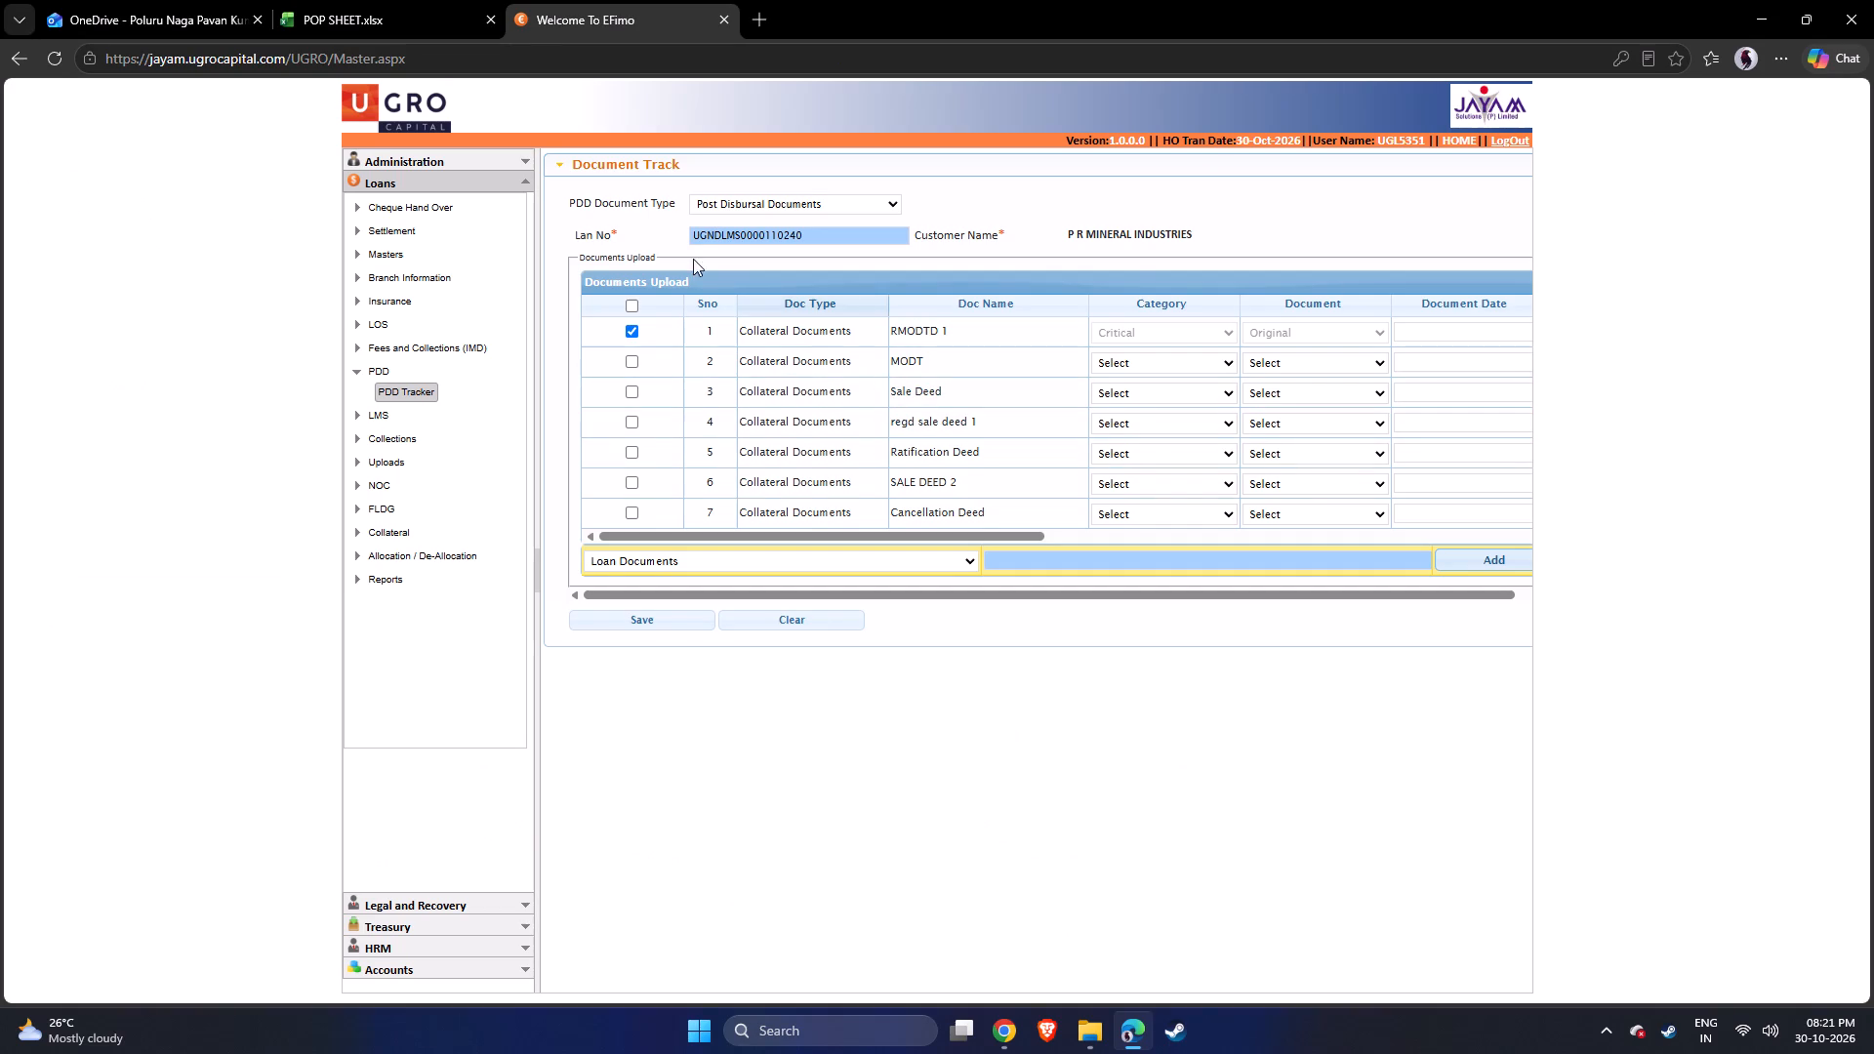
{"action": "key", "text": "alt+Tab"}
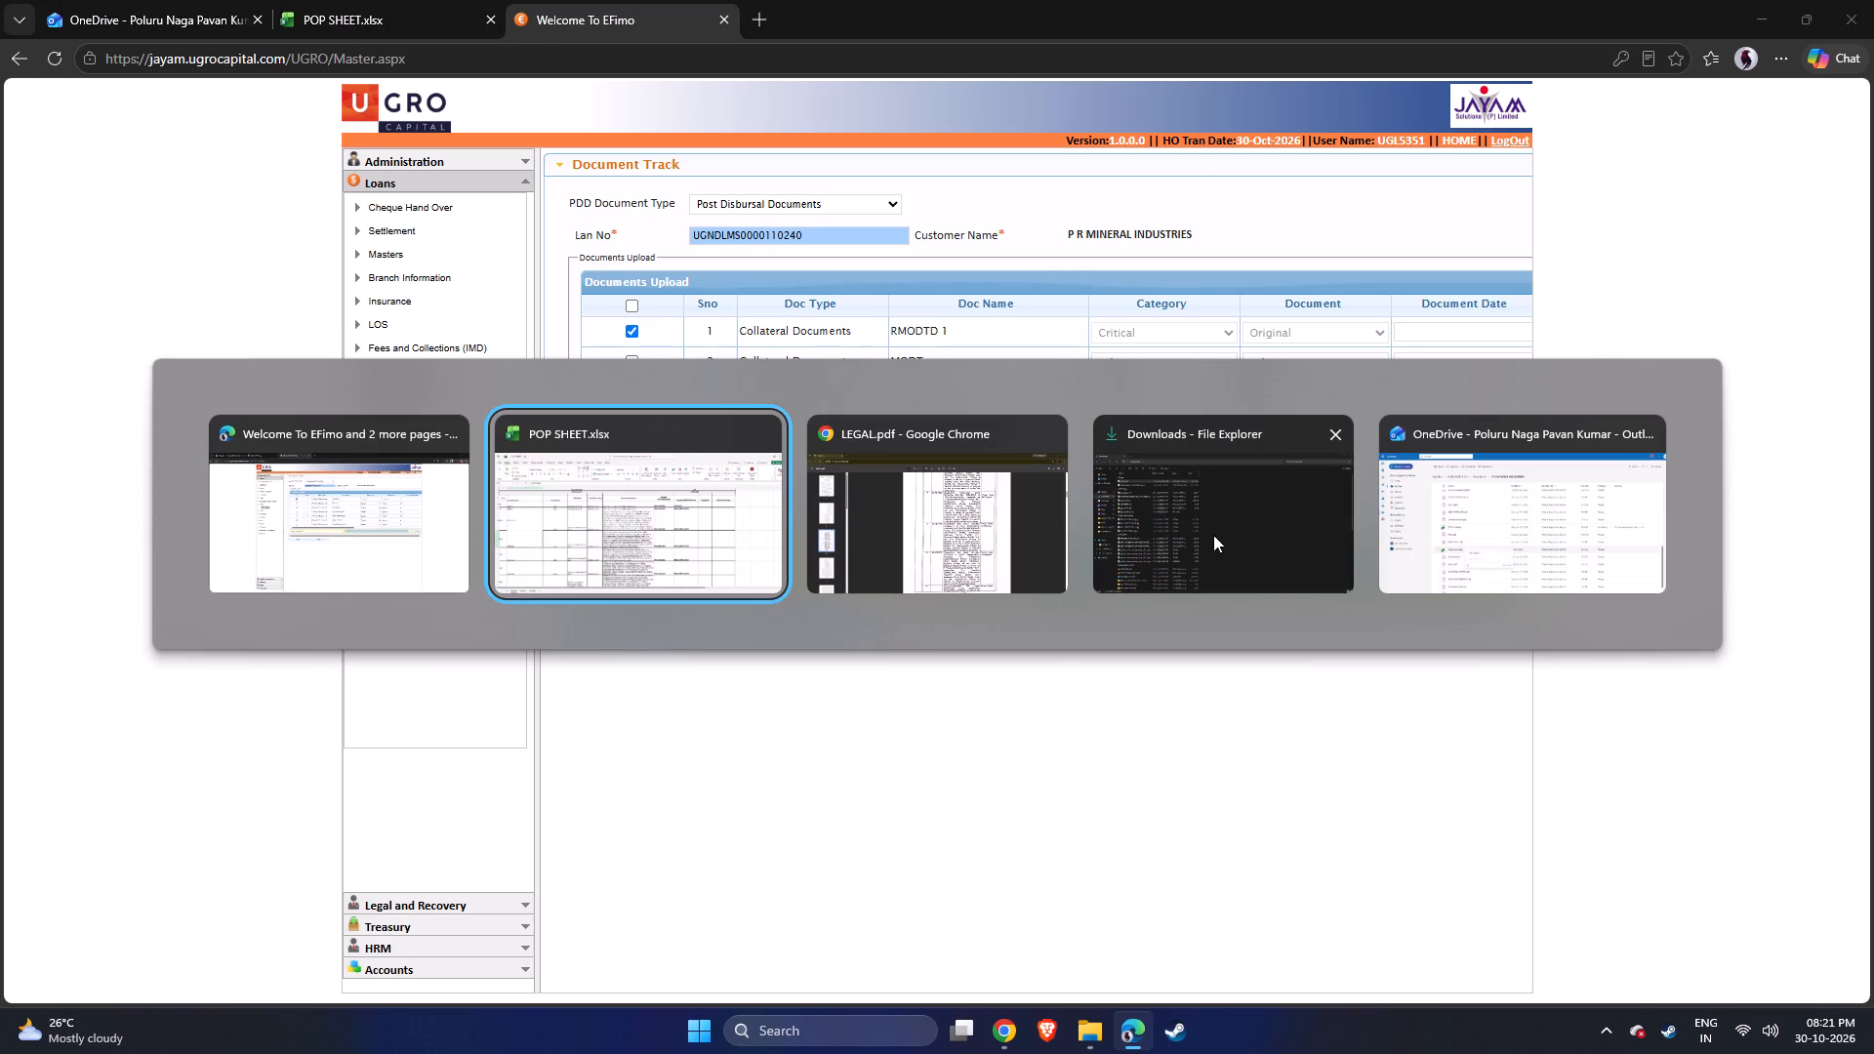
{"action": "key", "text": "alt+Tab"}
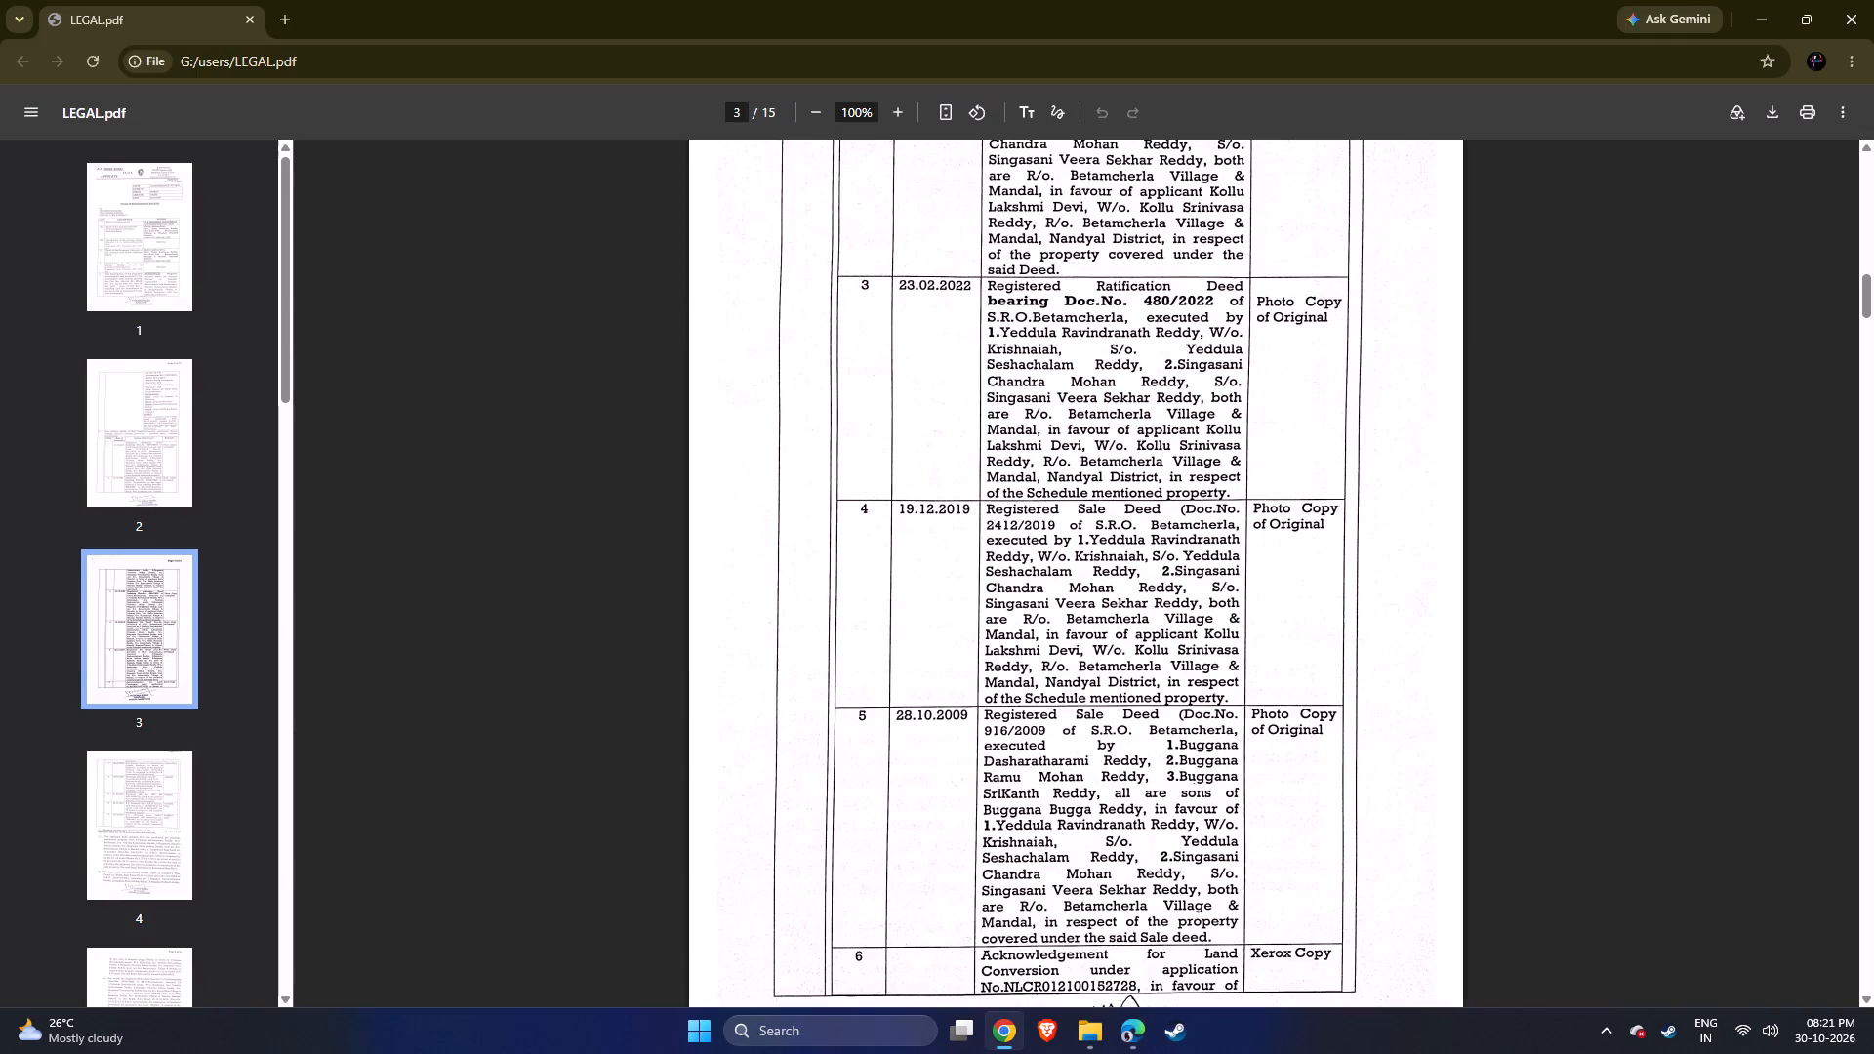
{"action": "scroll", "coordinate": [1102, 548], "scroll_direction": "down", "scroll_amount": 2}
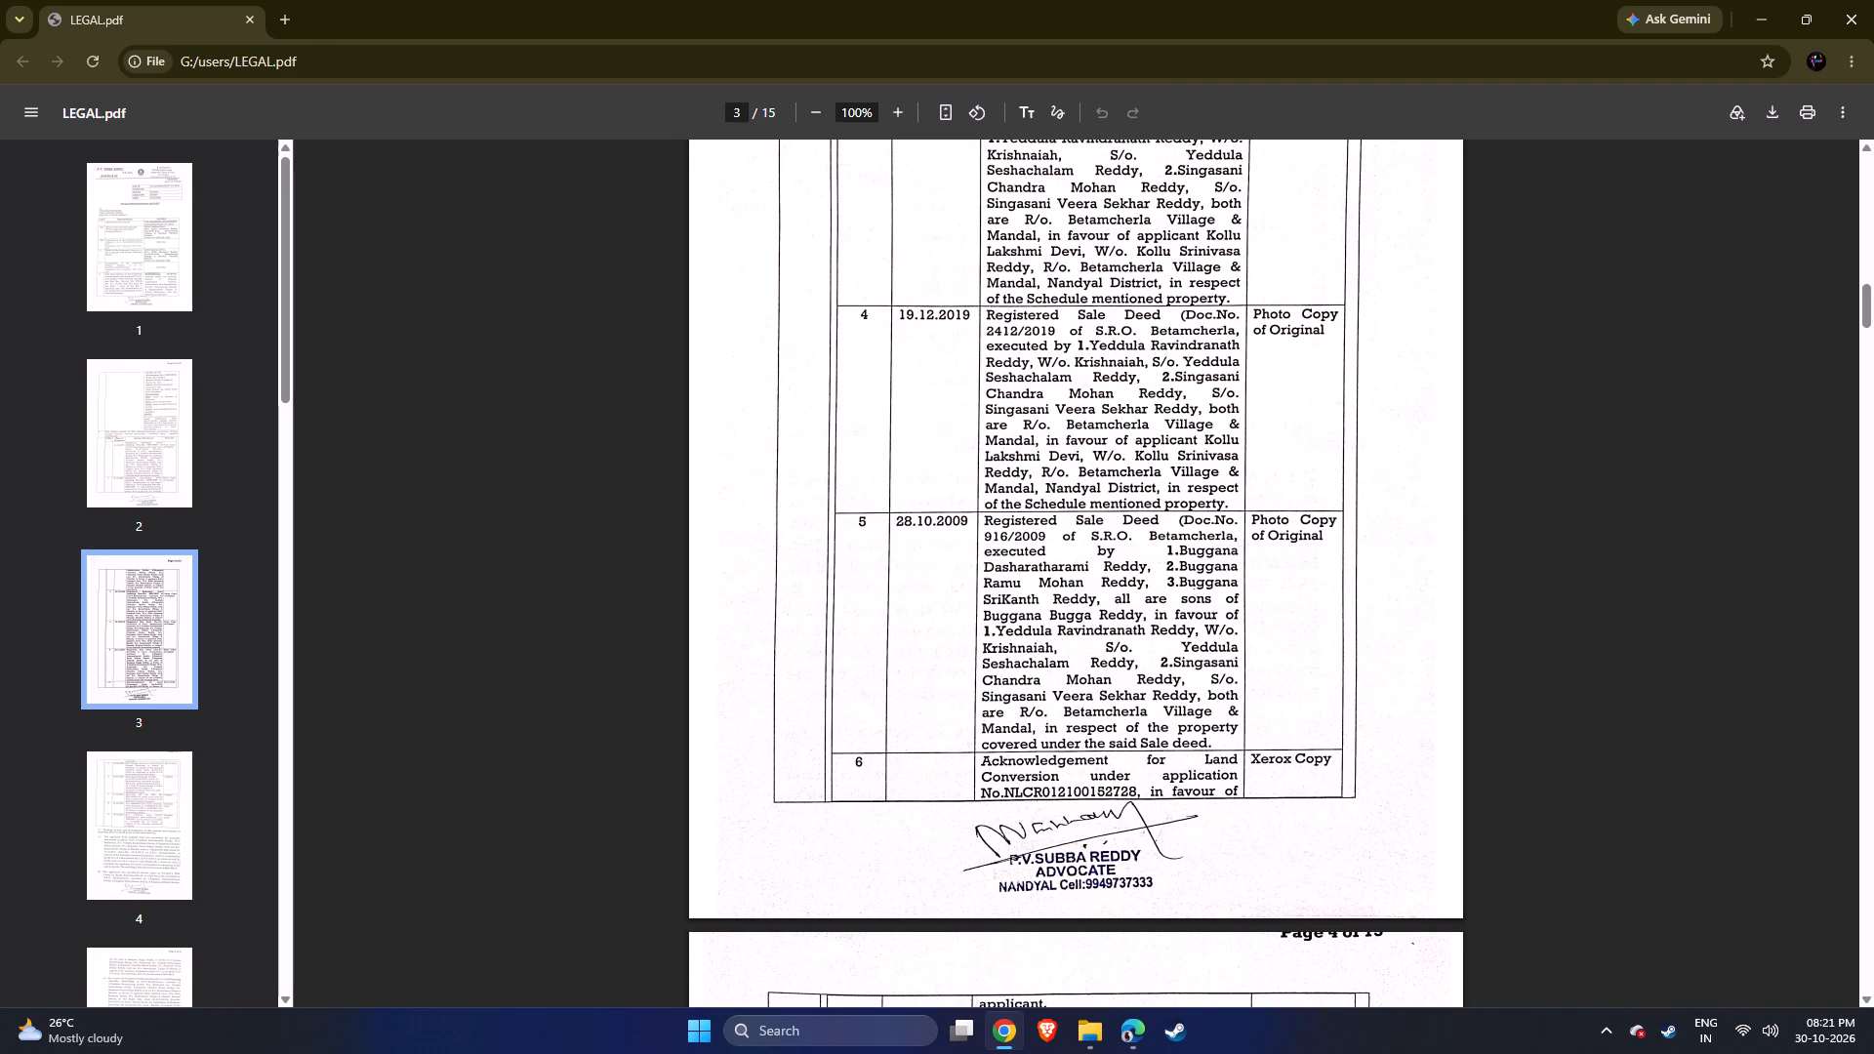
{"action": "scroll", "coordinate": [1138, 635], "scroll_direction": "down", "scroll_amount": 2}
{"action": "scroll", "coordinate": [1137, 637], "scroll_direction": "up", "scroll_amount": 3}
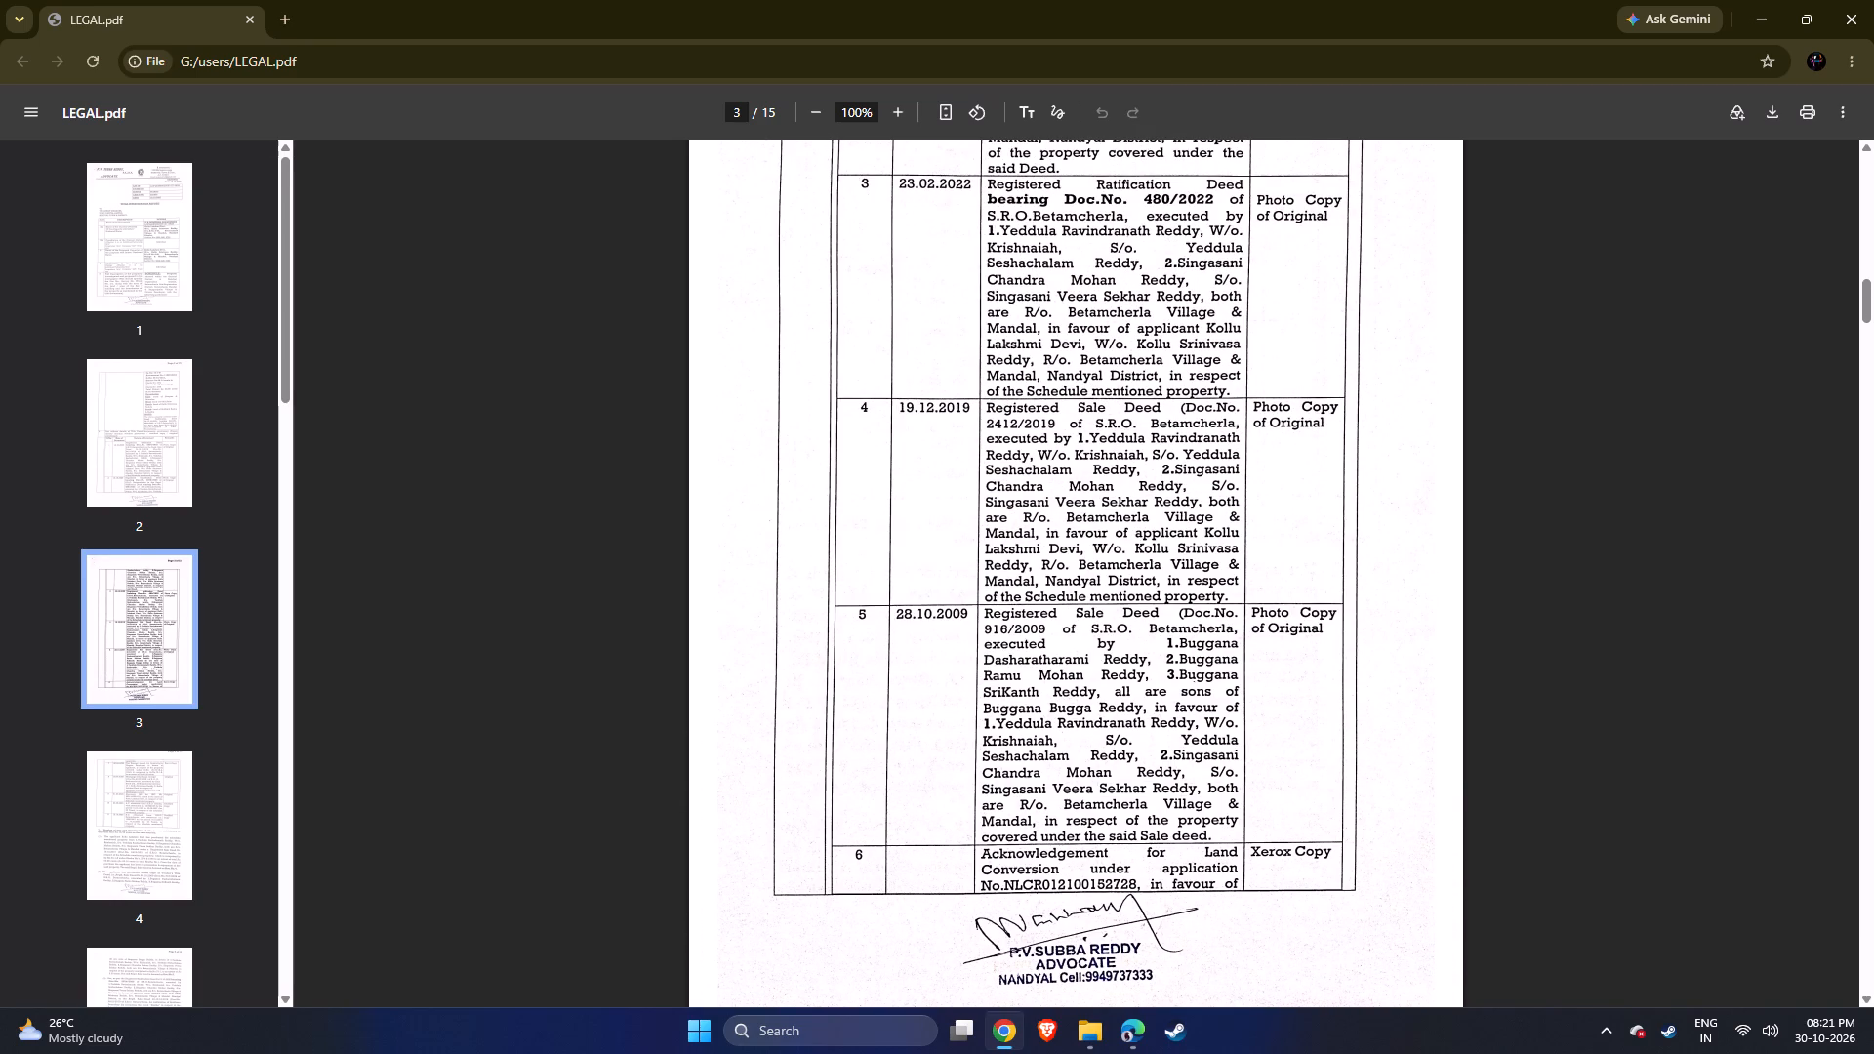
{"action": "scroll", "coordinate": [1161, 645], "scroll_direction": "up", "scroll_amount": 4}
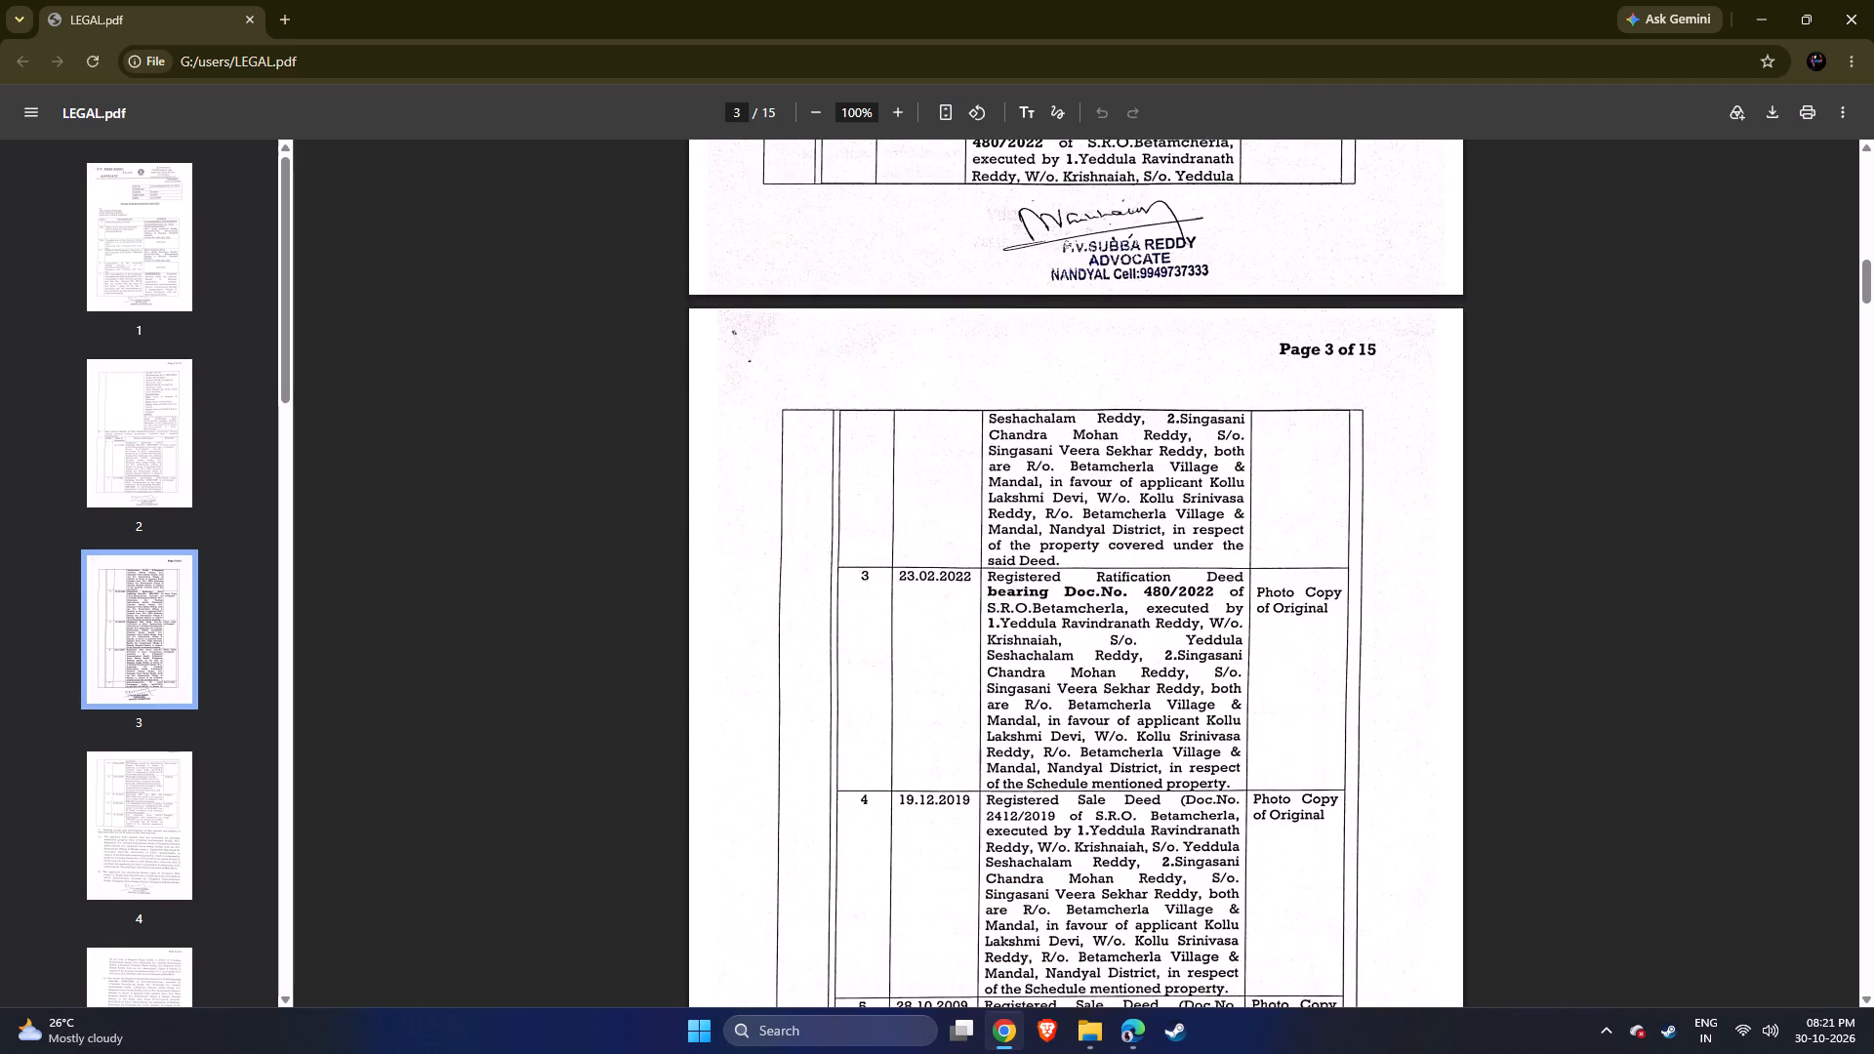
{"action": "scroll", "coordinate": [1157, 647], "scroll_direction": "up", "scroll_amount": 3}
{"action": "key", "text": "alt+Tab"}
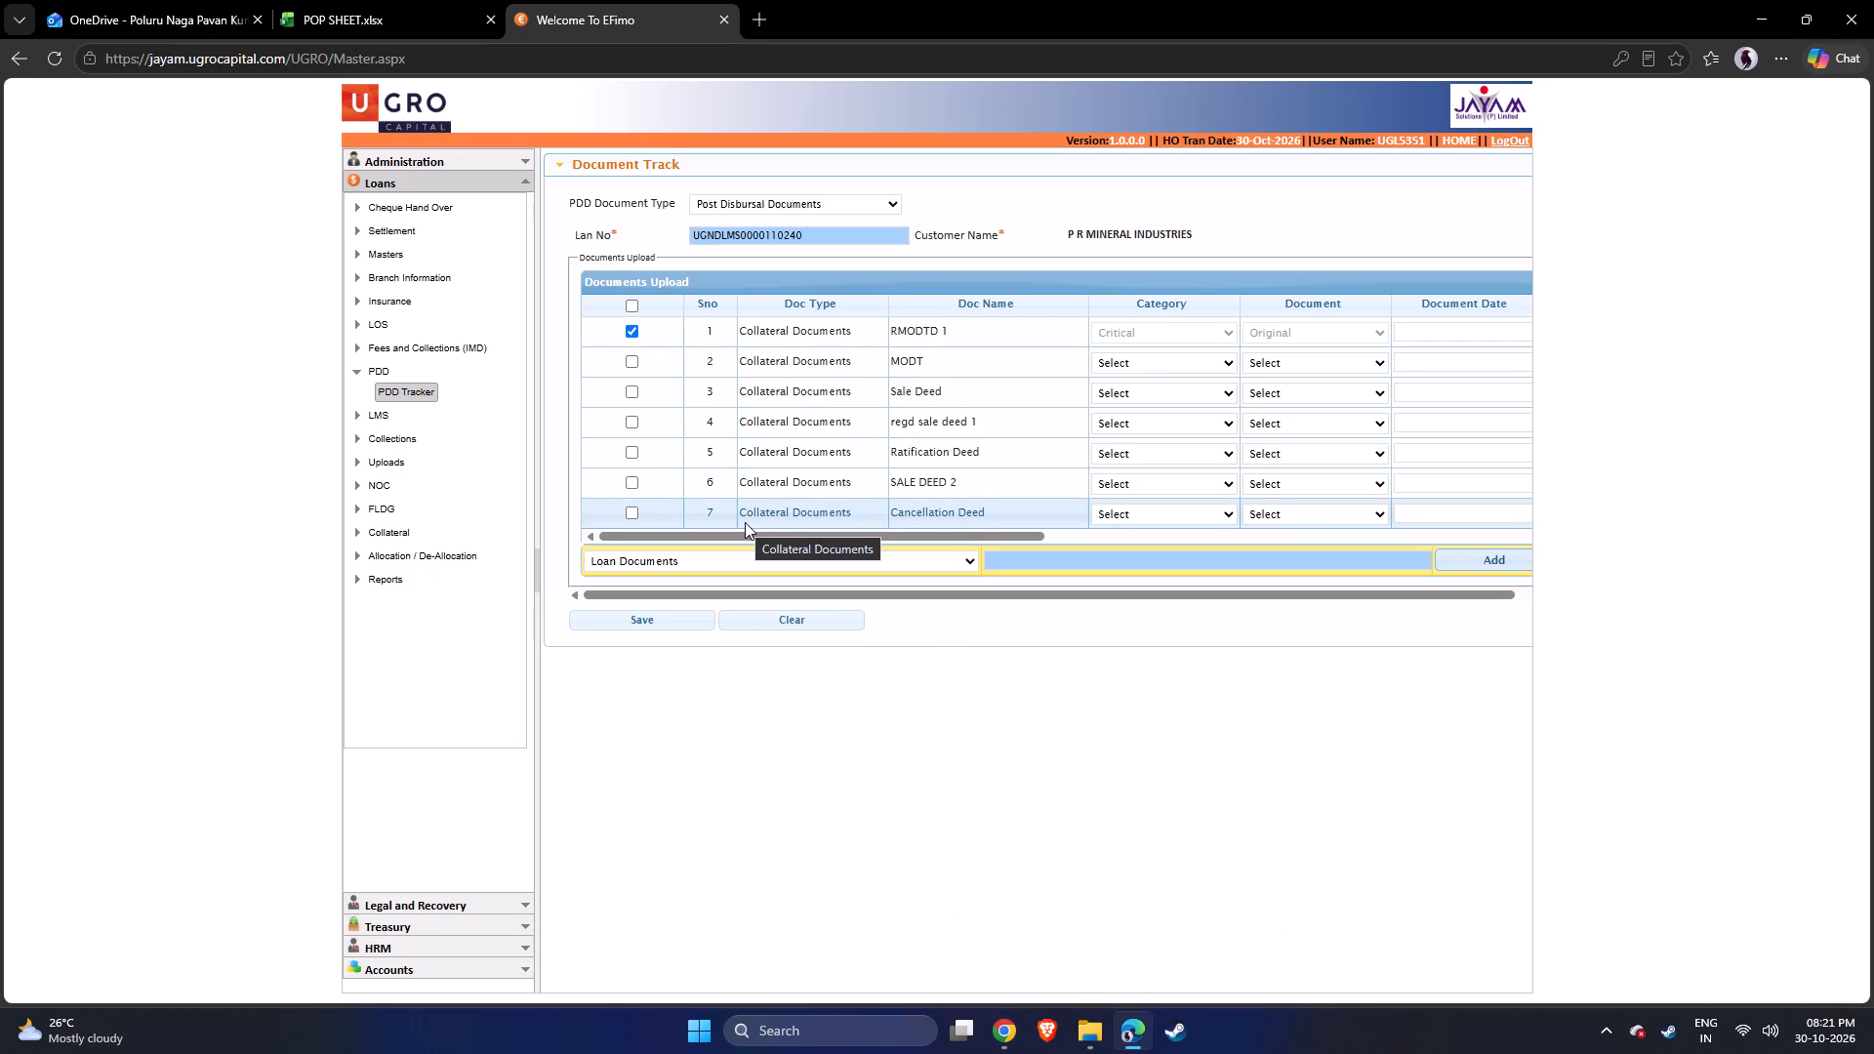
{"action": "key", "text": "alt+Tab"}
{"action": "scroll", "coordinate": [1128, 676], "scroll_direction": "down", "scroll_amount": 7}
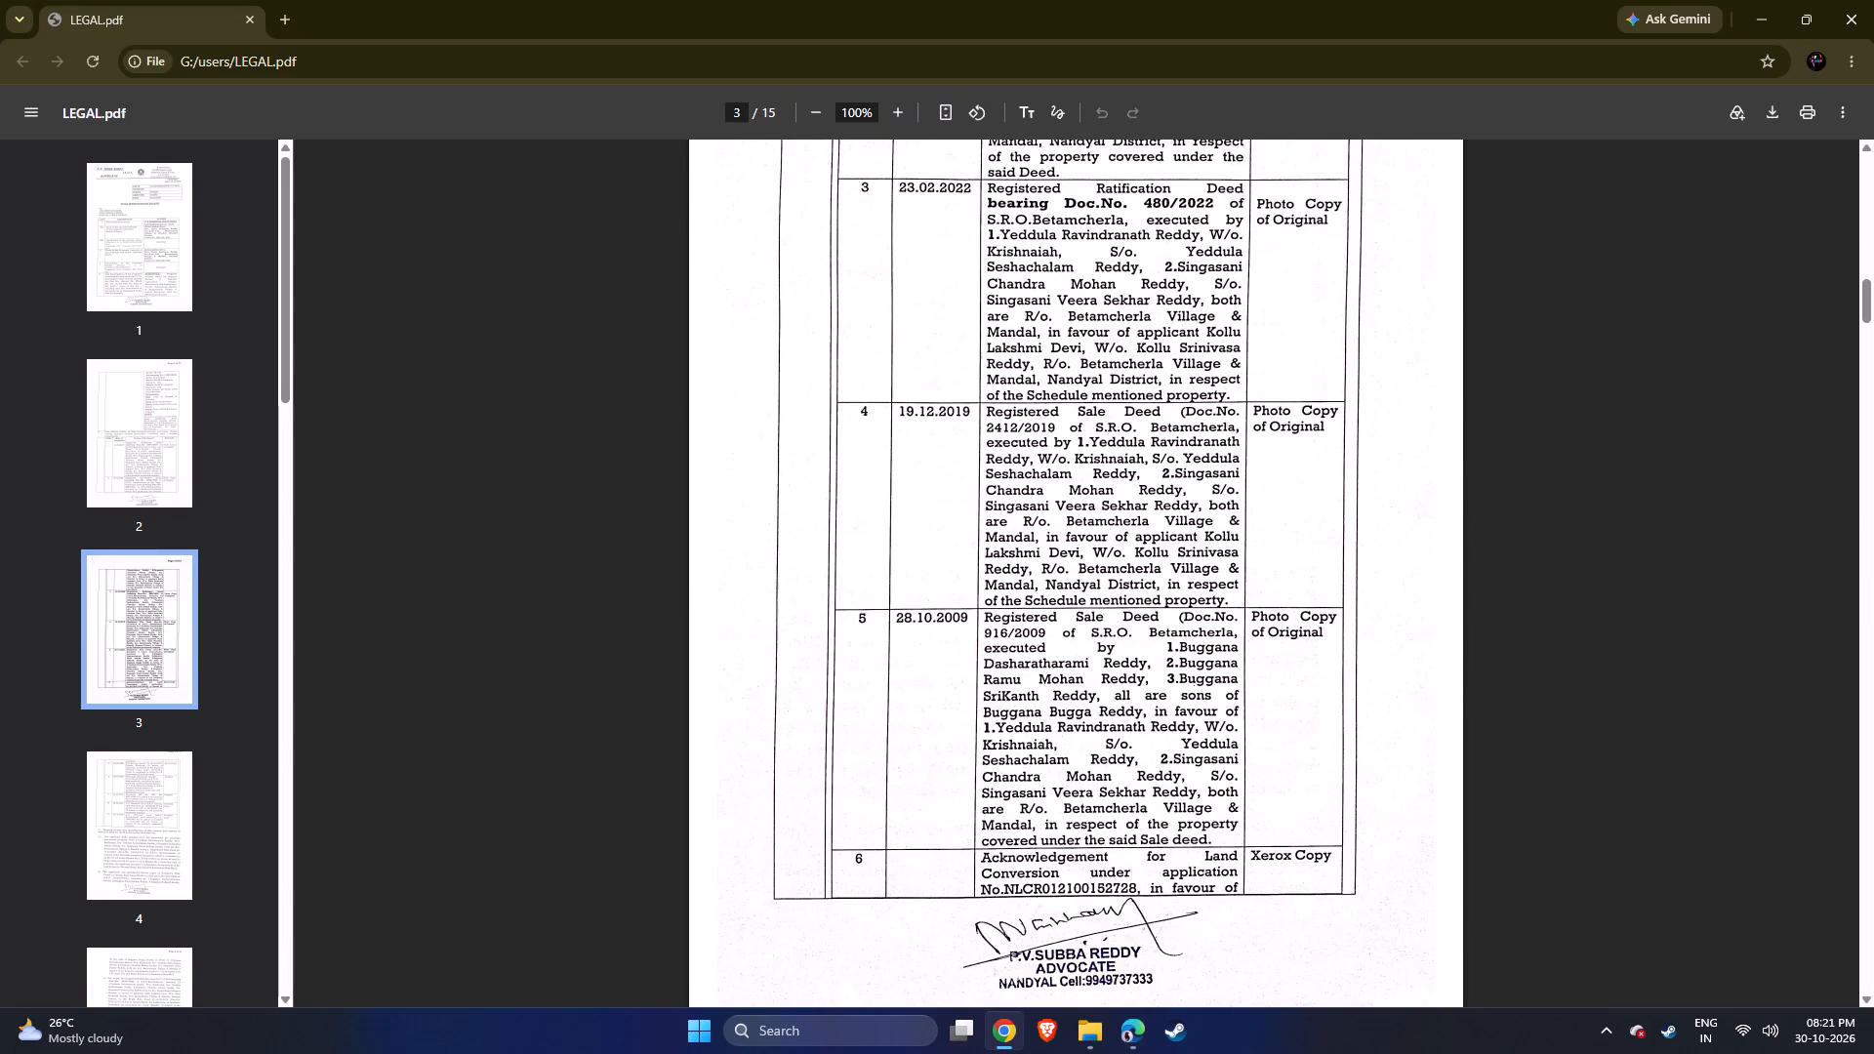
{"action": "scroll", "coordinate": [1125, 740], "scroll_direction": "down", "scroll_amount": 3}
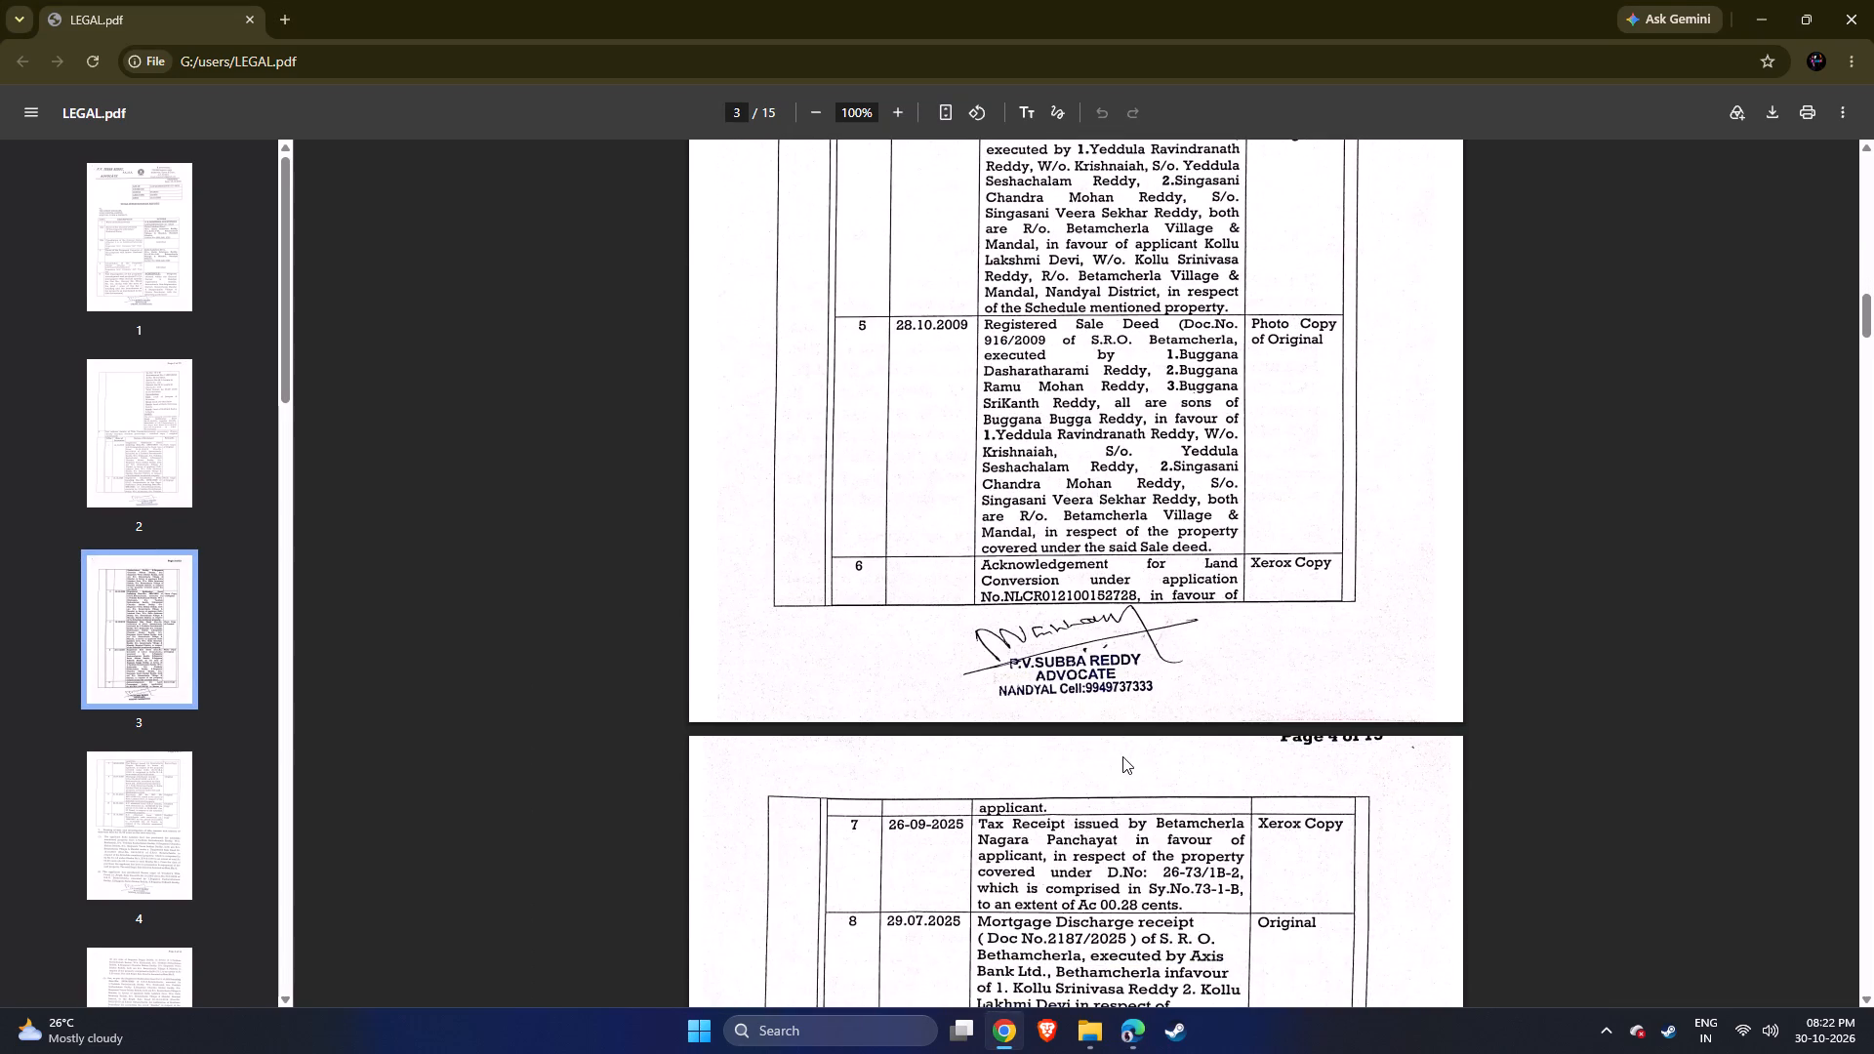
{"action": "scroll", "coordinate": [1122, 758], "scroll_direction": "down", "scroll_amount": 3}
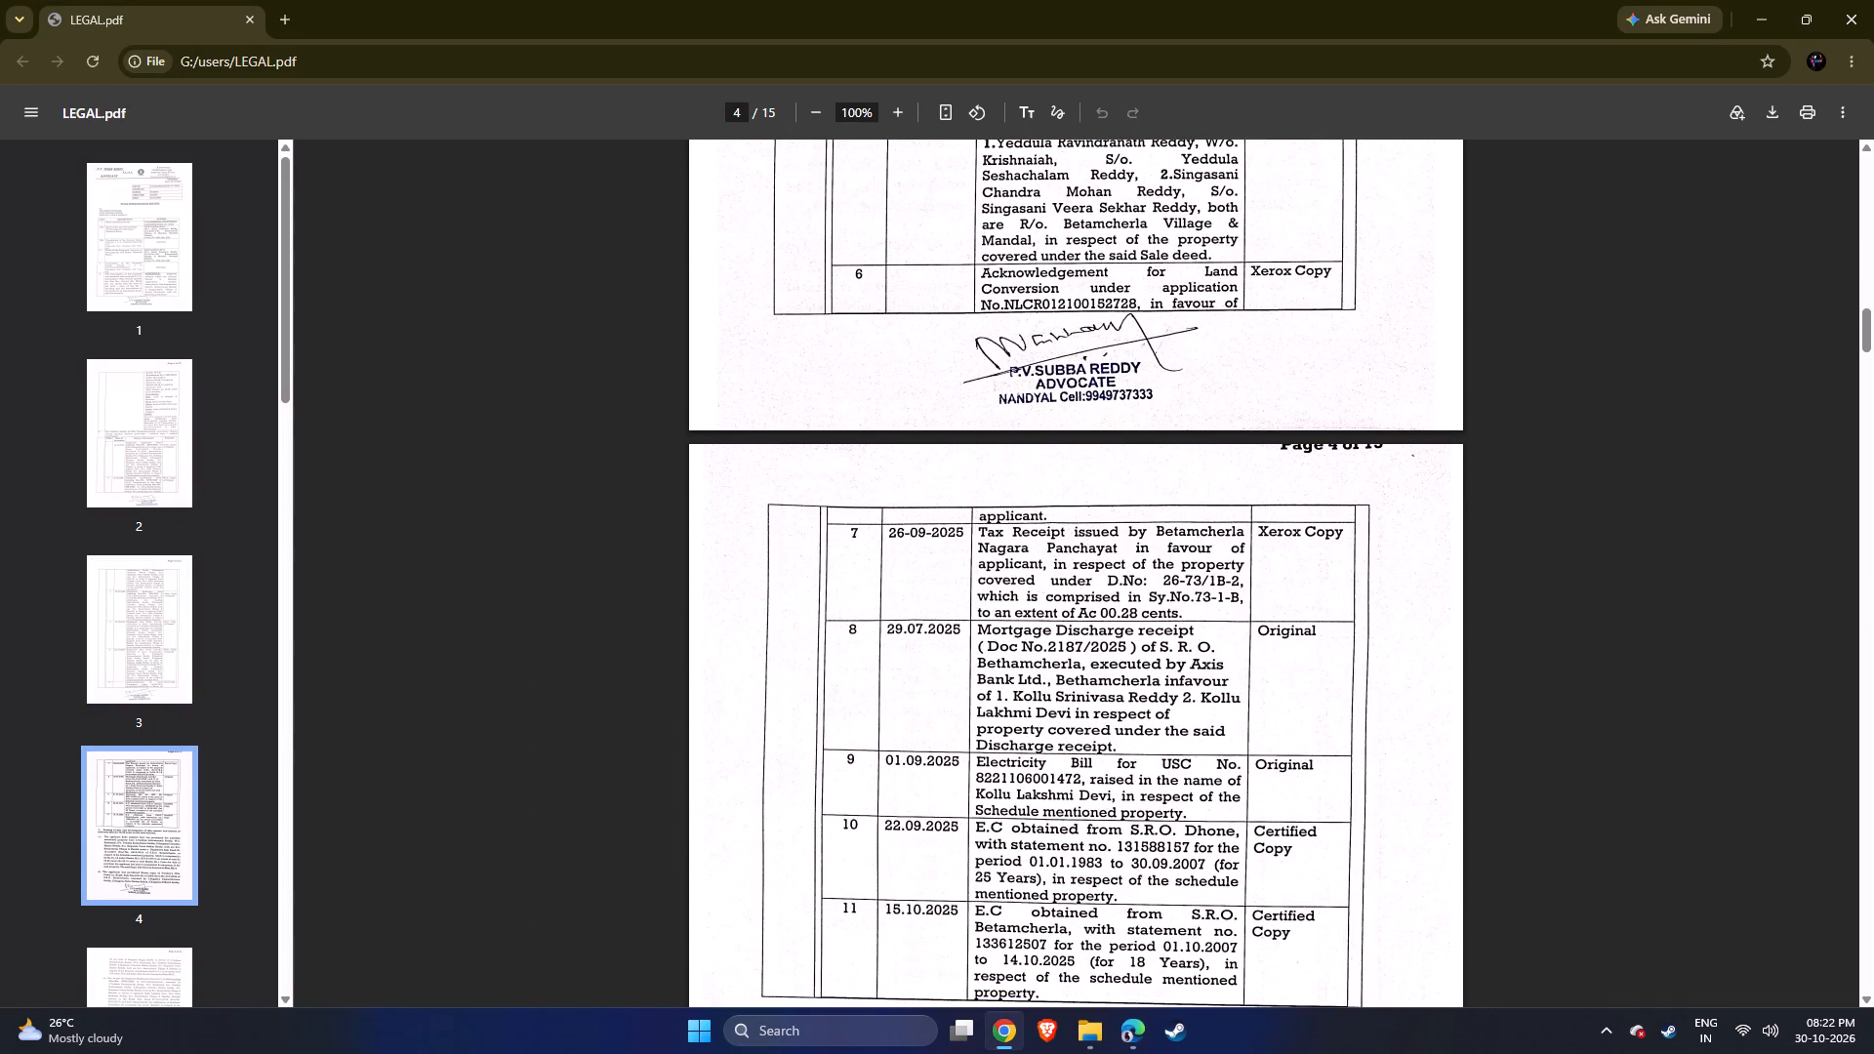
{"action": "key", "text": "alt+Tab"}
{"action": "key", "text": "alt+Tab"}
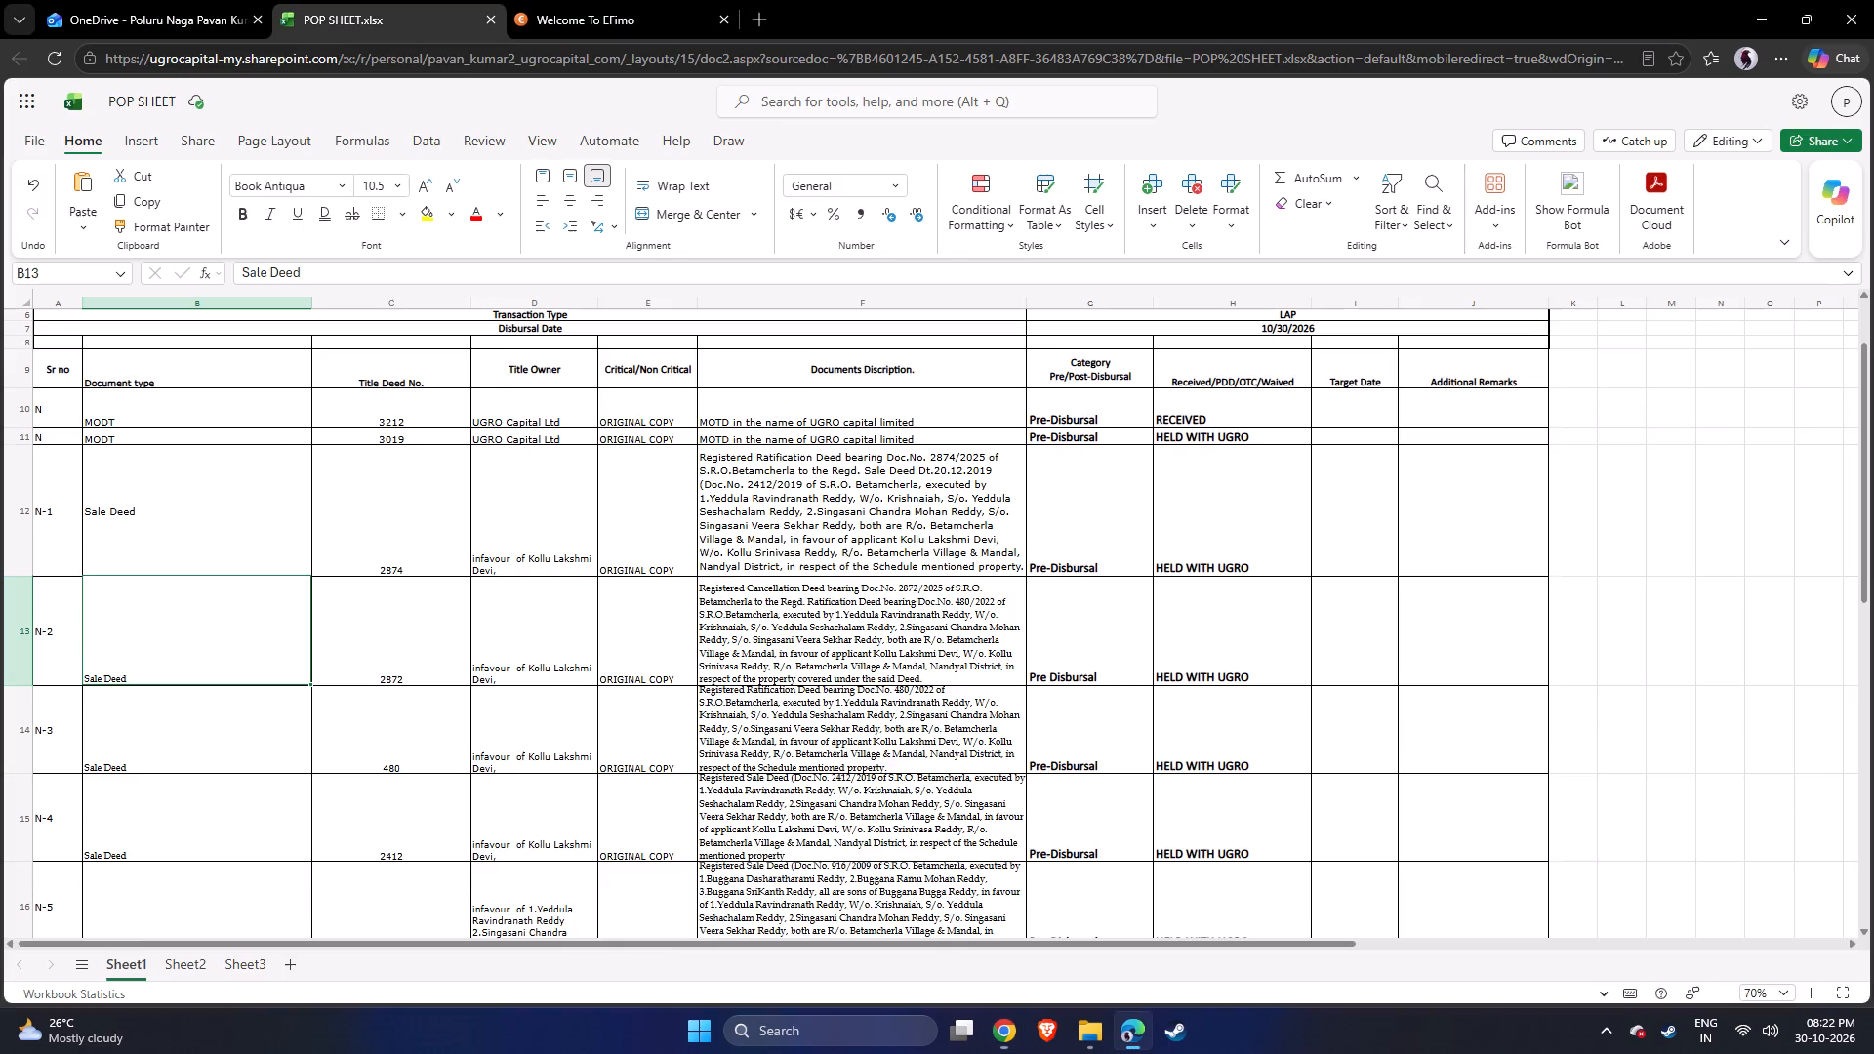
{"action": "scroll", "coordinate": [182, 716], "scroll_direction": "down", "scroll_amount": 3}
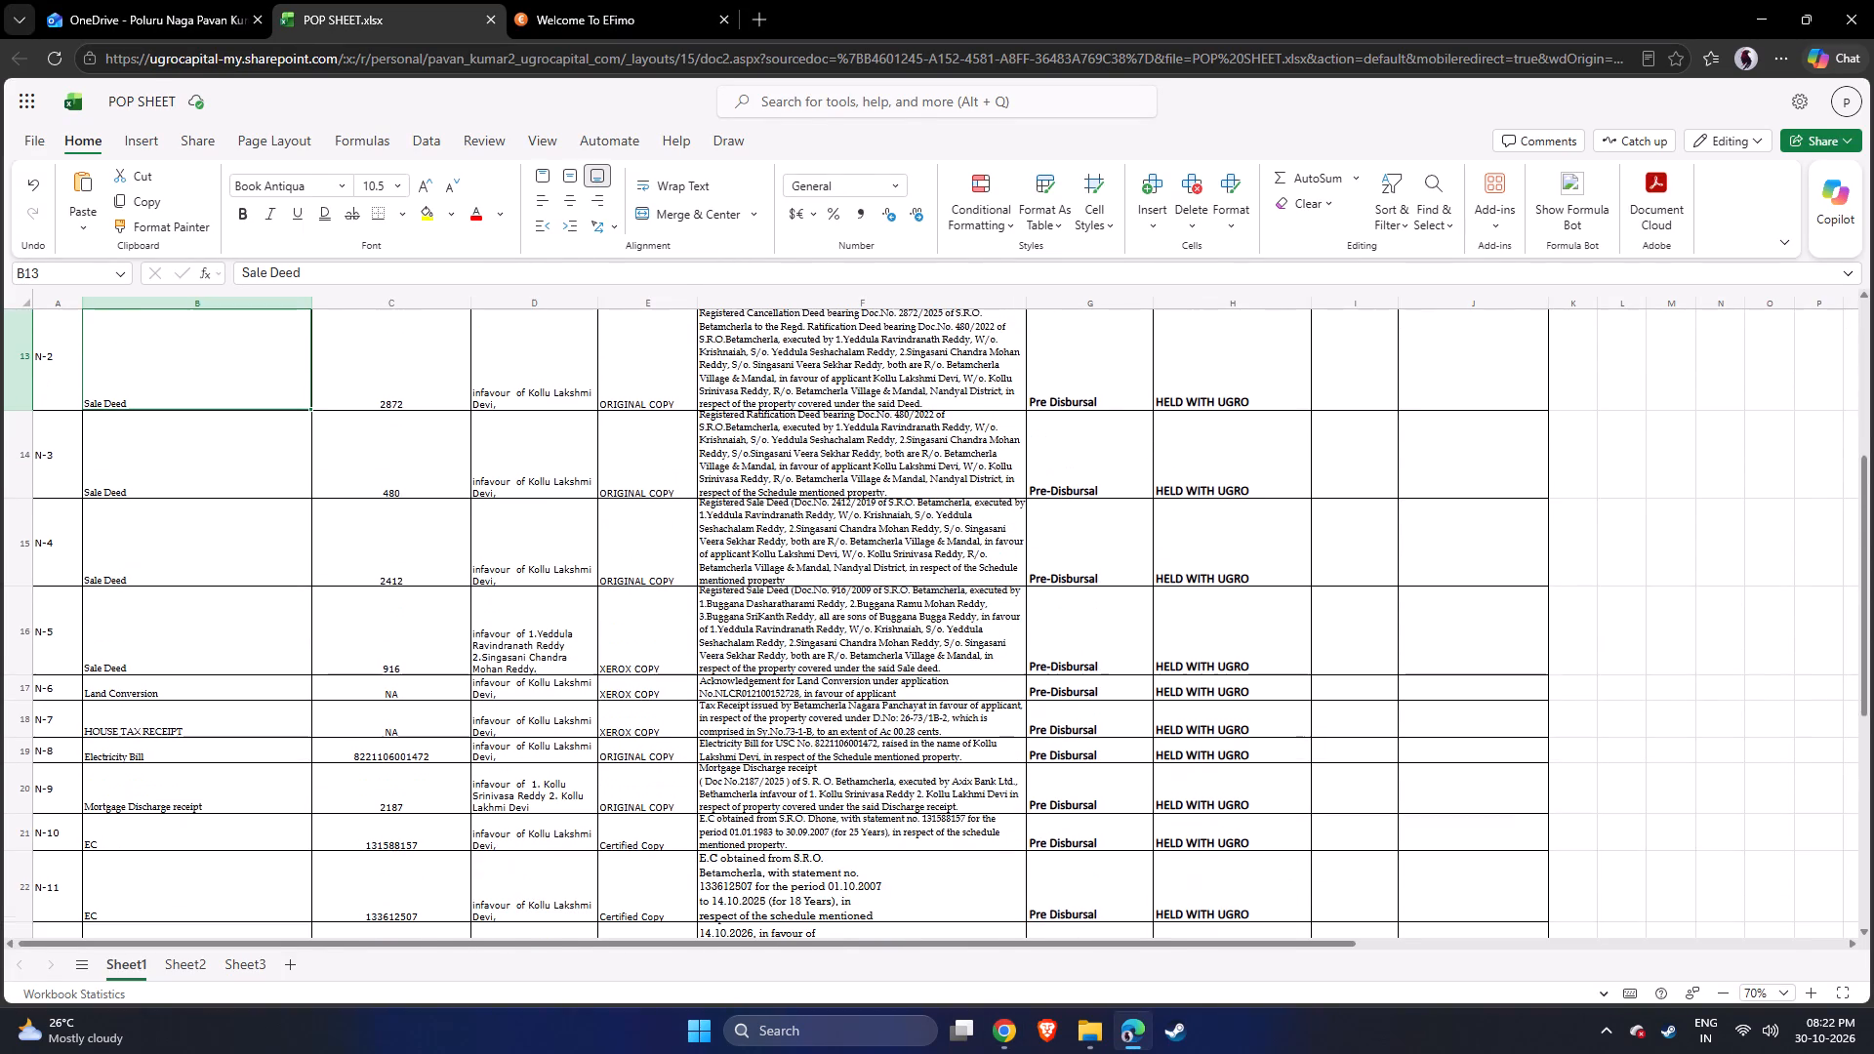
Switch to EFimo and set the document type of the new upload entry to Collateral Documents.
{"action": "left_click", "coordinate": [589, 0]}
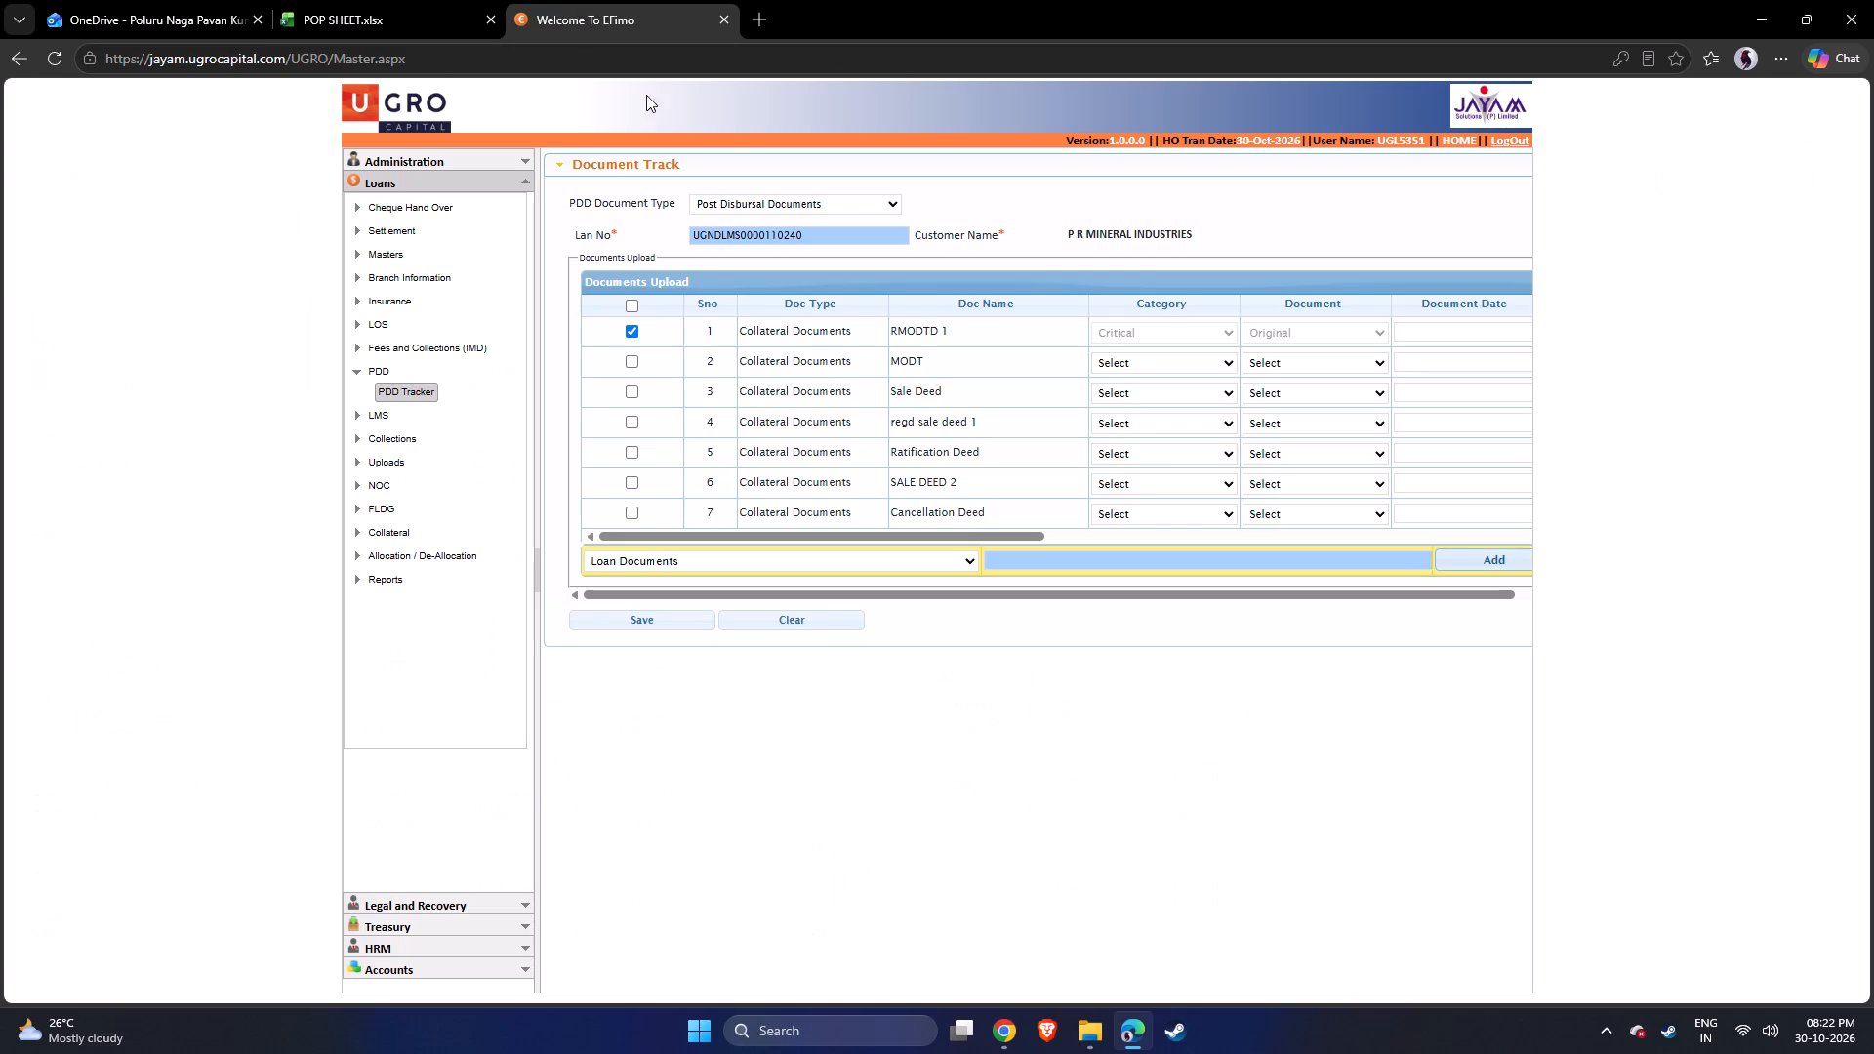
{"action": "left_click", "coordinate": [804, 560]}
{"action": "left_click", "coordinate": [800, 615]}
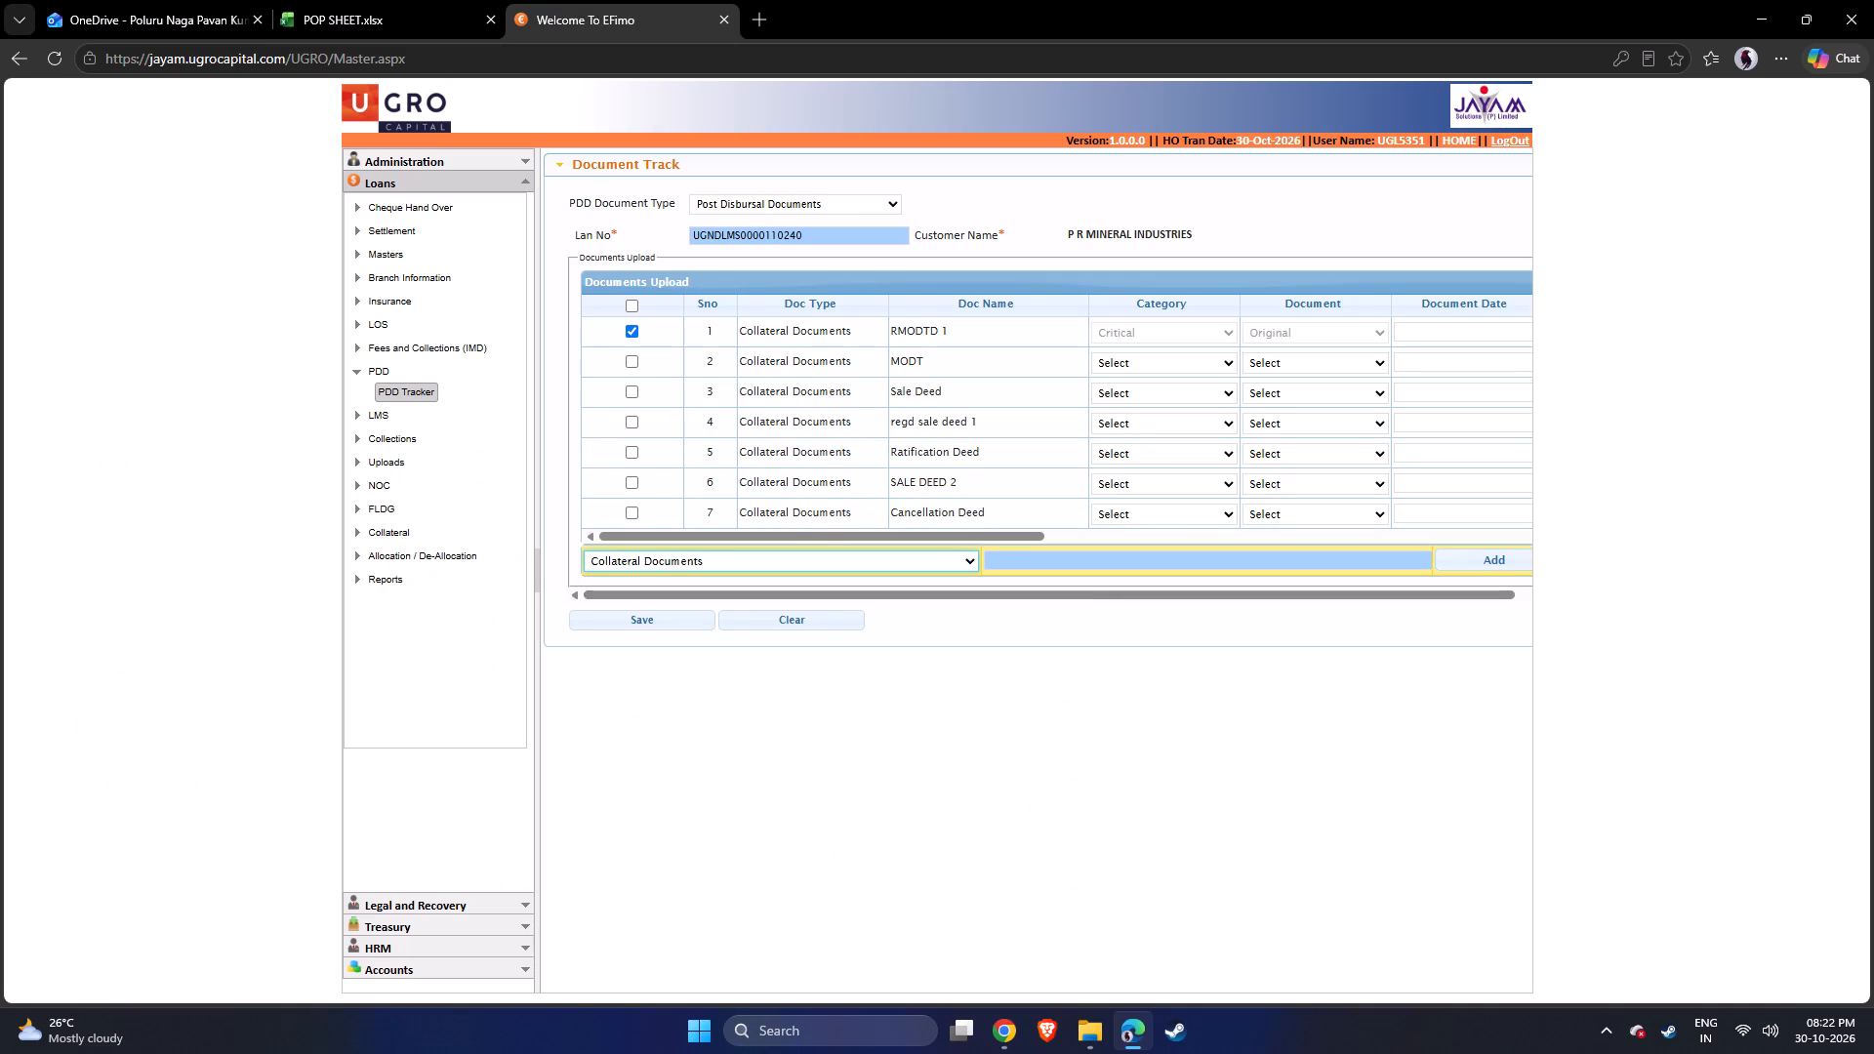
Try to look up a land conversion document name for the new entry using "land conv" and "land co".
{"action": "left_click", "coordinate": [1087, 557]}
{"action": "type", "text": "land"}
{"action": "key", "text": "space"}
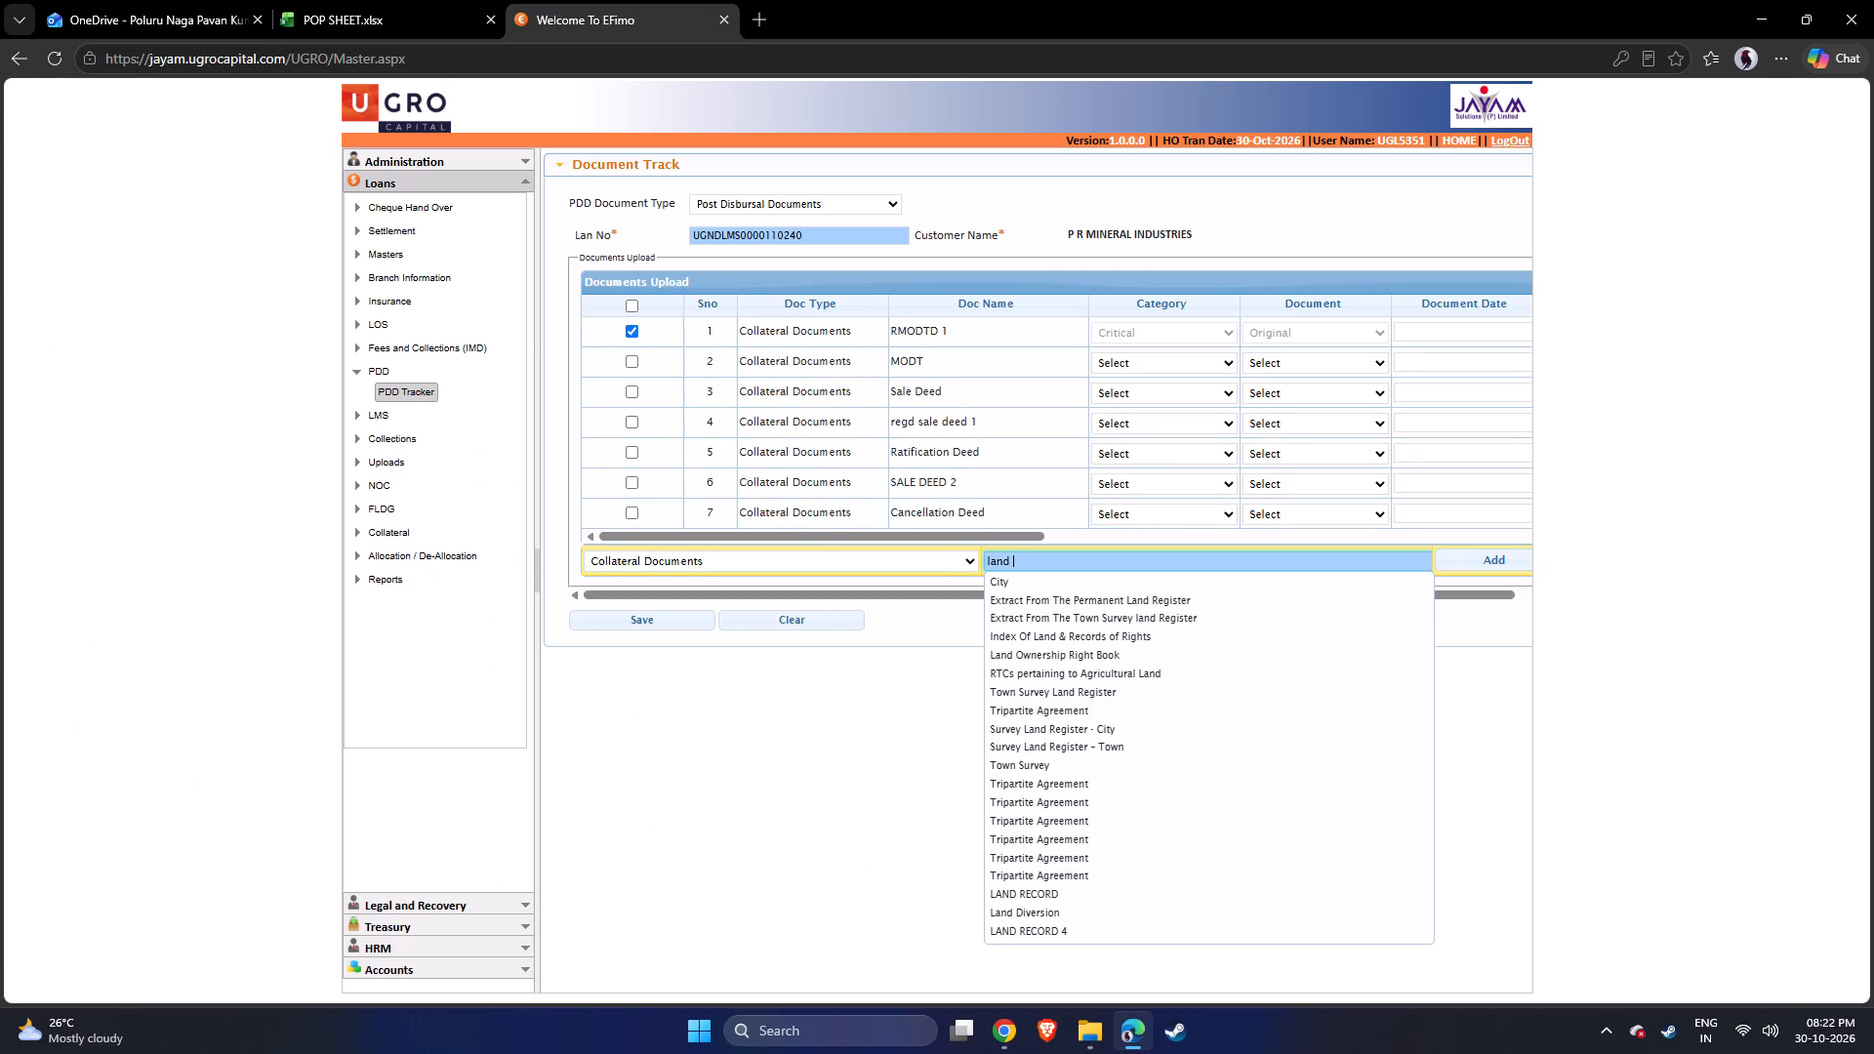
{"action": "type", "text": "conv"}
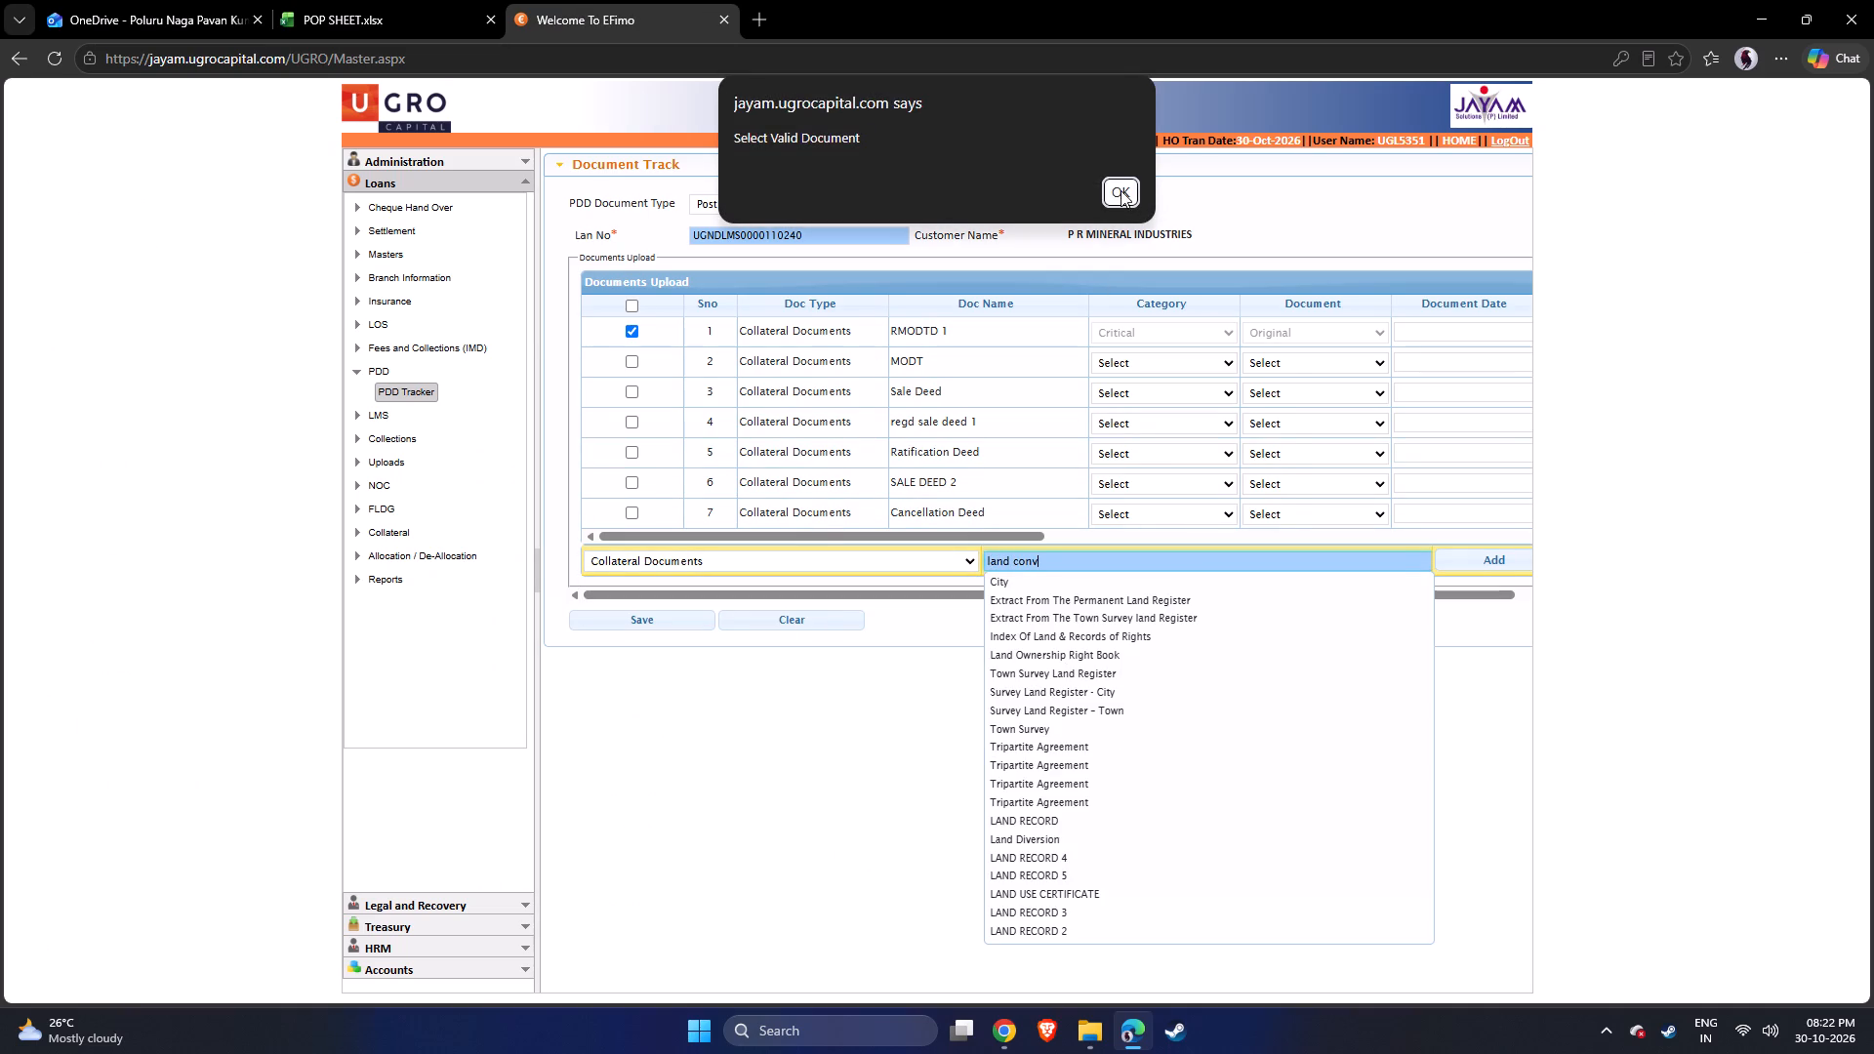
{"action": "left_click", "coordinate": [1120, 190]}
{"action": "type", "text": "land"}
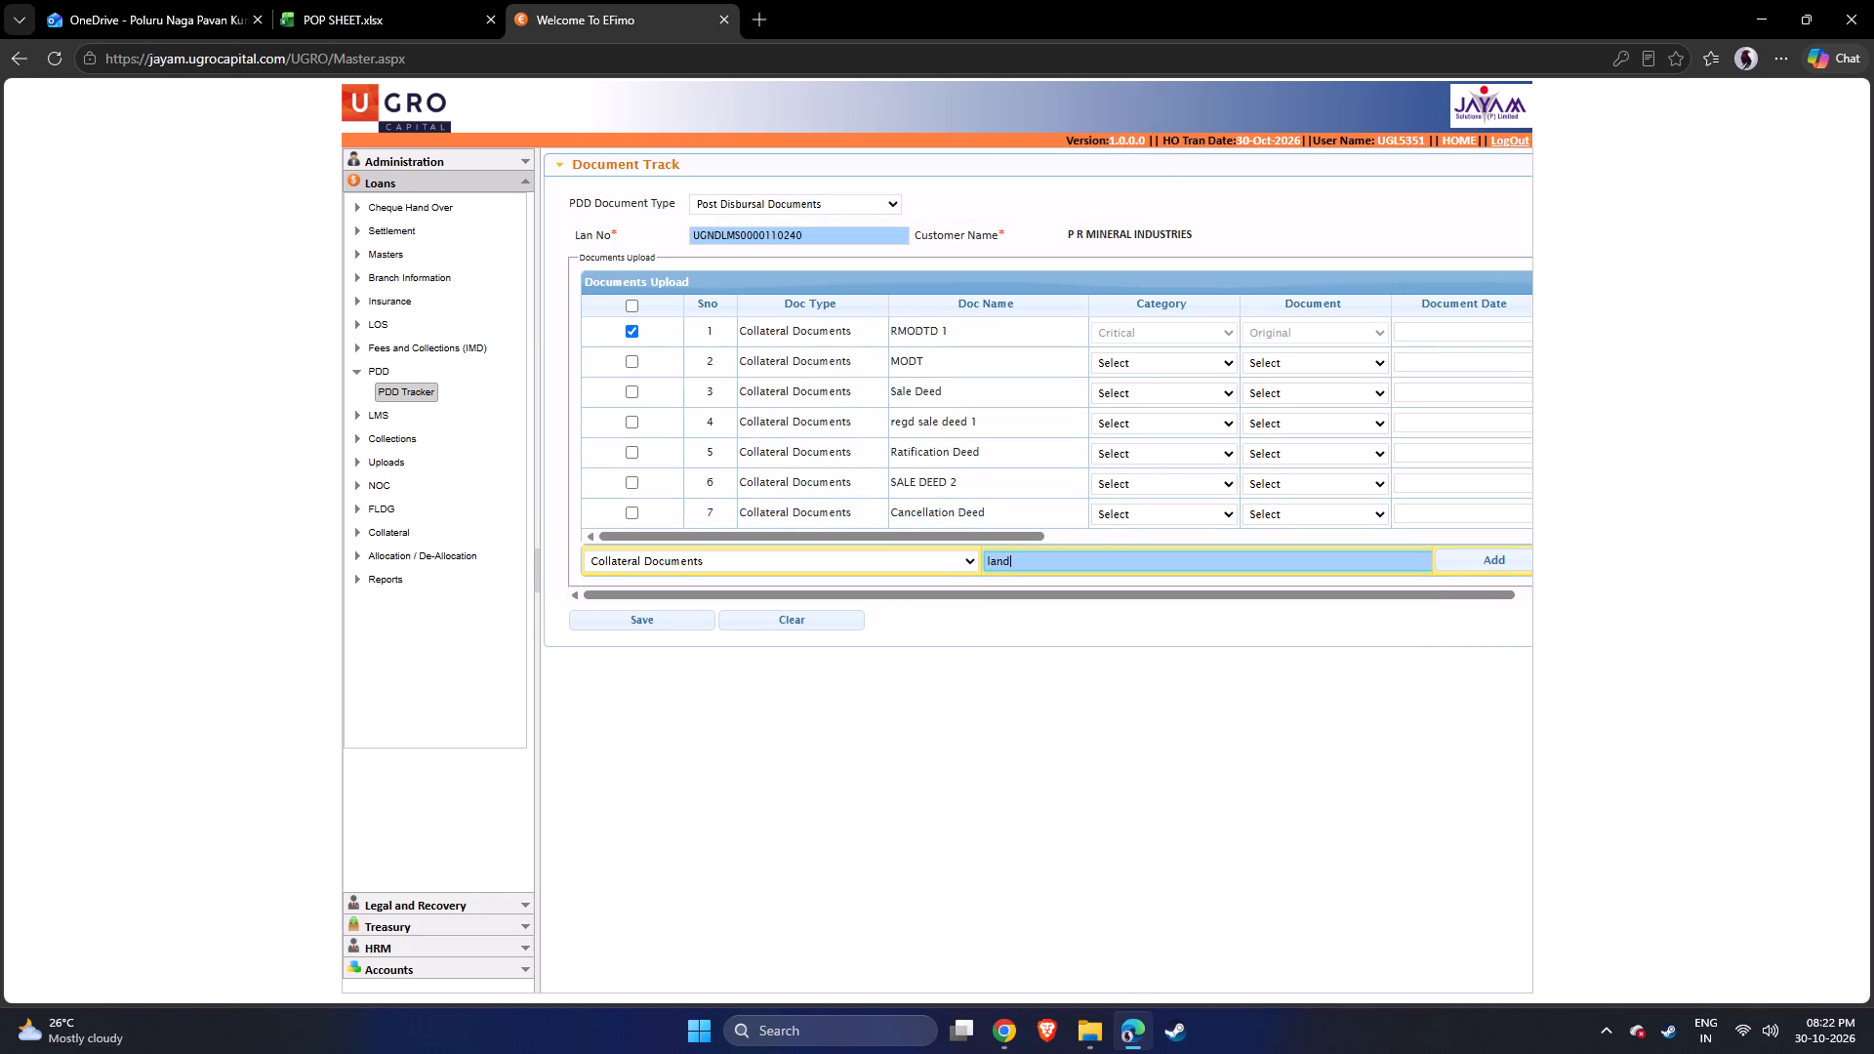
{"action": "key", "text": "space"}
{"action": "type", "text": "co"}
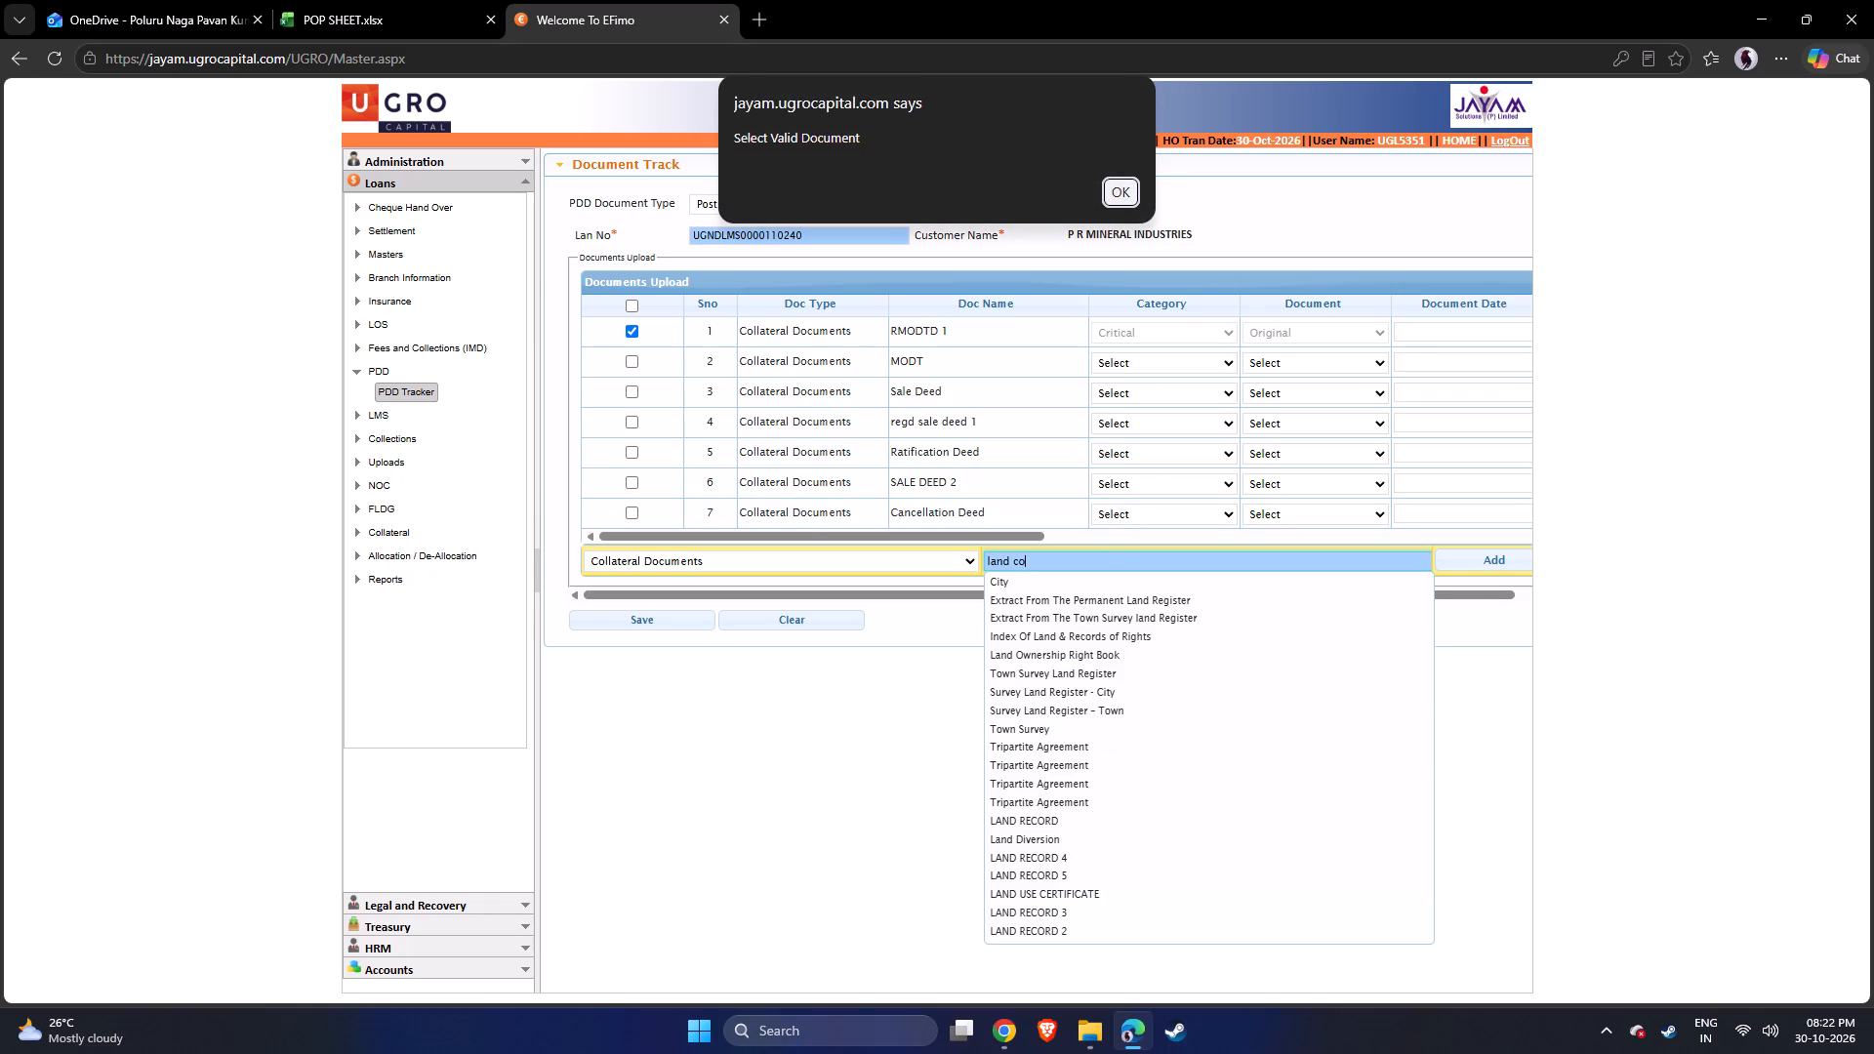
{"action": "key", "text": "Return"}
Look up "conv", choose Conversion Certificate as the document name, and add the entry to the uploads list.
{"action": "type", "text": "conv"}
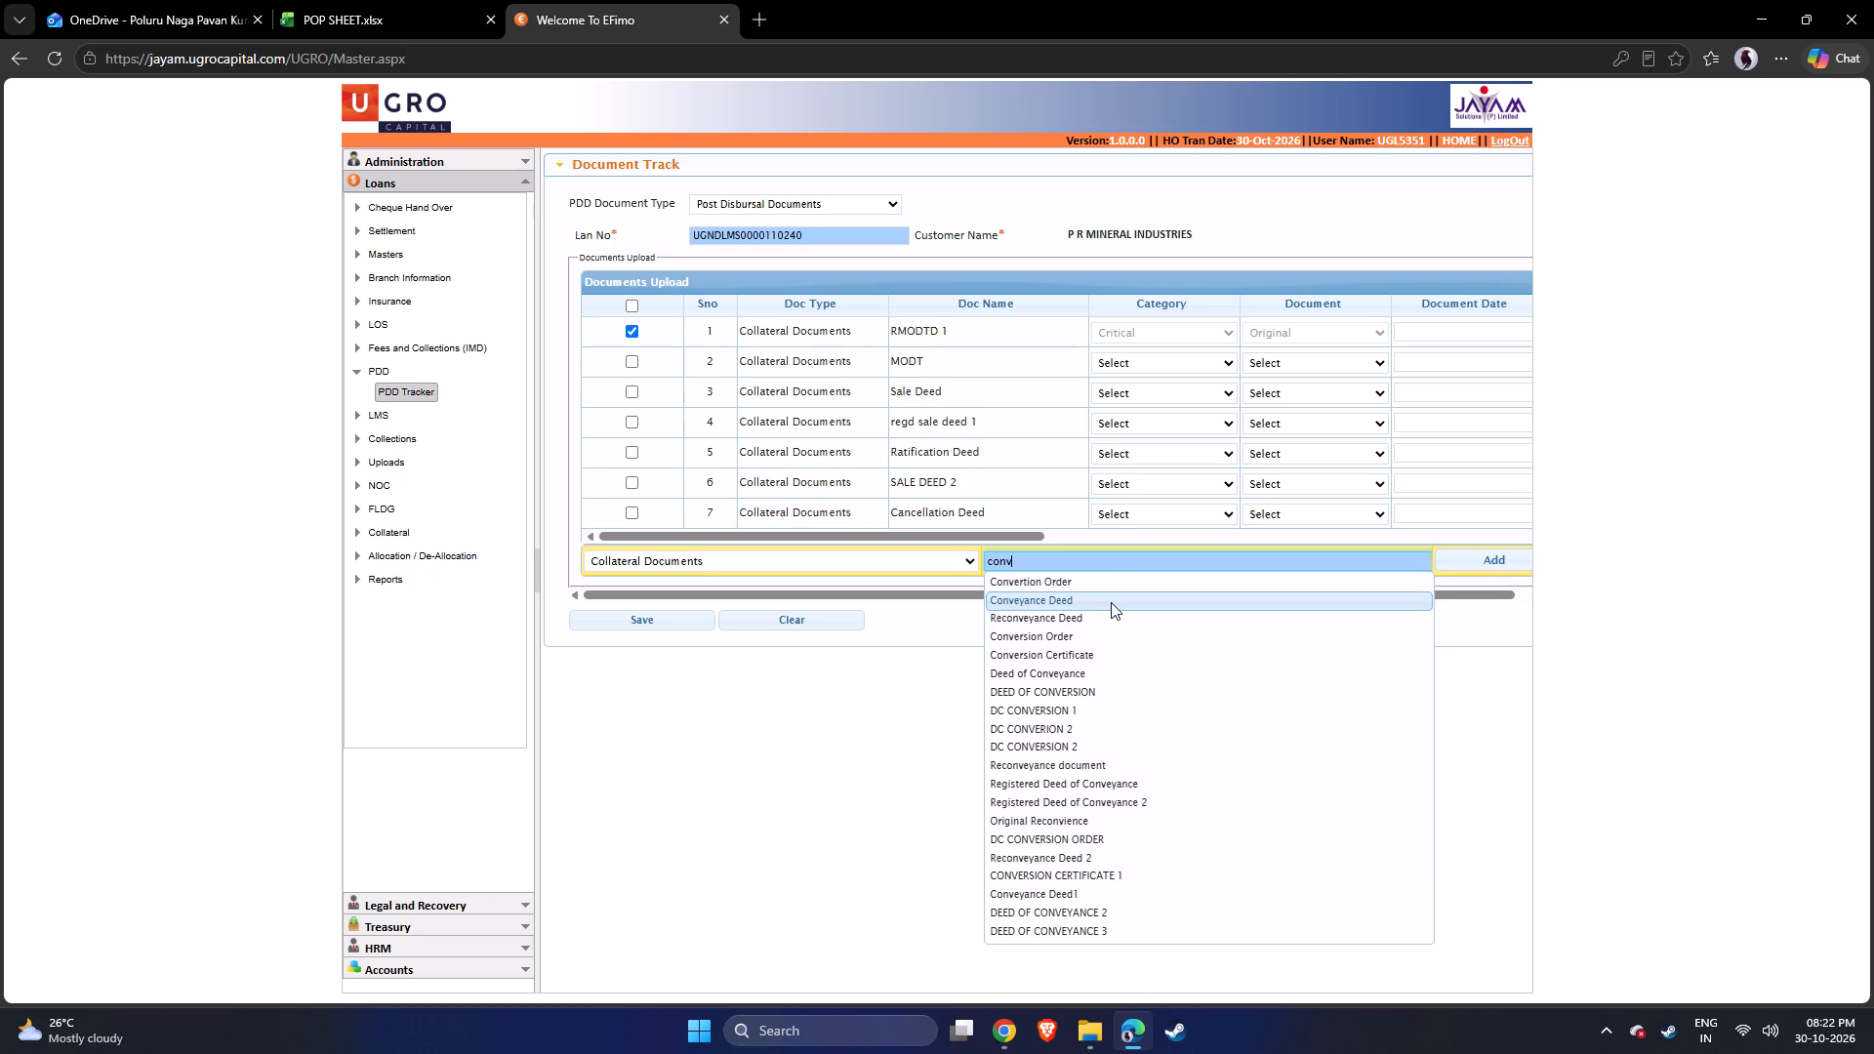
{"action": "left_click", "coordinate": [1075, 651]}
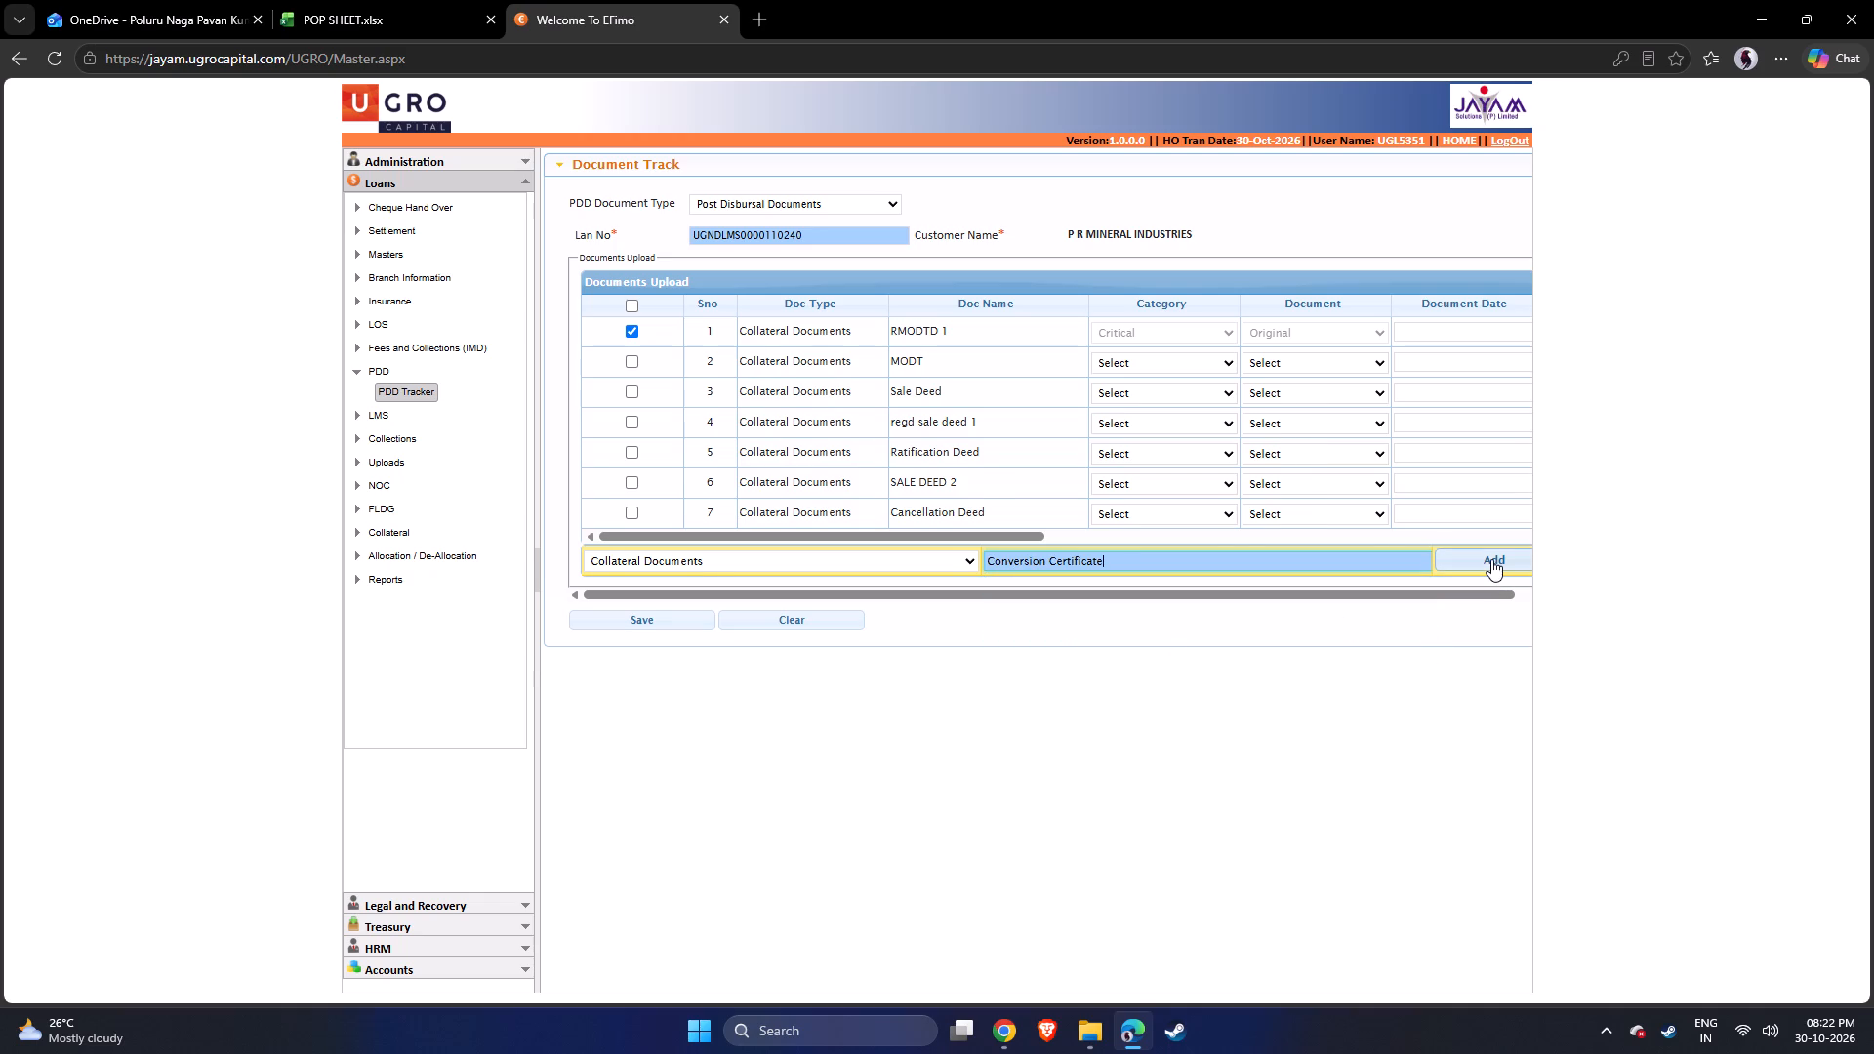
{"action": "left_click", "coordinate": [1491, 559]}
Check POP SHEET for the house tax receipt and add Property Tax Receipt to EFimo's uploads list as a Collateral Documents entry.
{"action": "key", "text": "alt+Tab"}
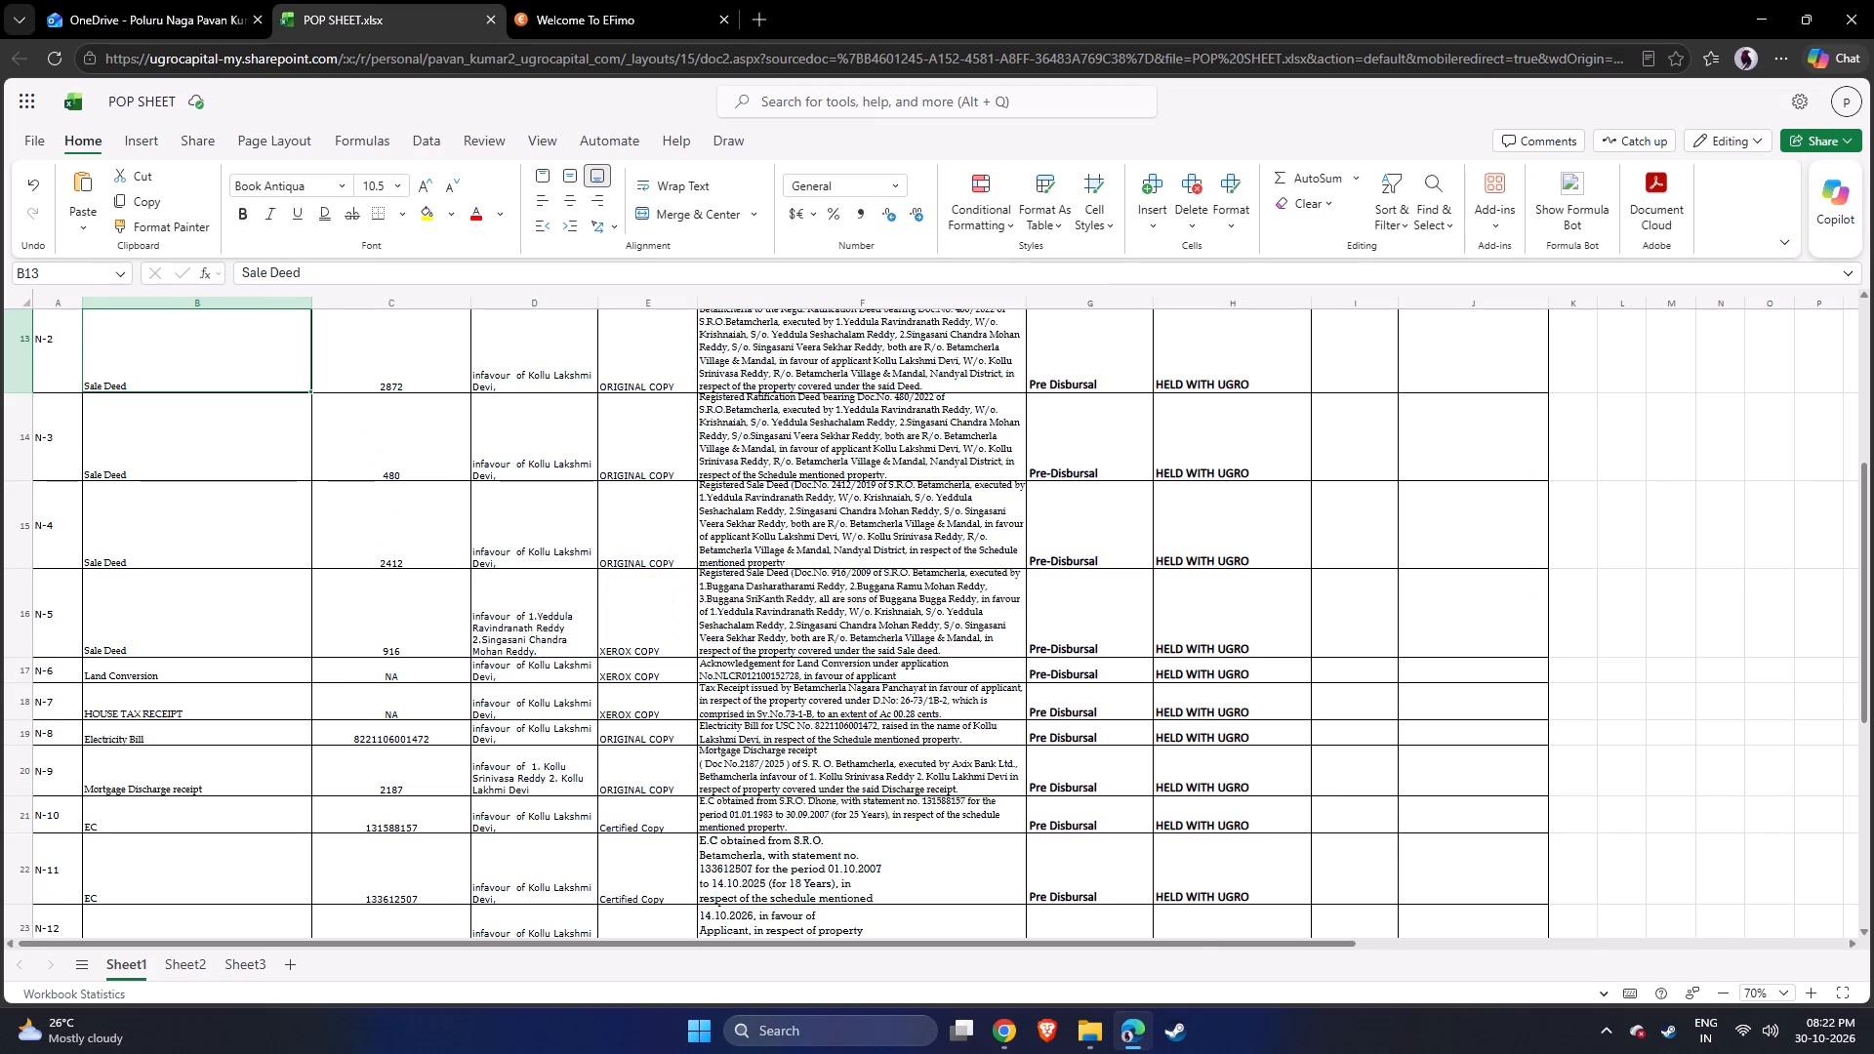
{"action": "scroll", "coordinate": [181, 769], "scroll_direction": "down", "scroll_amount": 2}
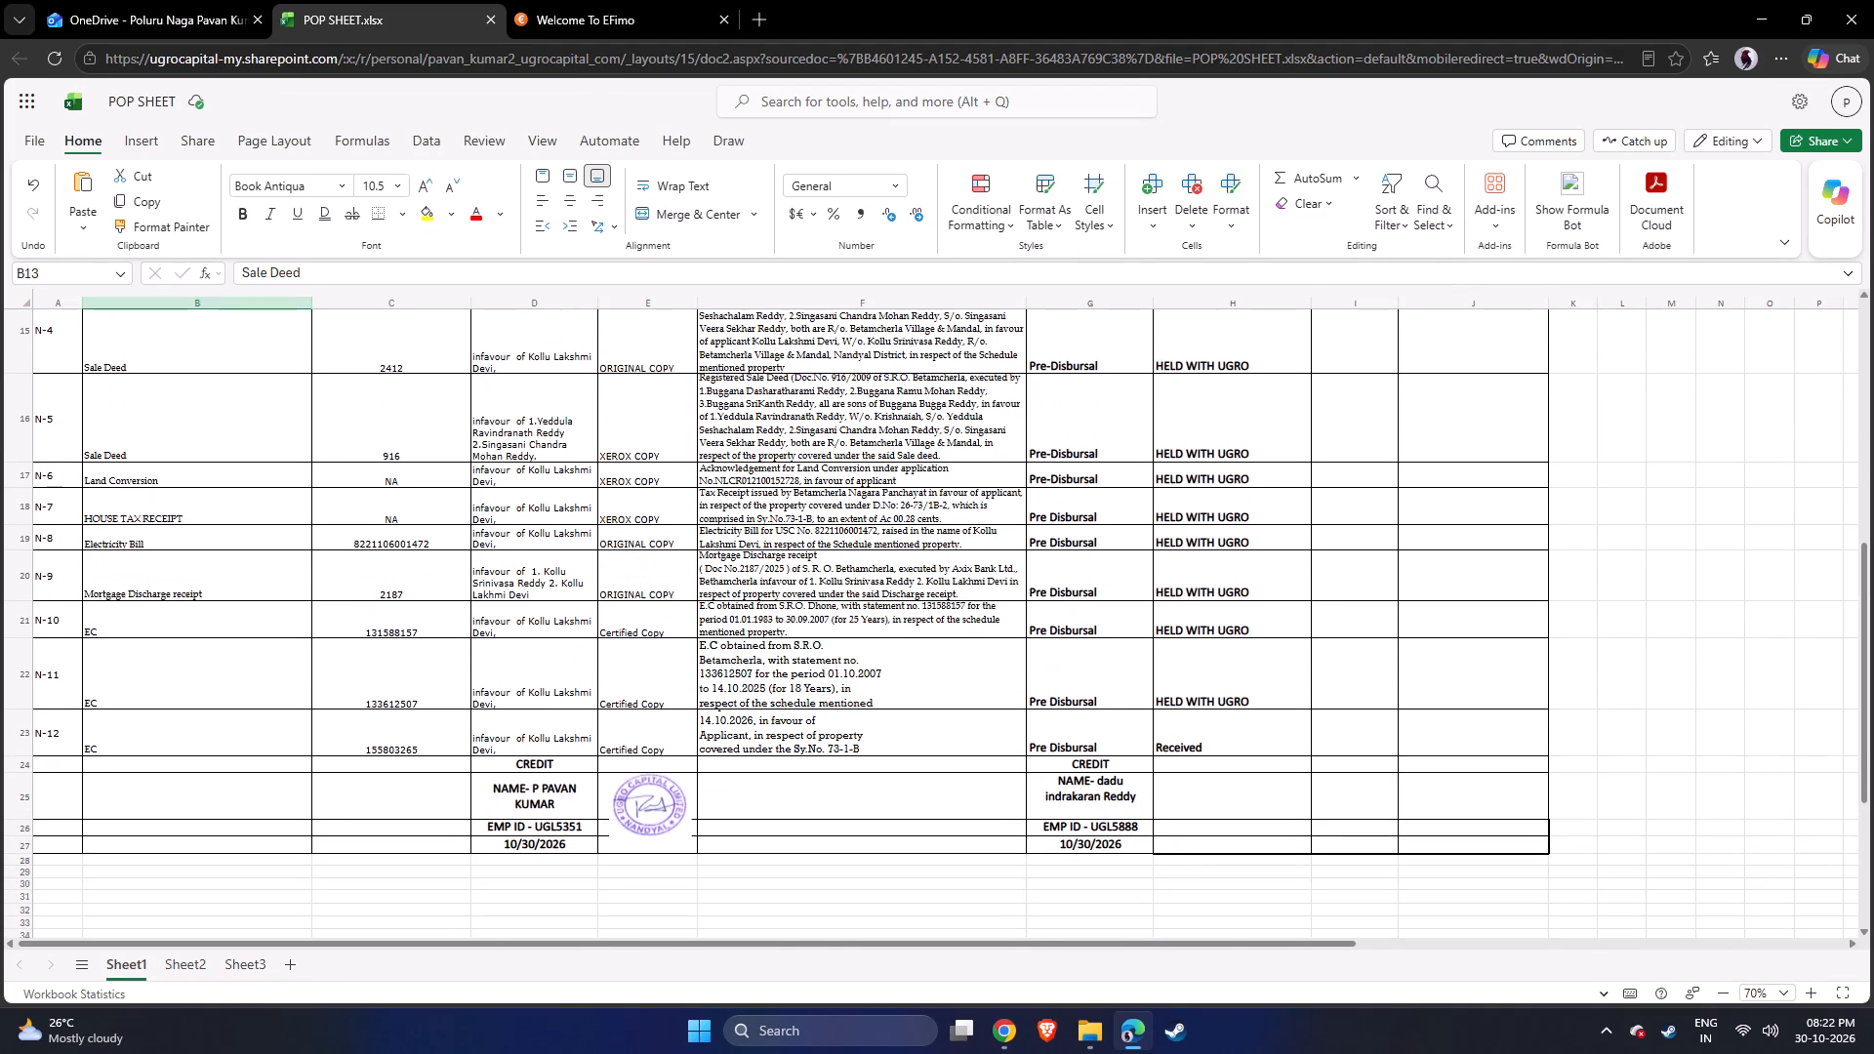
{"action": "key", "text": "alt+Tab"}
{"action": "left_click", "coordinate": [906, 597]}
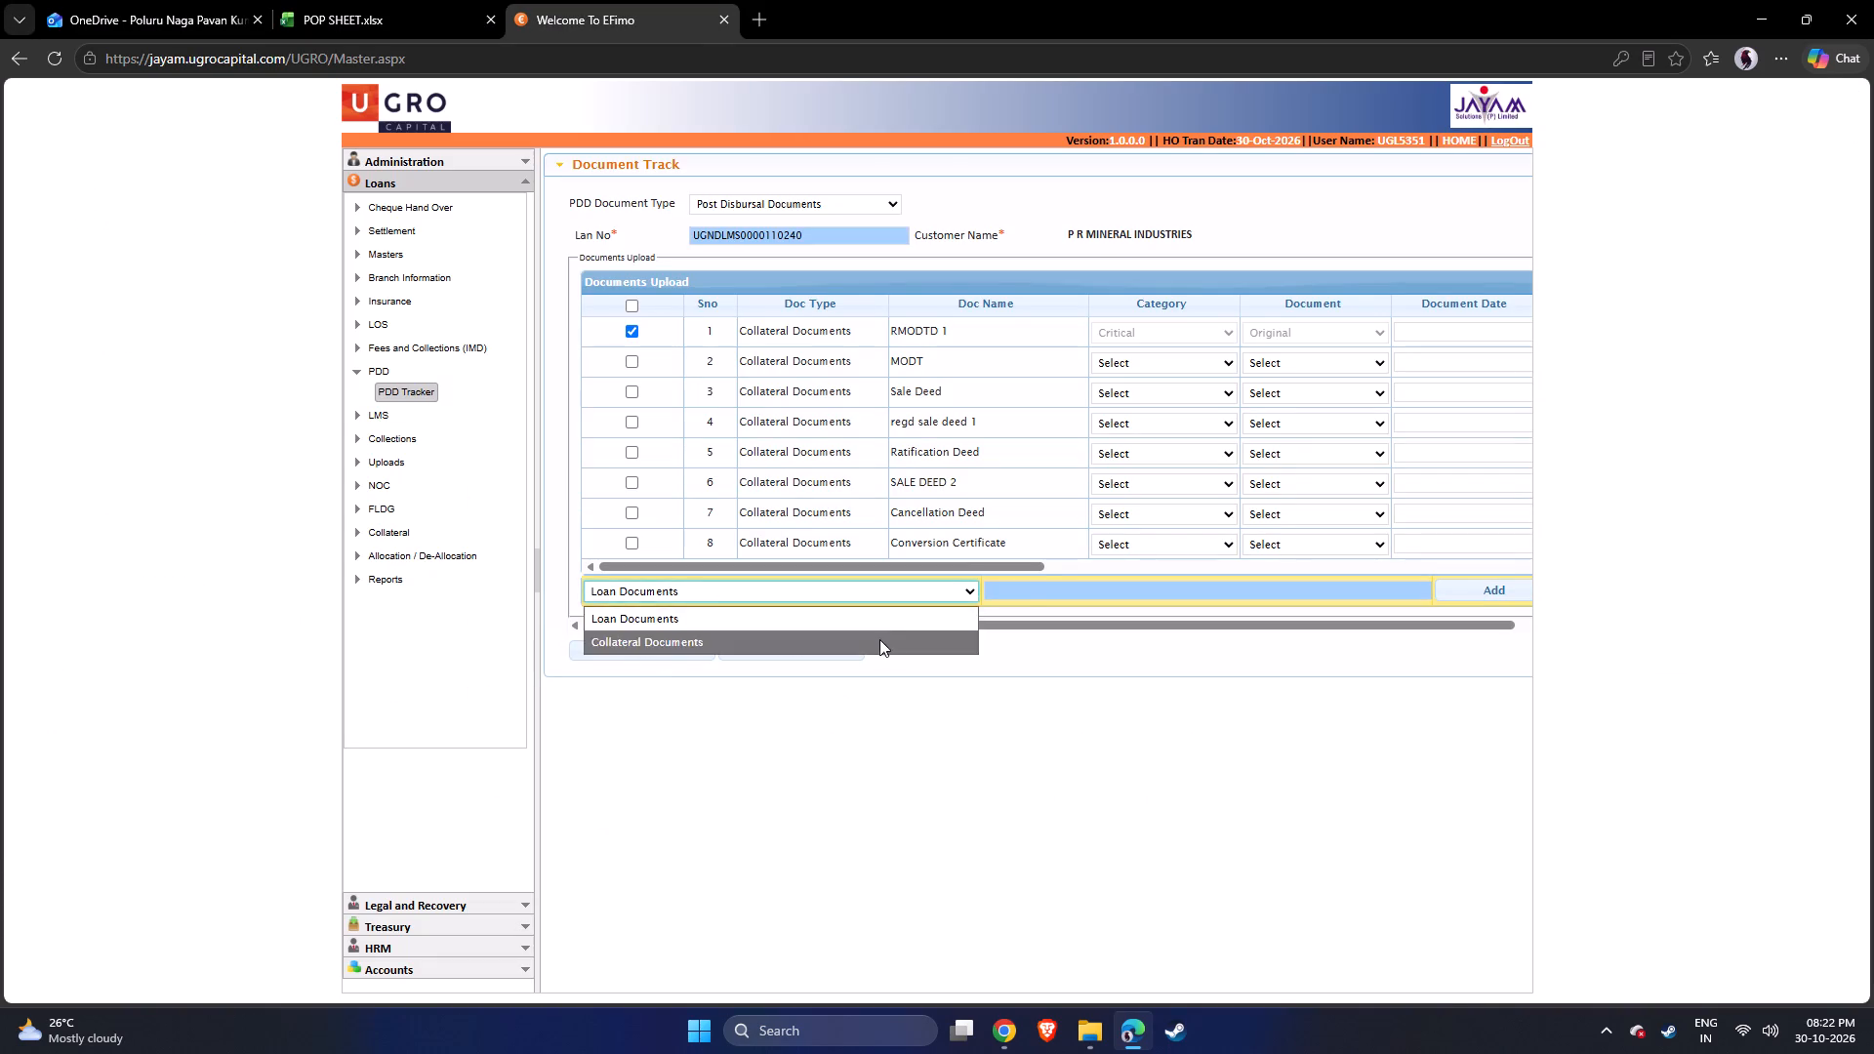
{"action": "left_click", "coordinate": [878, 641]}
{"action": "left_click", "coordinate": [1023, 577]}
{"action": "left_click", "coordinate": [1023, 585]}
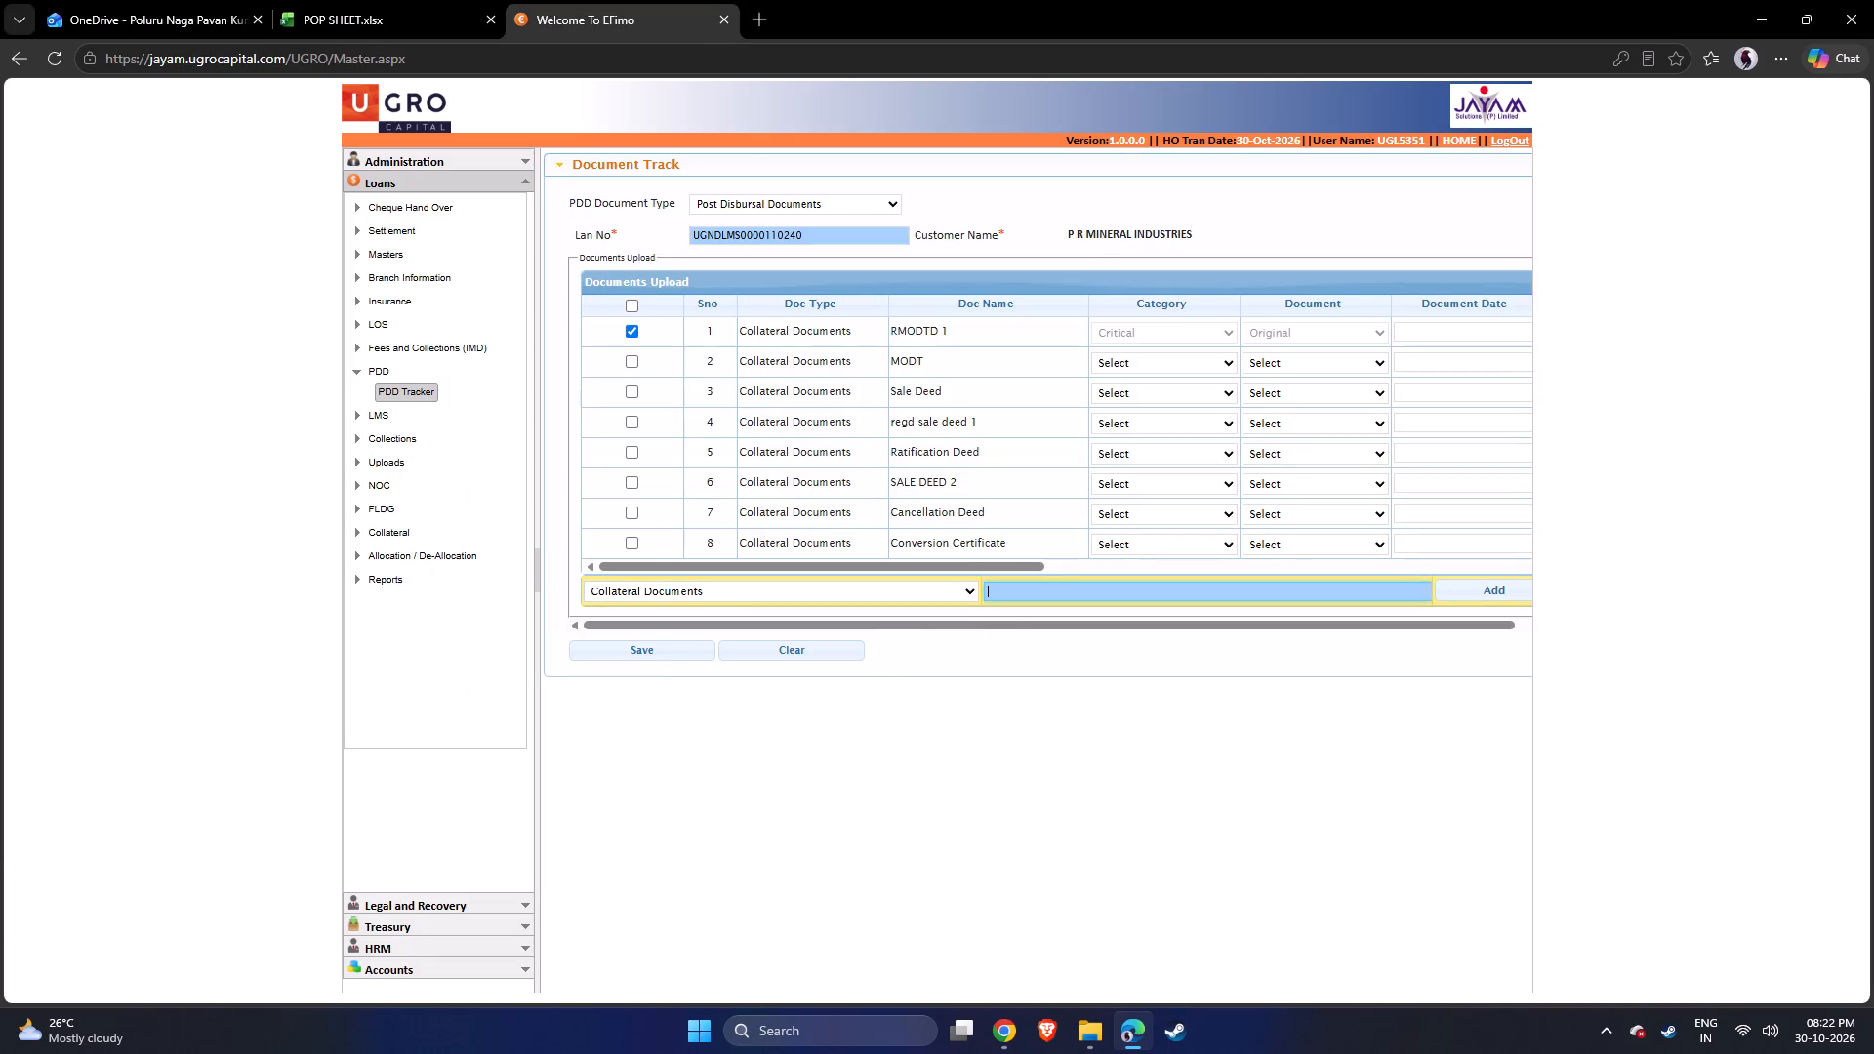
{"action": "type", "text": "hosu"}
{"action": "key", "text": "BackSpace"}
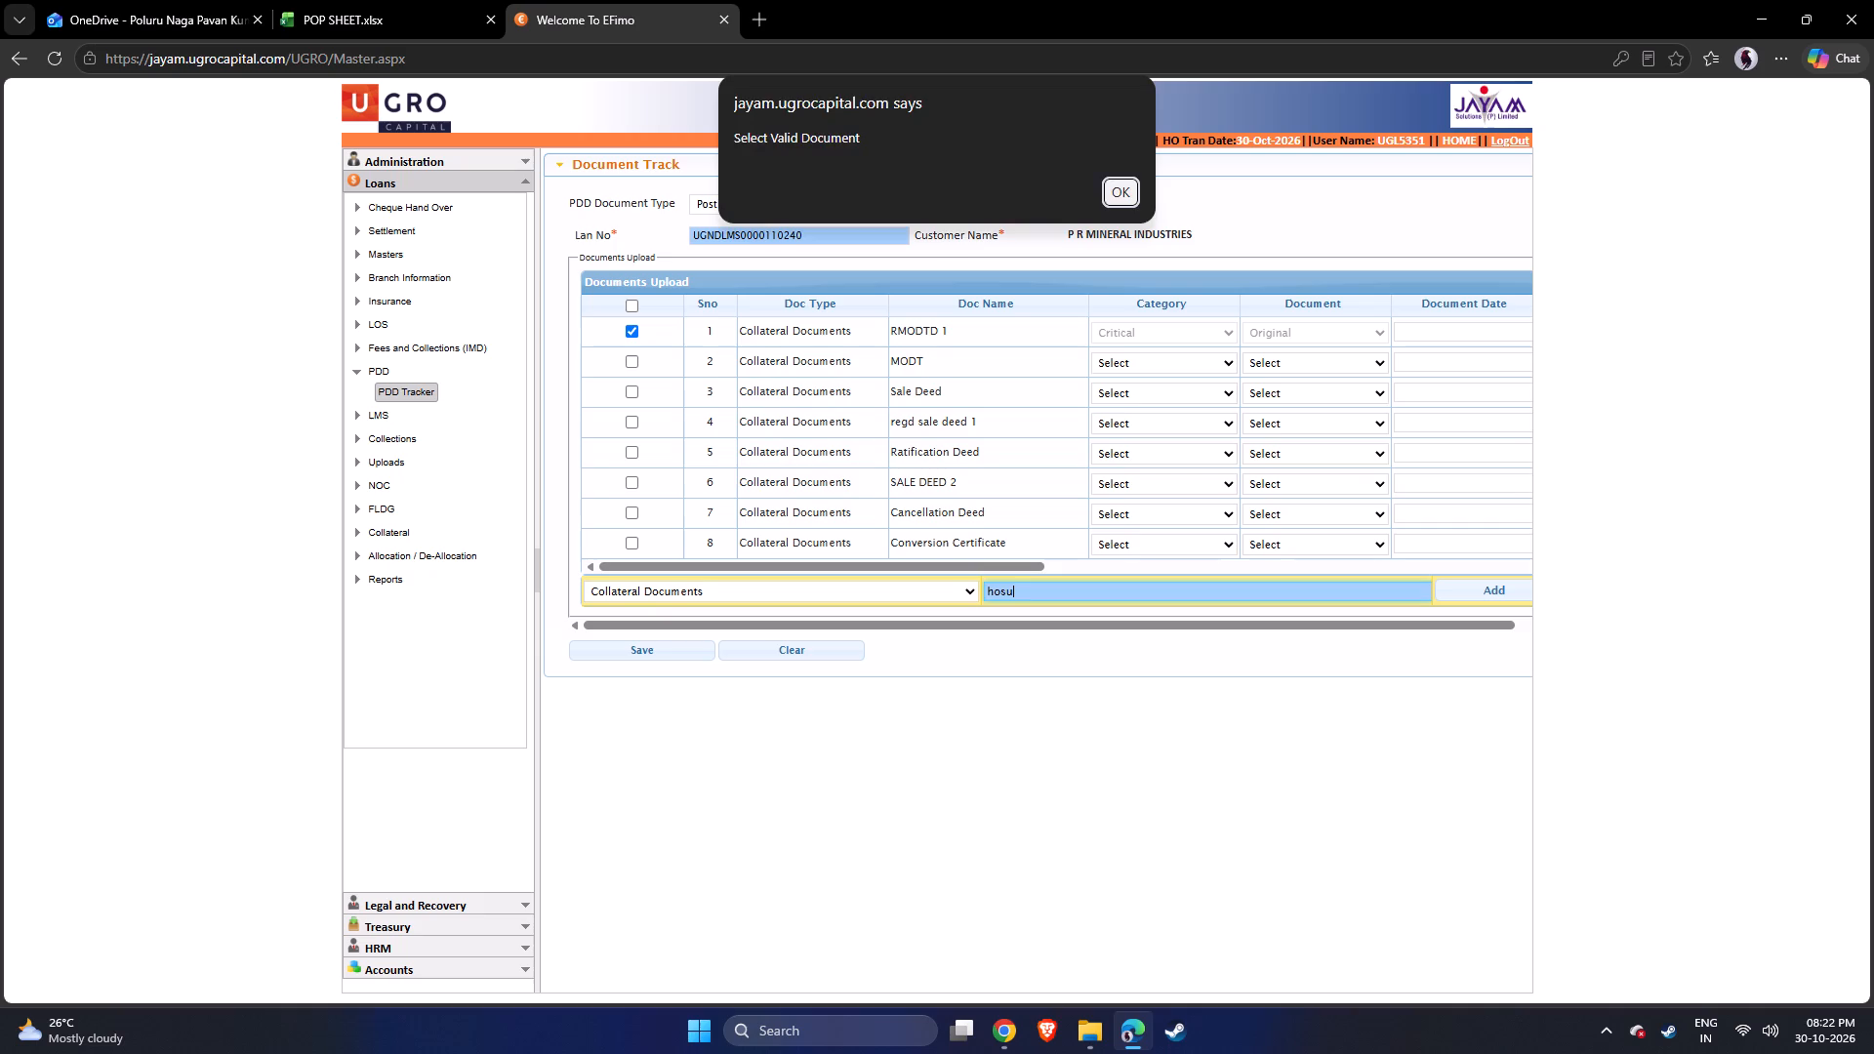
{"action": "key", "text": "Return"}
{"action": "type", "text": "propert"}
{"action": "type", "text": "y ta"}
{"action": "left_click", "coordinate": [1019, 612]}
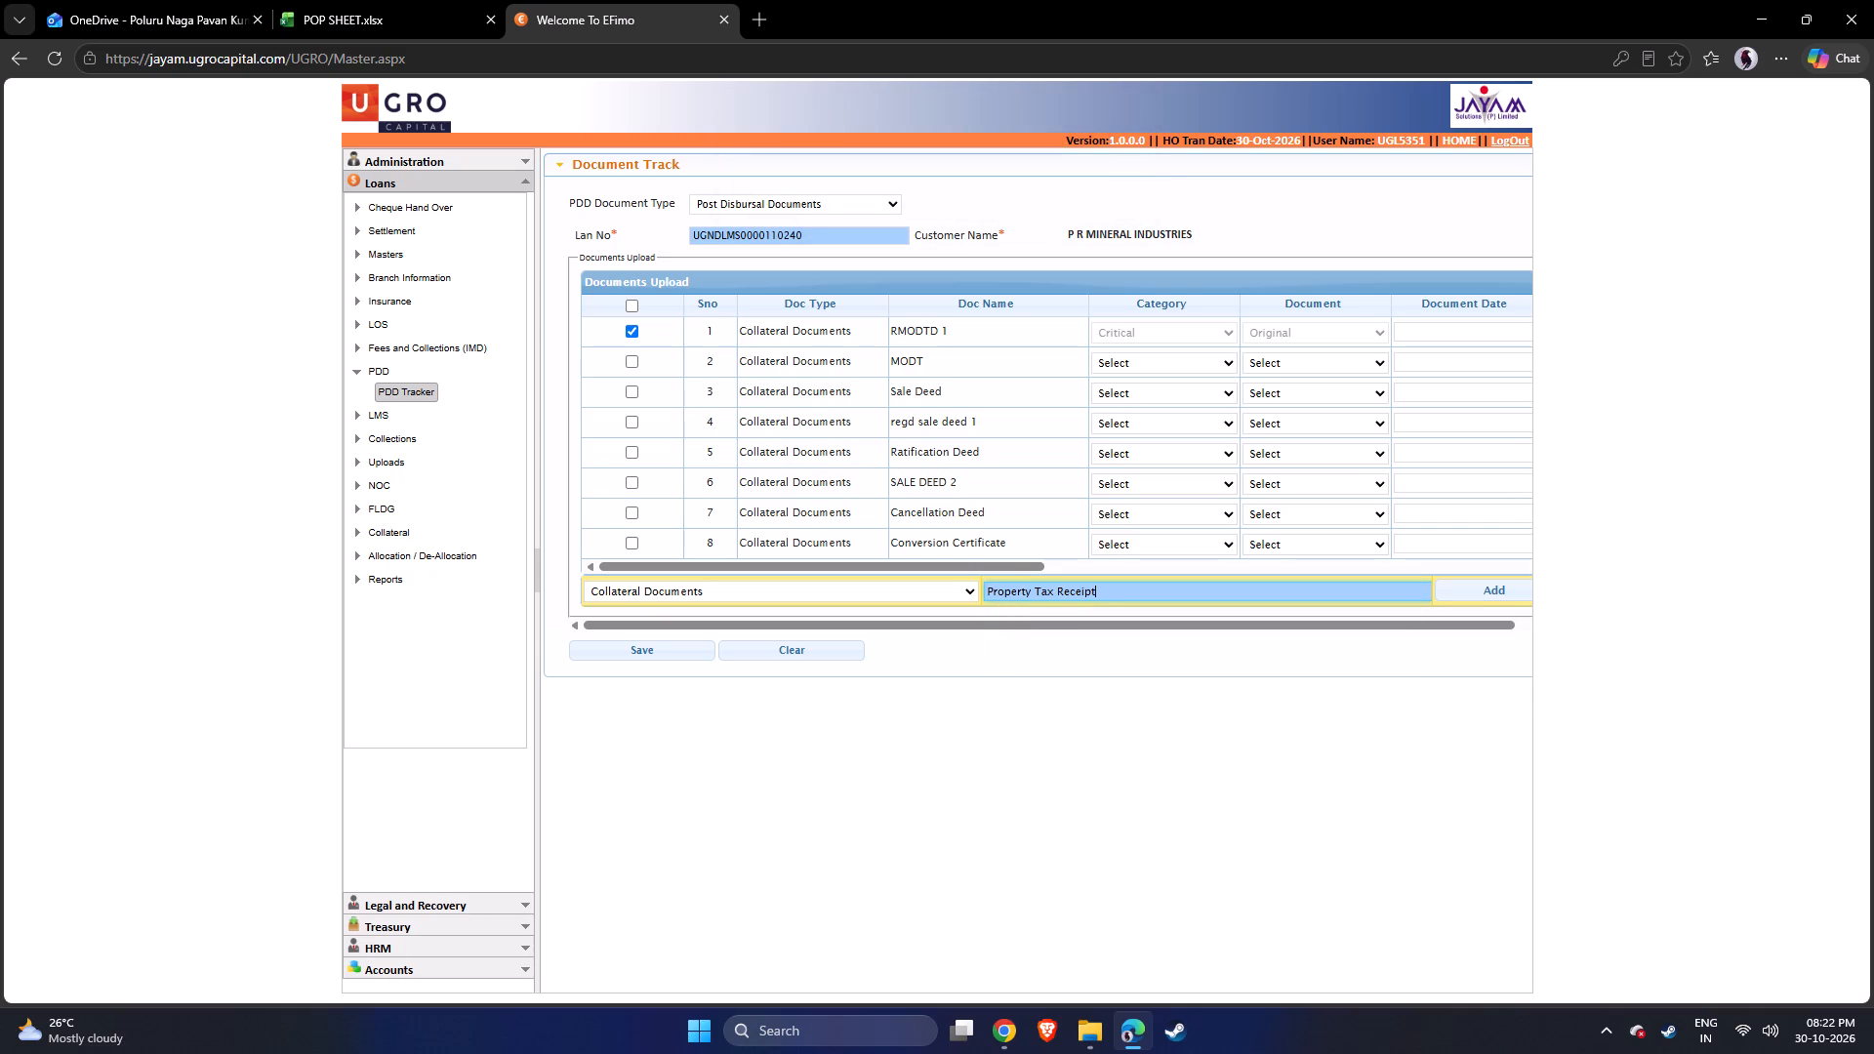
{"action": "left_click", "coordinate": [1452, 589]}
Check POP SHEET for the electricity bill and add ELECTRICITY BILL 1 to EFimo's uploads list as a Collateral Documents entry.
{"action": "key", "text": "alt+Tab"}
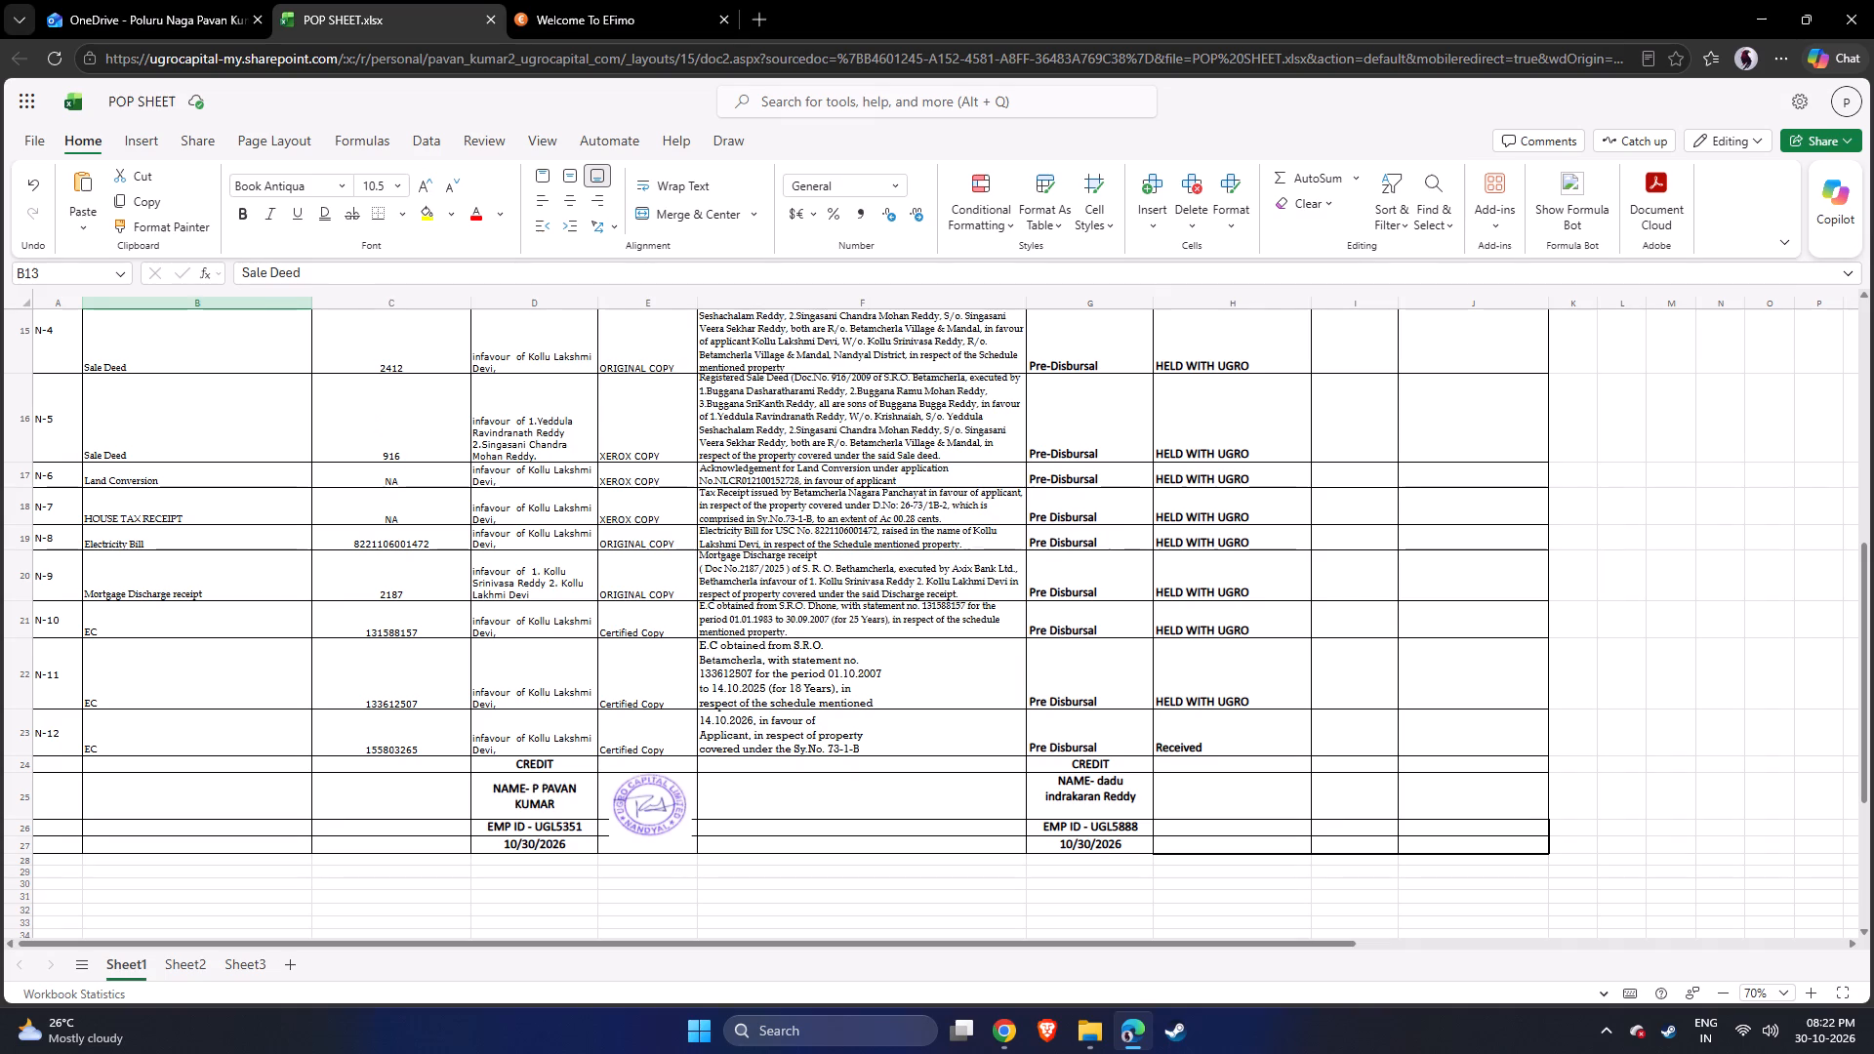
{"action": "key", "text": "alt+Tab"}
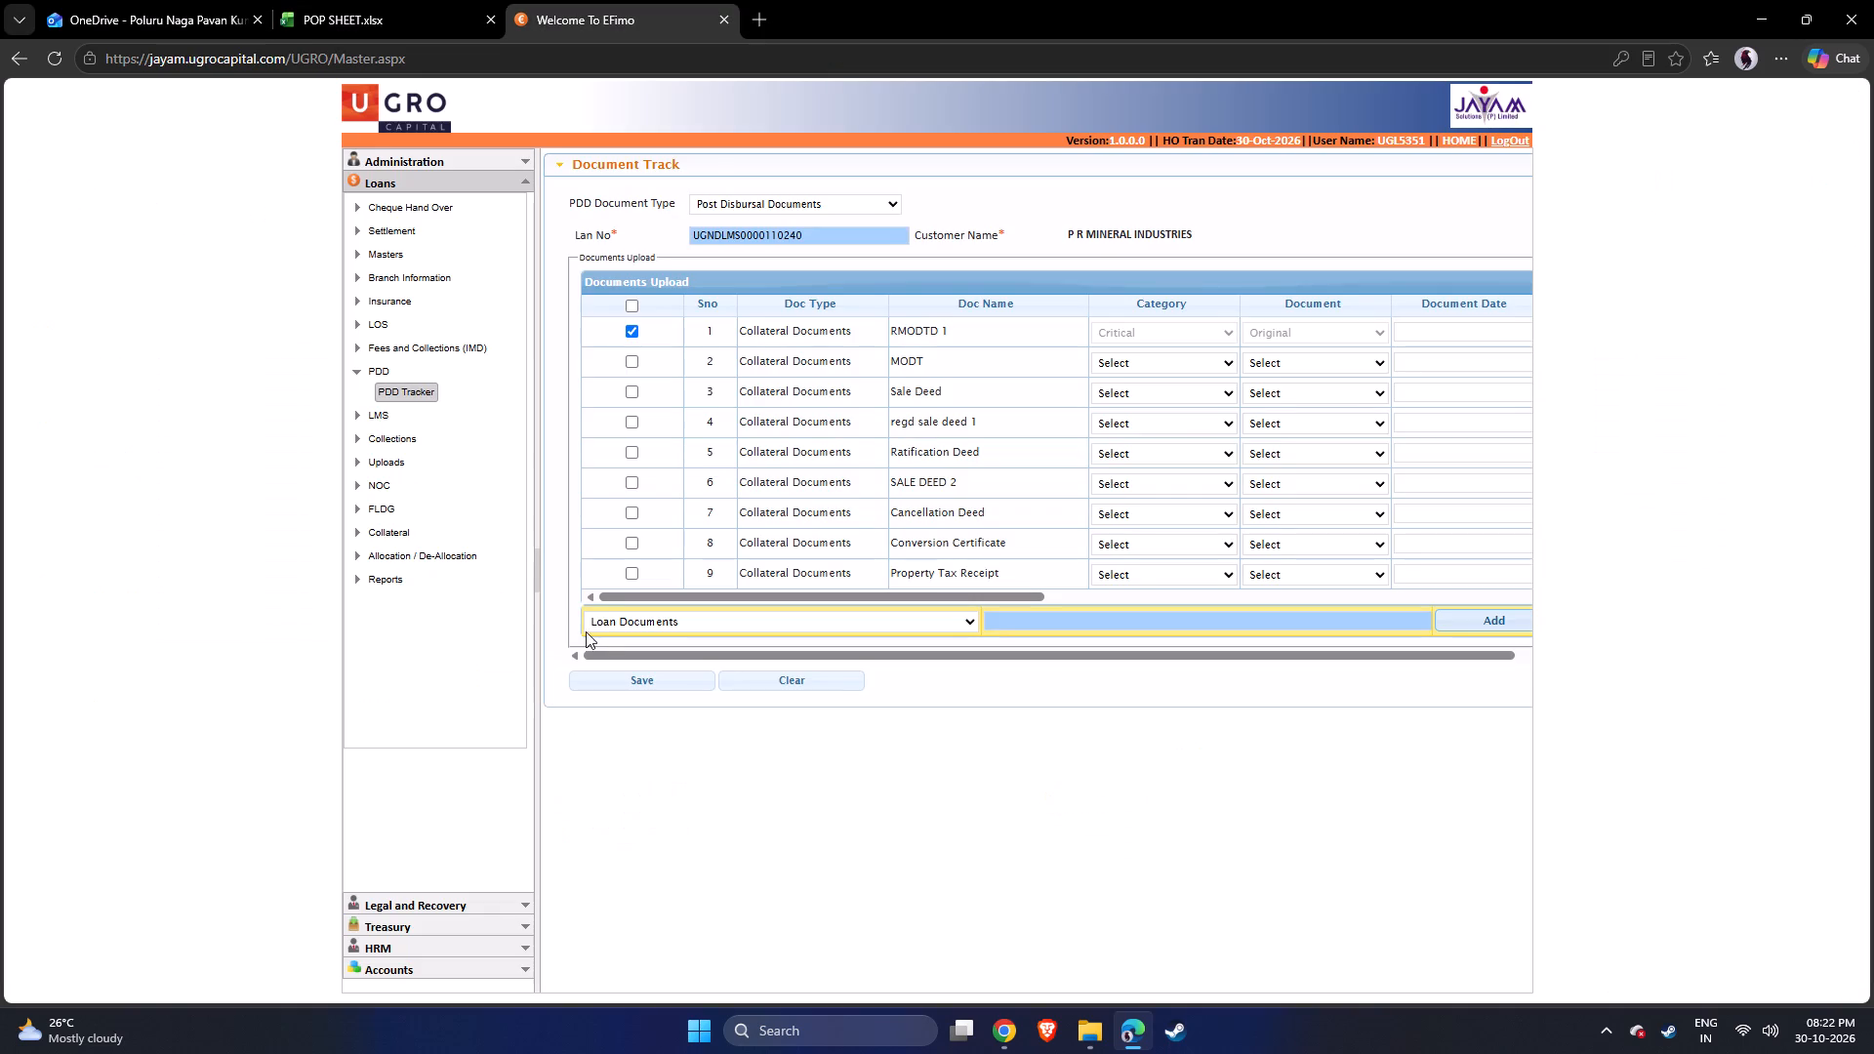
{"action": "left_click", "coordinate": [606, 631]}
{"action": "left_click", "coordinate": [644, 674]}
{"action": "left_click", "coordinate": [1048, 626]}
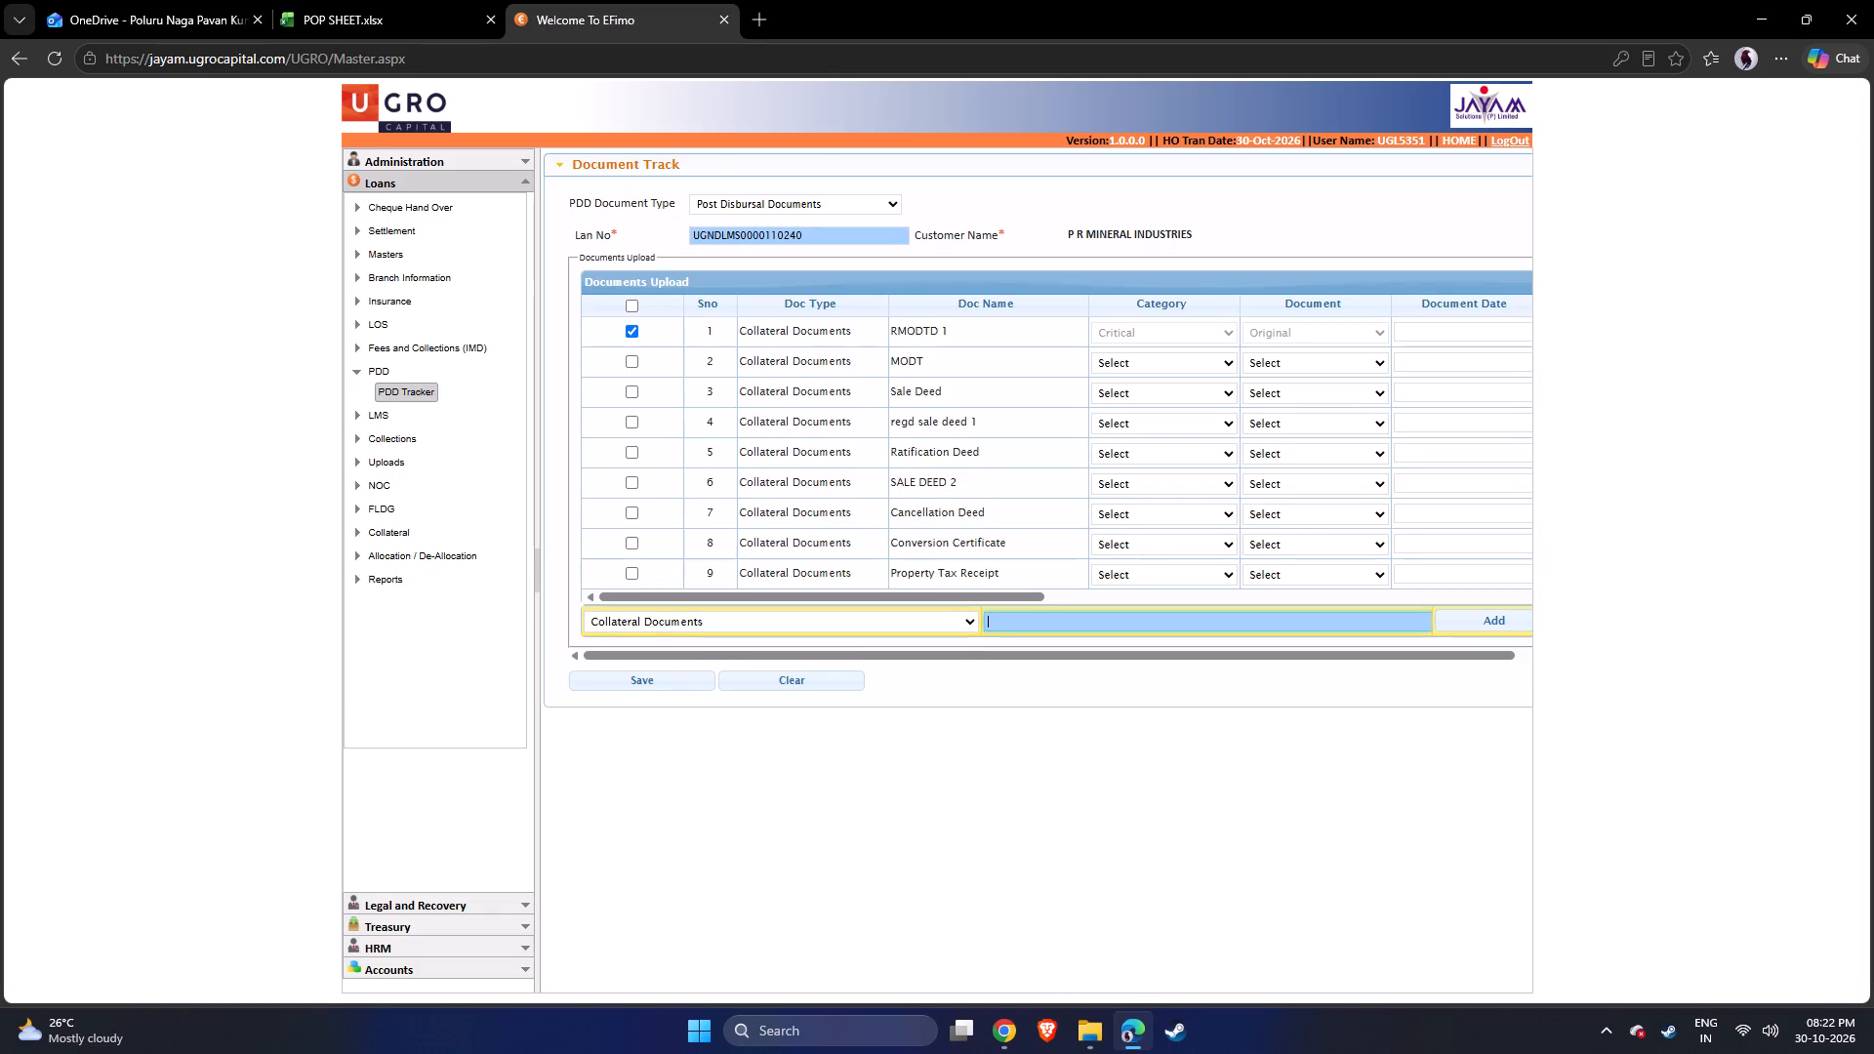
{"action": "type", "text": "elec"}
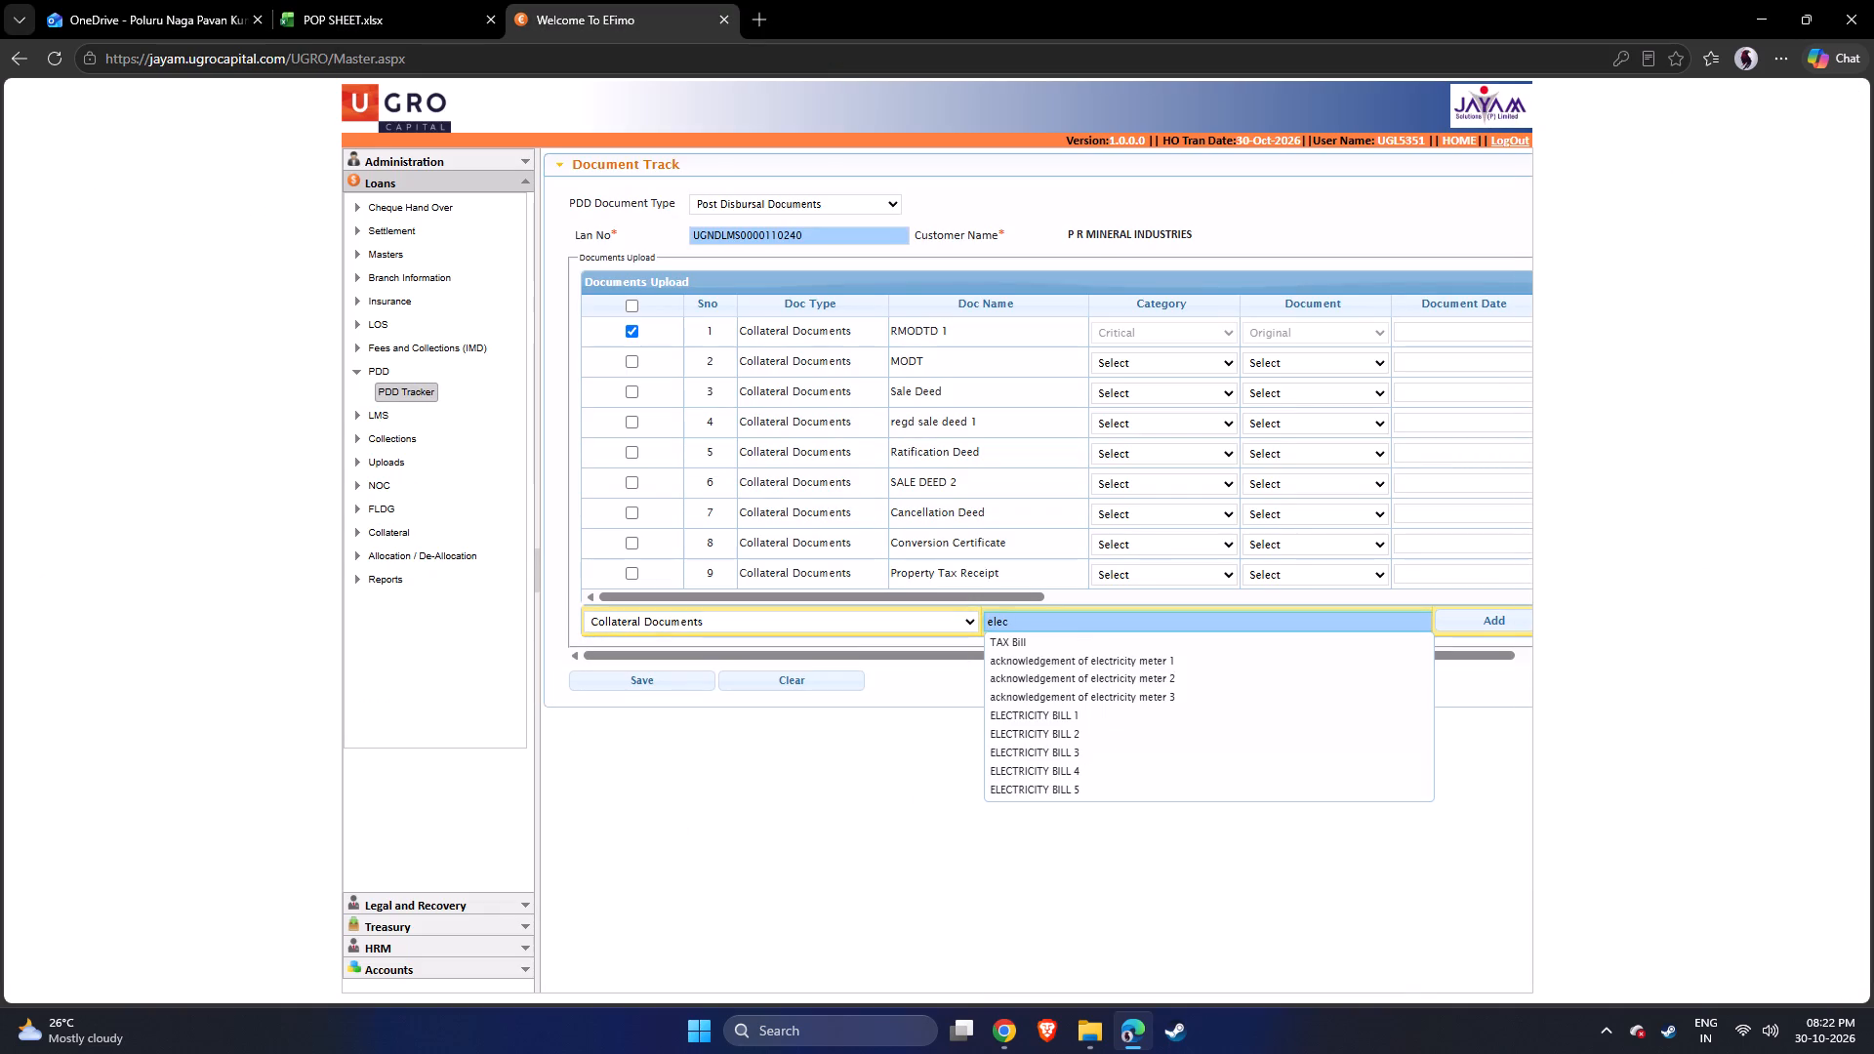
{"action": "key", "text": "Down"}
{"action": "key", "text": "Down"}
{"action": "key", "text": "Down"}
{"action": "key", "text": "Down"}
{"action": "key", "text": "Down"}
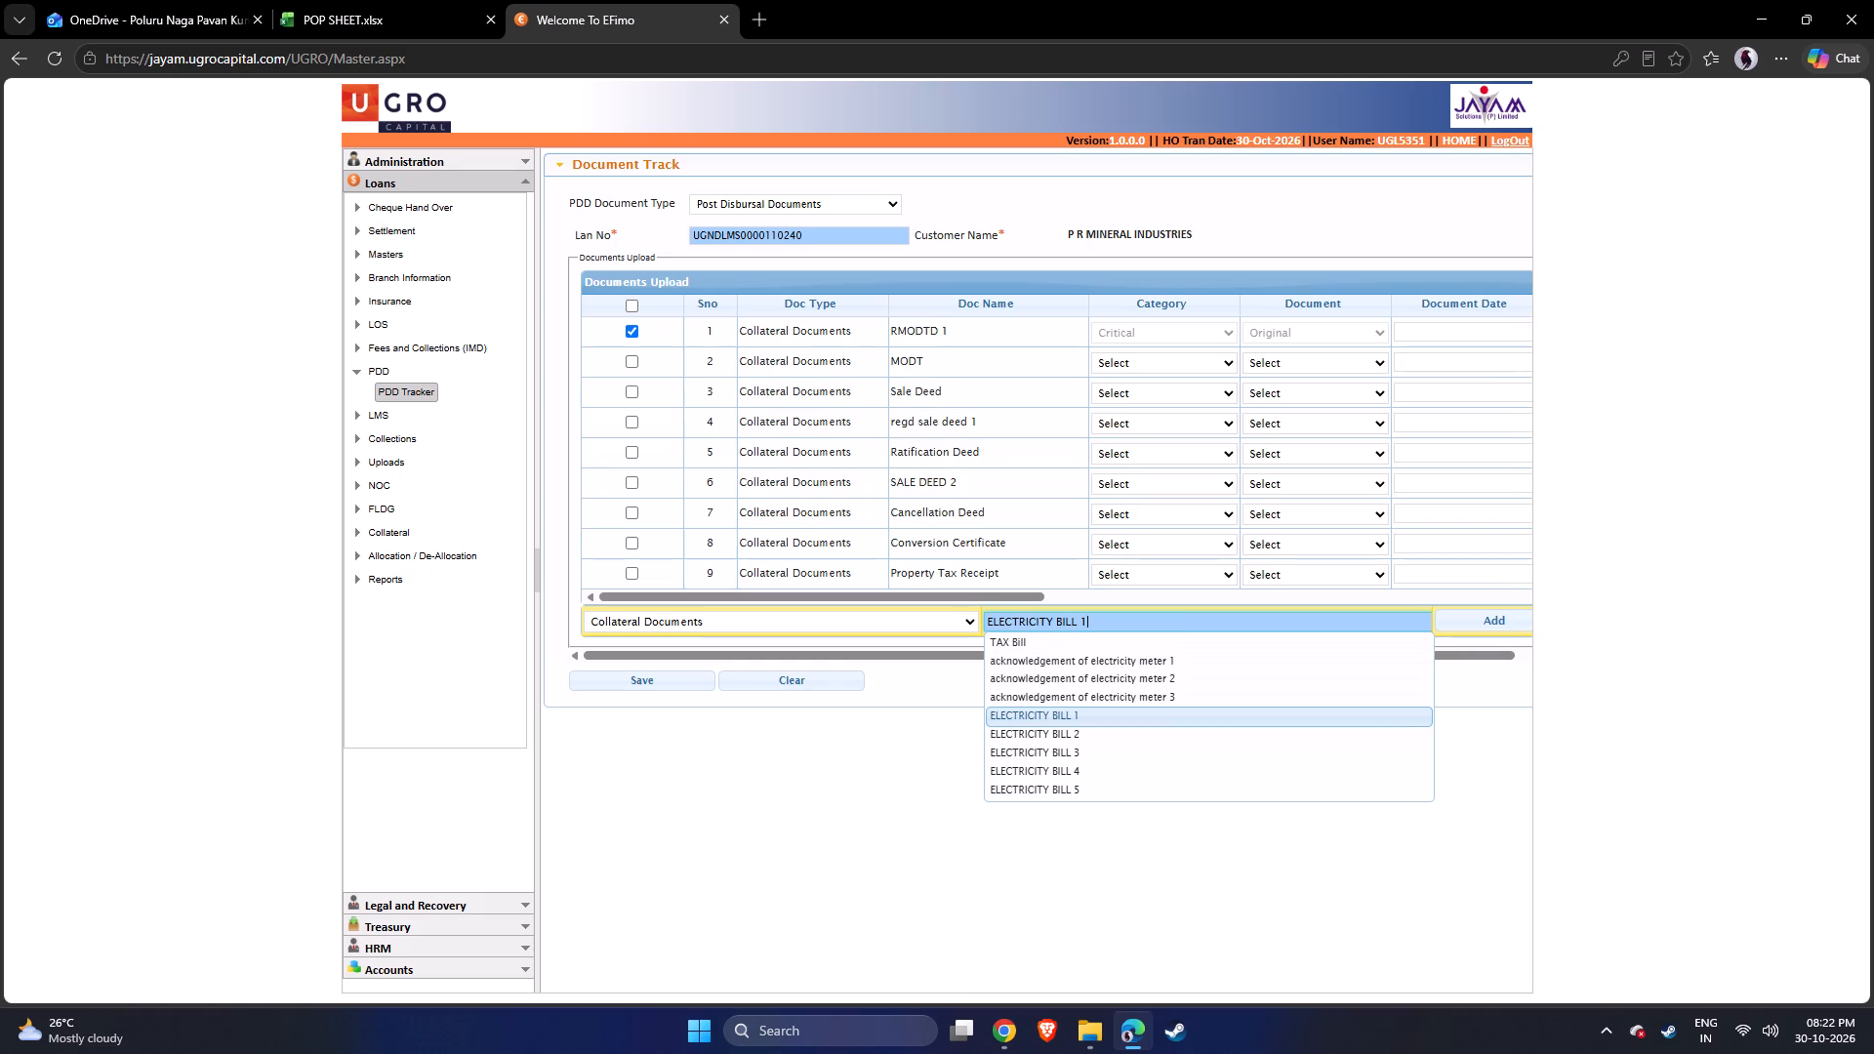
{"action": "key", "text": "Return"}
{"action": "left_click", "coordinate": [1493, 608]}
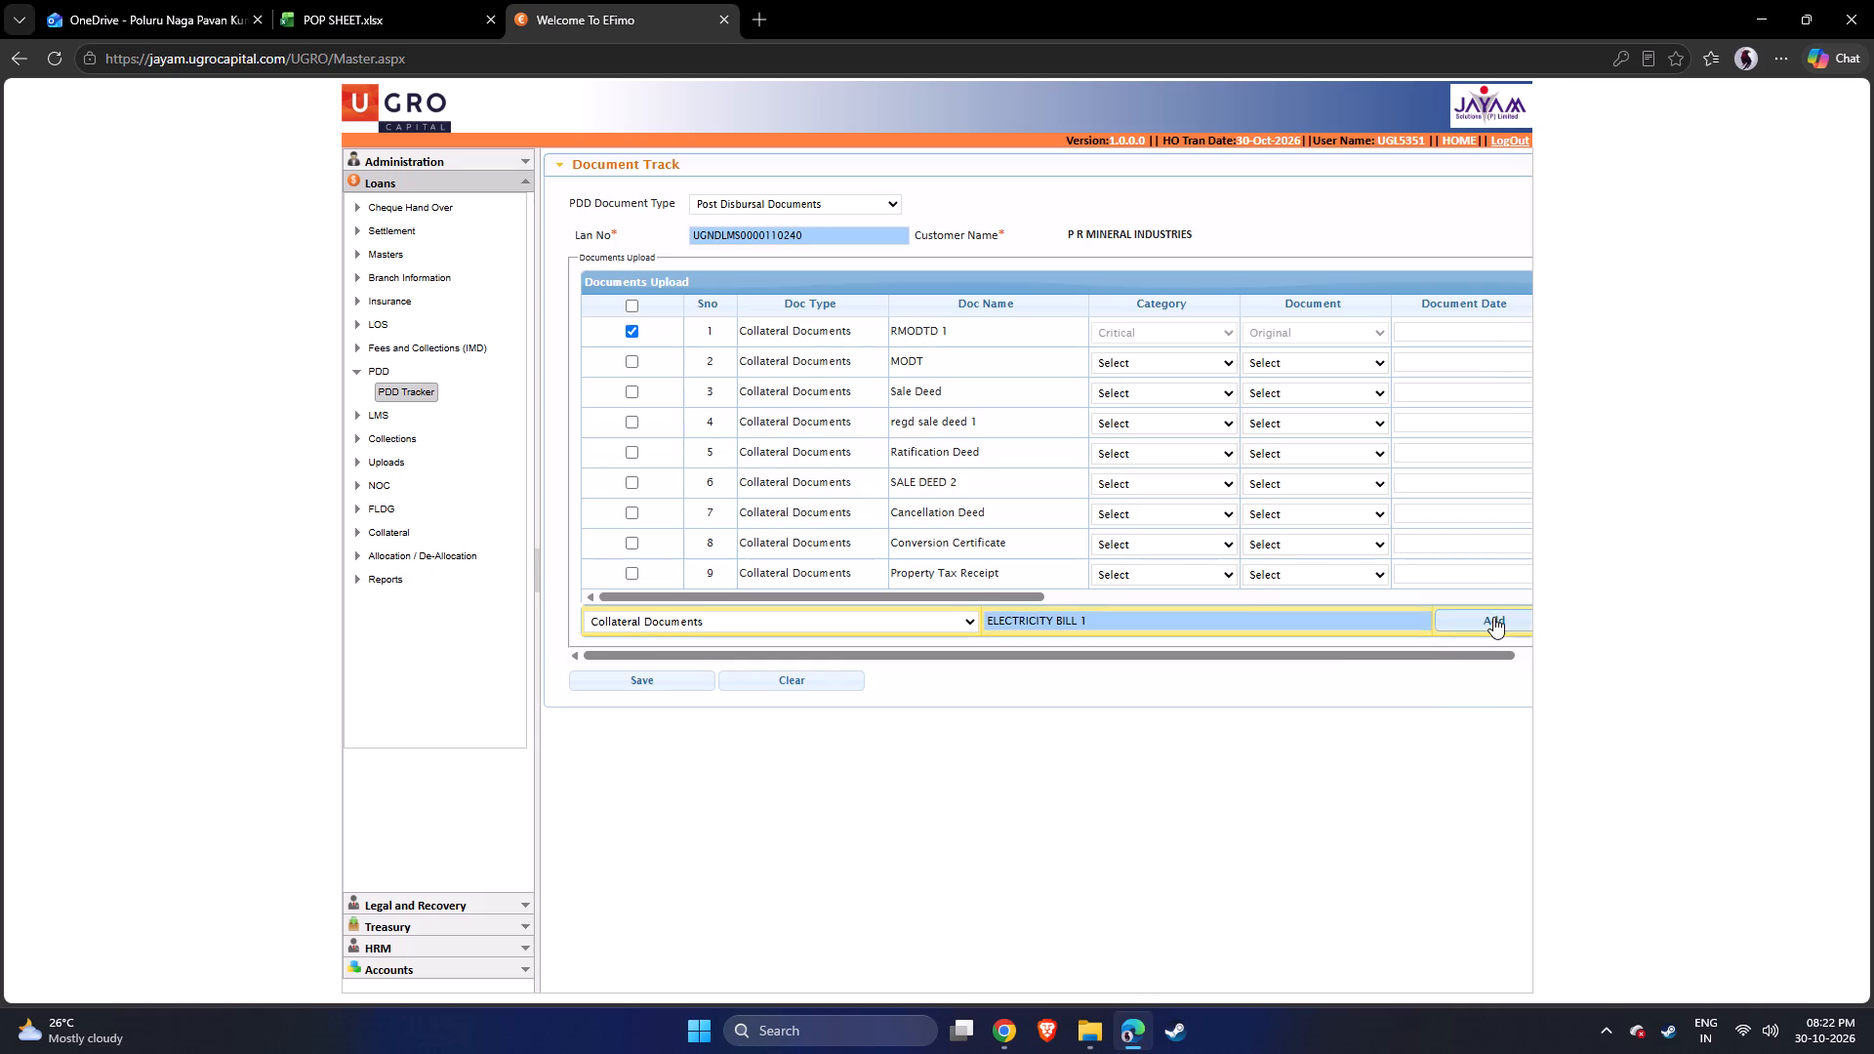
{"action": "left_click", "coordinate": [1493, 617]}
Check POP SHEET for the mortgage discharge receipt and add Discharge Deed of Mortgage to EFimo's uploads list as a Collateral Documents entry.
{"action": "key", "text": "alt+Tab"}
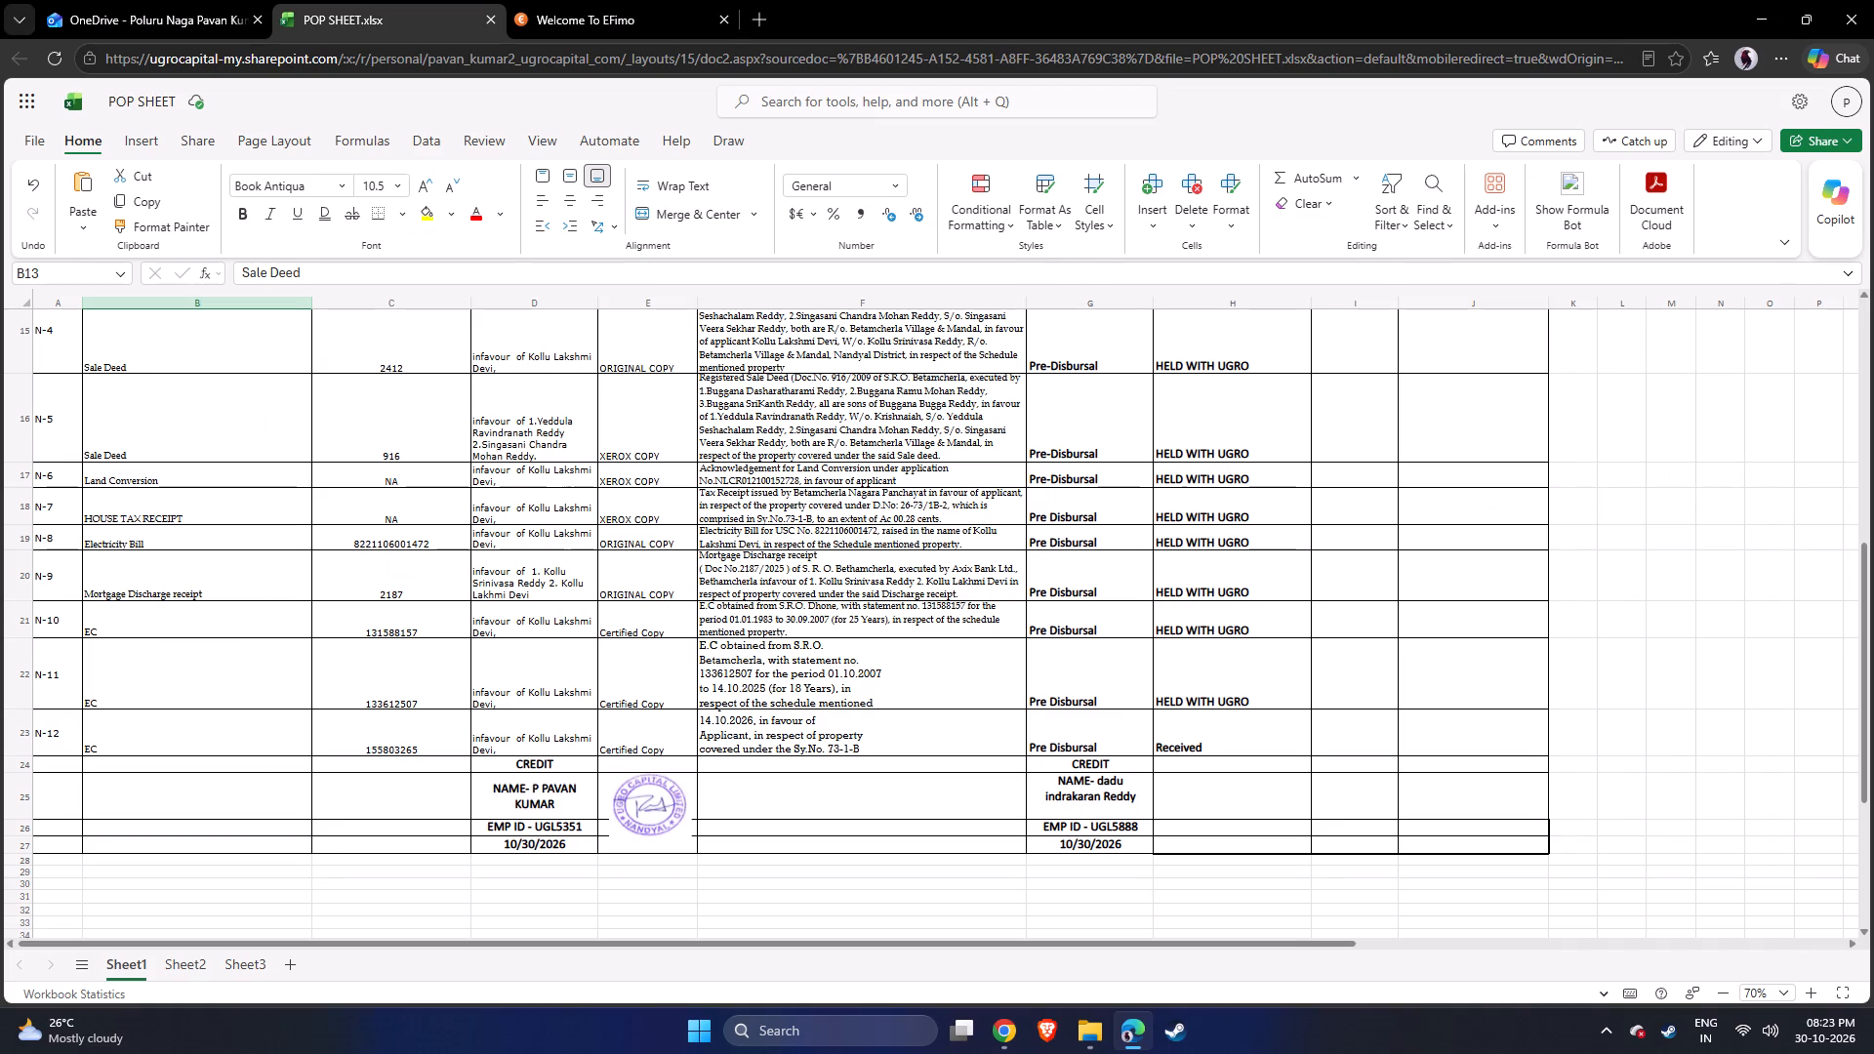
{"action": "key", "text": "alt+Tab"}
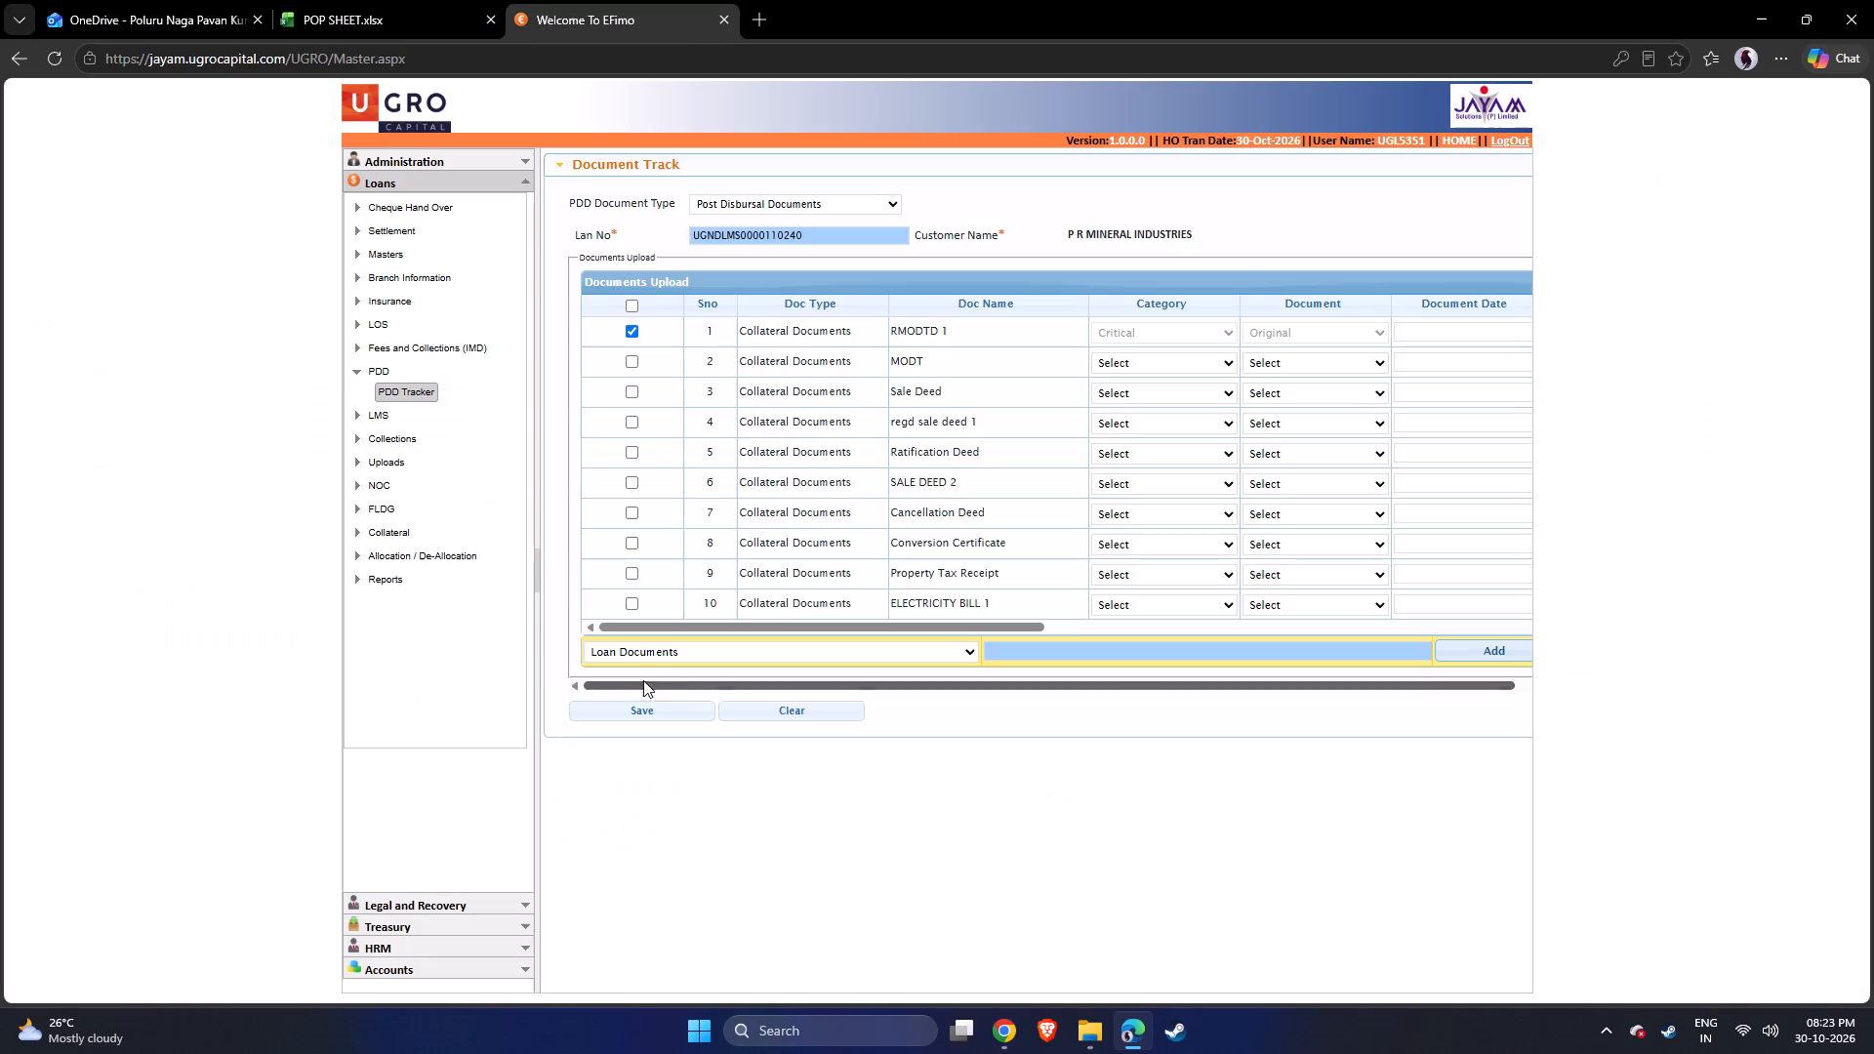
{"action": "left_click", "coordinate": [649, 657]}
{"action": "left_click", "coordinate": [669, 699]}
{"action": "key", "text": "alt+Tab"}
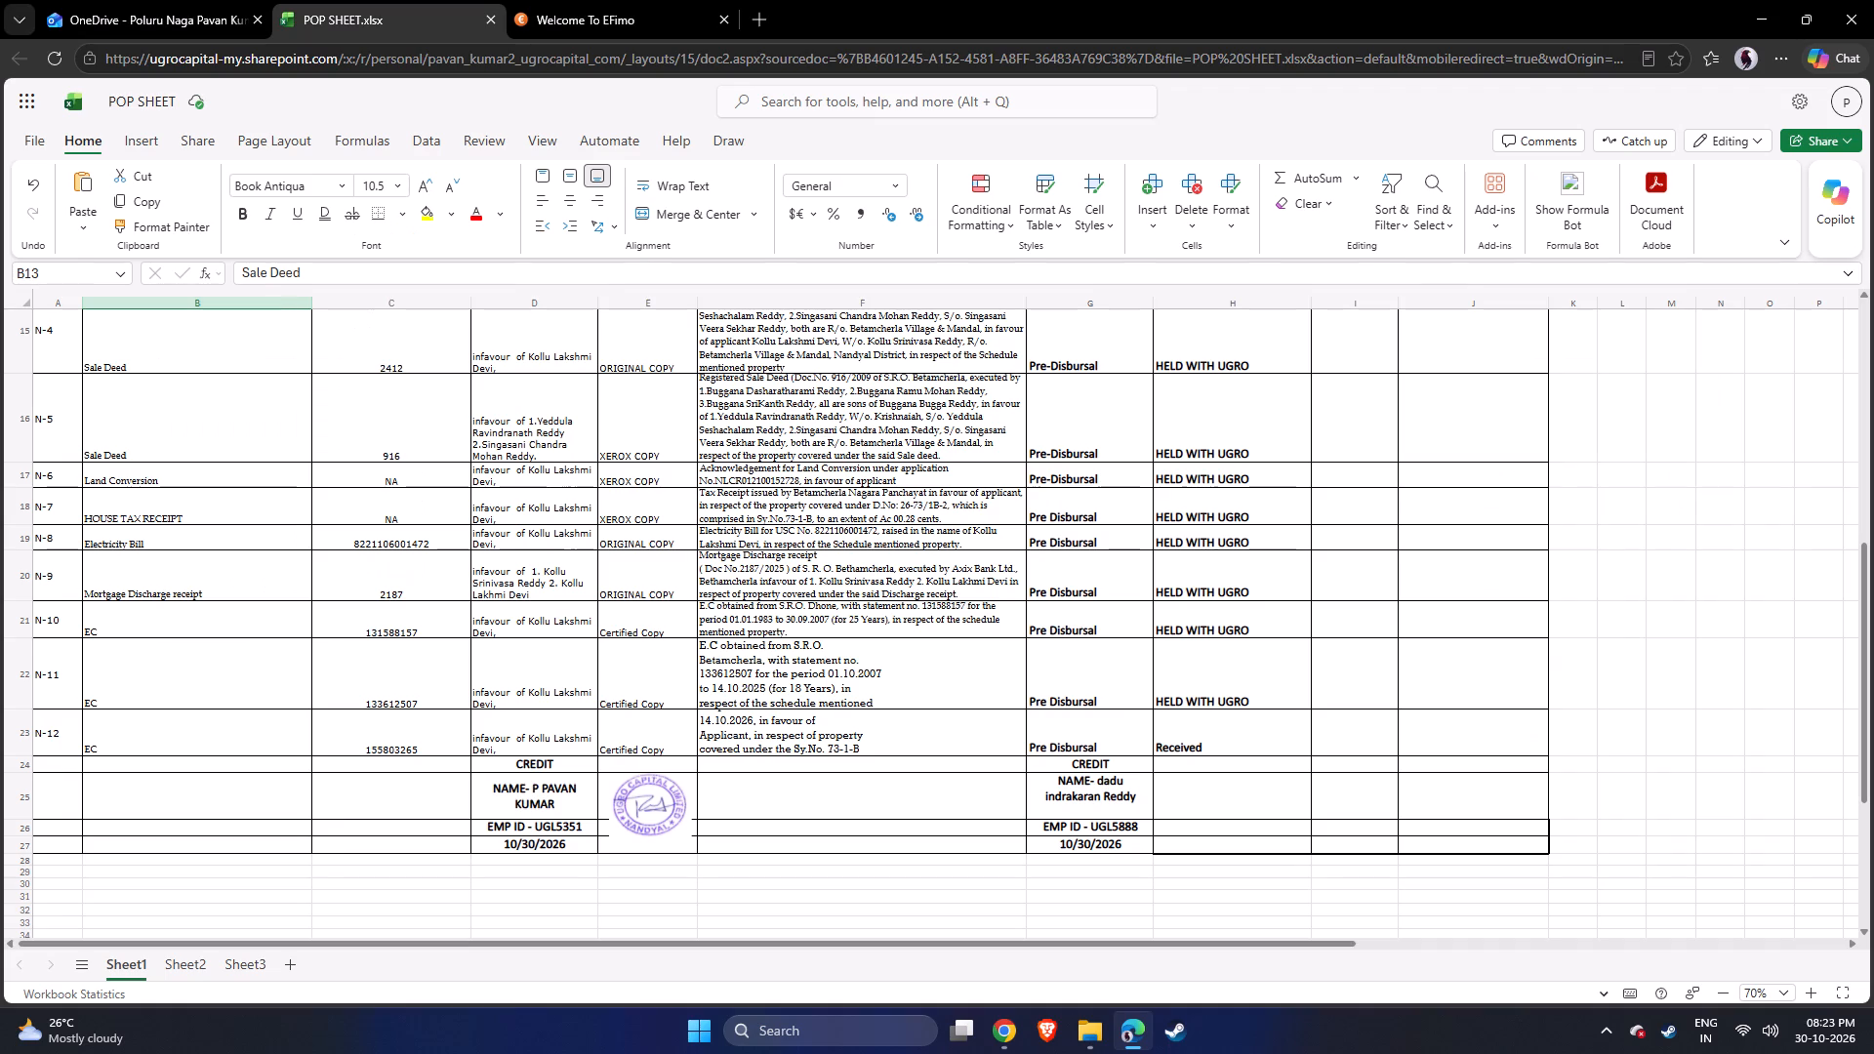
{"action": "key", "text": "alt+Tab"}
{"action": "left_click", "coordinate": [1059, 646]}
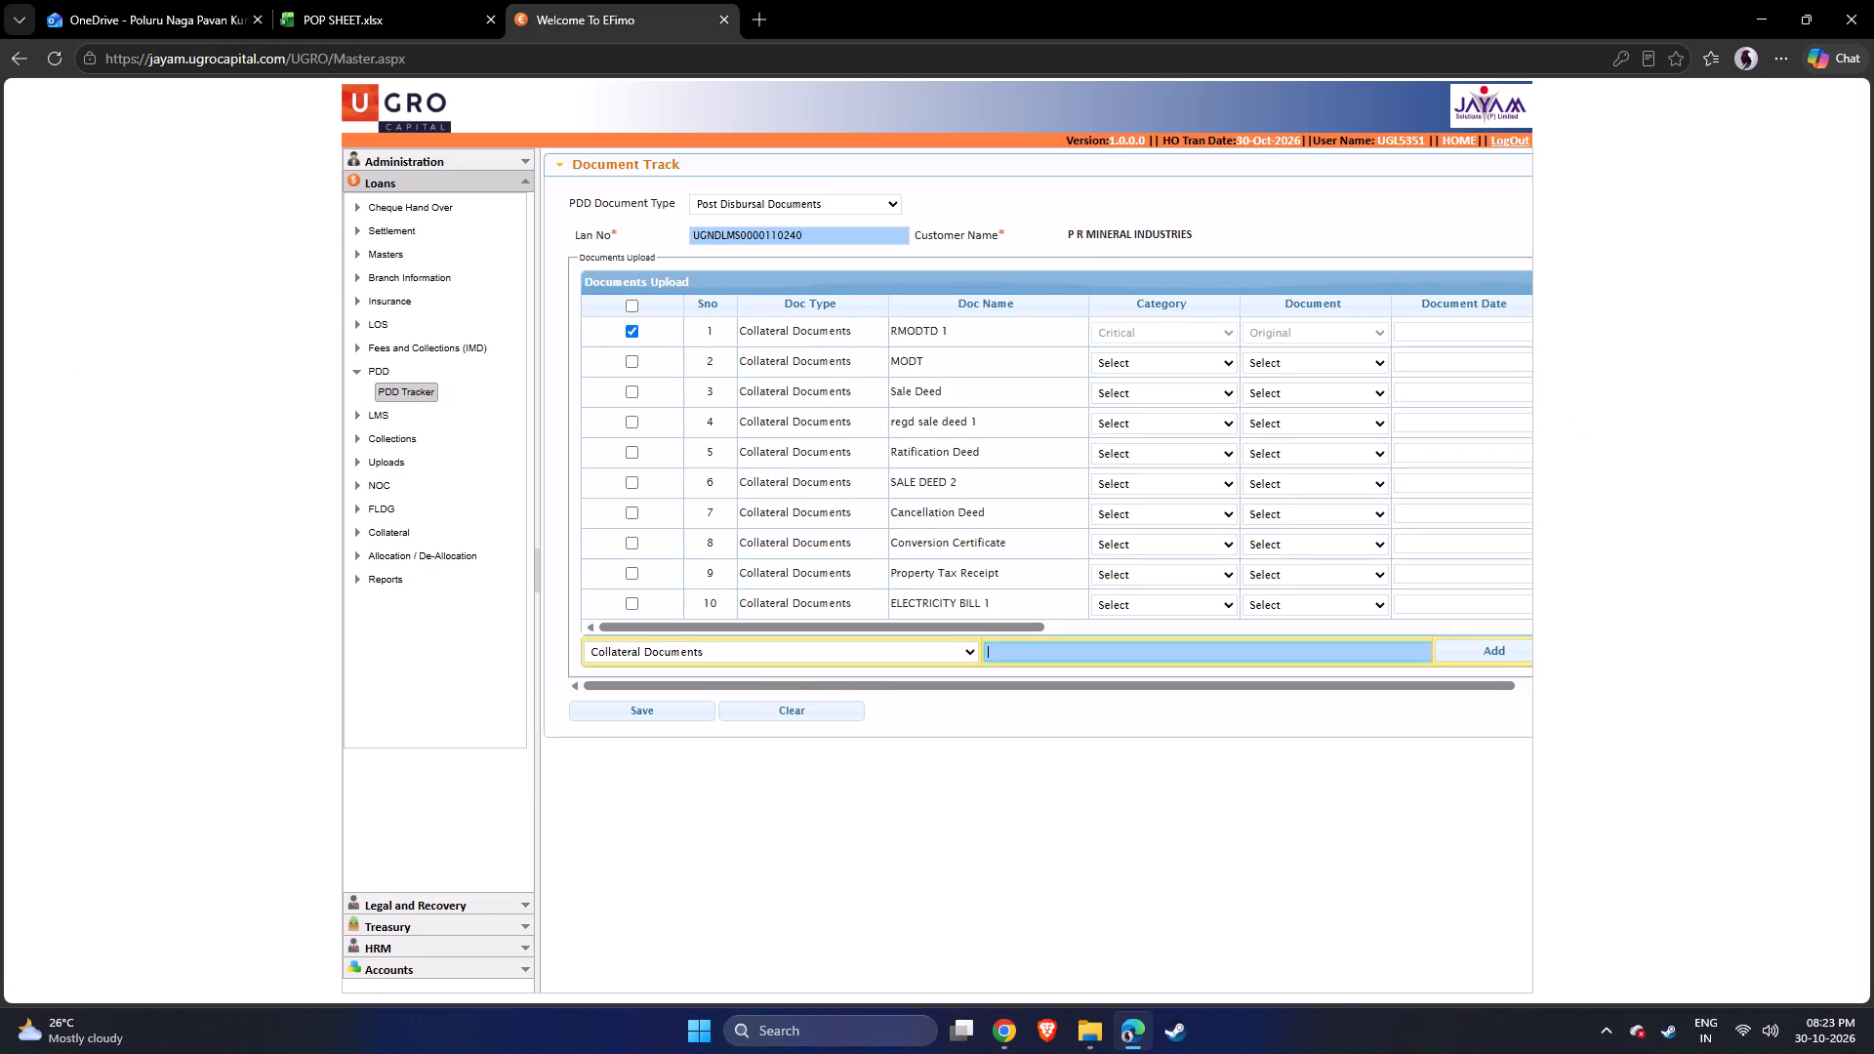
{"action": "type", "text": "discha"}
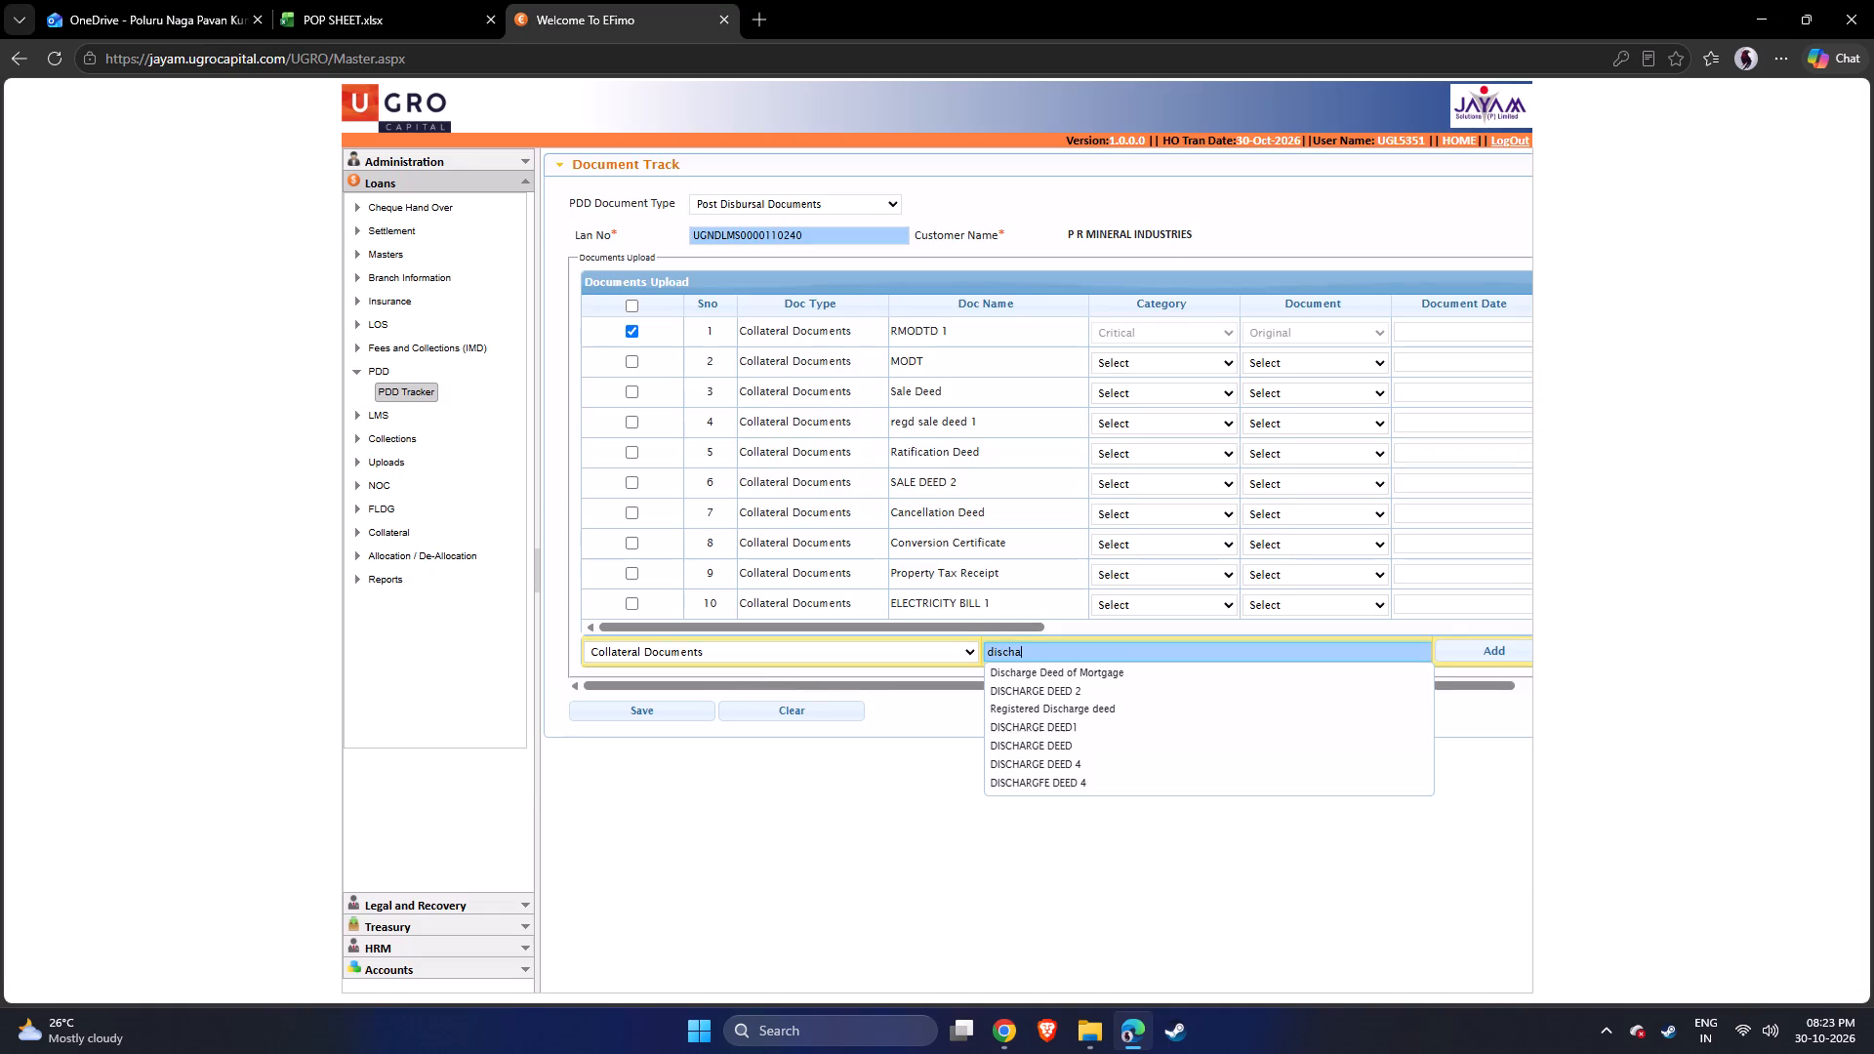
{"action": "left_click", "coordinate": [1017, 672]}
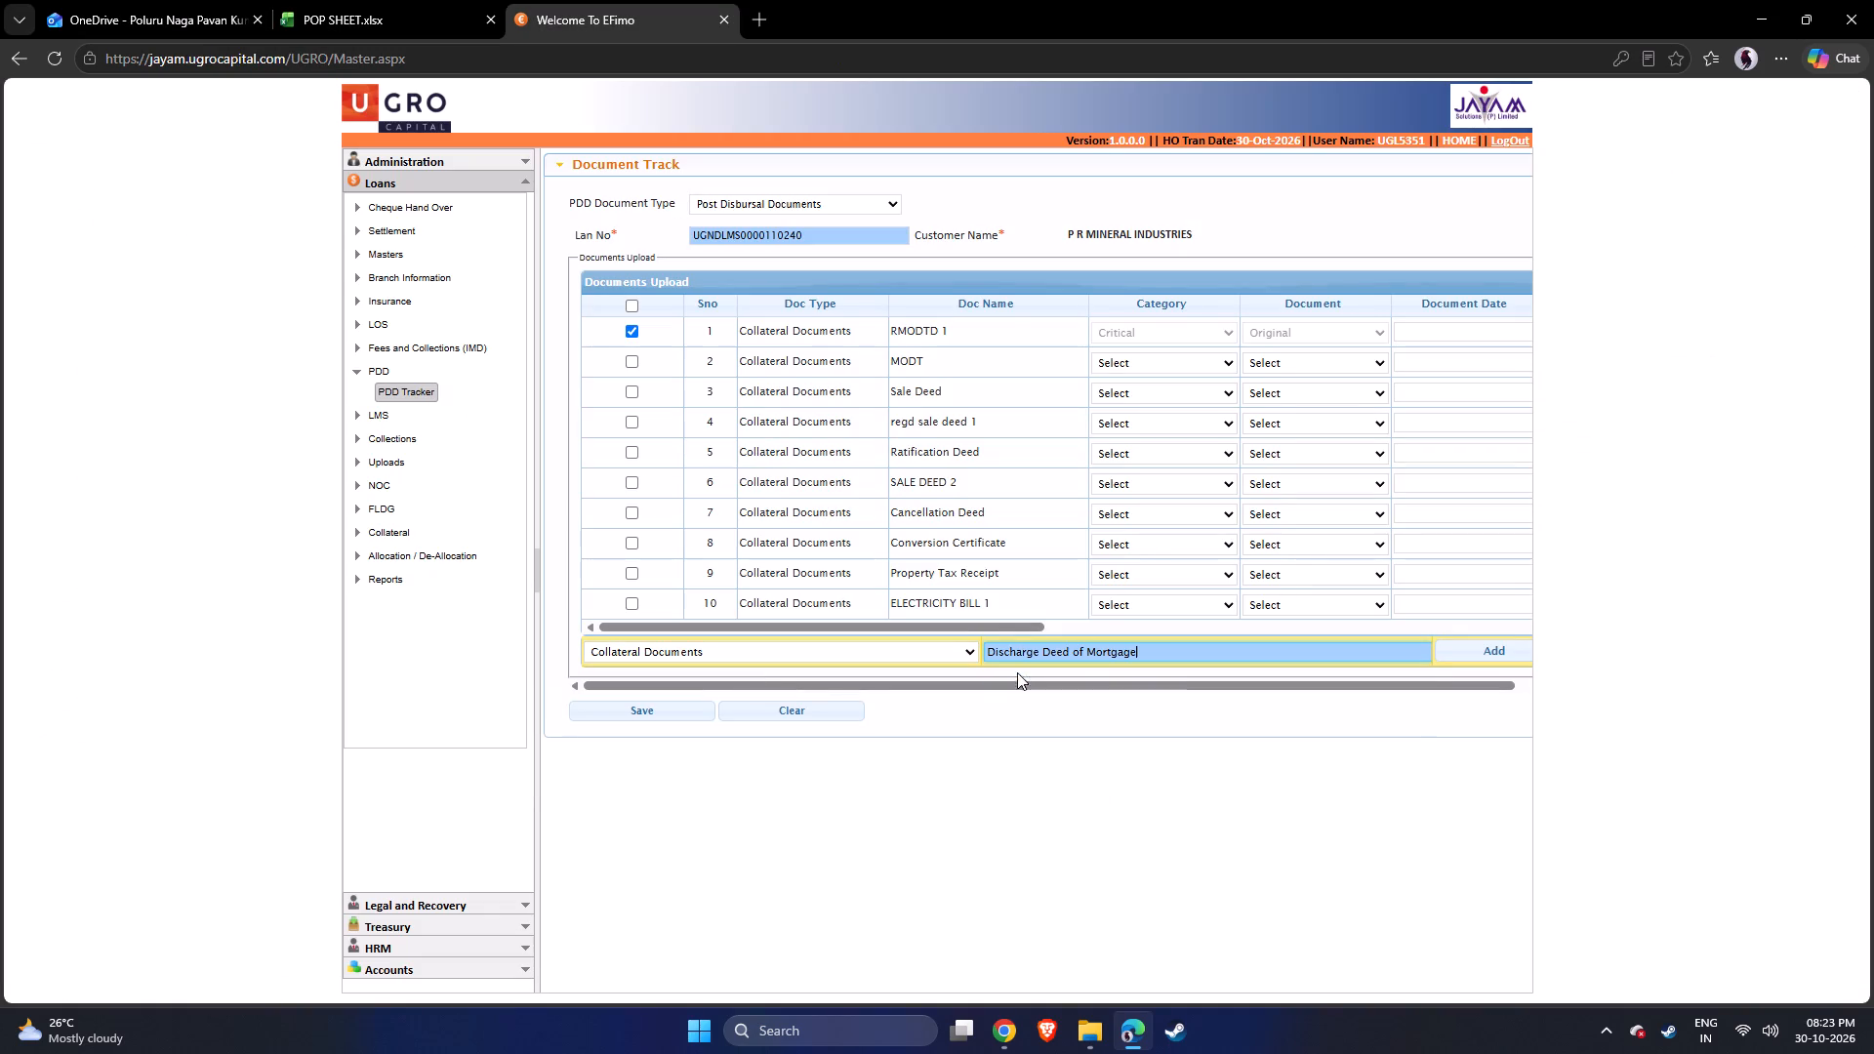
{"action": "left_click", "coordinate": [1466, 653]}
Prepare a new Collateral Documents entry in the uploads list with Encumbrance Certificate as its document name.
{"action": "key", "text": "alt+Tab"}
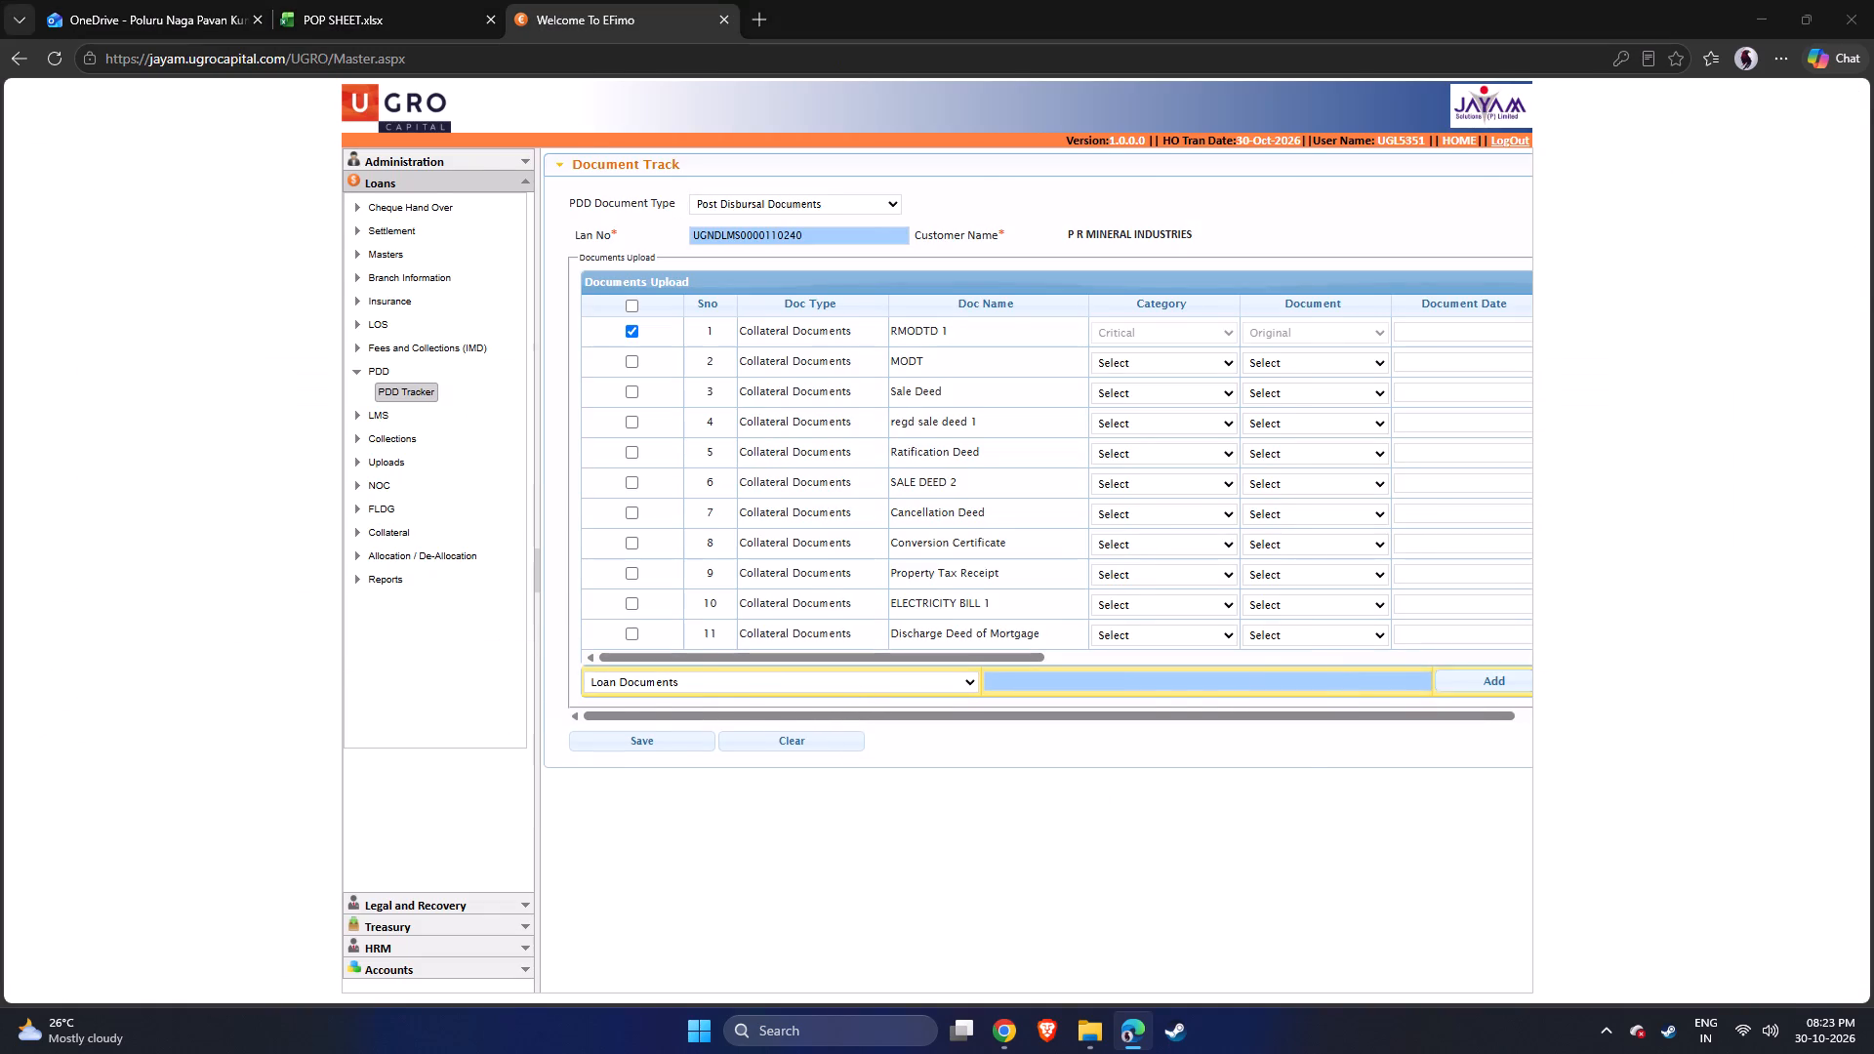
{"action": "key", "text": "alt+Tab"}
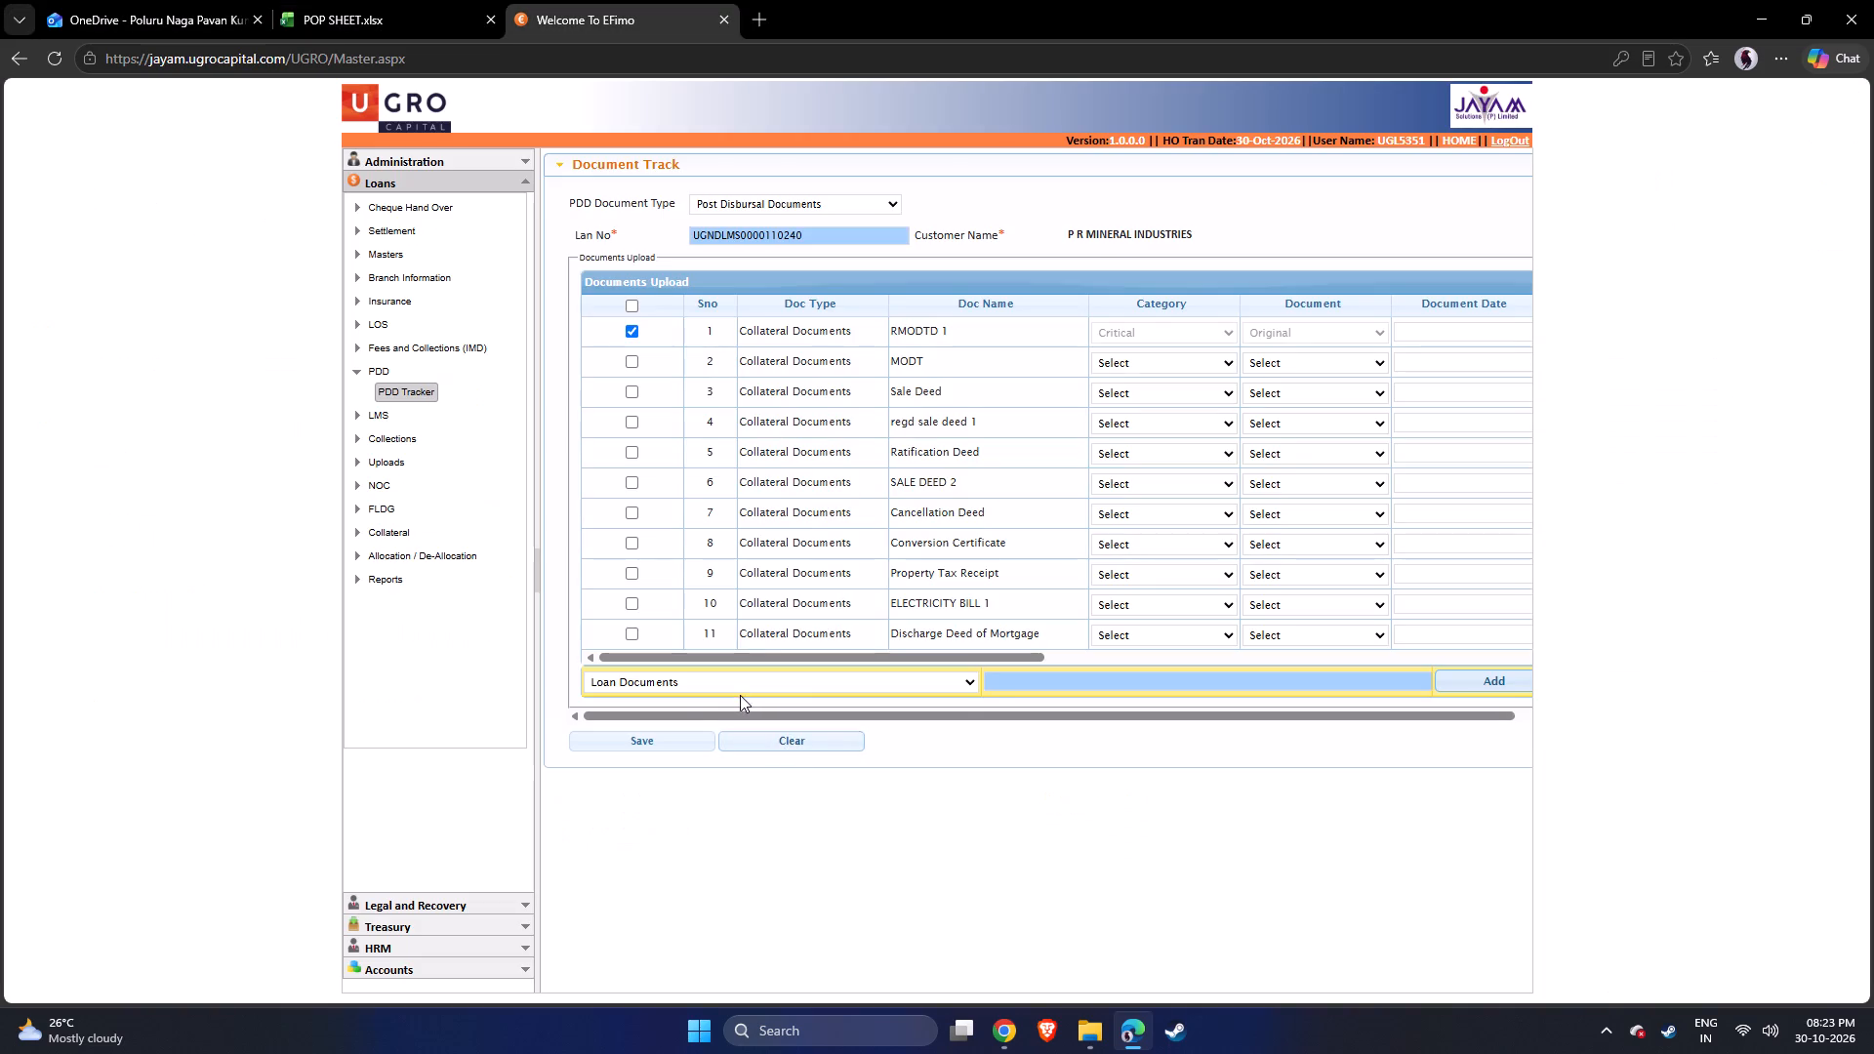
{"action": "left_click", "coordinate": [732, 688]}
{"action": "left_click", "coordinate": [733, 728]}
{"action": "left_click", "coordinate": [1074, 682]}
{"action": "type", "text": "encu"}
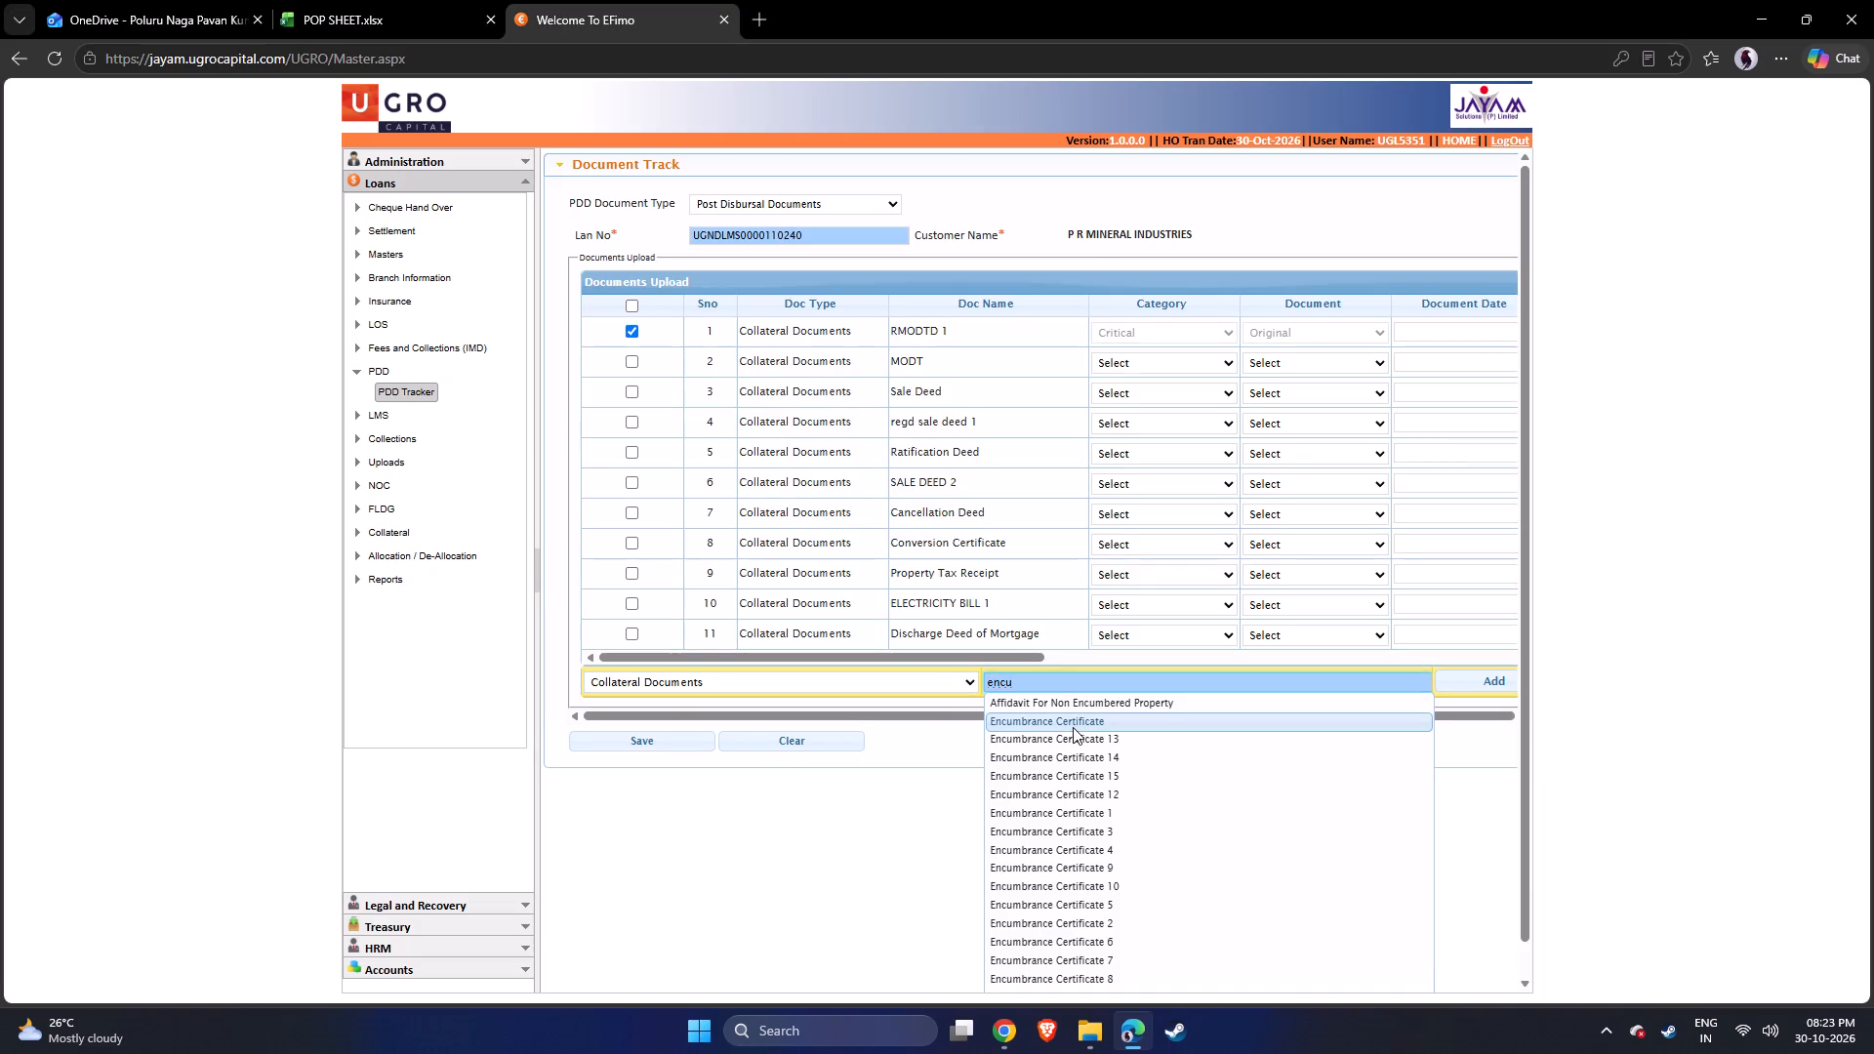
{"action": "left_click", "coordinate": [1074, 728]}
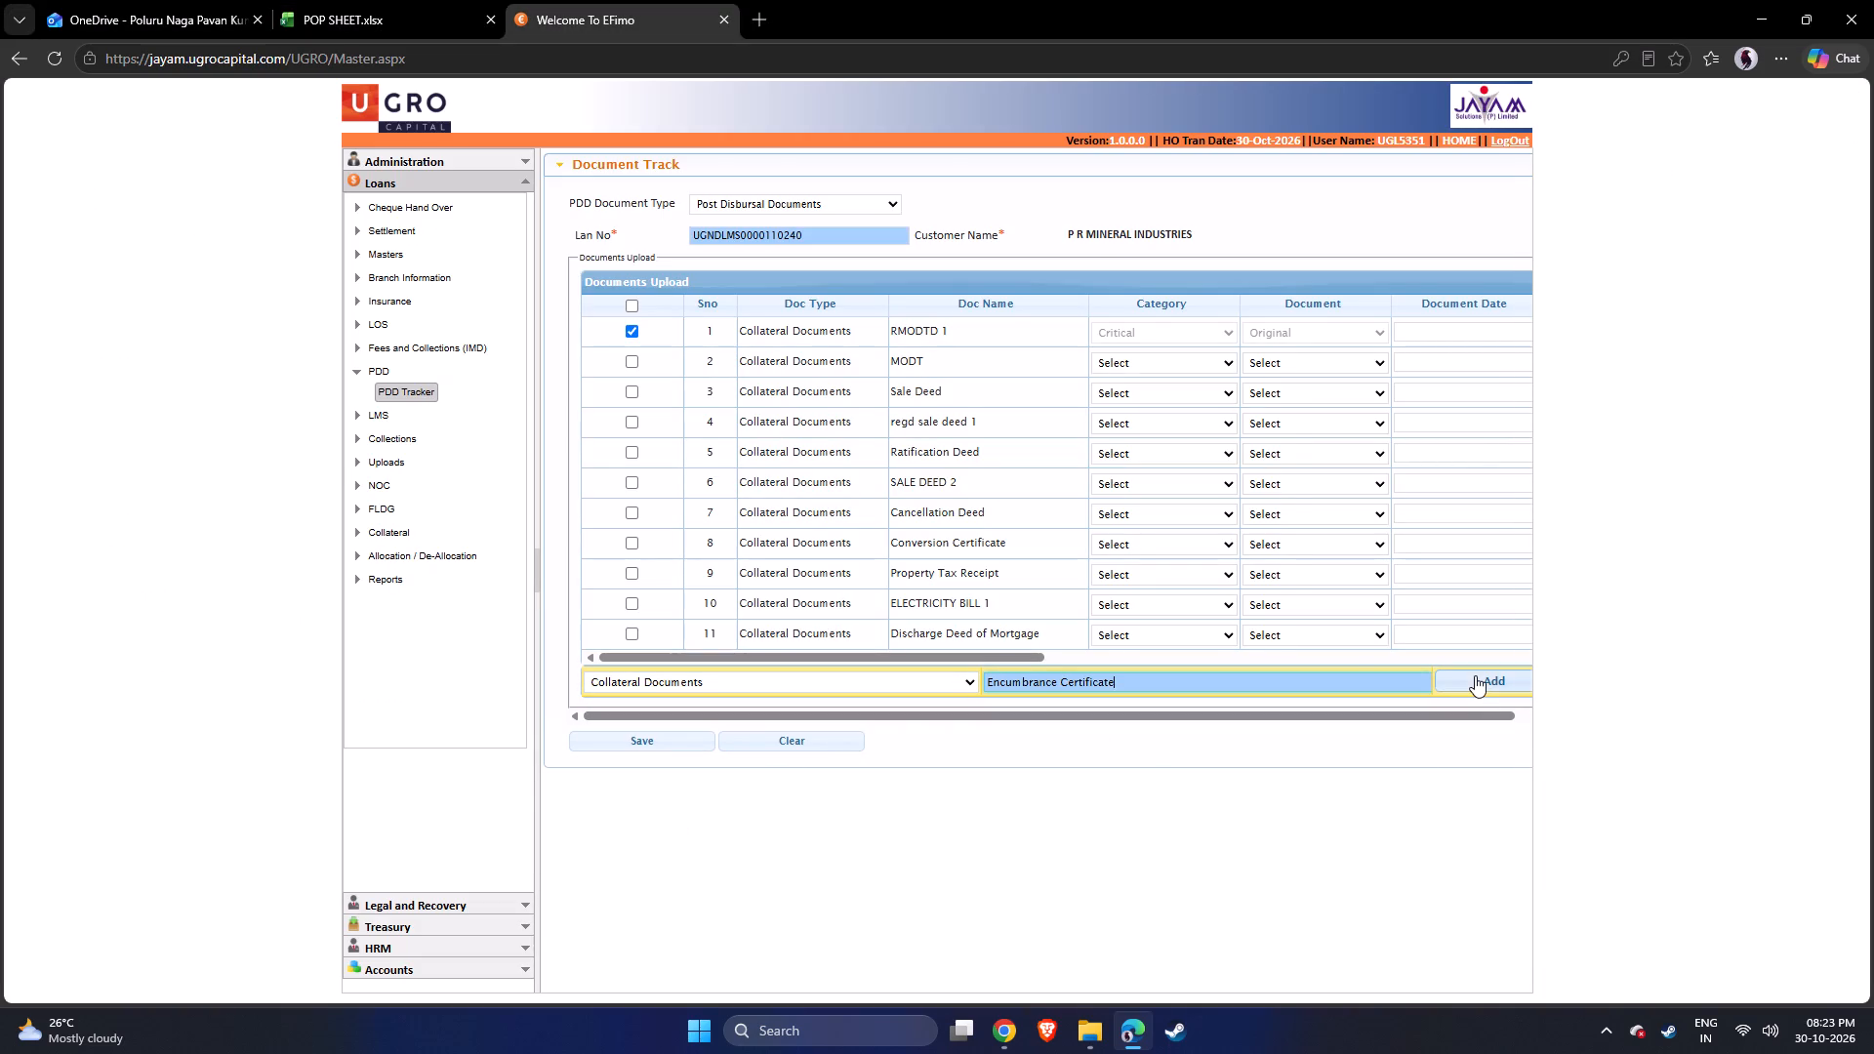
Add the prepared Encumbrance Certificate entry to the Documents Upload list.
{"action": "left_click", "coordinate": [1475, 674]}
Clear the Document Track form.
{"action": "left_click", "coordinate": [876, 707]}
{"action": "left_click", "coordinate": [820, 778]}
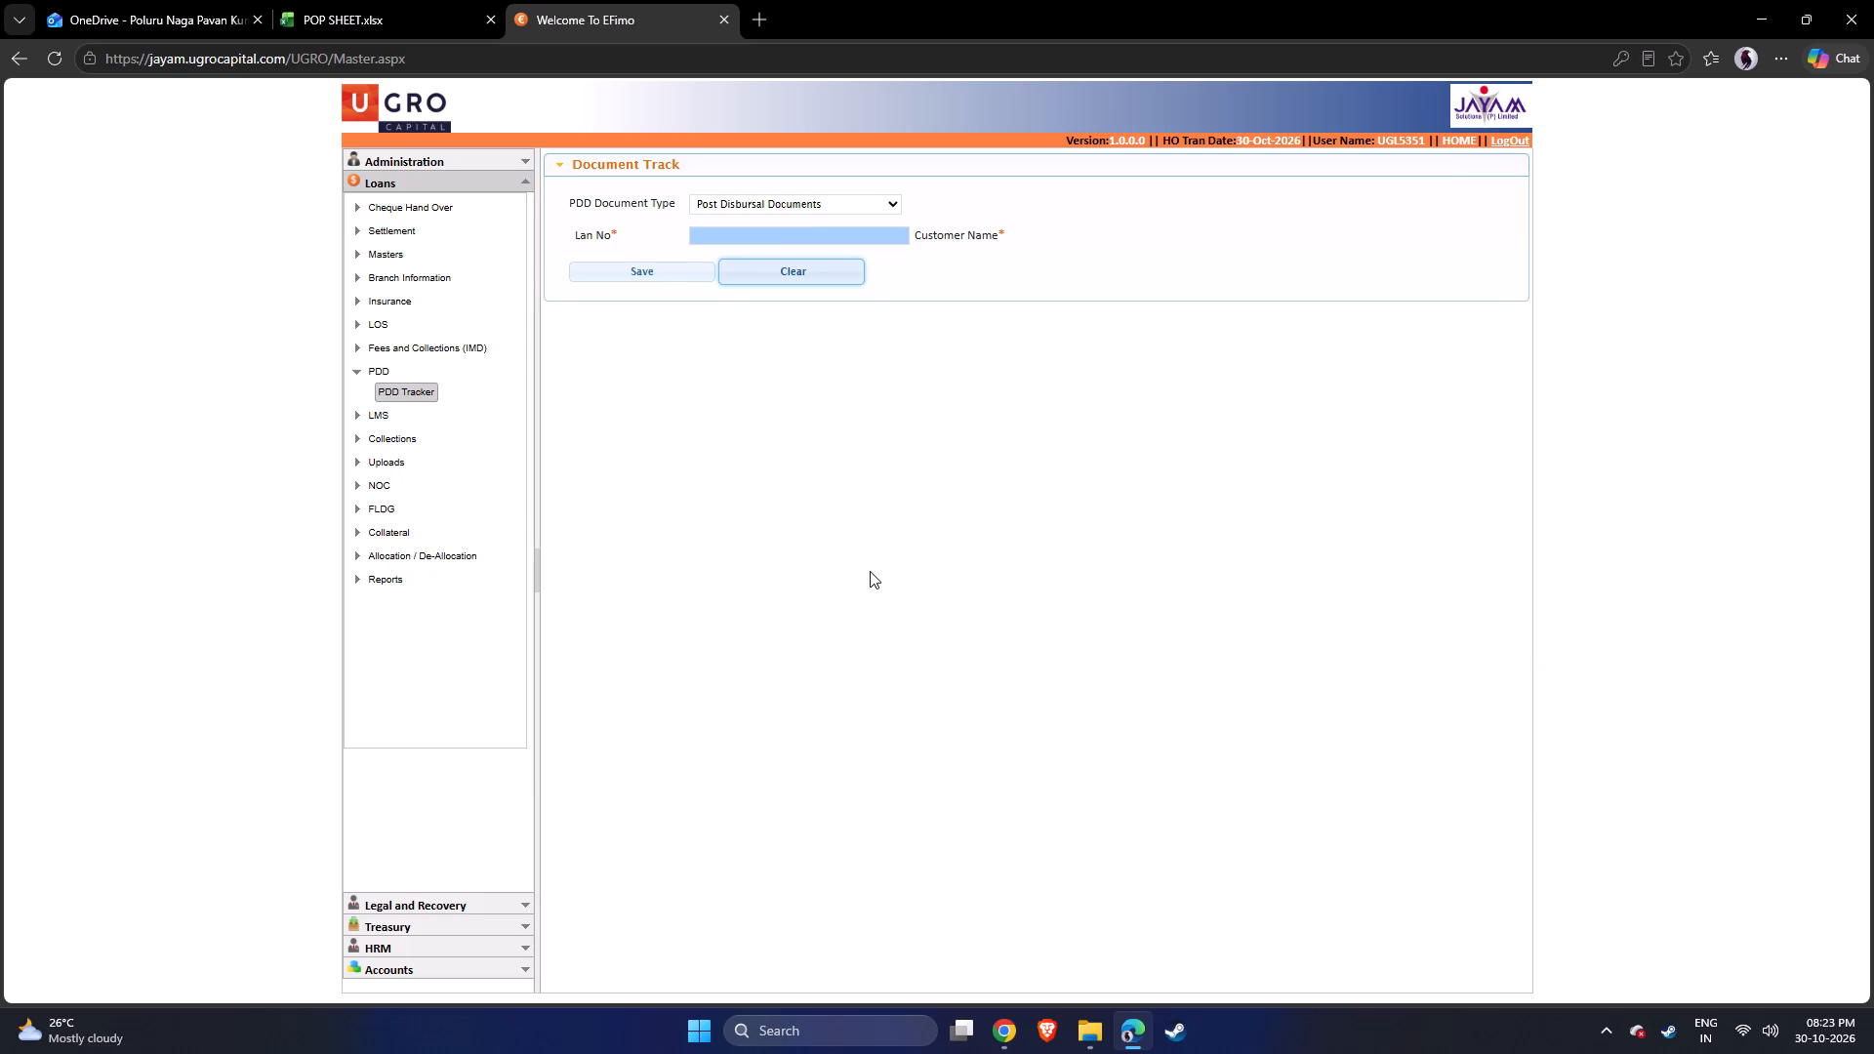
Reopen the PDD Tracker and set the PDD document type to Post Disbursal Documents.
{"action": "scroll", "coordinate": [767, 463], "scroll_direction": "up", "scroll_amount": 2}
{"action": "left_click", "coordinate": [406, 377]}
{"action": "left_click", "coordinate": [382, 374]}
{"action": "left_click", "coordinate": [403, 386]}
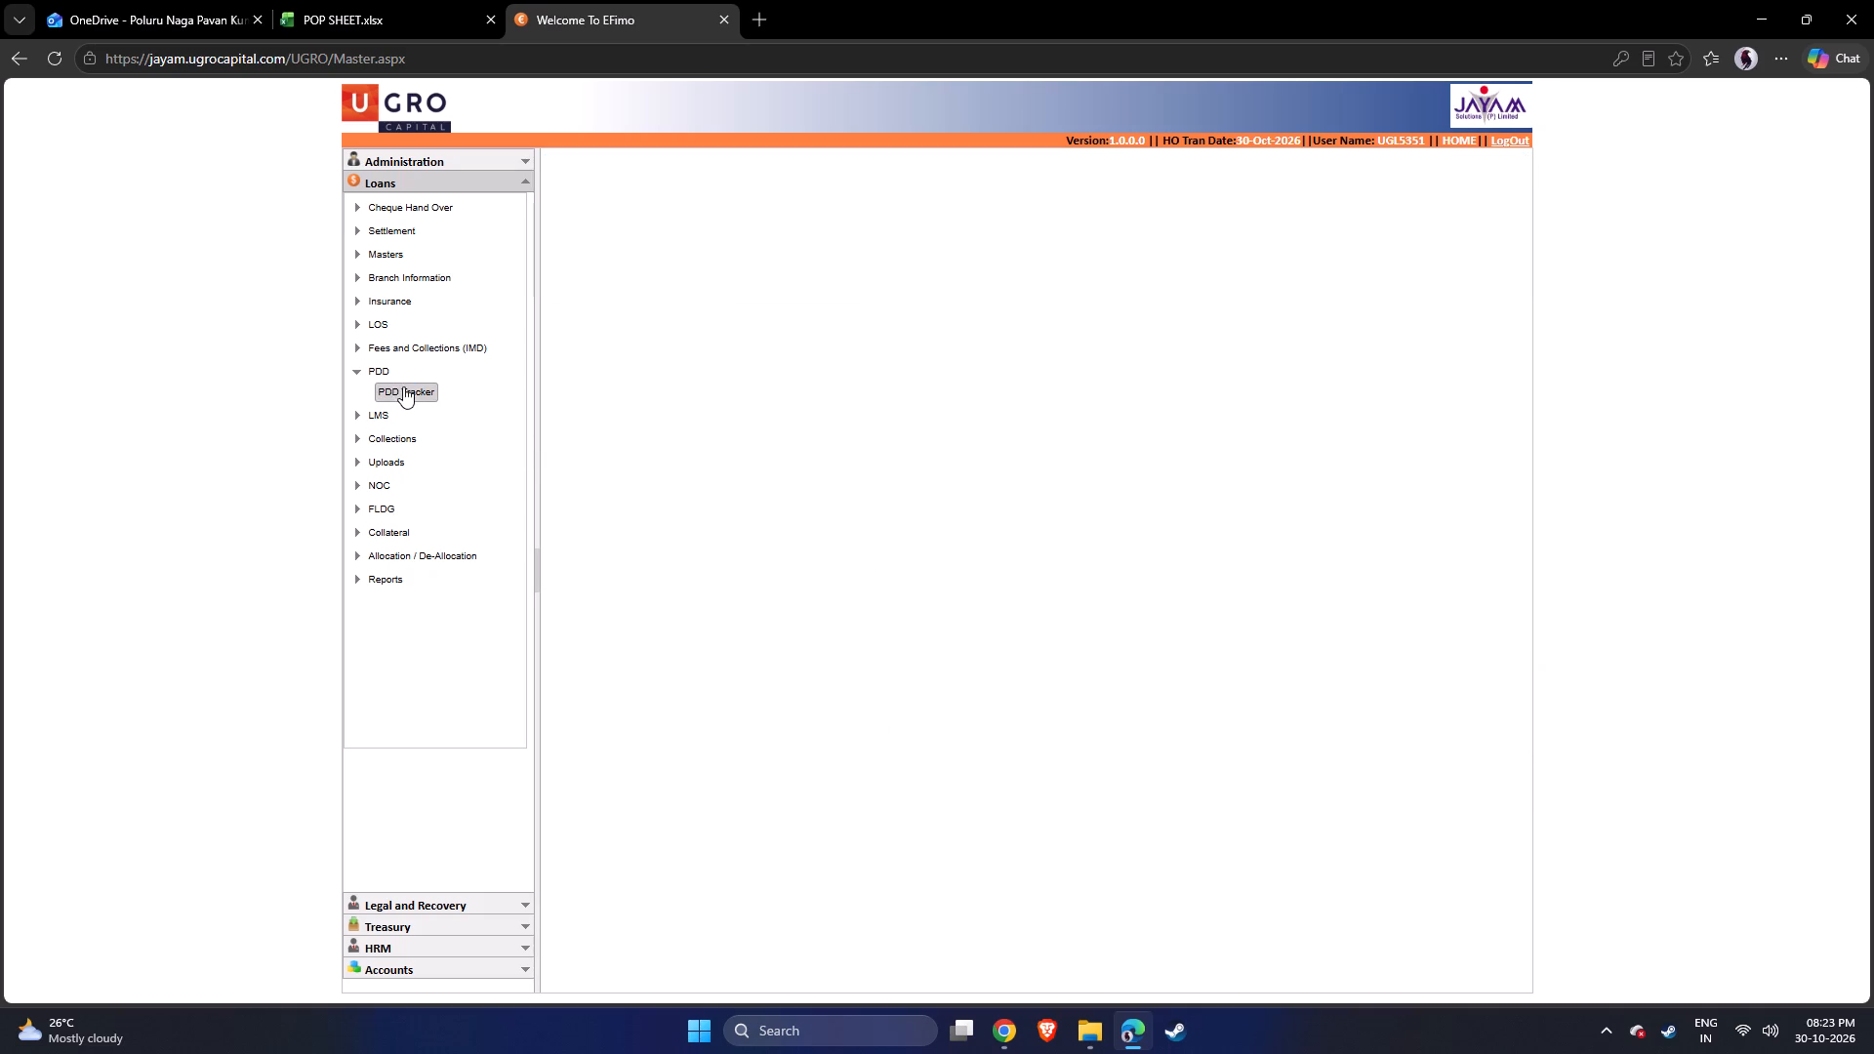
{"action": "left_click", "coordinate": [713, 206]}
{"action": "left_click", "coordinate": [754, 298]}
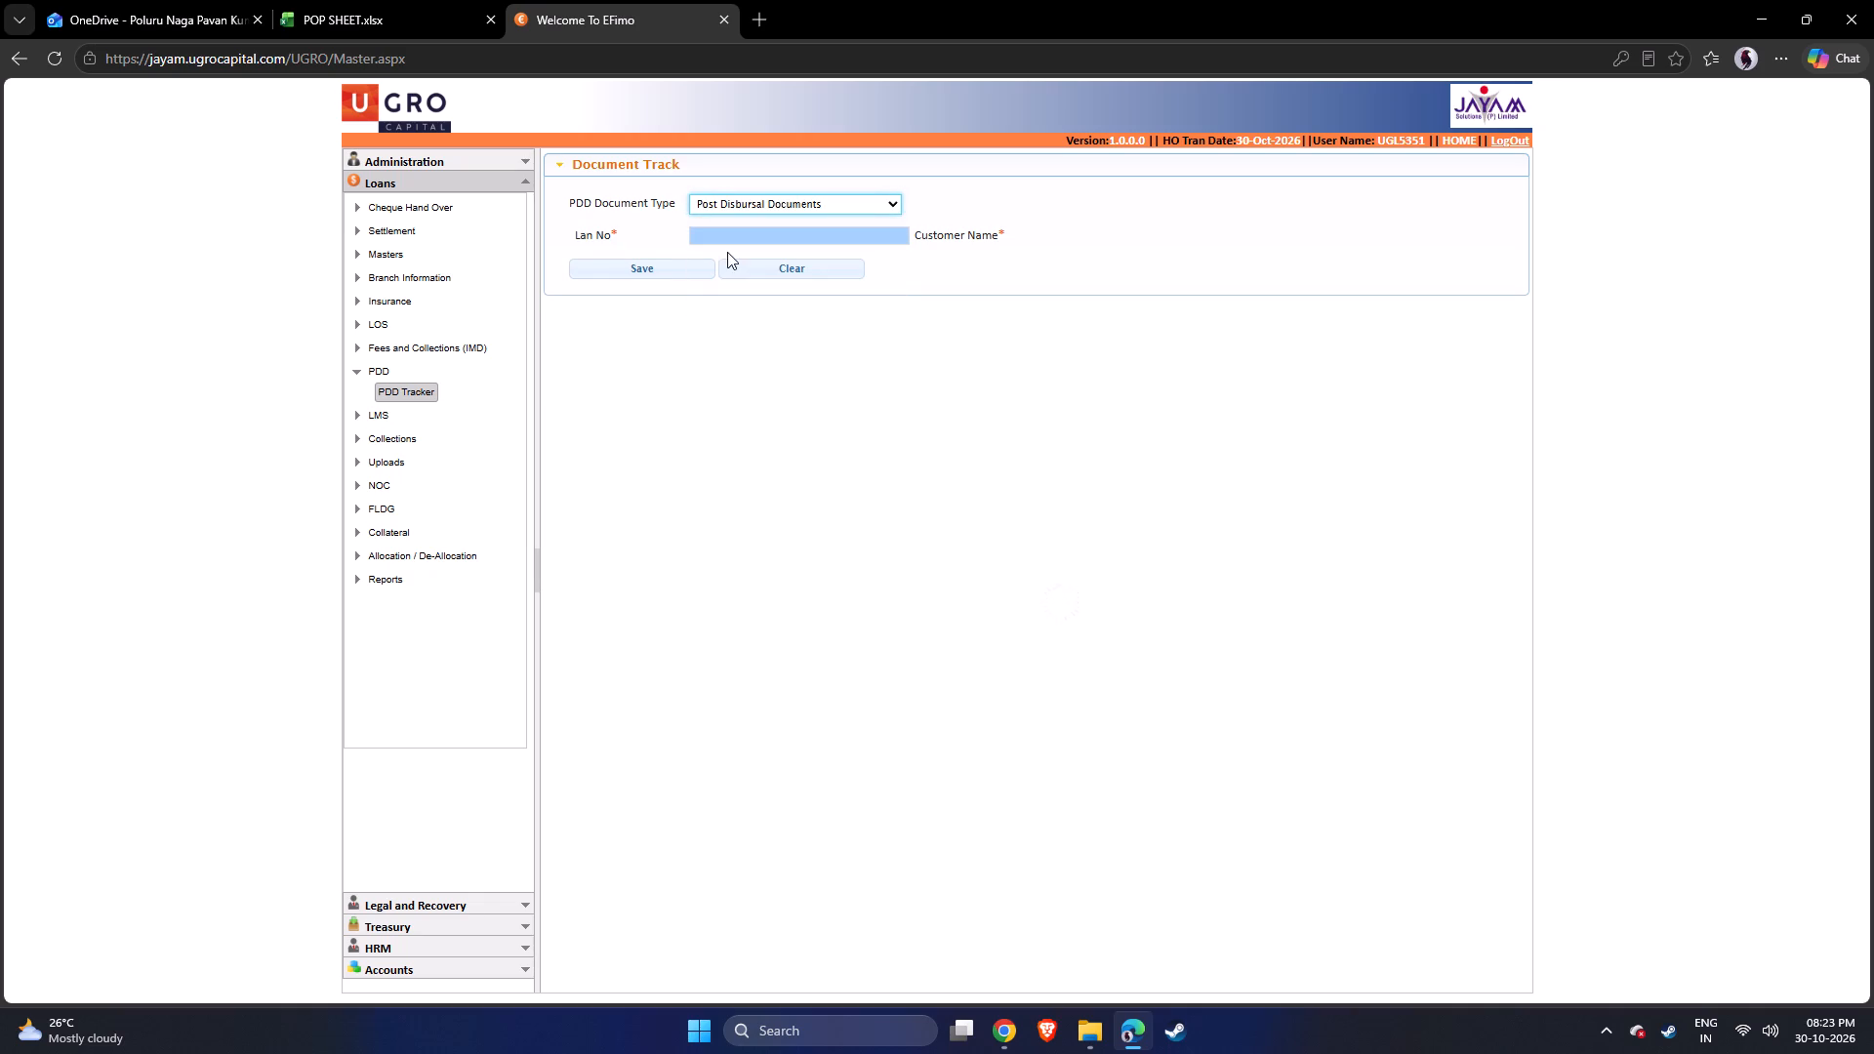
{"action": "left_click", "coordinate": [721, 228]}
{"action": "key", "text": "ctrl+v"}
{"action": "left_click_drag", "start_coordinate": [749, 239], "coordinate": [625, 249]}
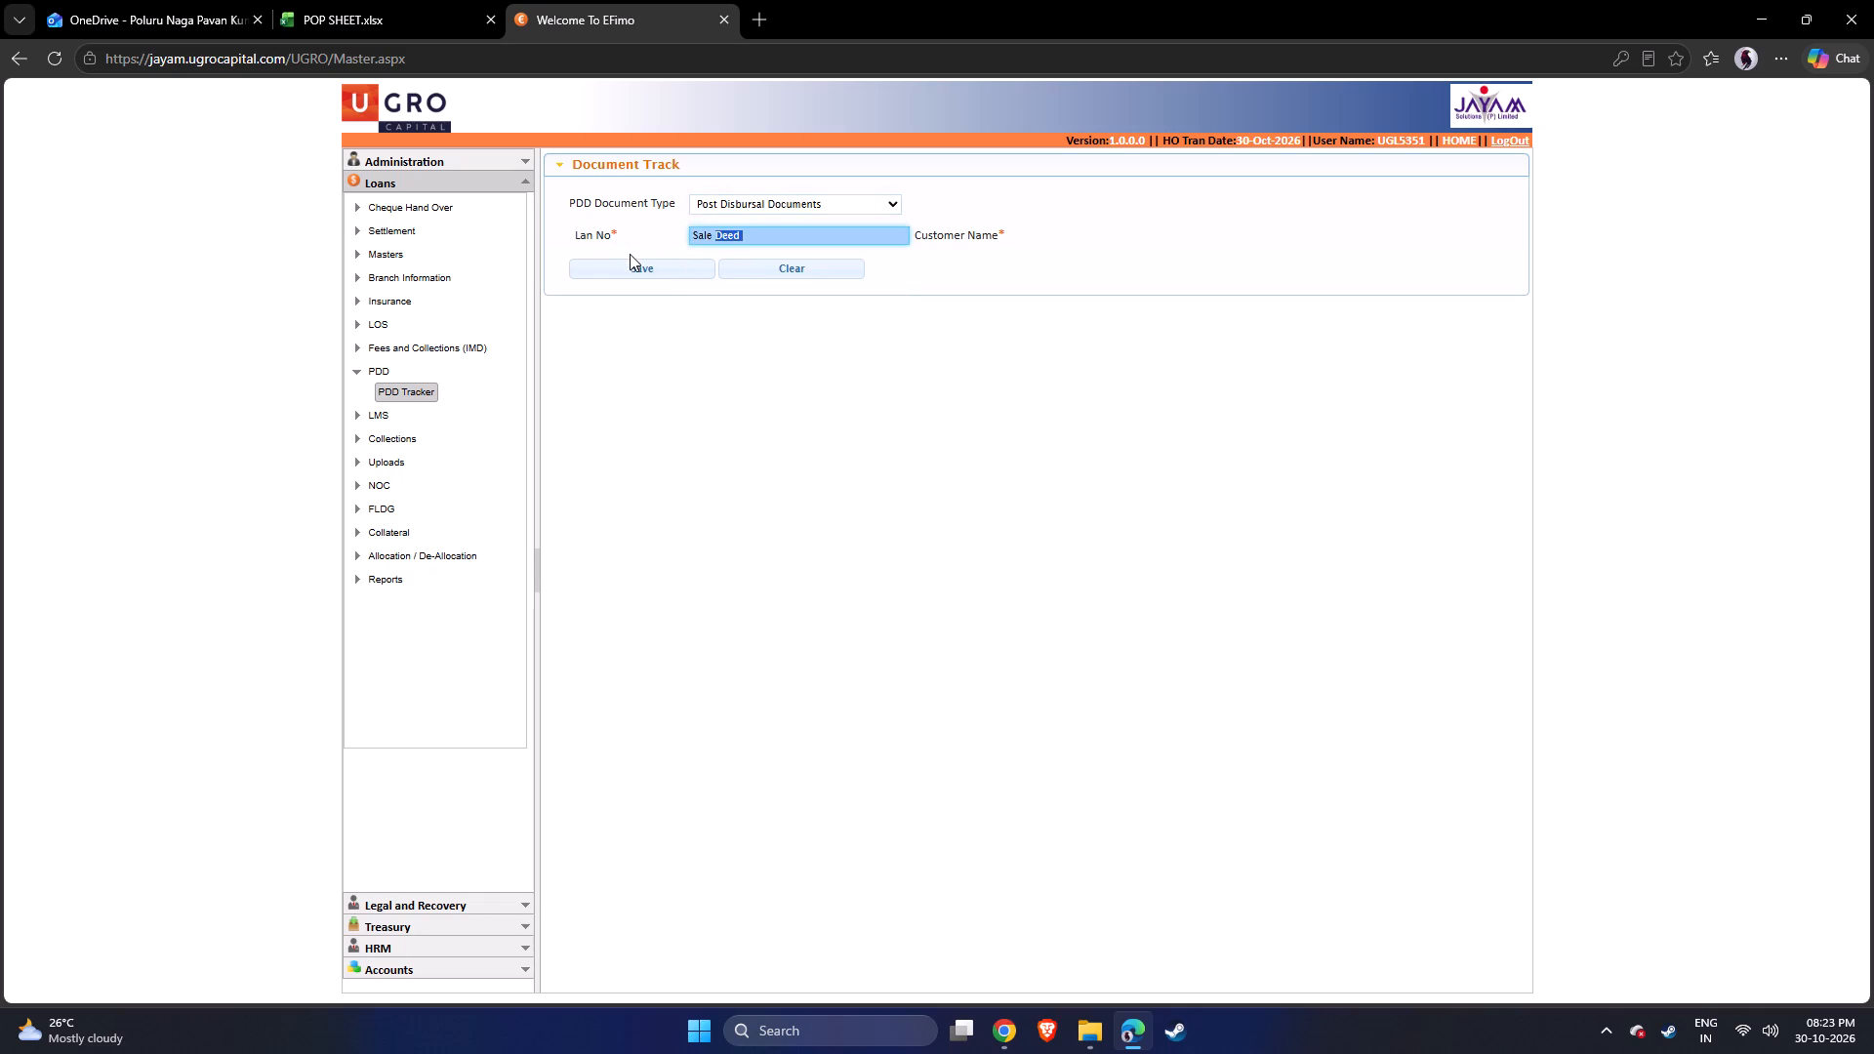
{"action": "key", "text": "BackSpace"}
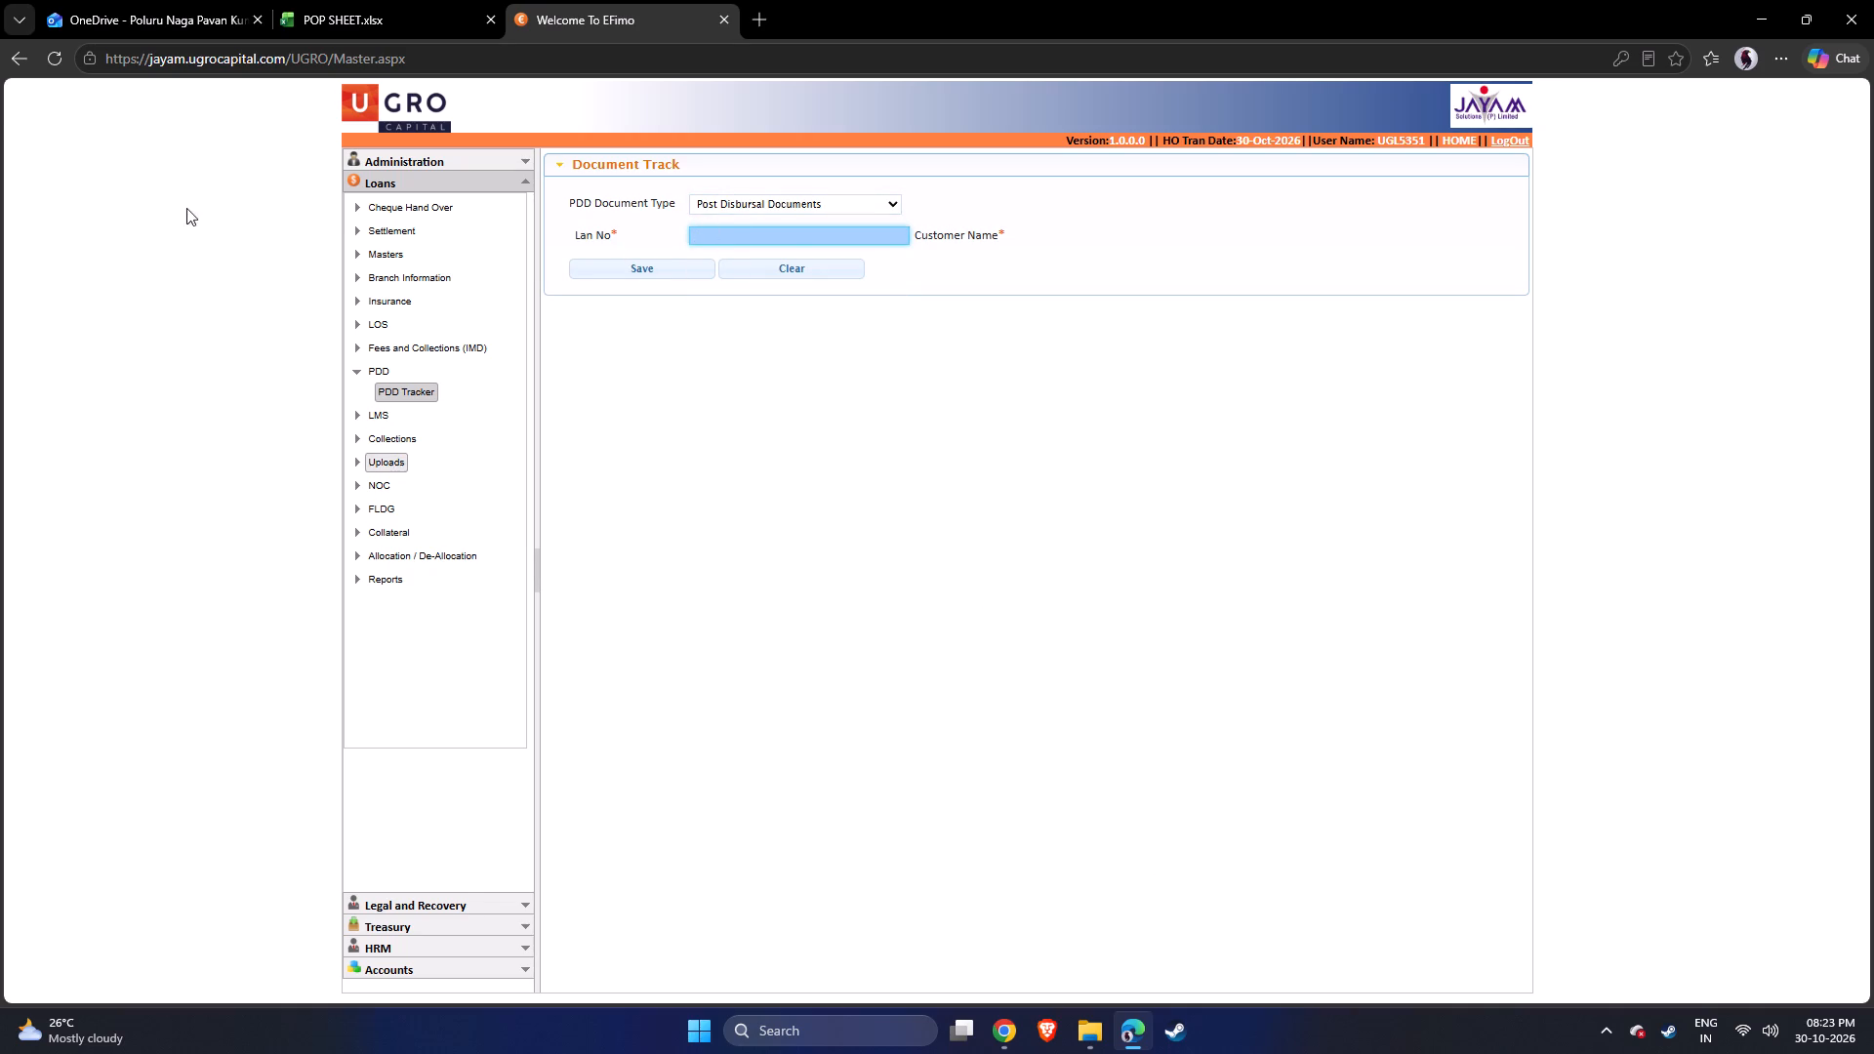
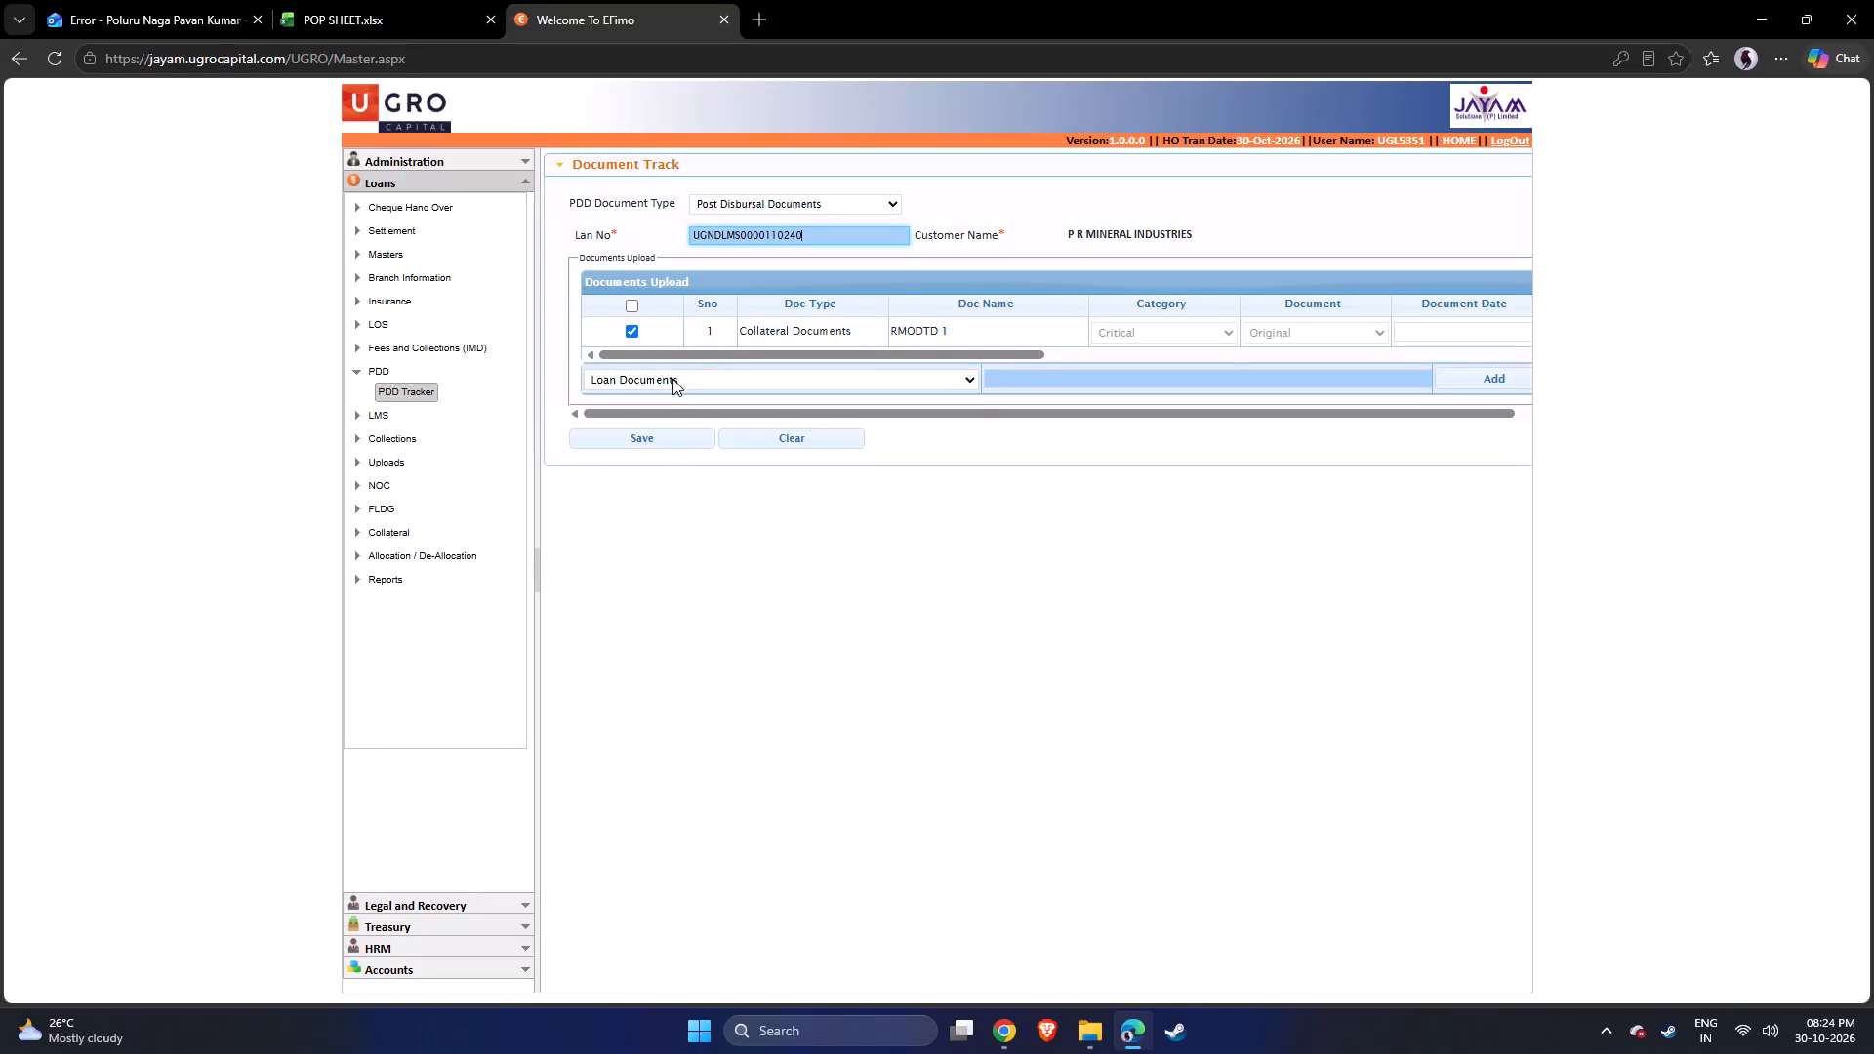
Check the sale deeds listed in POP SHEET and add Sale Deed to EFimo's uploads list as a Collateral Documents entry.
{"action": "left_click", "coordinate": [672, 378]}
{"action": "left_click", "coordinate": [656, 438]}
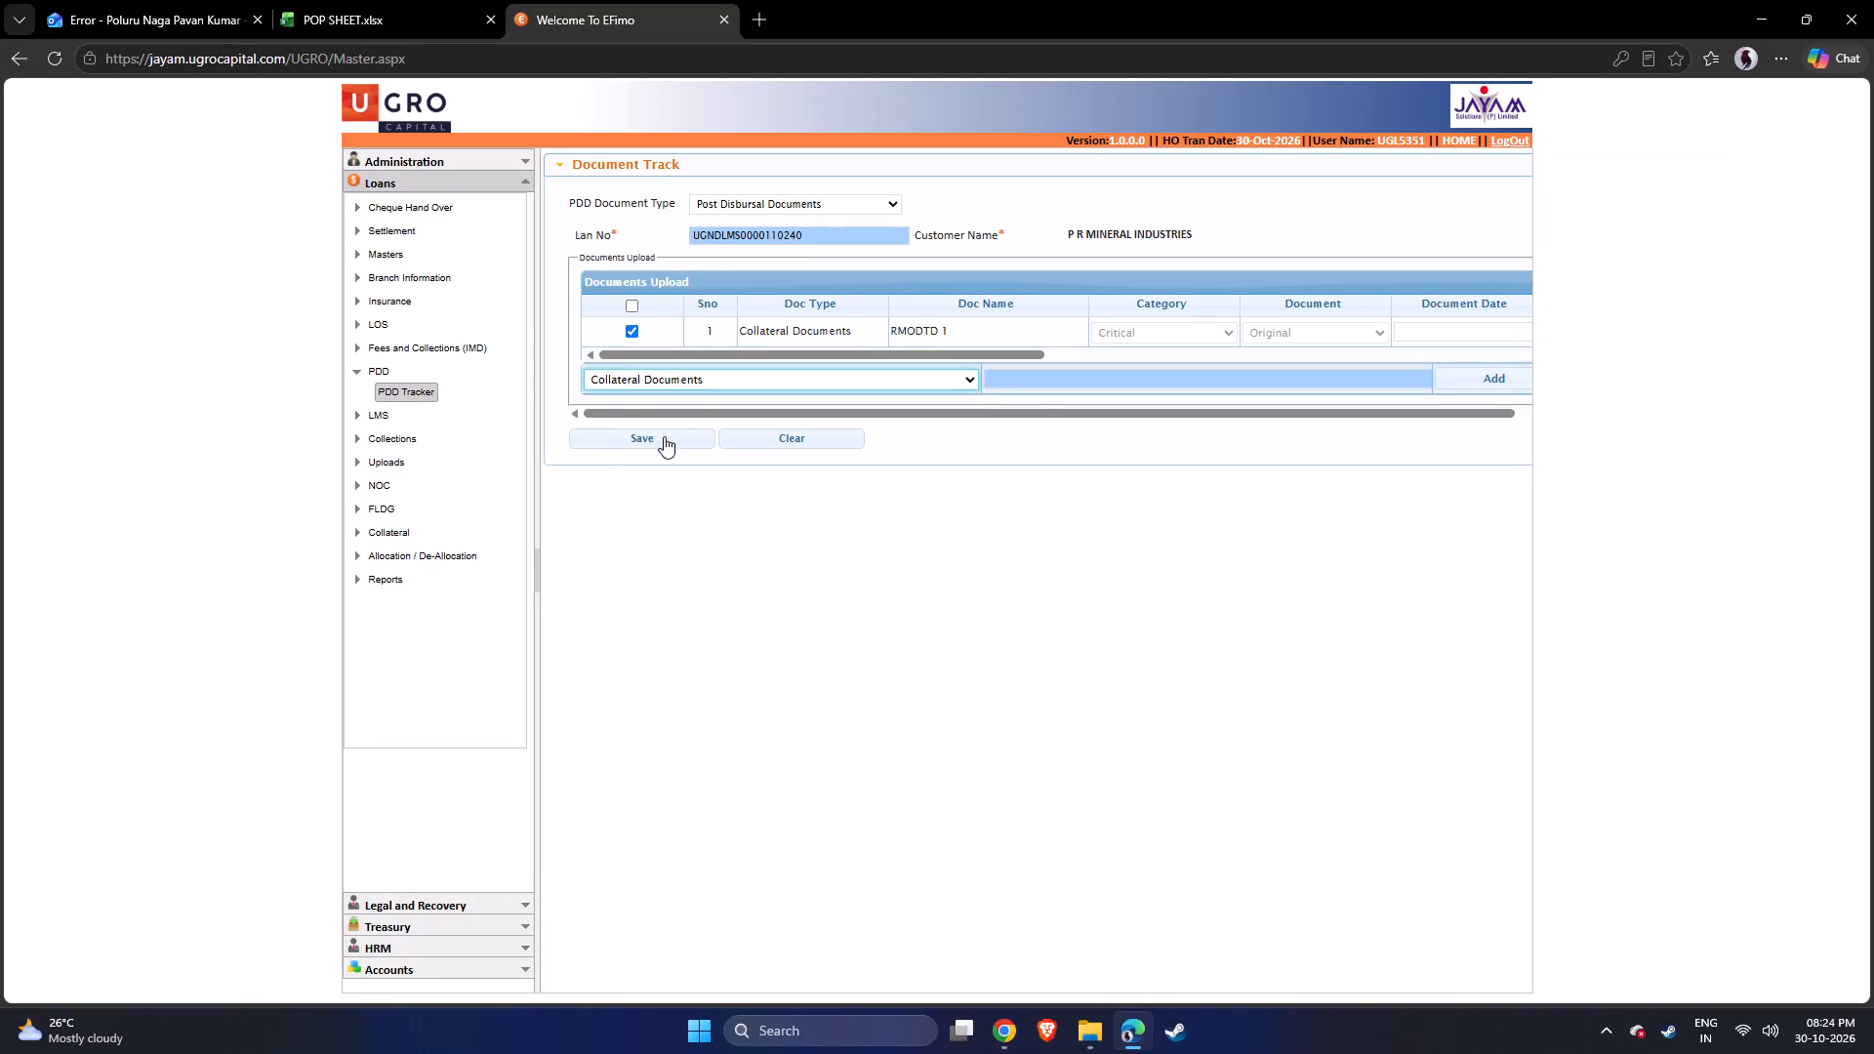
{"action": "left_click", "coordinate": [1033, 383]}
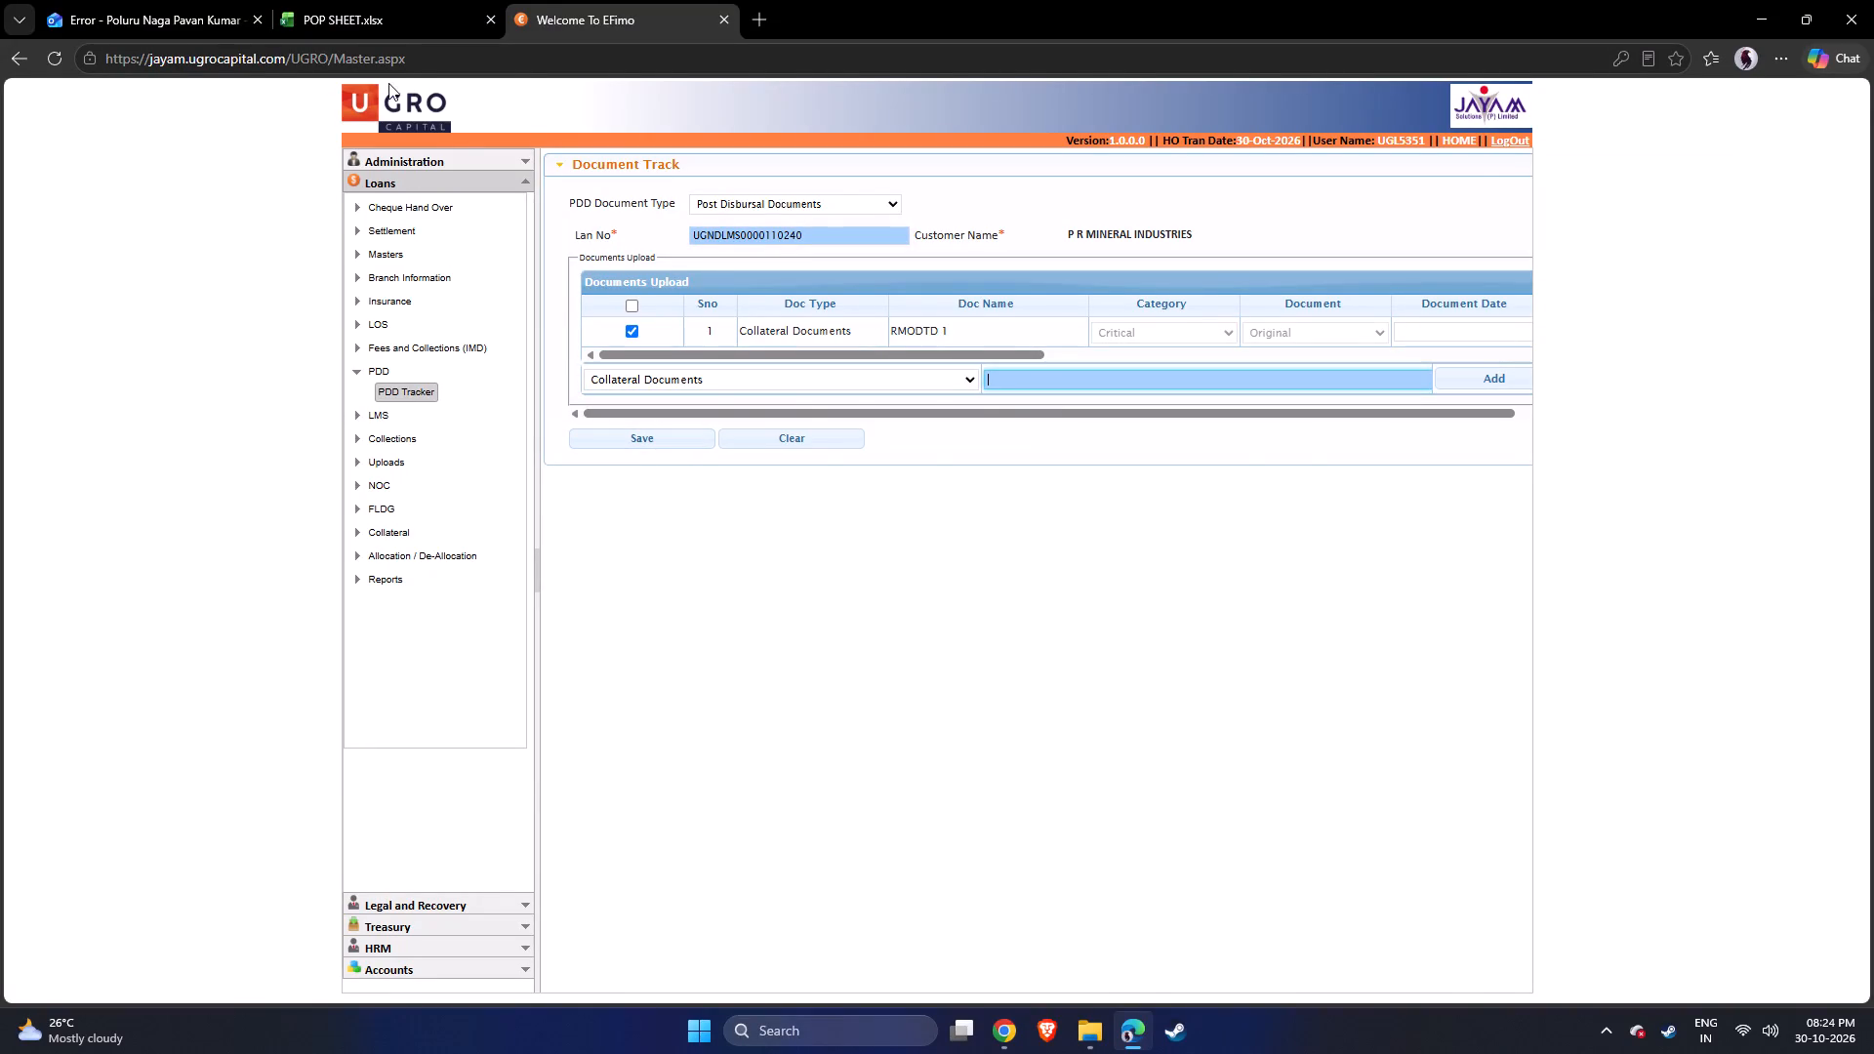
{"action": "left_click", "coordinate": [317, 0]}
{"action": "scroll", "coordinate": [461, 338], "scroll_direction": "up", "scroll_amount": 5}
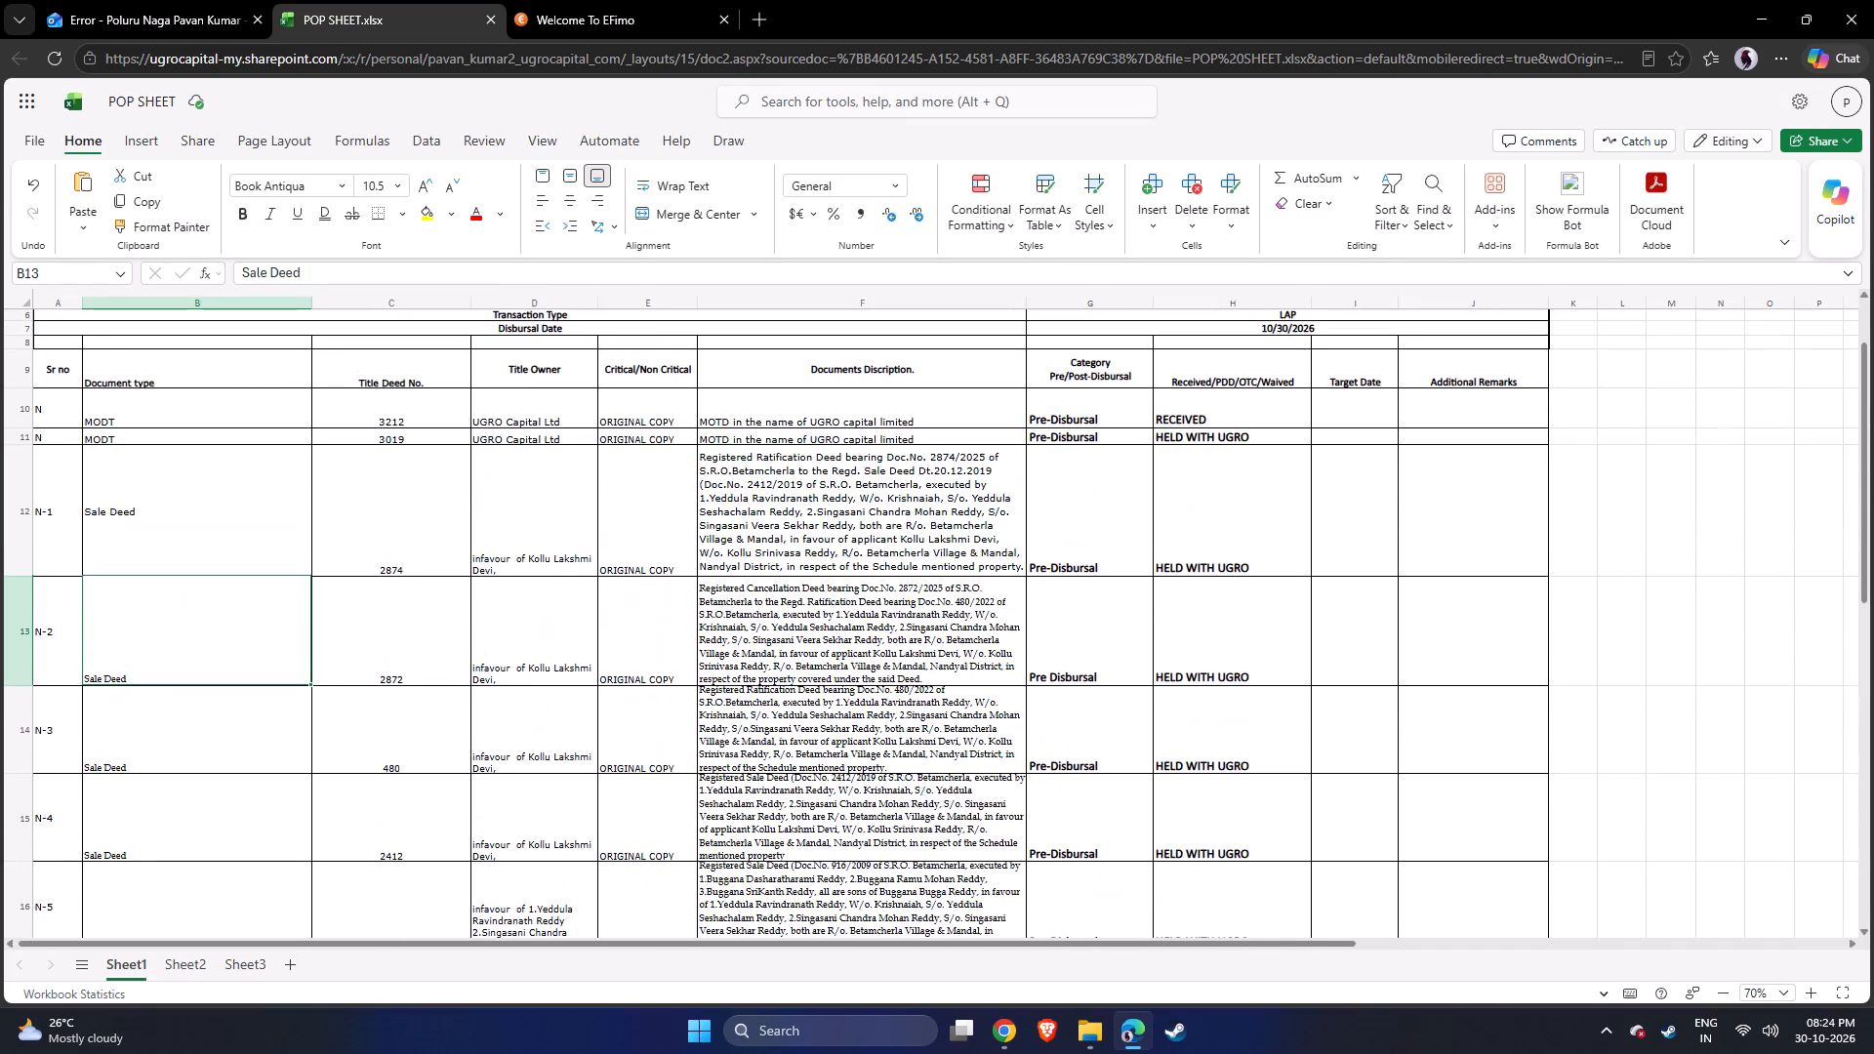
{"action": "left_click", "coordinate": [153, 544]}
{"action": "left_click", "coordinate": [169, 593]}
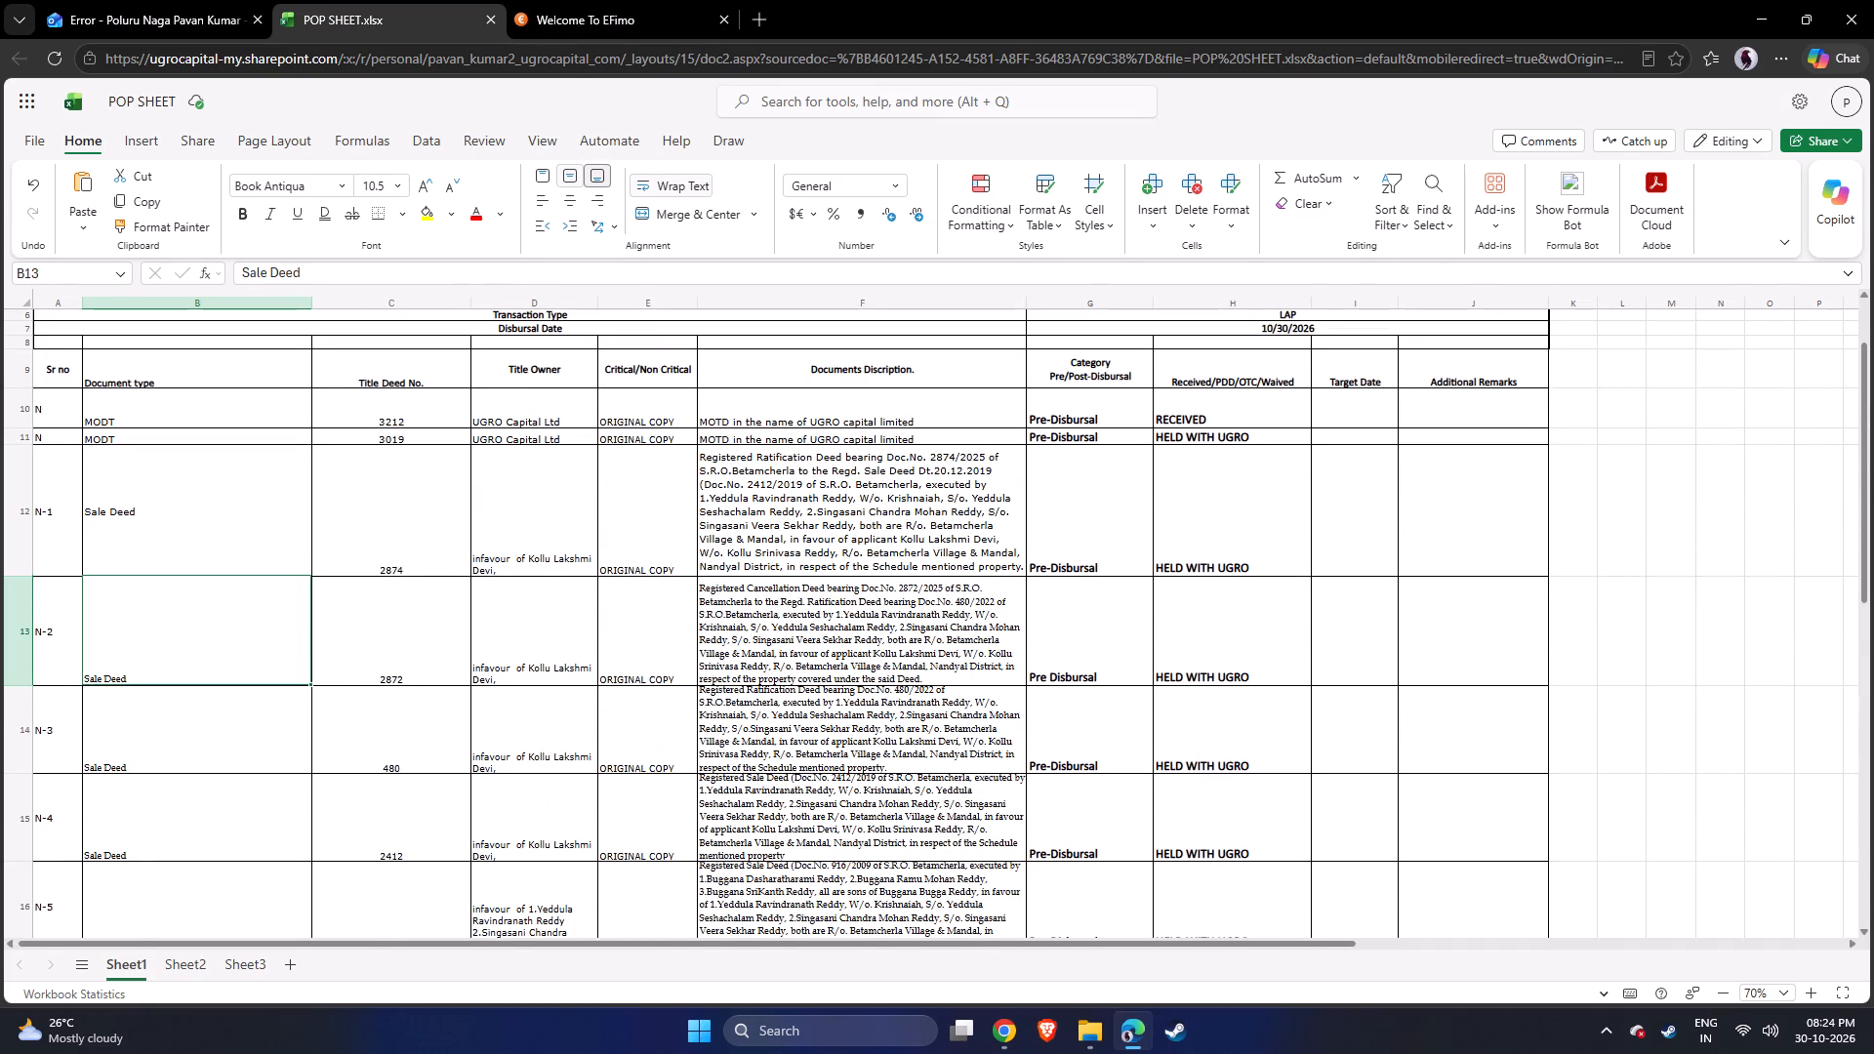
{"action": "scroll", "coordinate": [181, 663], "scroll_direction": "down", "scroll_amount": 1}
{"action": "left_click", "coordinate": [177, 659]}
{"action": "left_click", "coordinate": [174, 702]}
{"action": "scroll", "coordinate": [171, 704], "scroll_direction": "down", "scroll_amount": 1}
{"action": "left_click", "coordinate": [167, 709]}
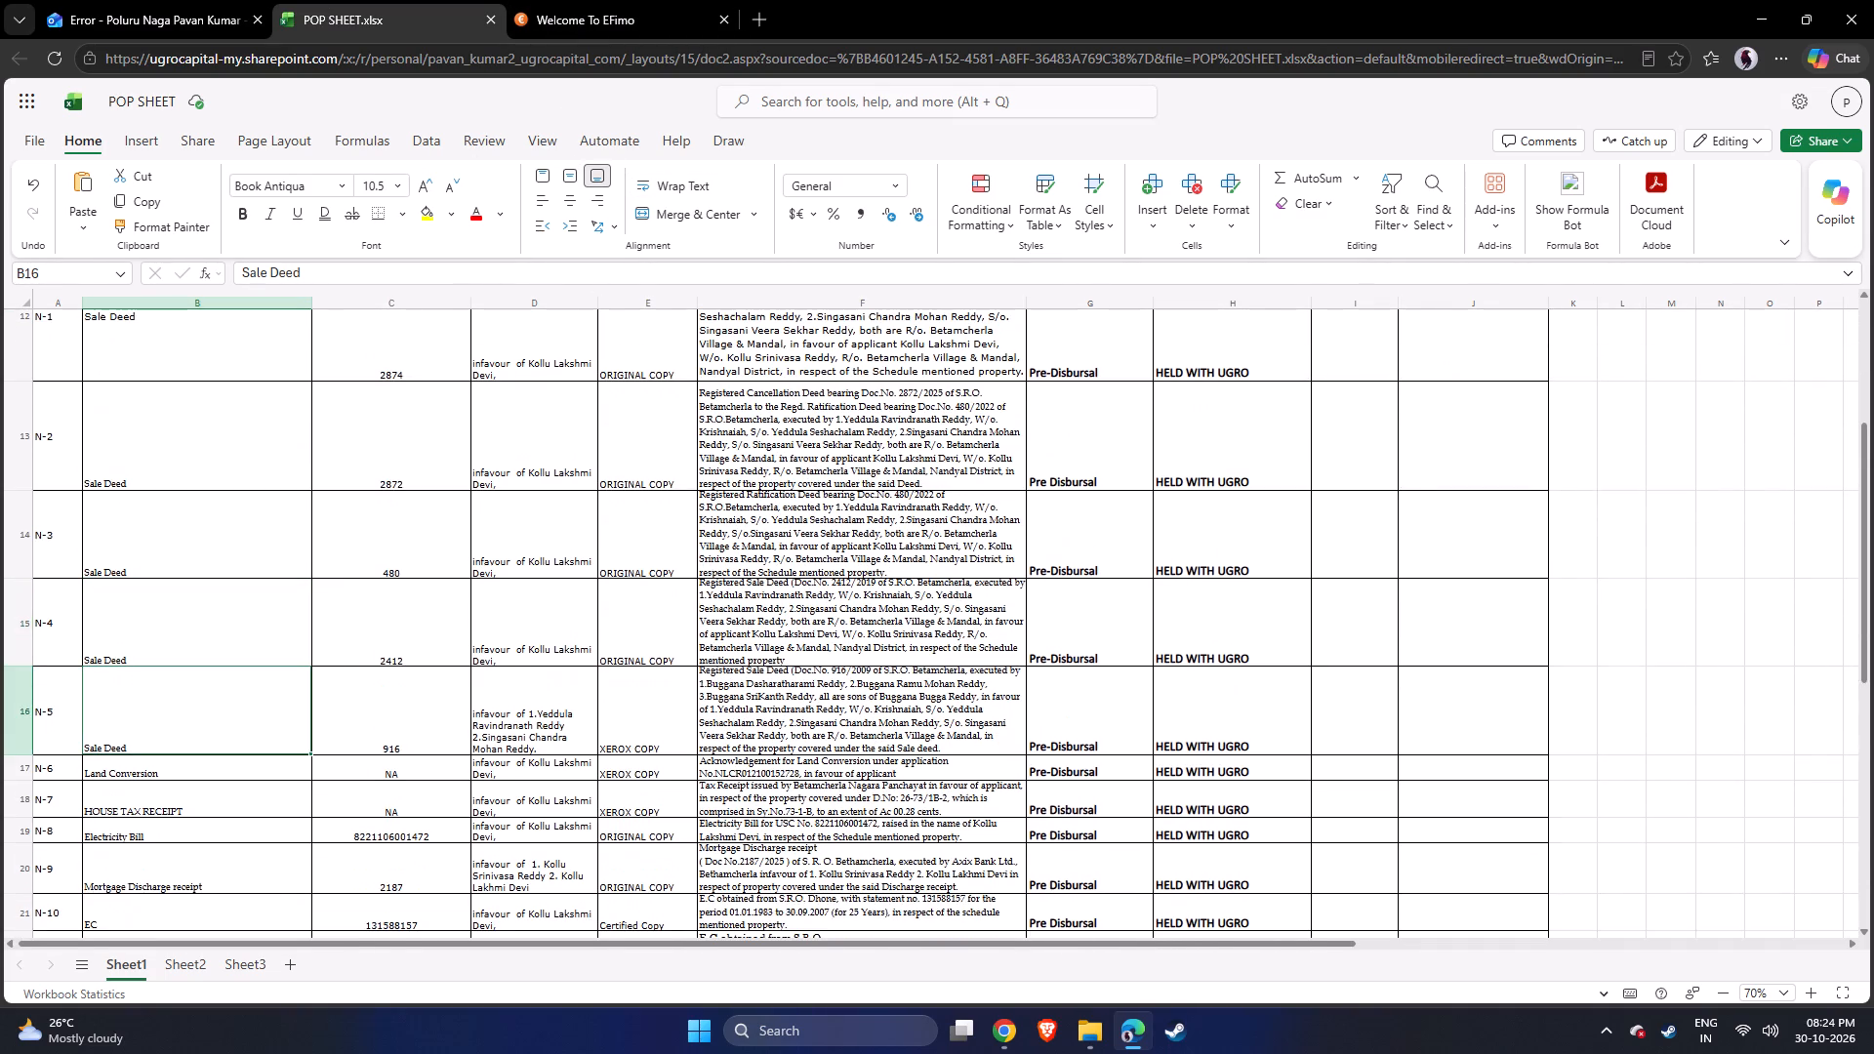
{"action": "scroll", "coordinate": [397, 581], "scroll_direction": "down", "scroll_amount": 2}
{"action": "scroll", "coordinate": [362, 556], "scroll_direction": "up", "scroll_amount": 4}
{"action": "left_click", "coordinate": [567, 0]}
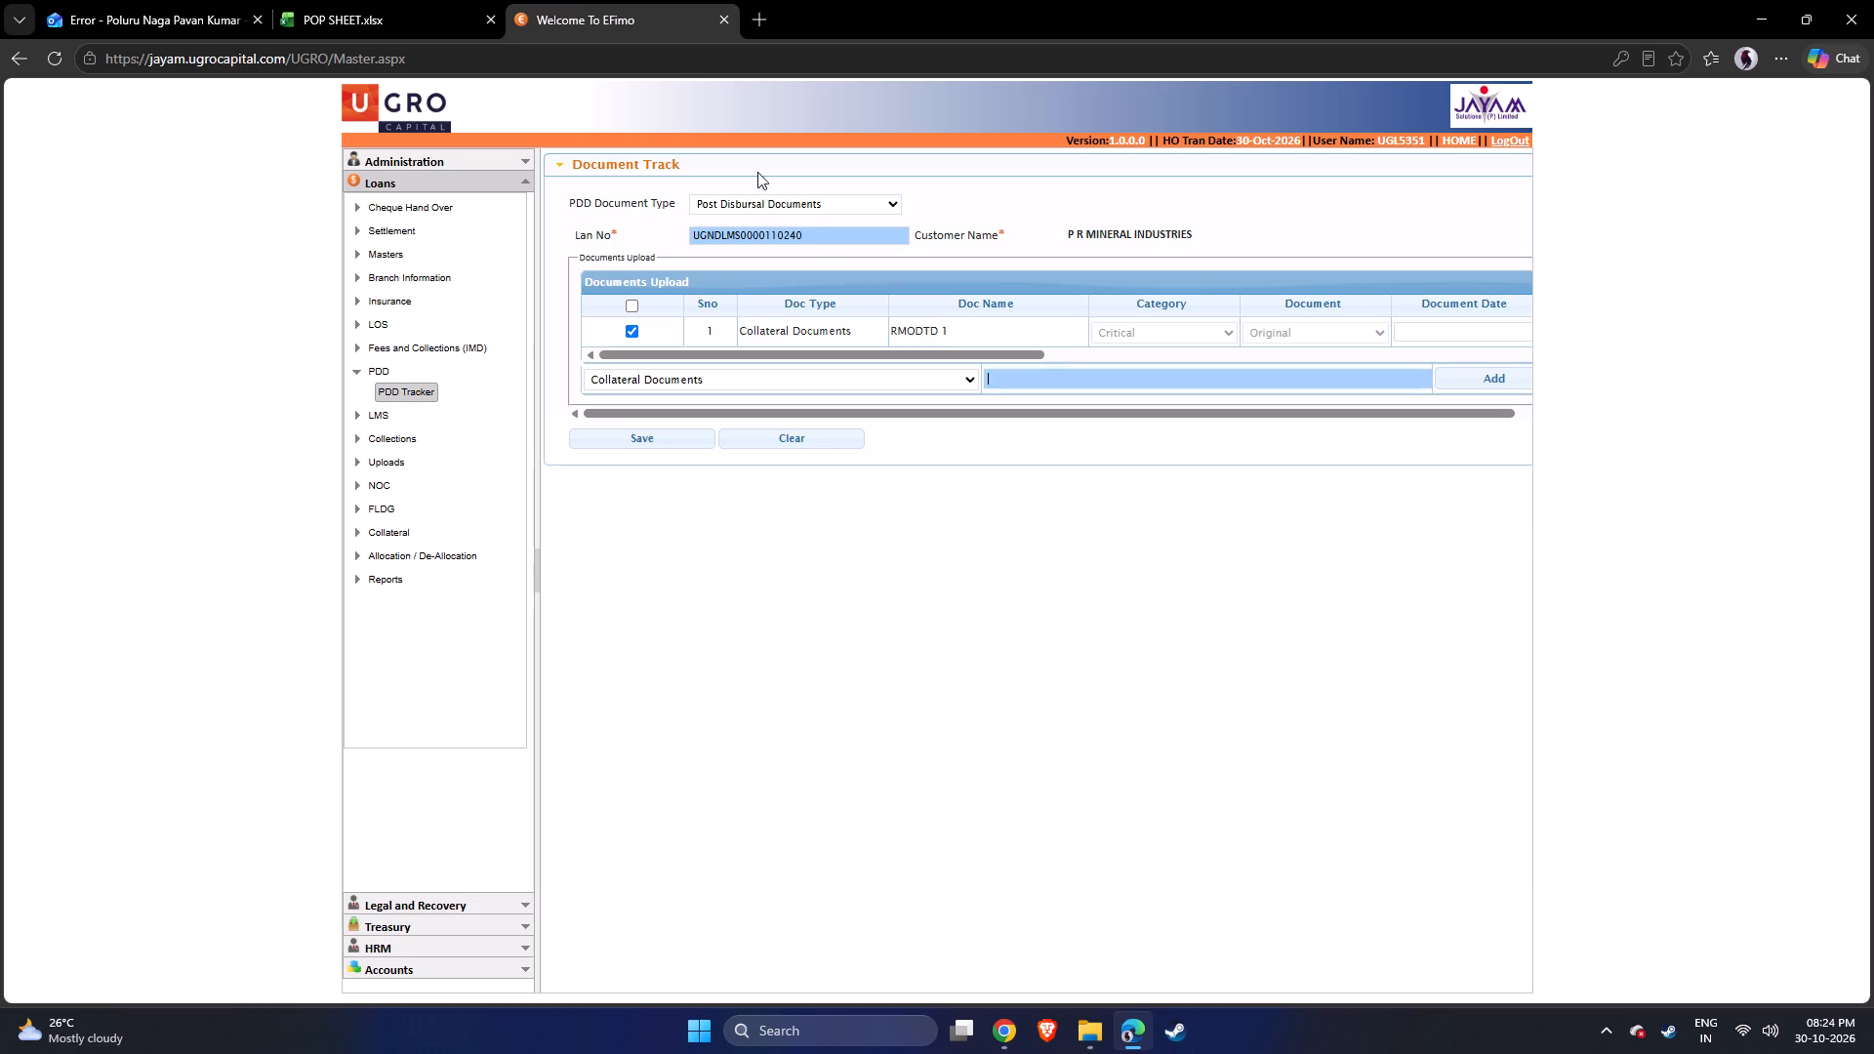
{"action": "type", "text": "sale"}
{"action": "key", "text": "d"}
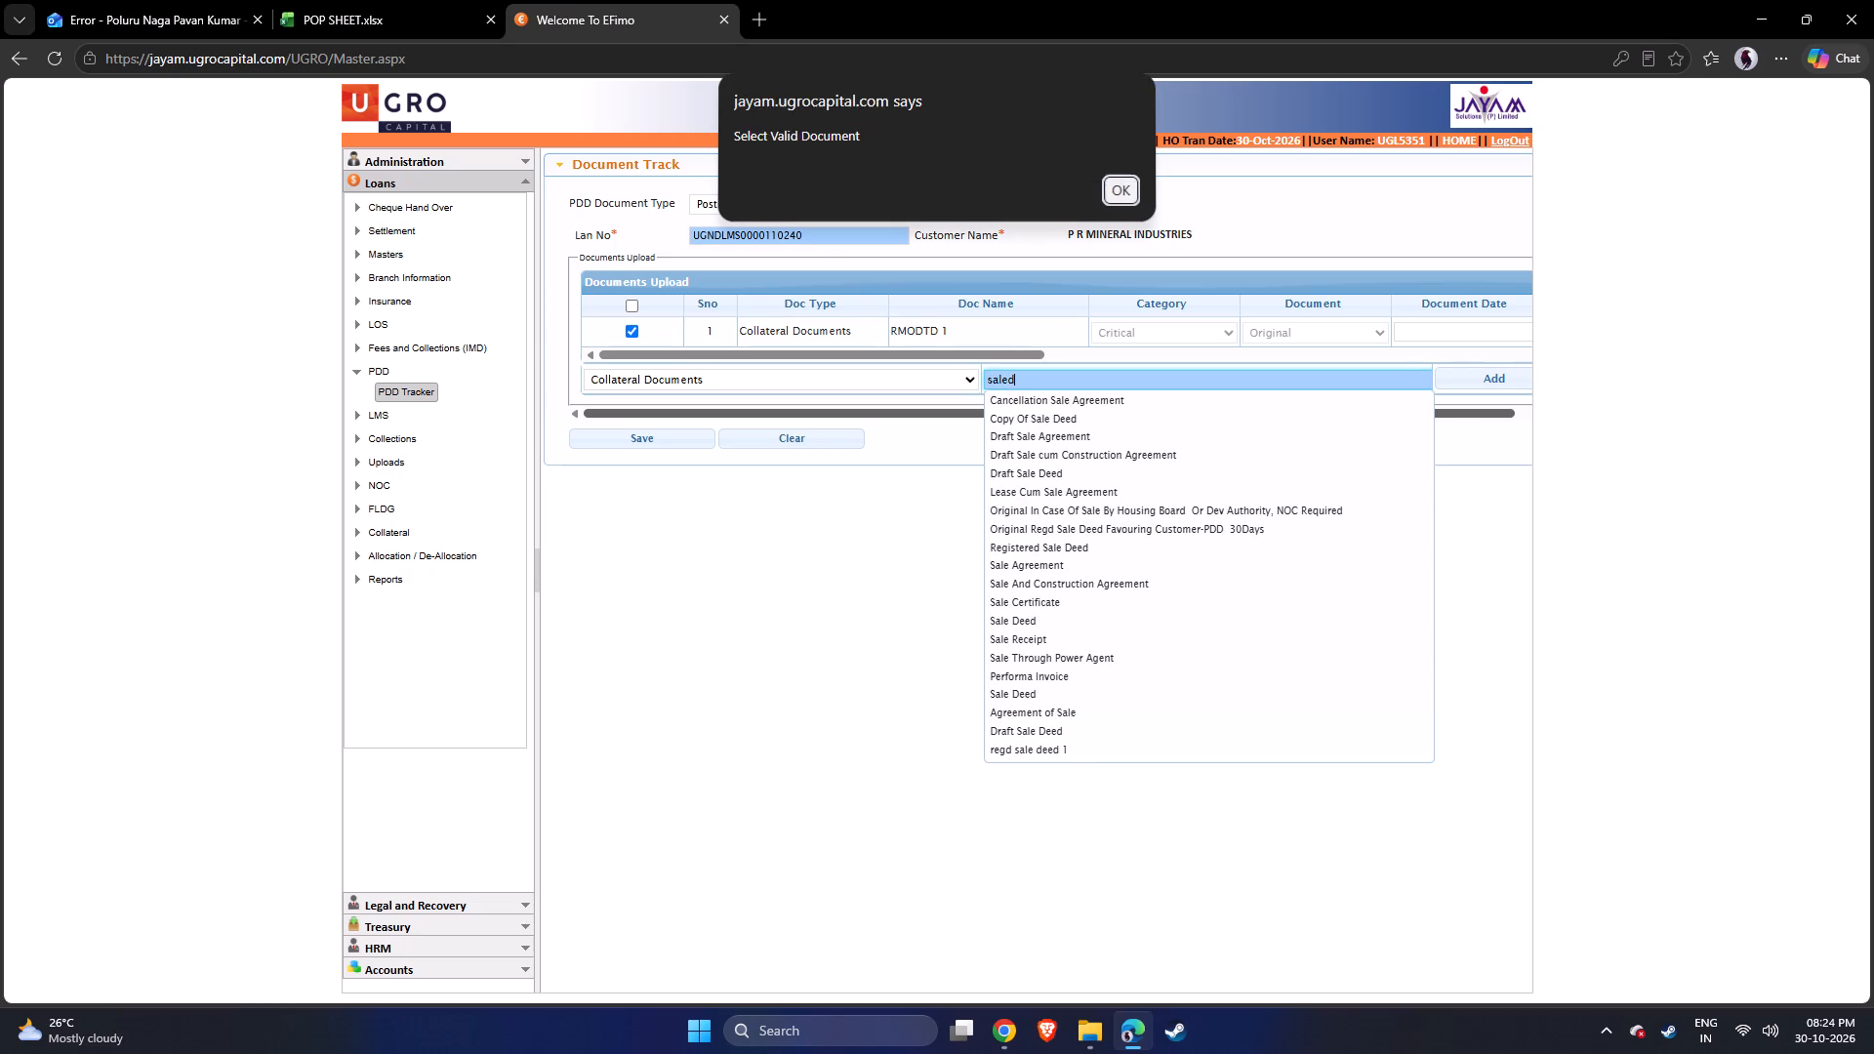
{"action": "key", "text": "Return"}
{"action": "type", "text": "sale"}
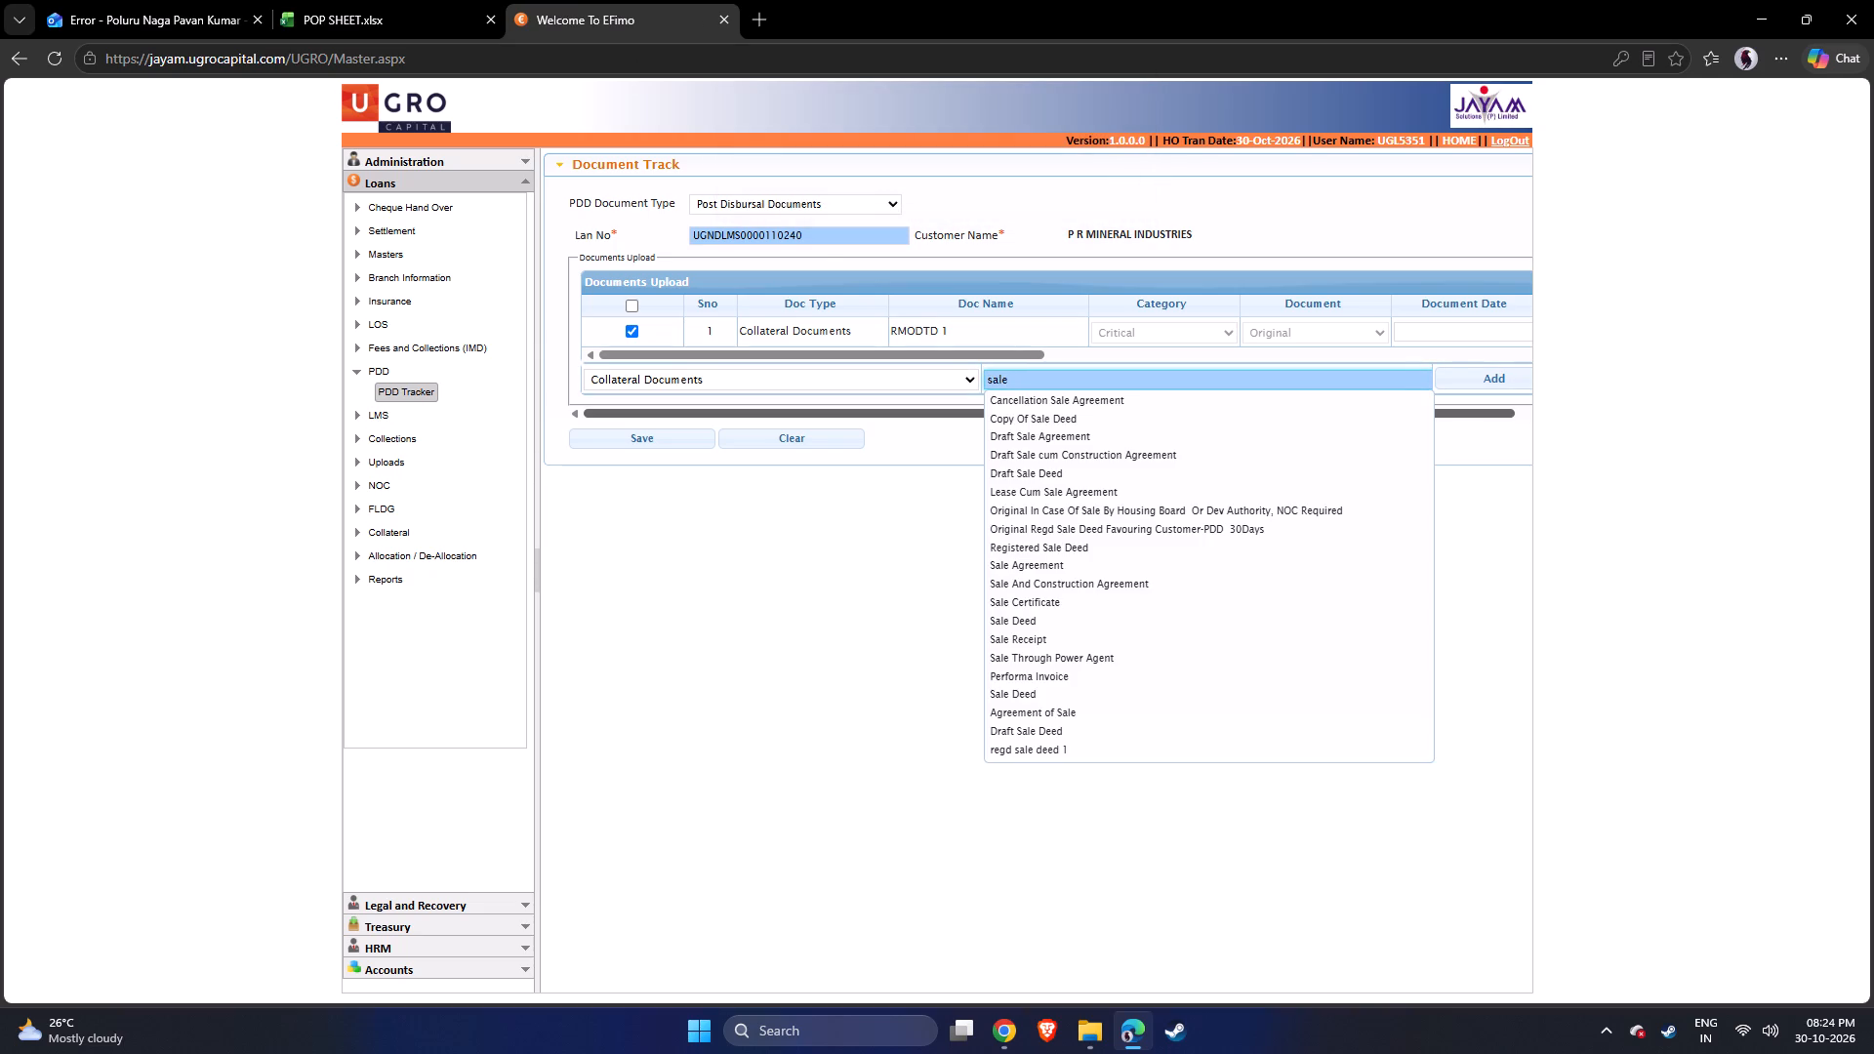
{"action": "key", "text": "Down"}
{"action": "key", "text": "Down"}
{"action": "key", "text": "Down"}
{"action": "key", "text": "Down"}
{"action": "key", "text": "Down"}
{"action": "key", "text": "Down"}
{"action": "key", "text": "Down"}
{"action": "key", "text": "Down"}
{"action": "key", "text": "Down"}
{"action": "key", "text": "Down"}
{"action": "key", "text": "Down"}
{"action": "key", "text": "Down"}
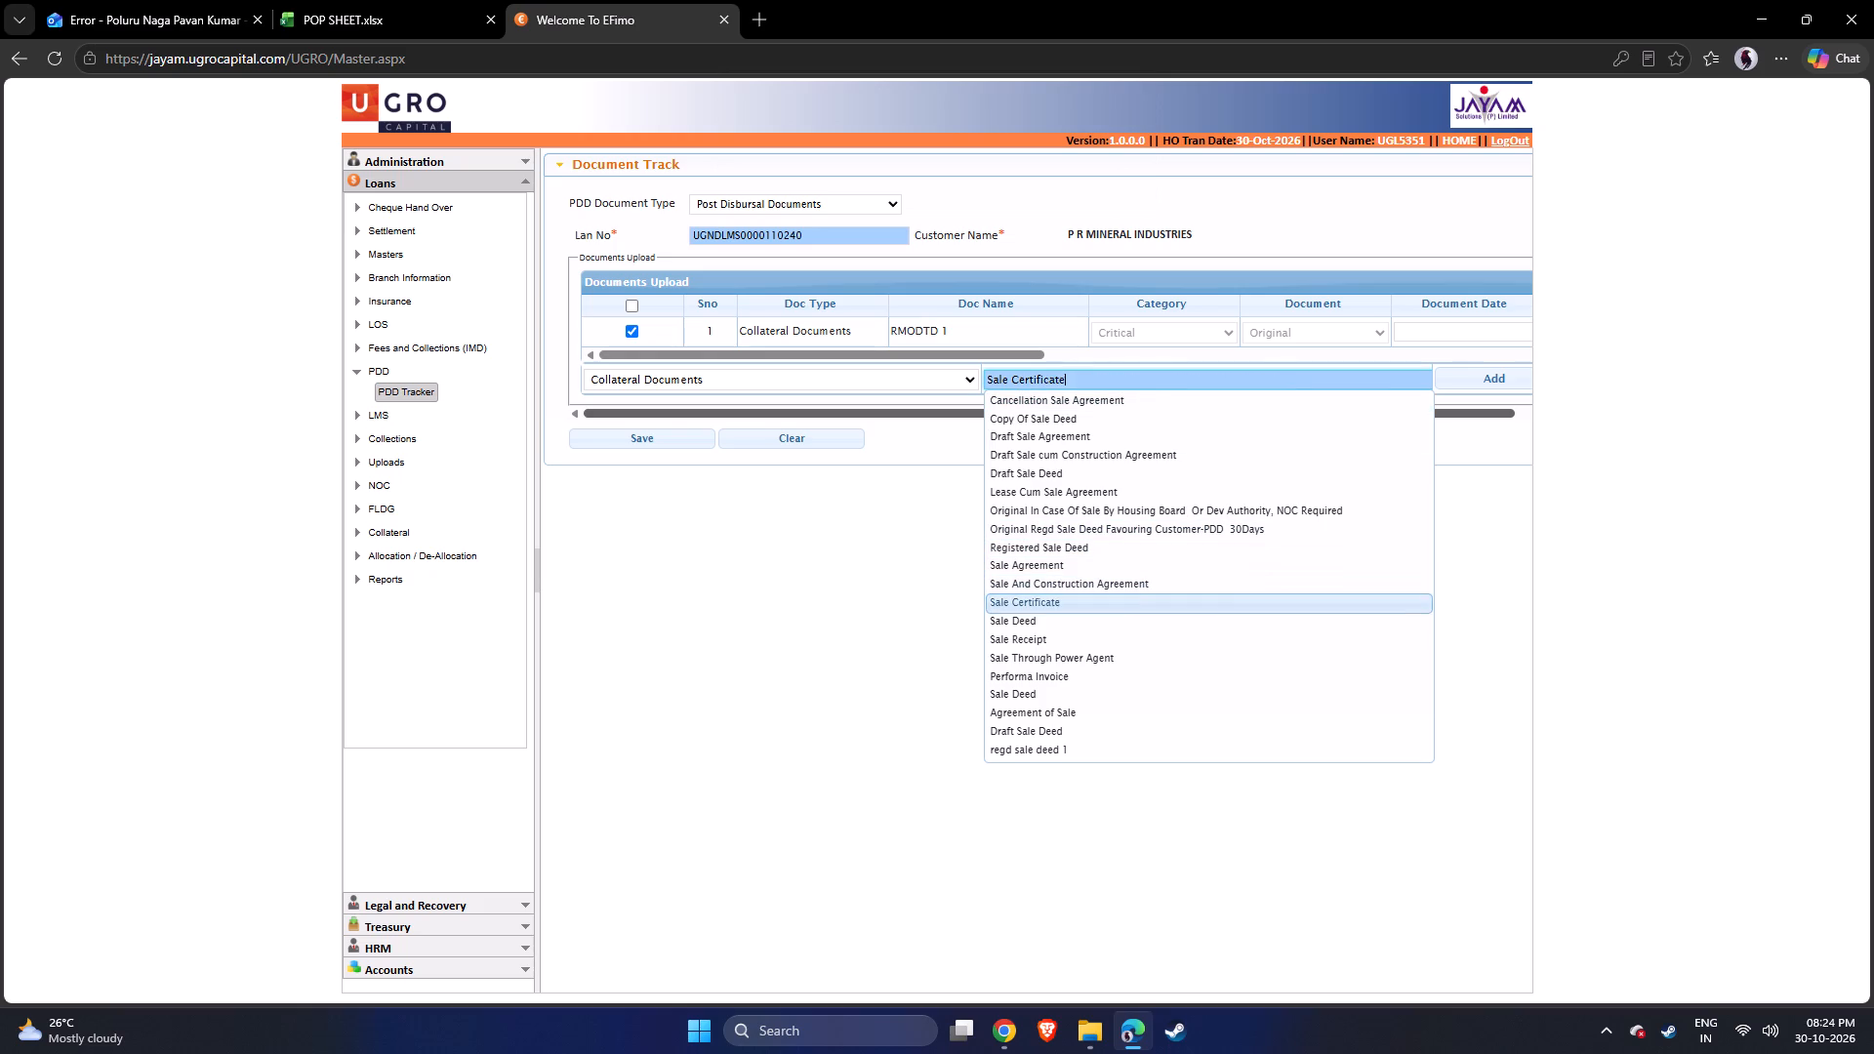
{"action": "key", "text": "Down"}
{"action": "key", "text": "Return"}
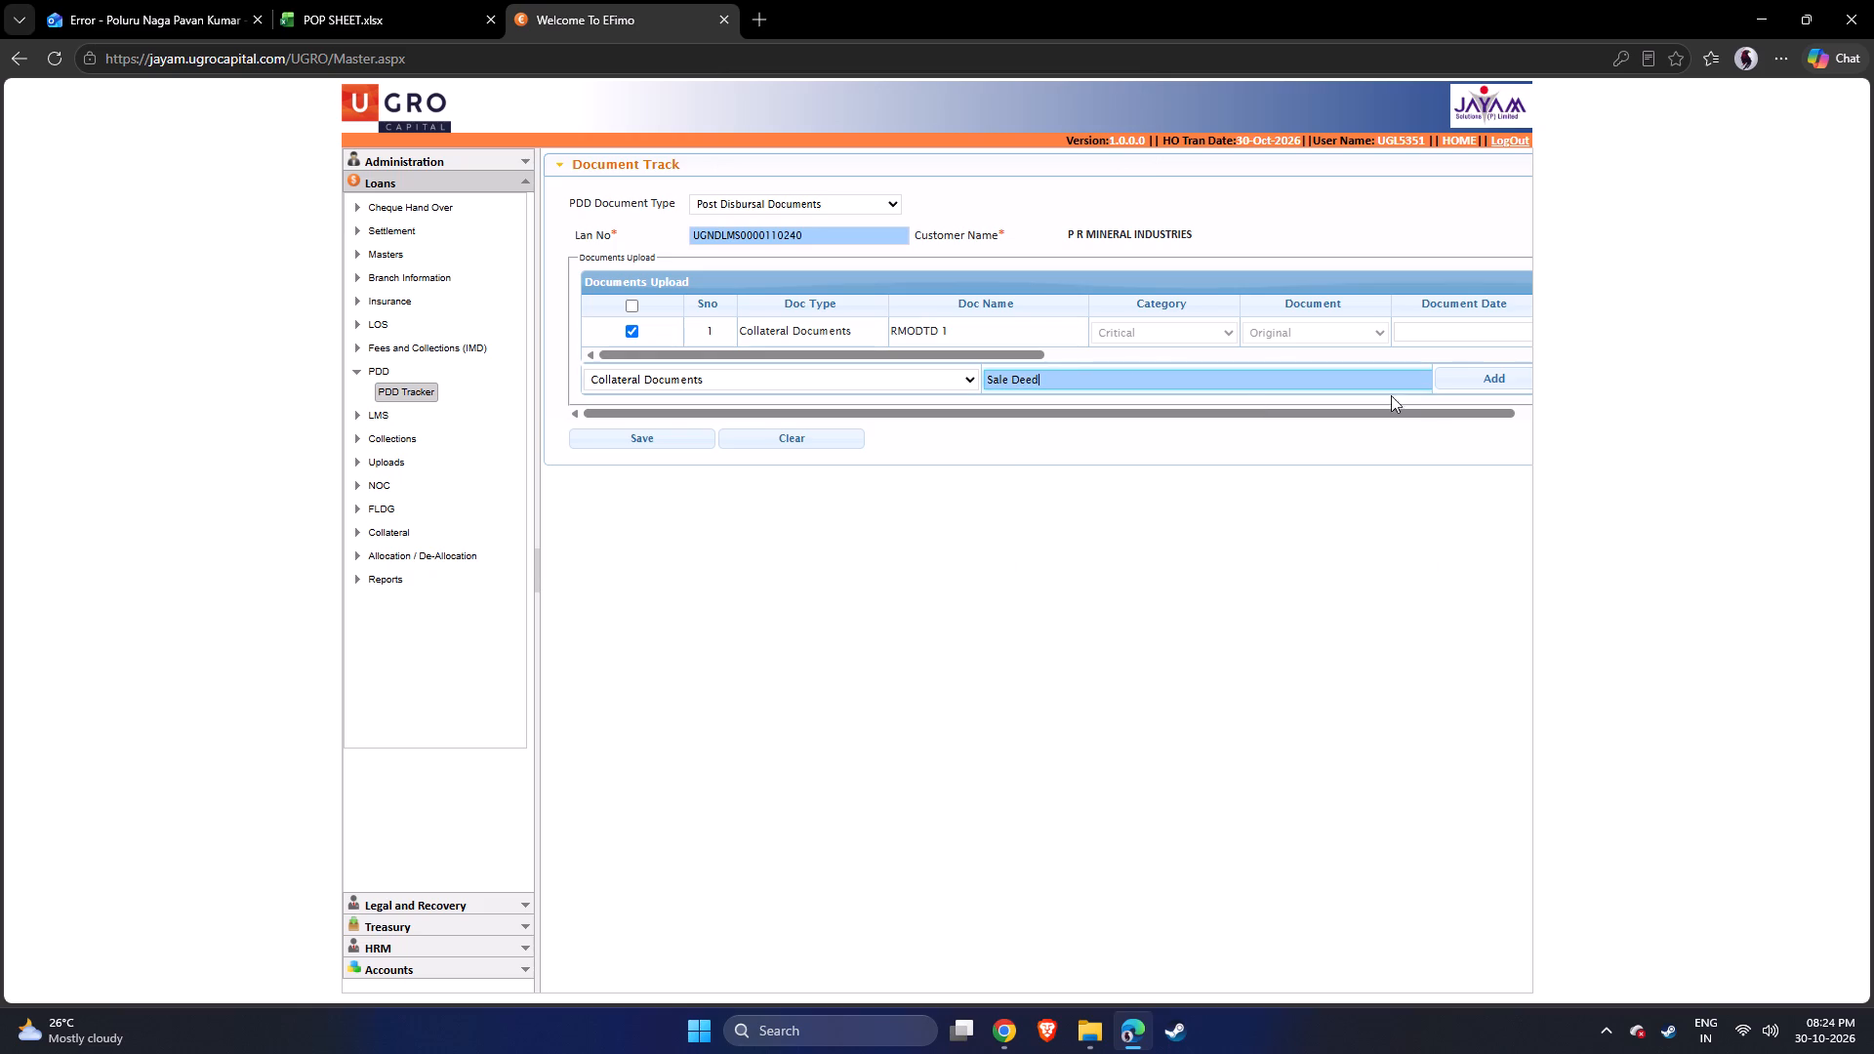
{"action": "left_click", "coordinate": [1491, 372]}
Add regd sale deed 1 to the uploads list as a Collateral Documents entry.
{"action": "left_click", "coordinate": [923, 409]}
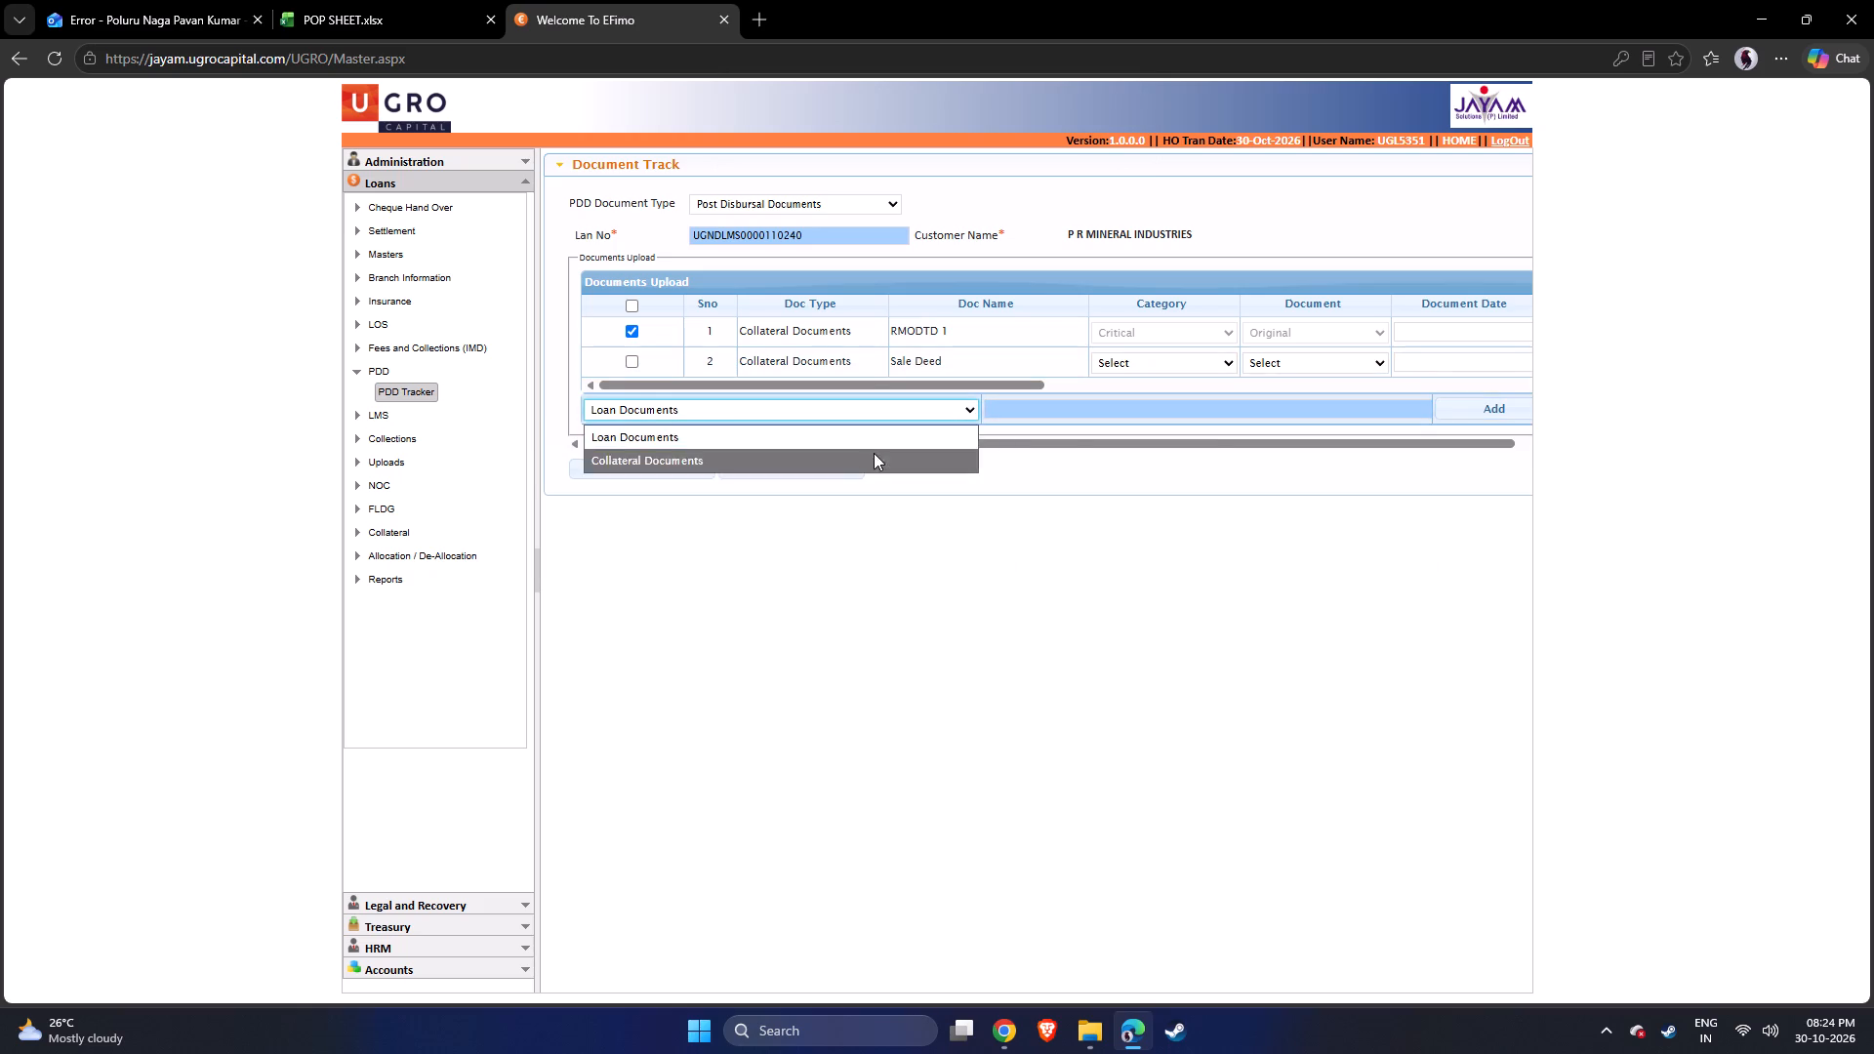
{"action": "left_click", "coordinate": [874, 453]}
{"action": "left_click", "coordinate": [1086, 406]}
{"action": "type", "text": "sale"}
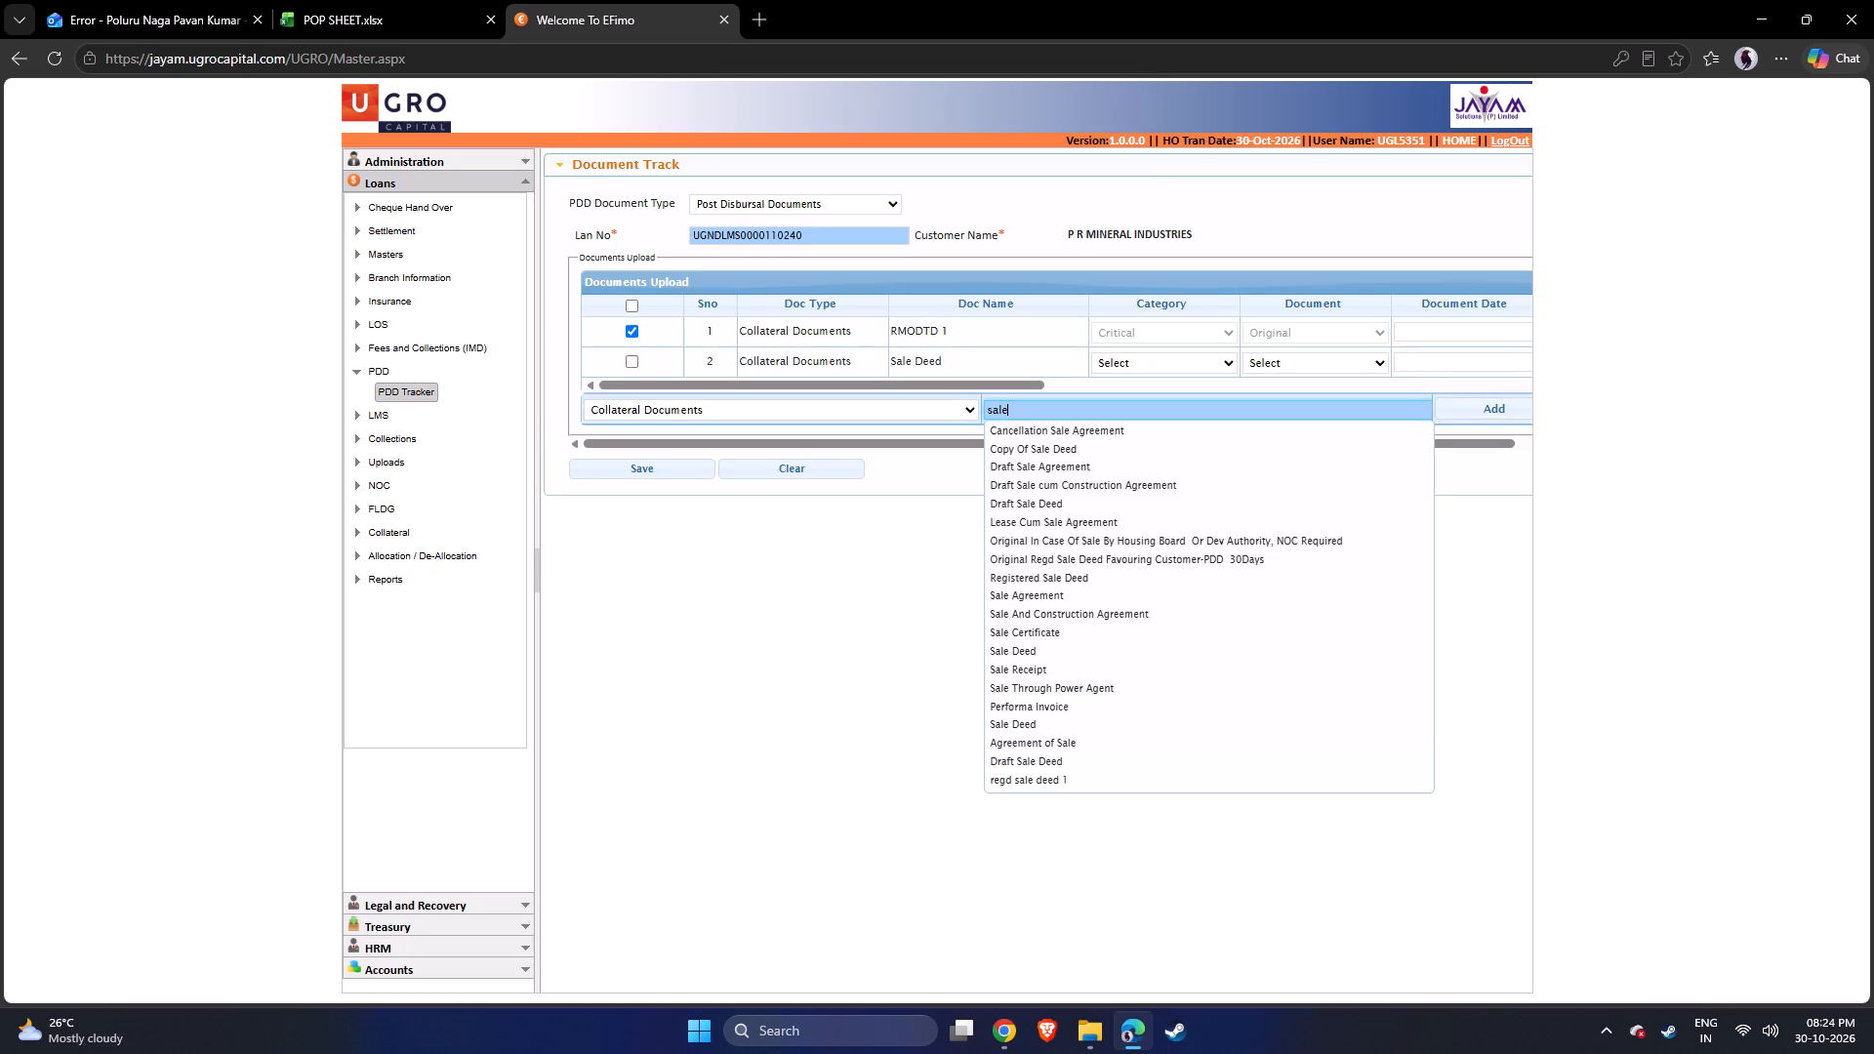
{"action": "key", "text": "Down"}
{"action": "key", "text": "Down"}
{"action": "key", "text": "Down"}
{"action": "key", "text": "Down"}
{"action": "key", "text": "Down"}
{"action": "key", "text": "Down"}
{"action": "key", "text": "Down"}
{"action": "key", "text": "Down"}
{"action": "key", "text": "Down"}
{"action": "key", "text": "Down"}
{"action": "key", "text": "Down"}
{"action": "key", "text": "Down"}
{"action": "key", "text": "Down"}
{"action": "key", "text": "Down"}
{"action": "key", "text": "Down"}
{"action": "key", "text": "Down"}
{"action": "key", "text": "Down"}
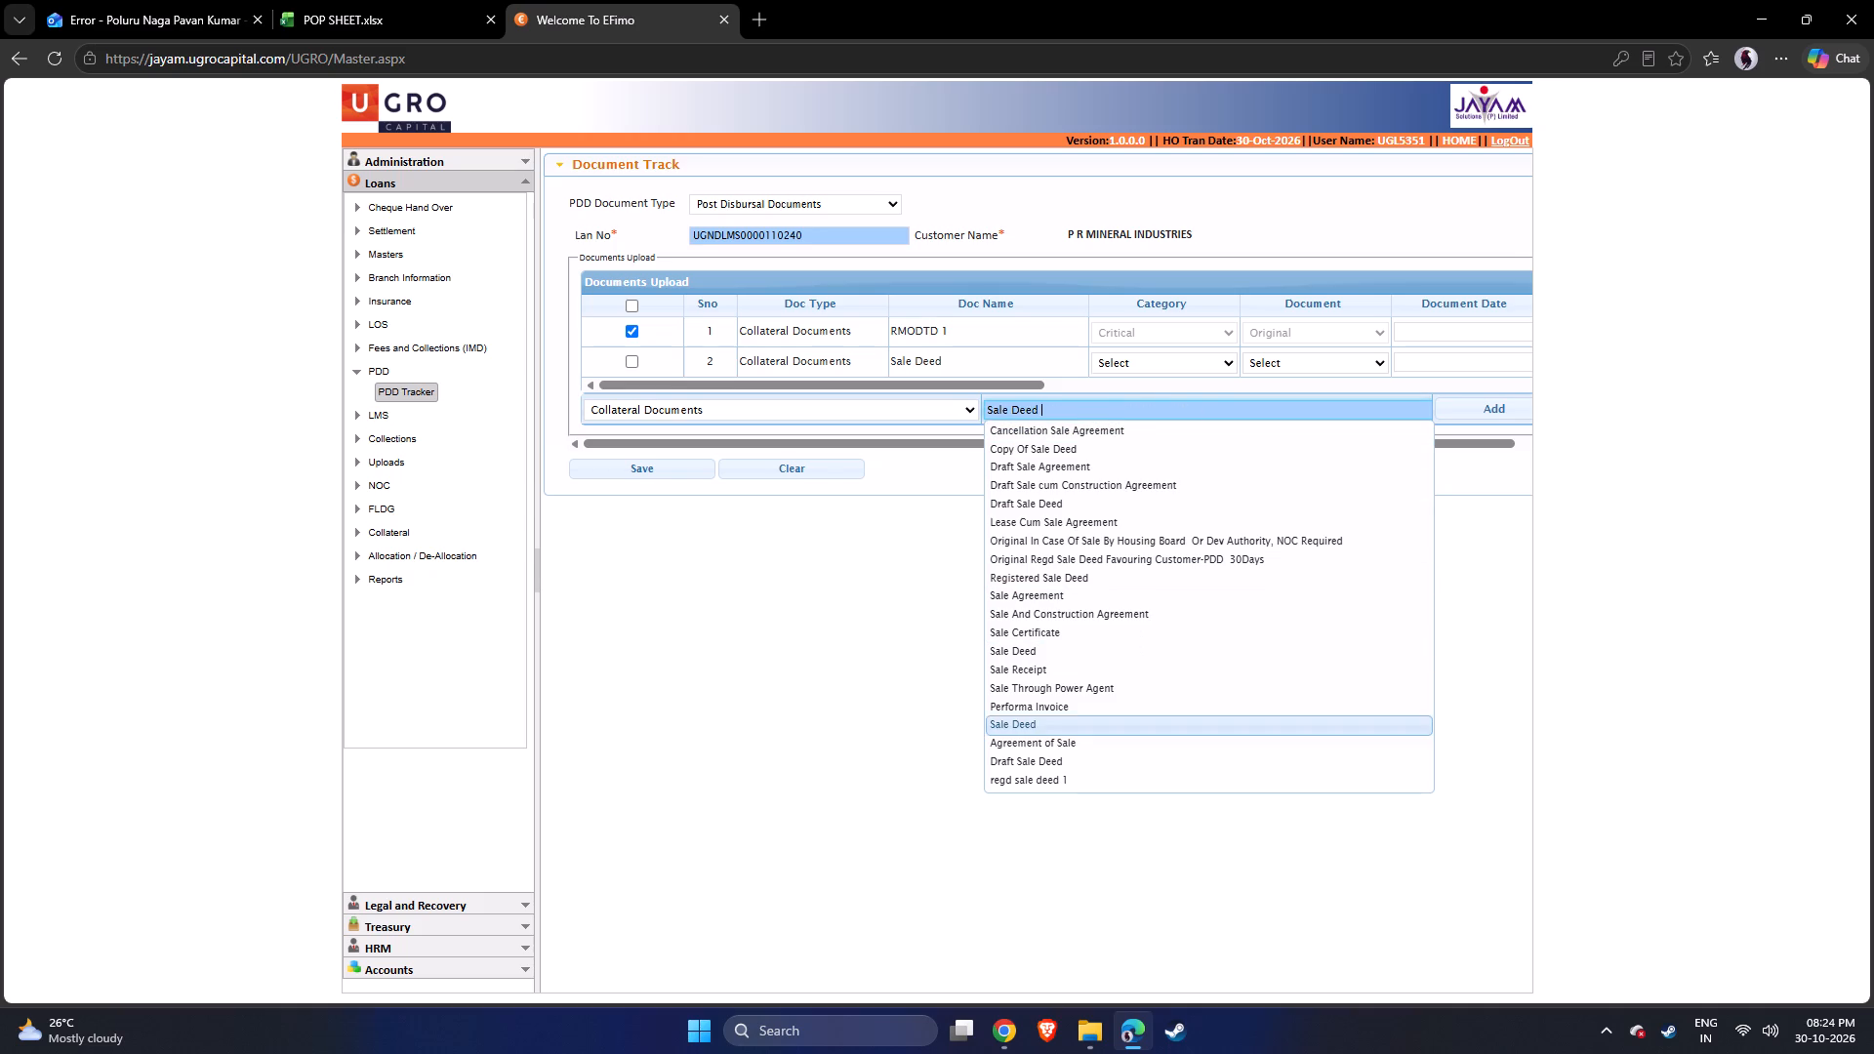
{"action": "key", "text": "Down"}
{"action": "key", "text": "Down"}
{"action": "key", "text": "Down"}
{"action": "key", "text": "Return"}
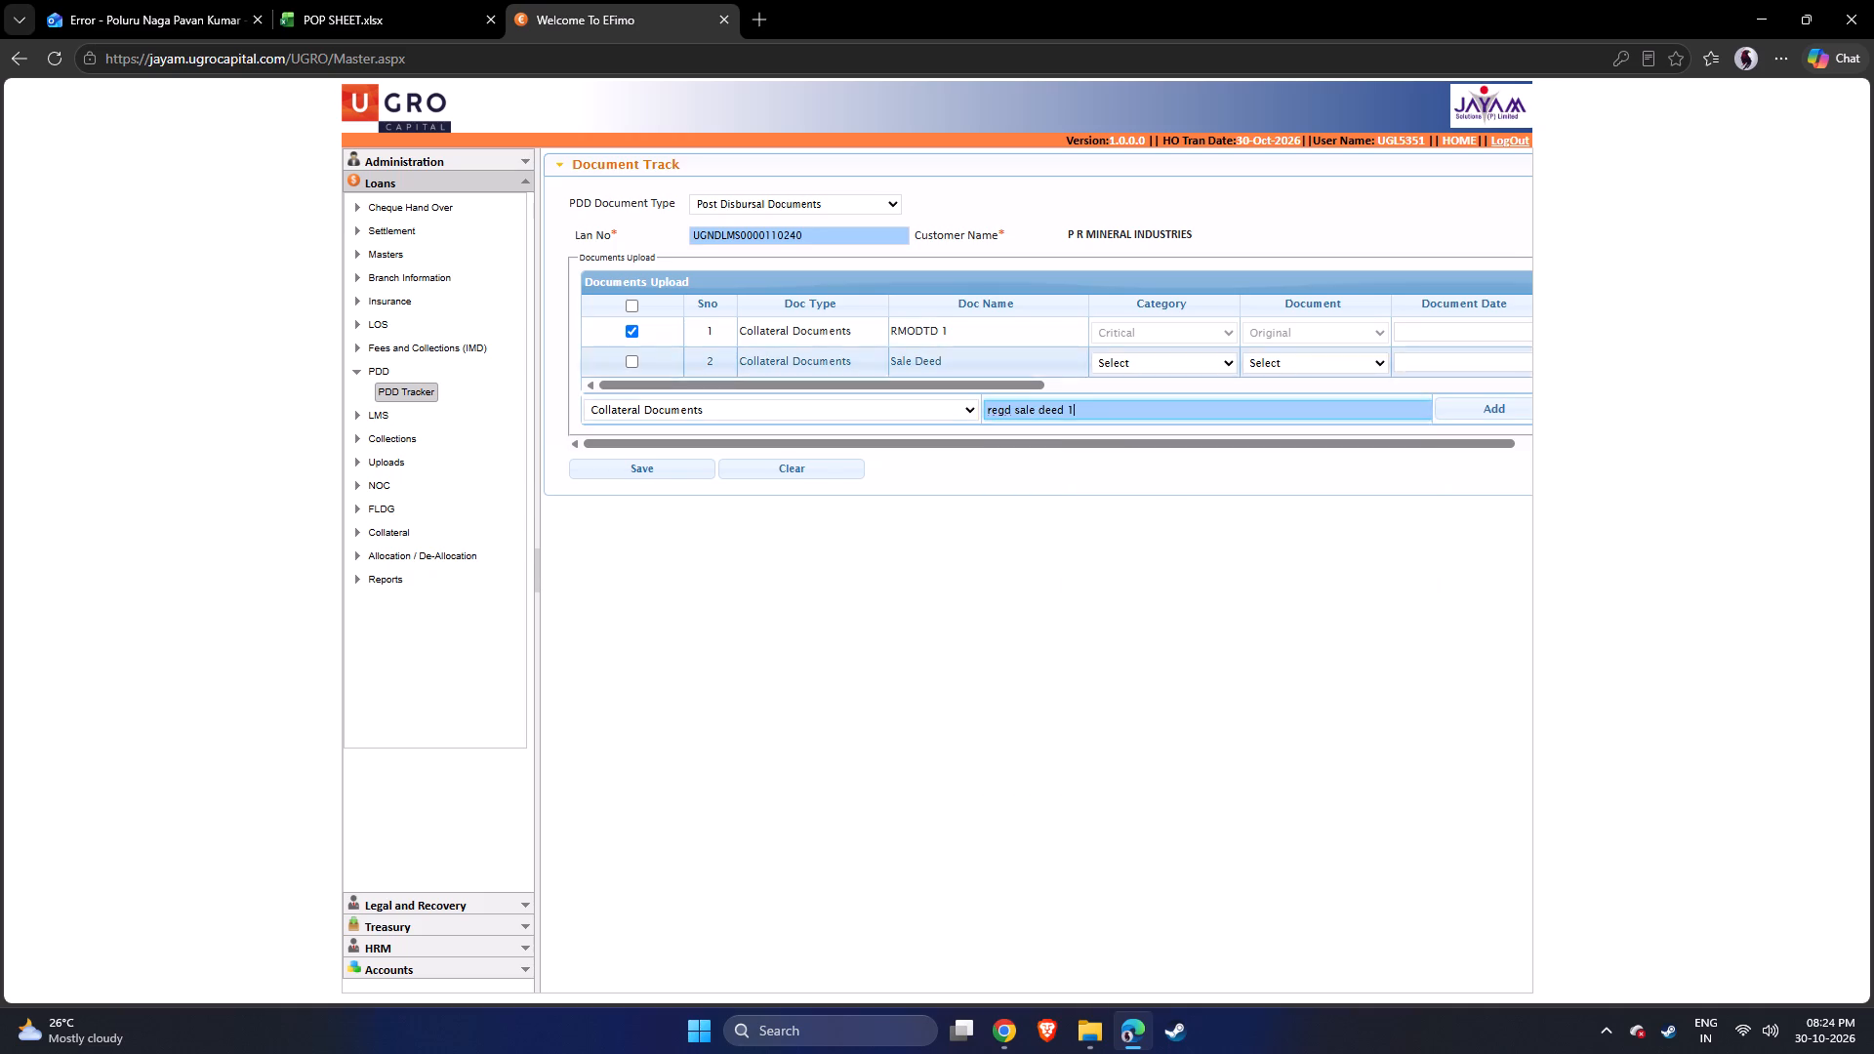
{"action": "left_click", "coordinate": [1446, 409]}
Add SALE DEED 2 to the uploads list as a Collateral Documents entry.
{"action": "left_click", "coordinate": [791, 456]}
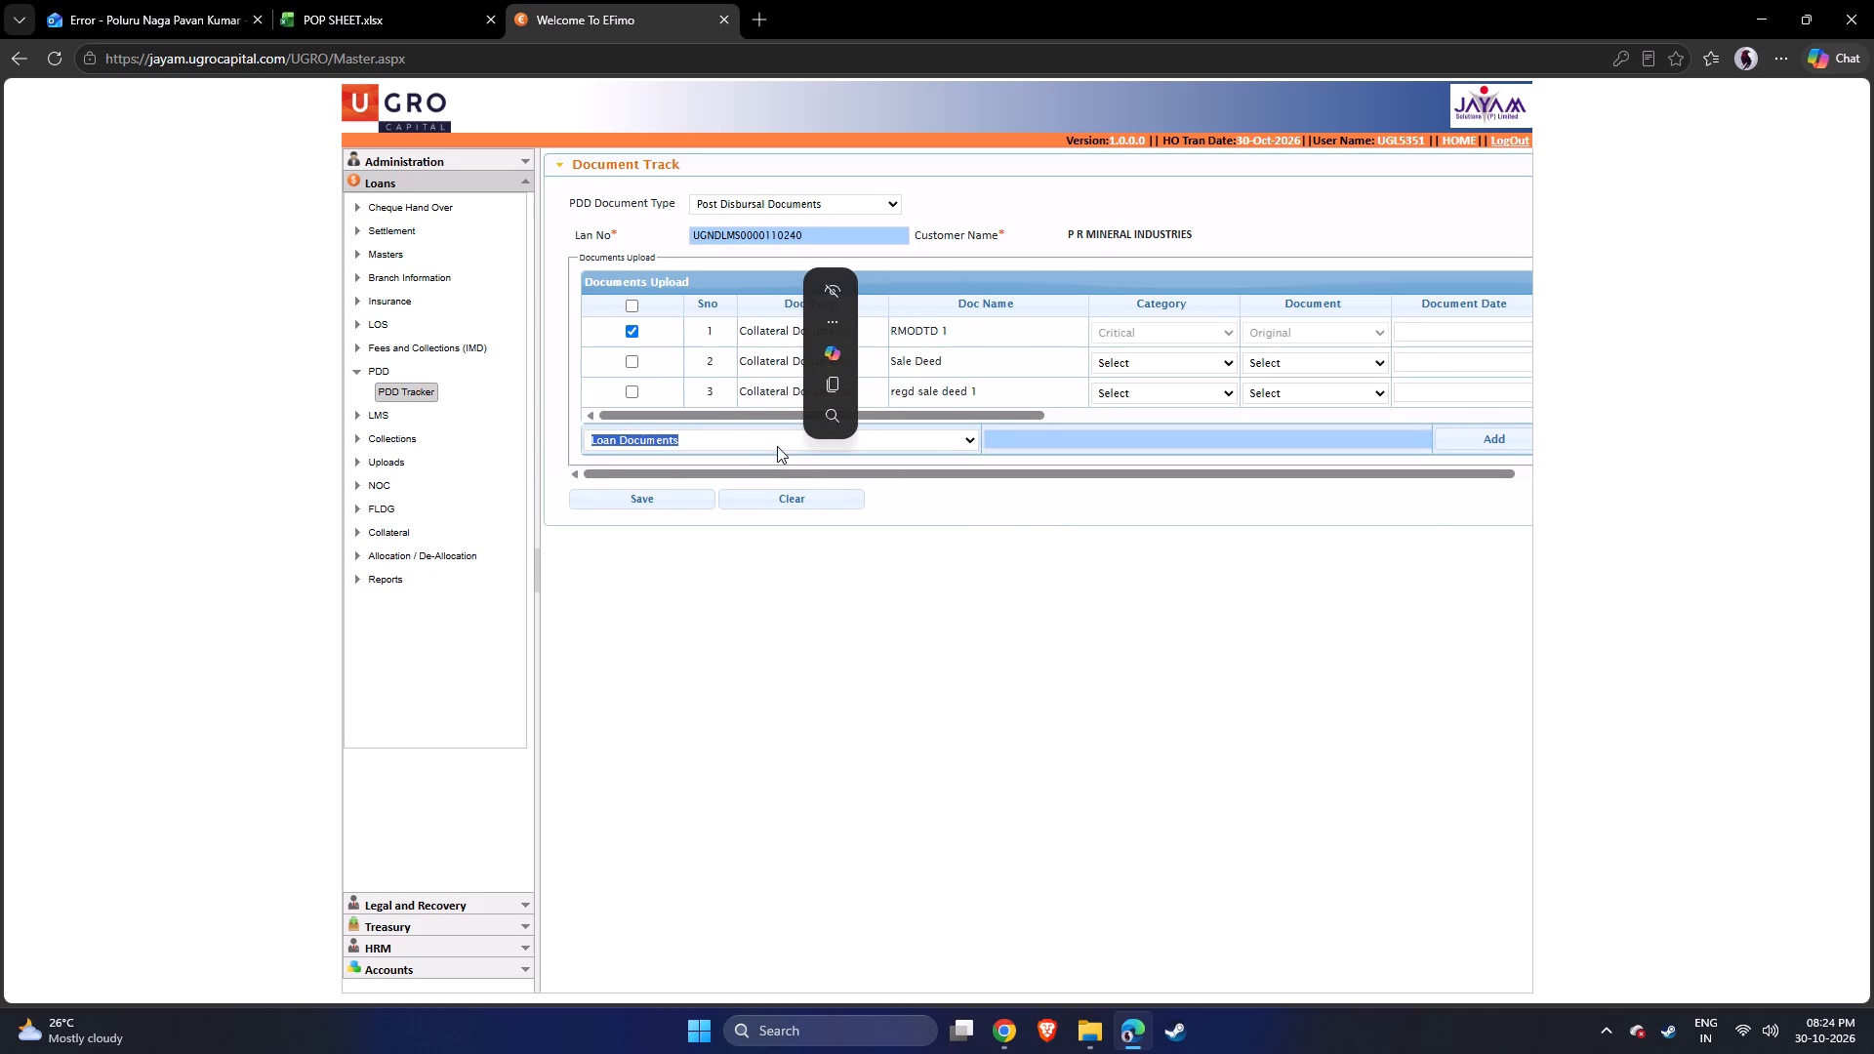
{"action": "left_click", "coordinate": [777, 446]}
{"action": "left_click", "coordinate": [768, 484]}
{"action": "left_click", "coordinate": [1104, 453]}
{"action": "left_click", "coordinate": [1101, 441]}
{"action": "type", "text": "sale"}
{"action": "key", "text": "space"}
{"action": "type", "text": "de"}
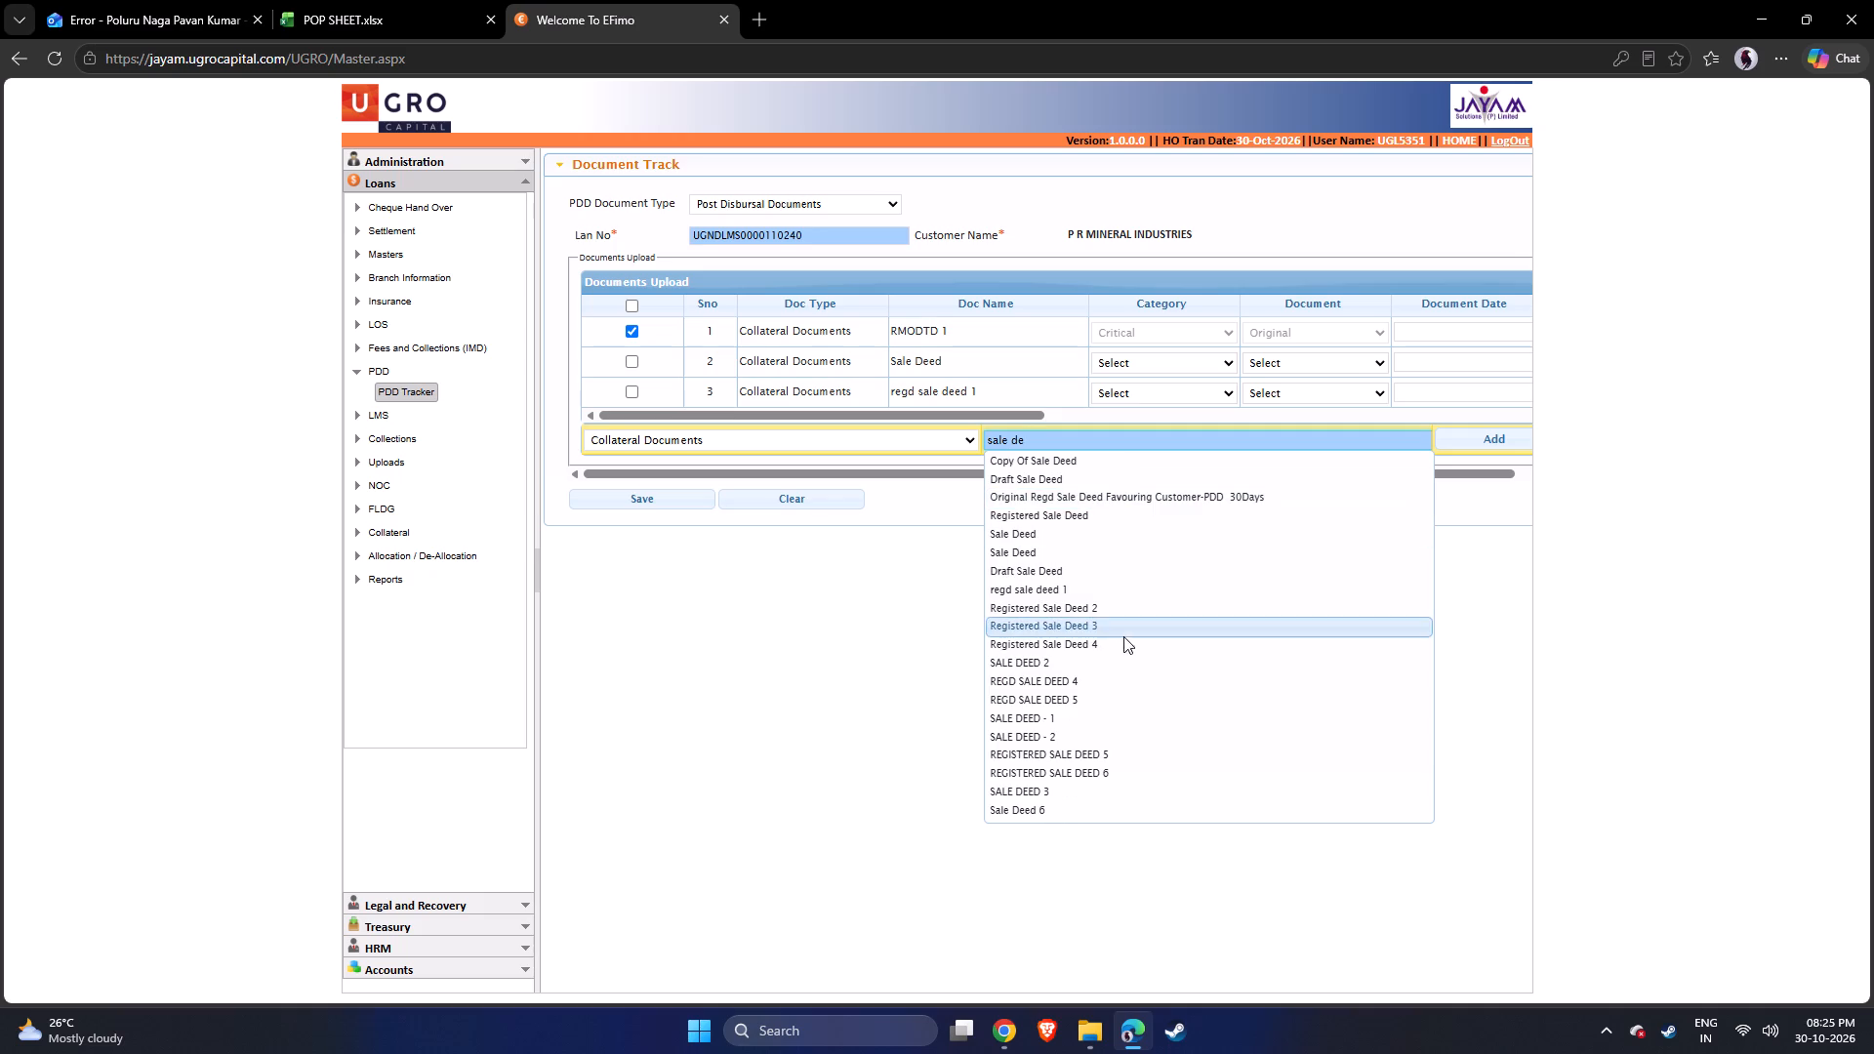
{"action": "left_click", "coordinate": [1095, 662]}
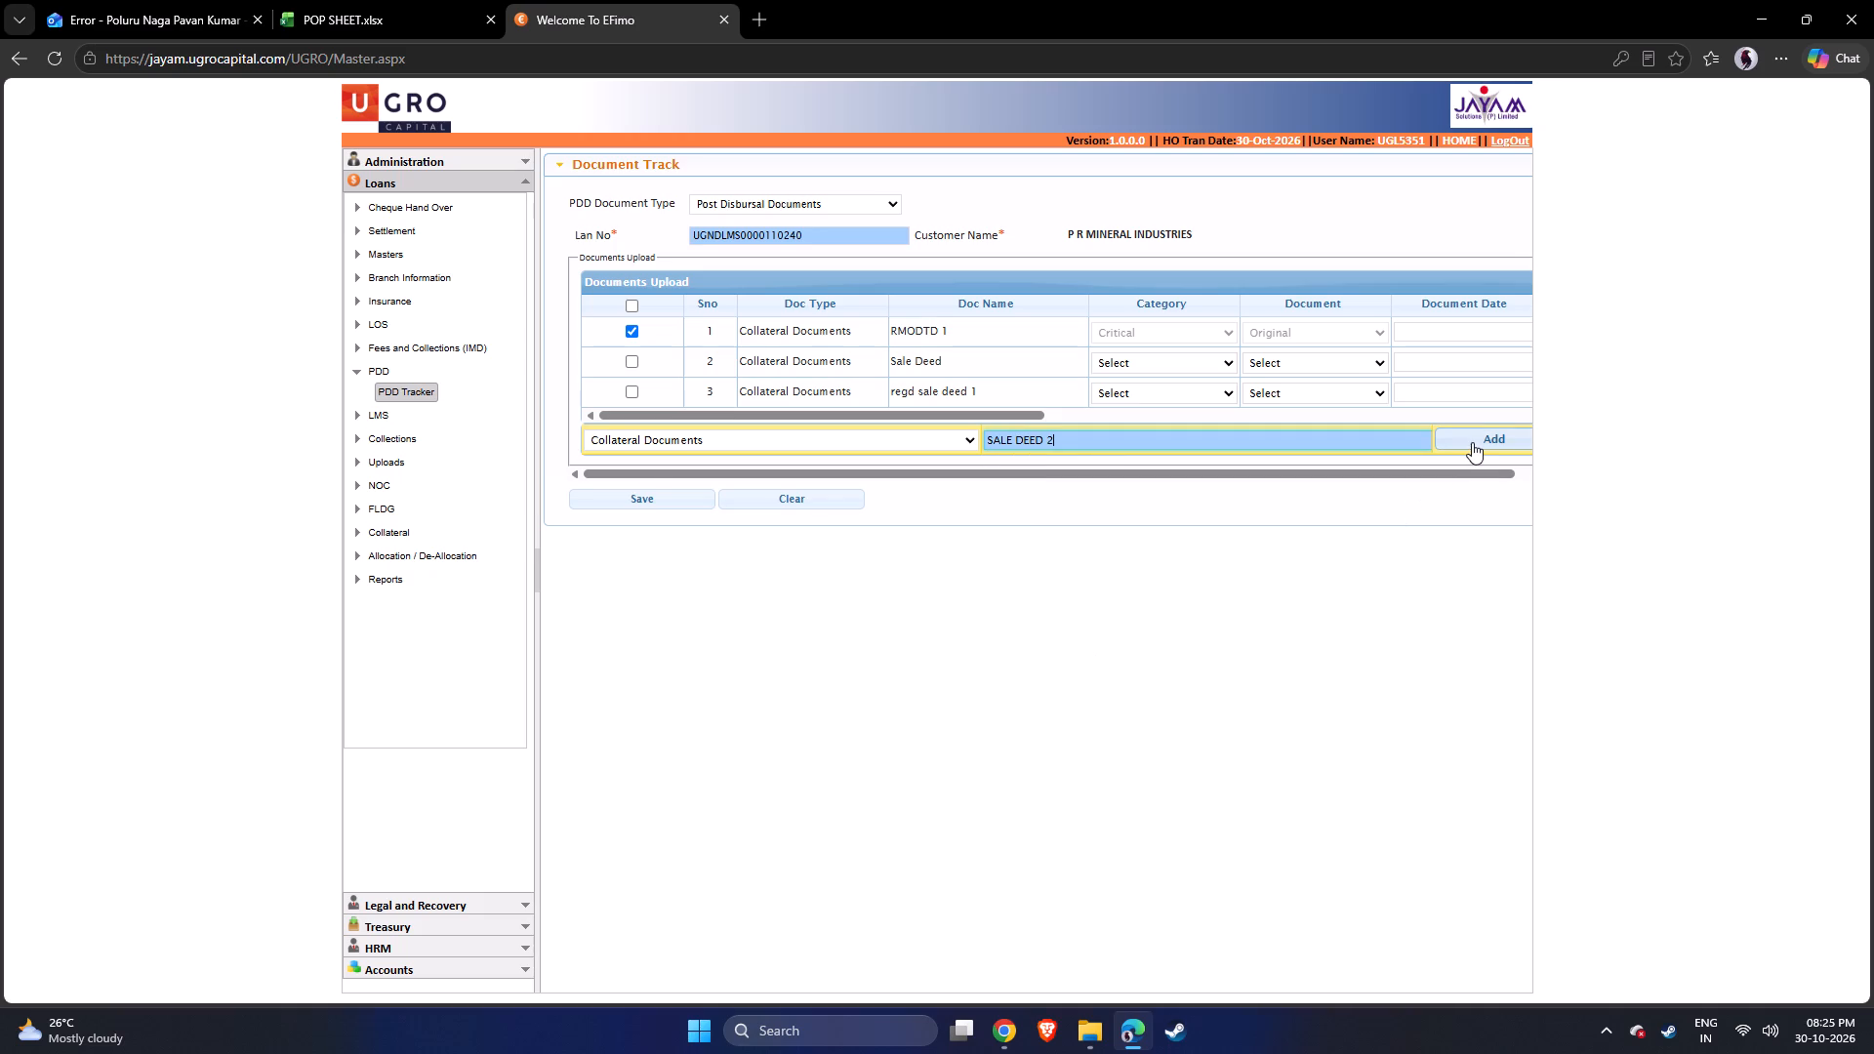
{"action": "left_click", "coordinate": [1471, 442]}
Add SALE DEED 3 to the uploads list as a Collateral Documents entry.
{"action": "left_click", "coordinate": [798, 467]}
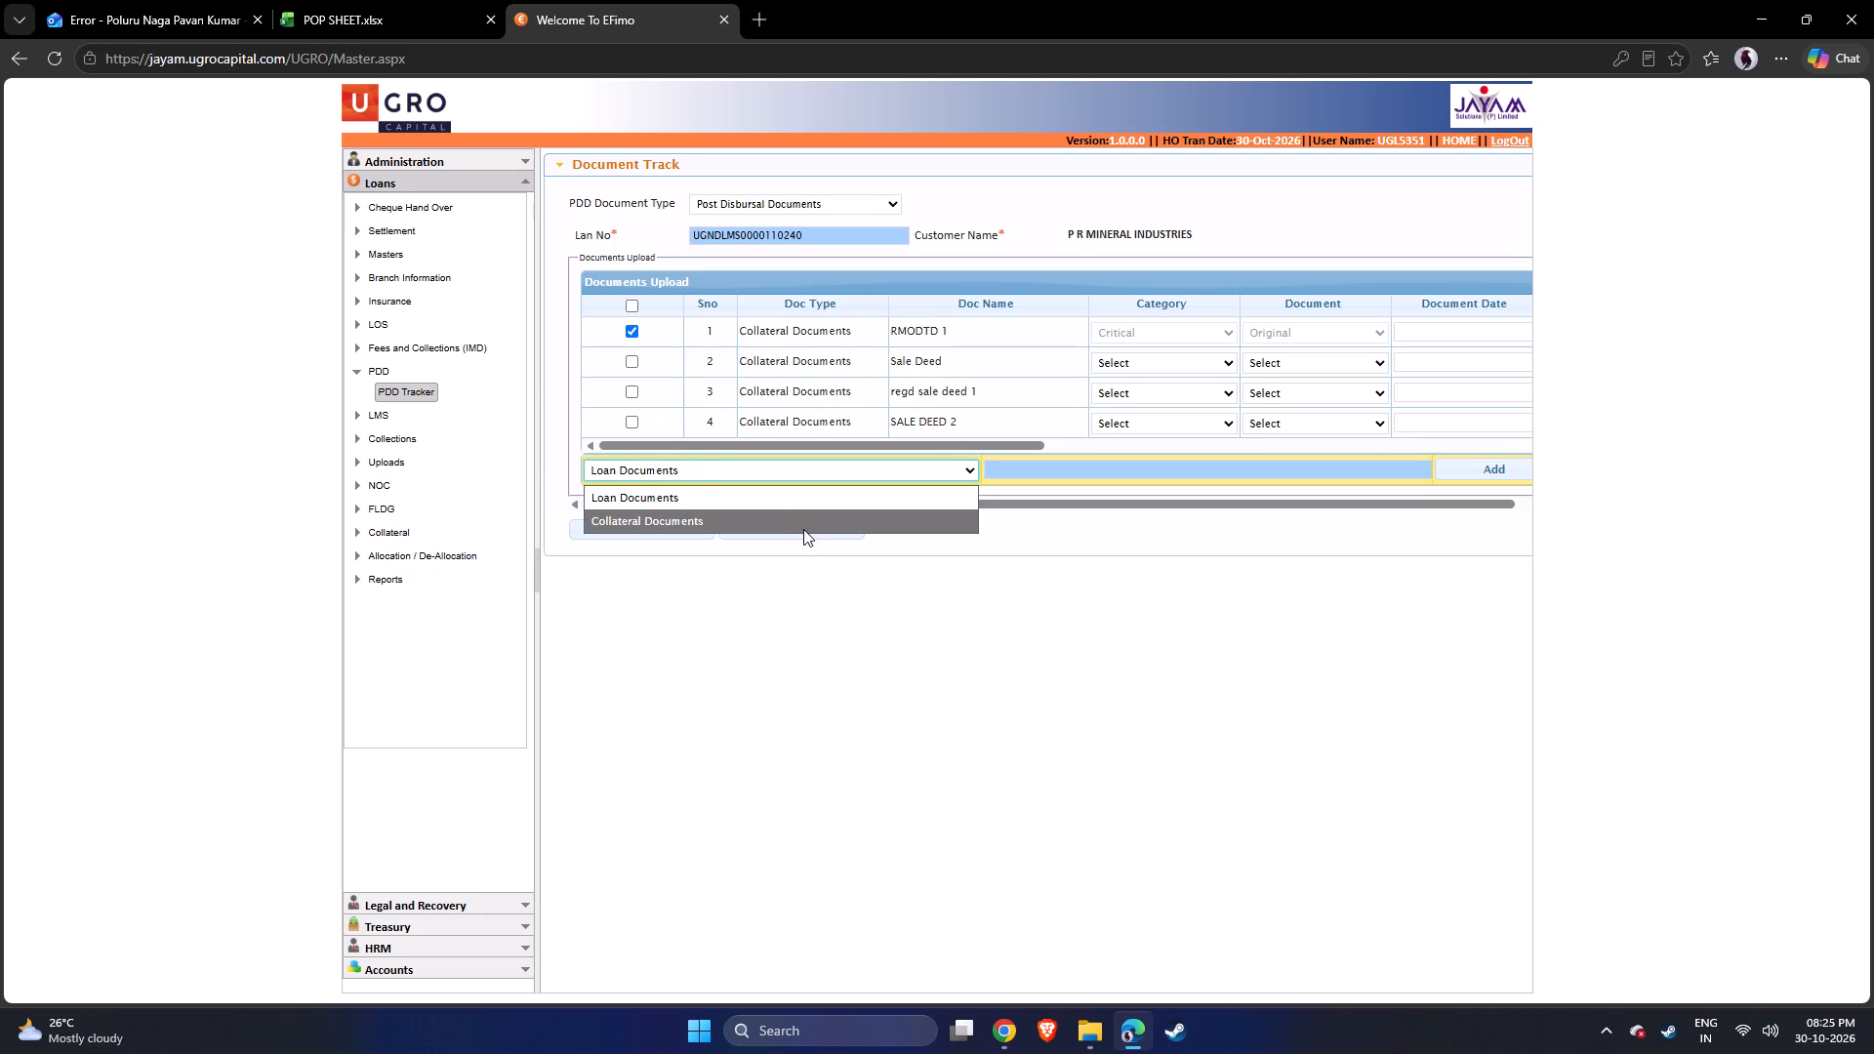
{"action": "left_click", "coordinate": [810, 514]}
{"action": "left_click", "coordinate": [1087, 467]}
{"action": "type", "text": "sale d"}
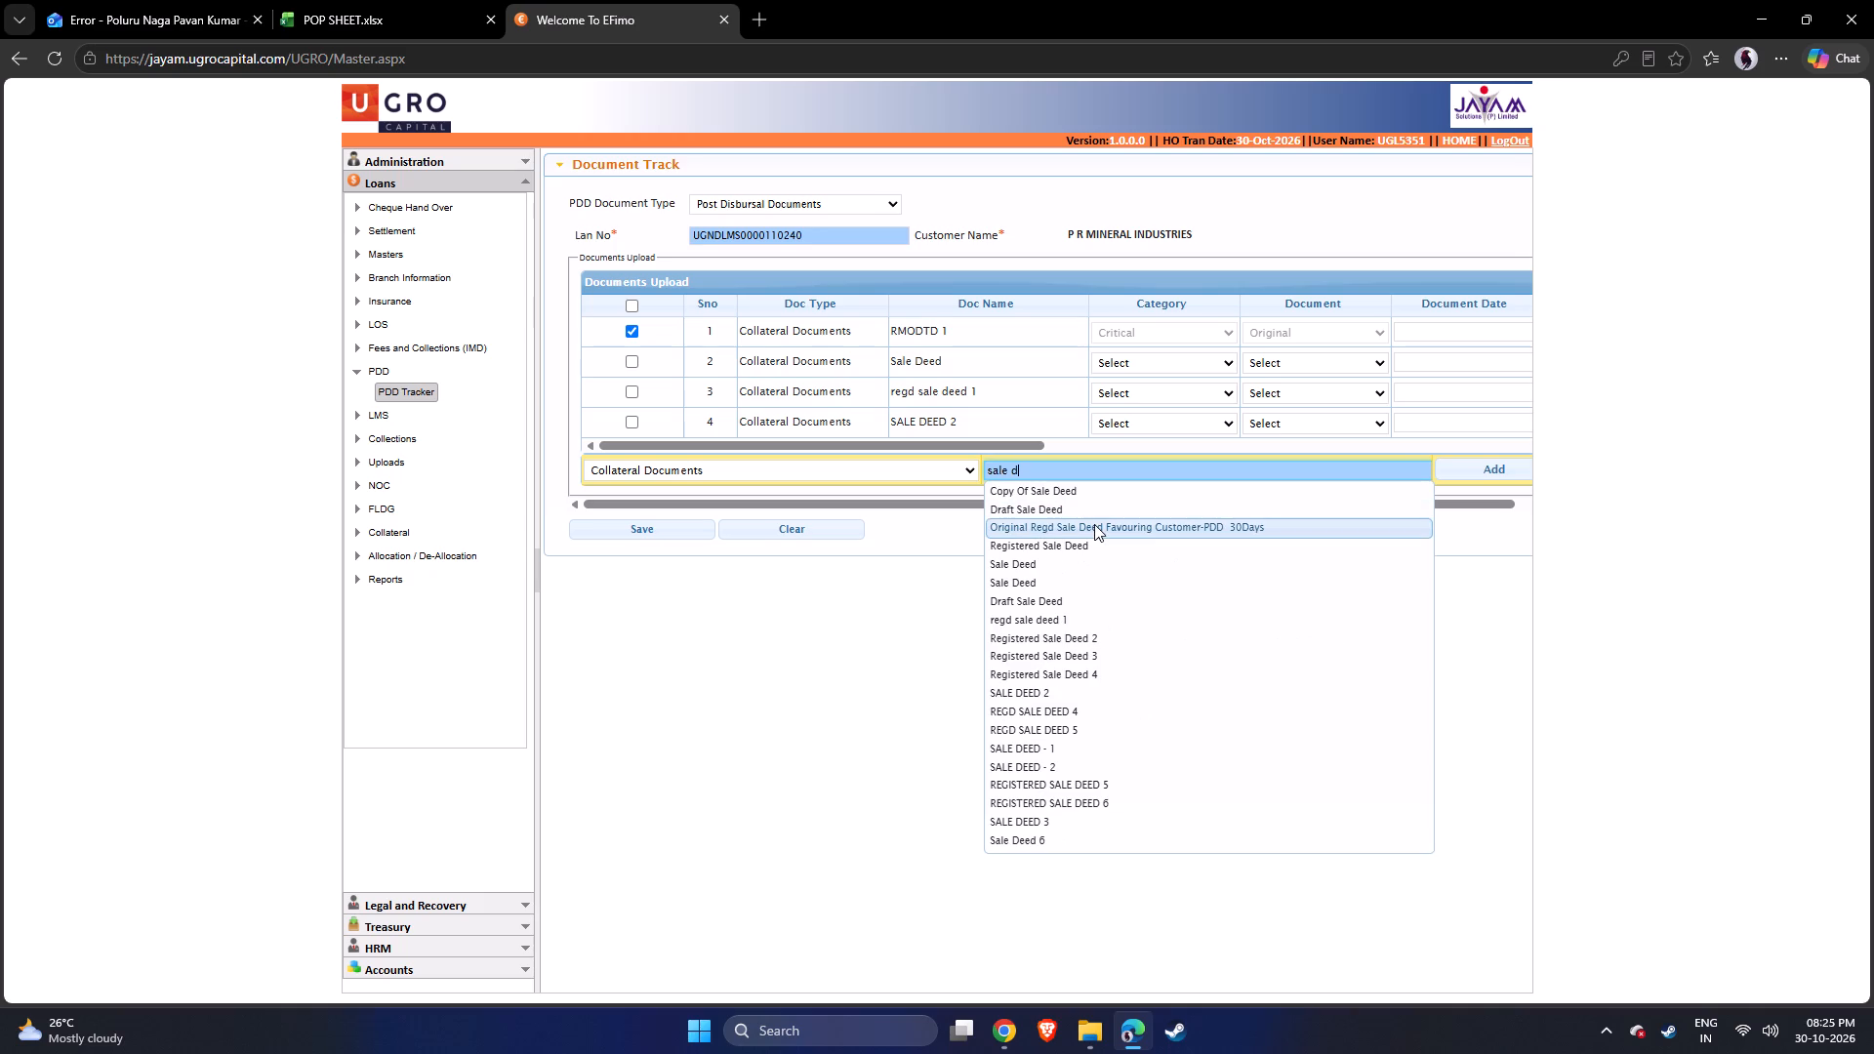
{"action": "left_click", "coordinate": [1073, 822]}
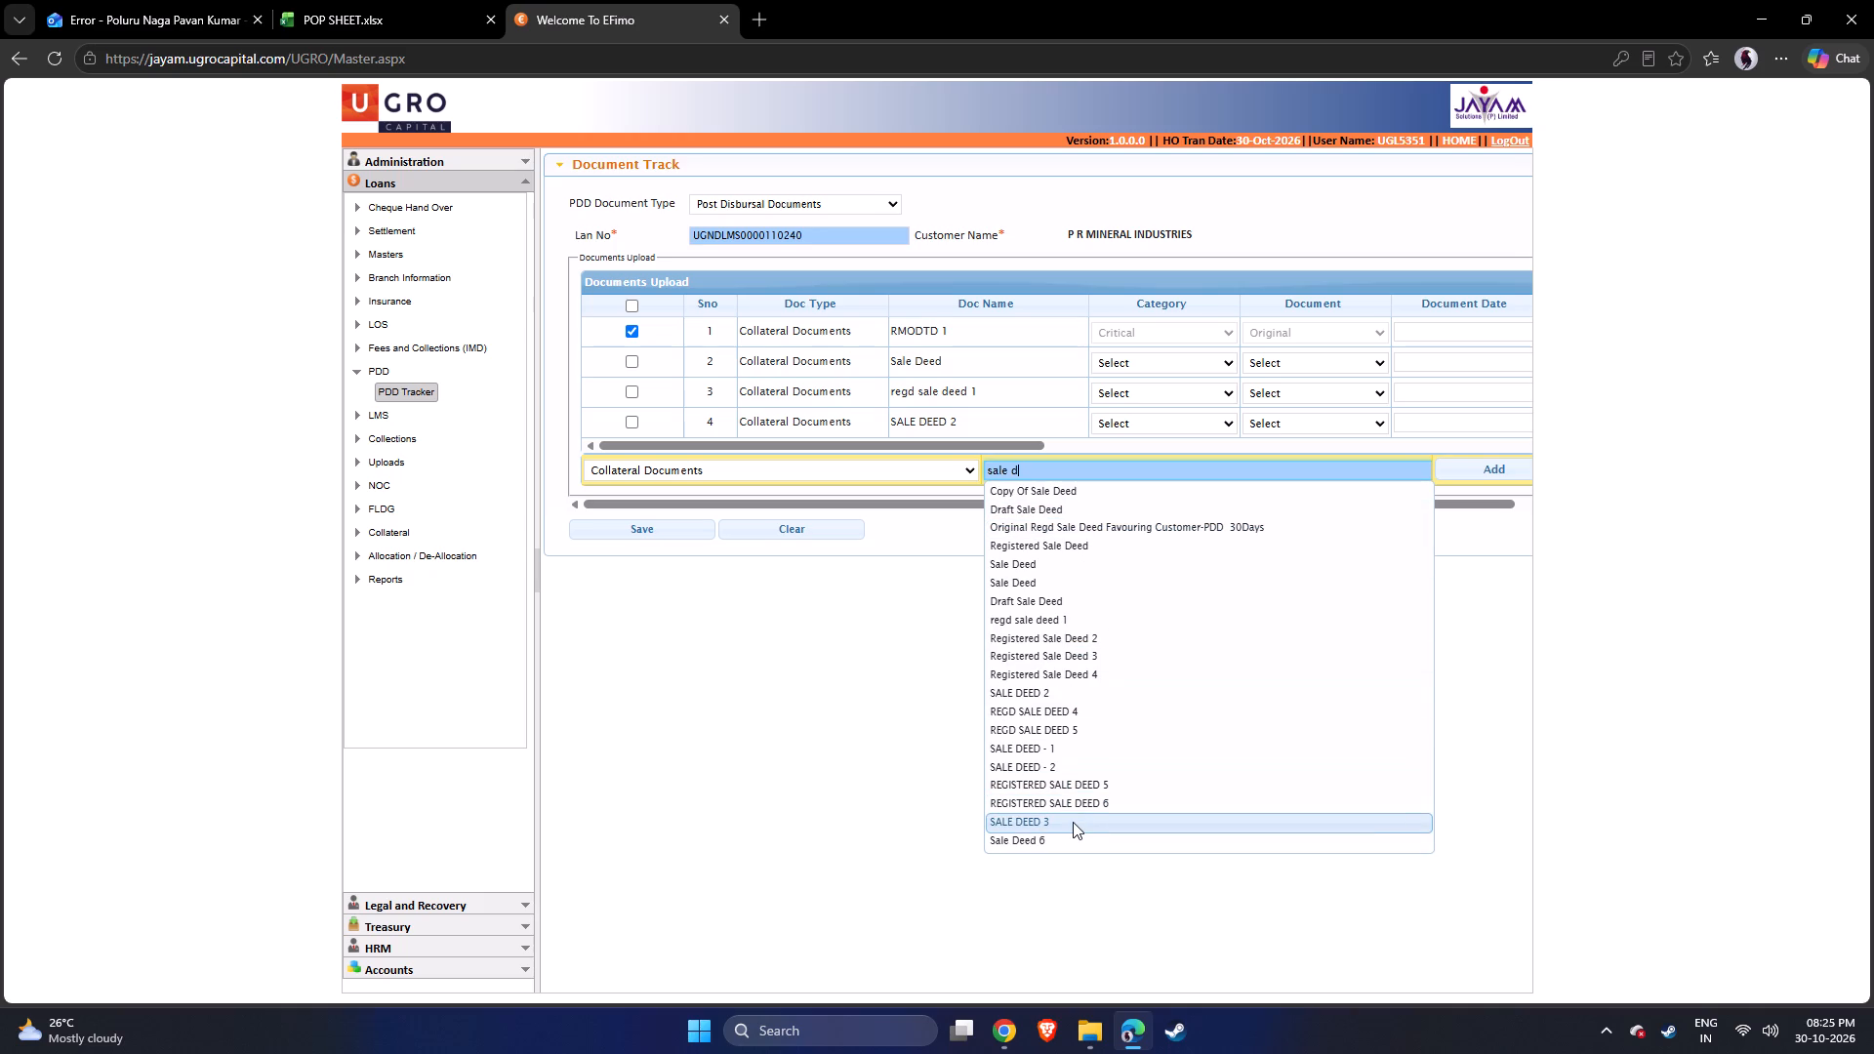
{"action": "left_click", "coordinate": [1486, 470]}
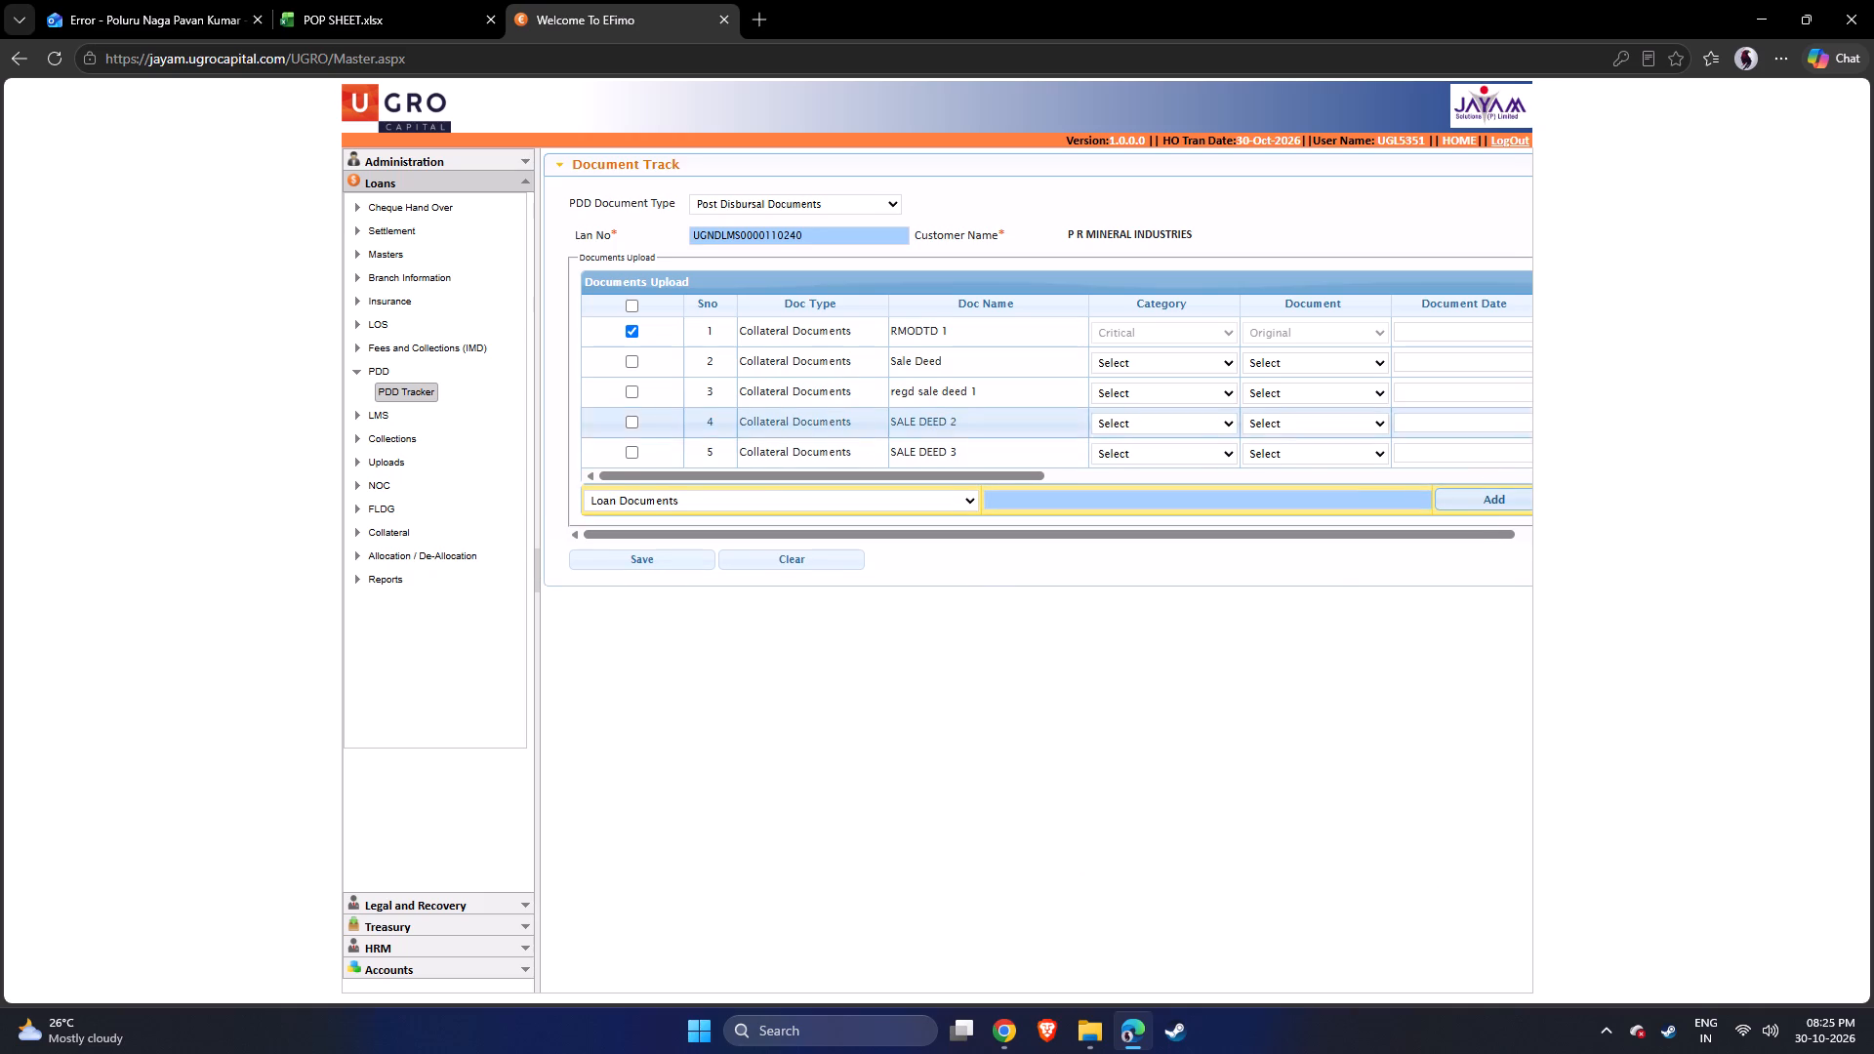
Add REGD SALE DEED 4 to the uploads list as a Collateral Documents entry.
{"action": "left_click", "coordinate": [780, 497]}
{"action": "left_click", "coordinate": [778, 545]}
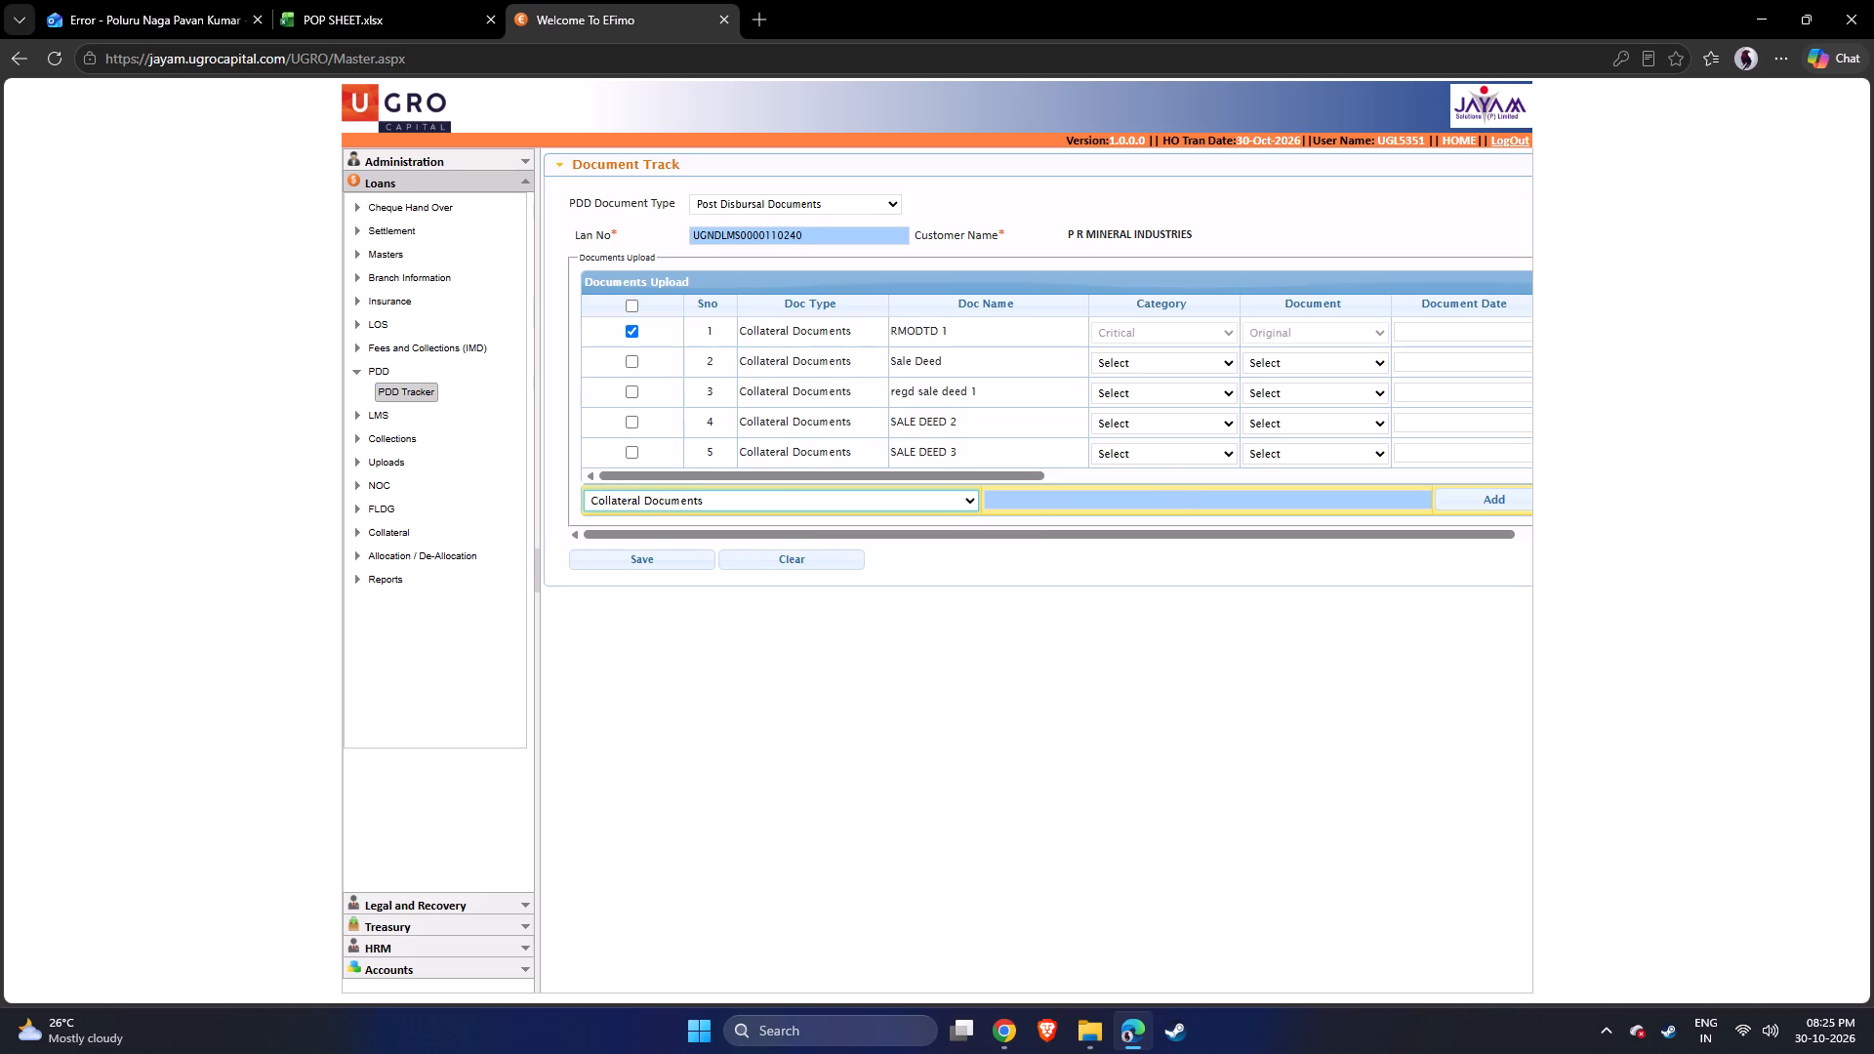
{"action": "left_click", "coordinate": [1151, 496]}
{"action": "type", "text": "sale"}
{"action": "type", "text": "de"}
{"action": "key", "text": "Return"}
{"action": "type", "text": "sale d"}
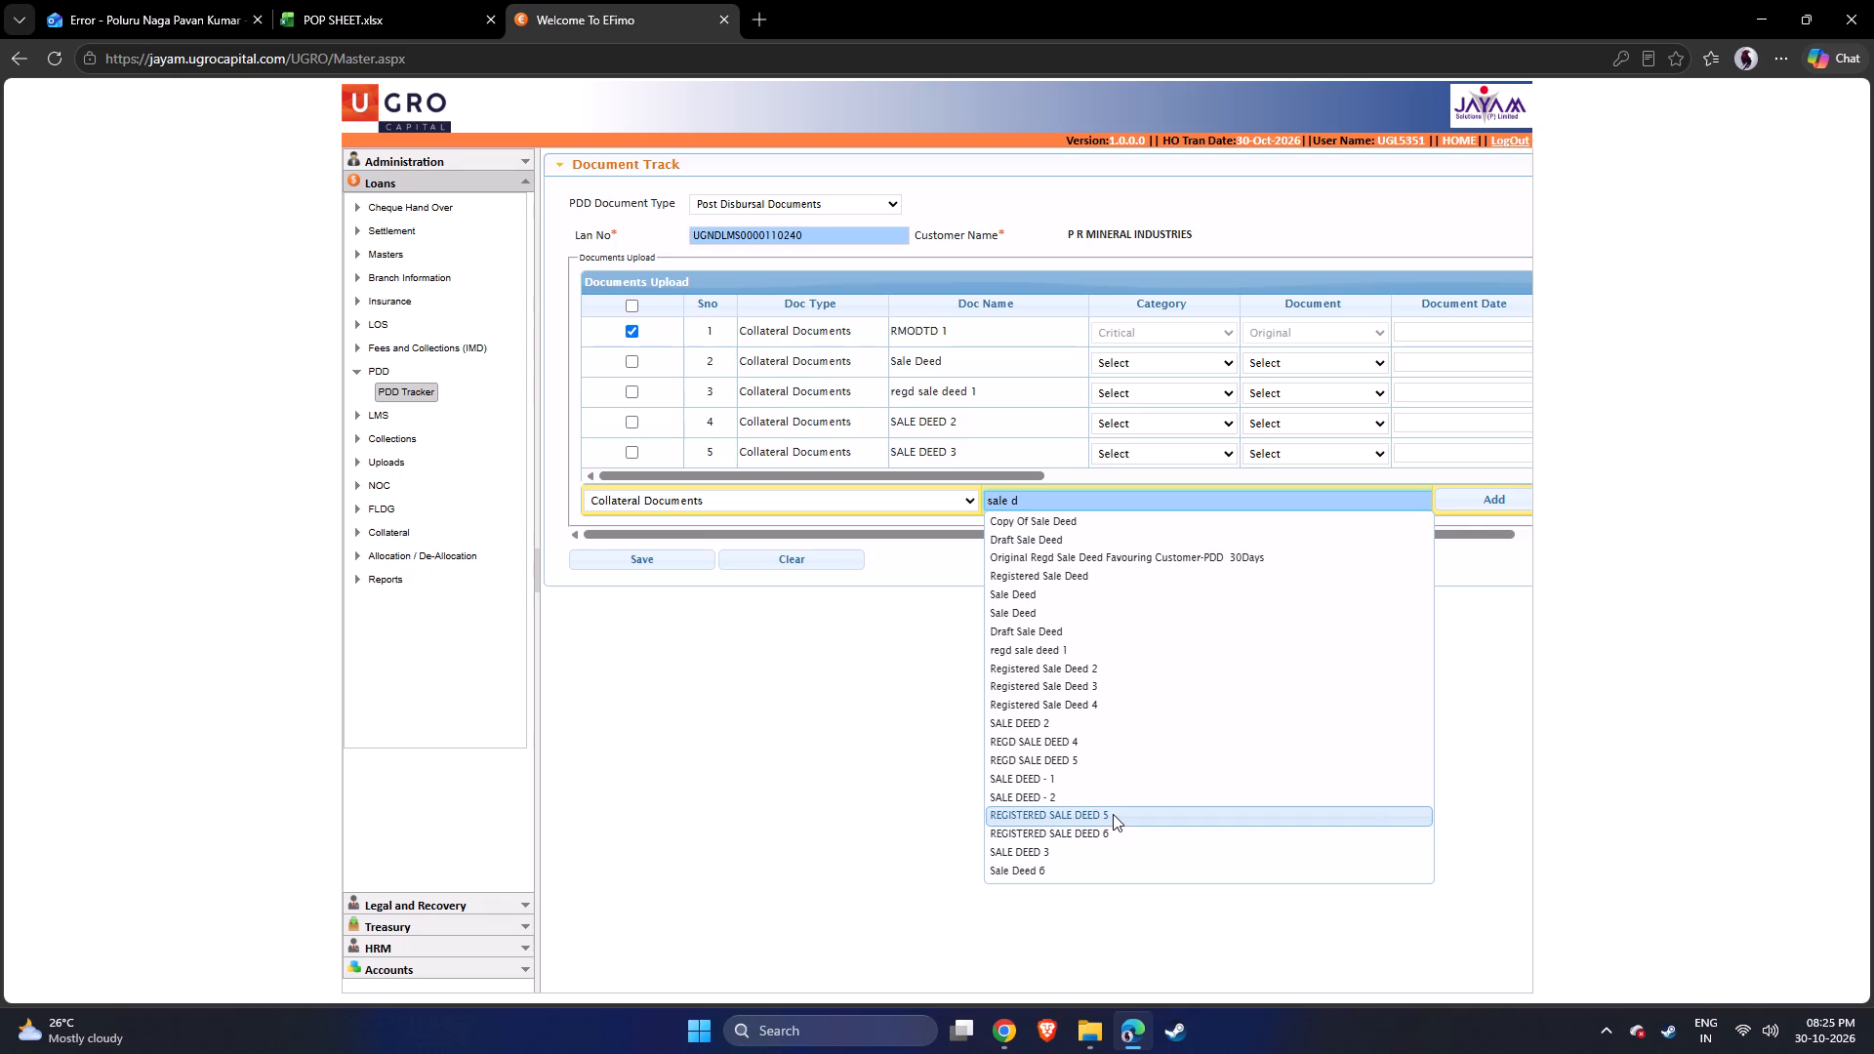
{"action": "left_click", "coordinate": [1090, 746]}
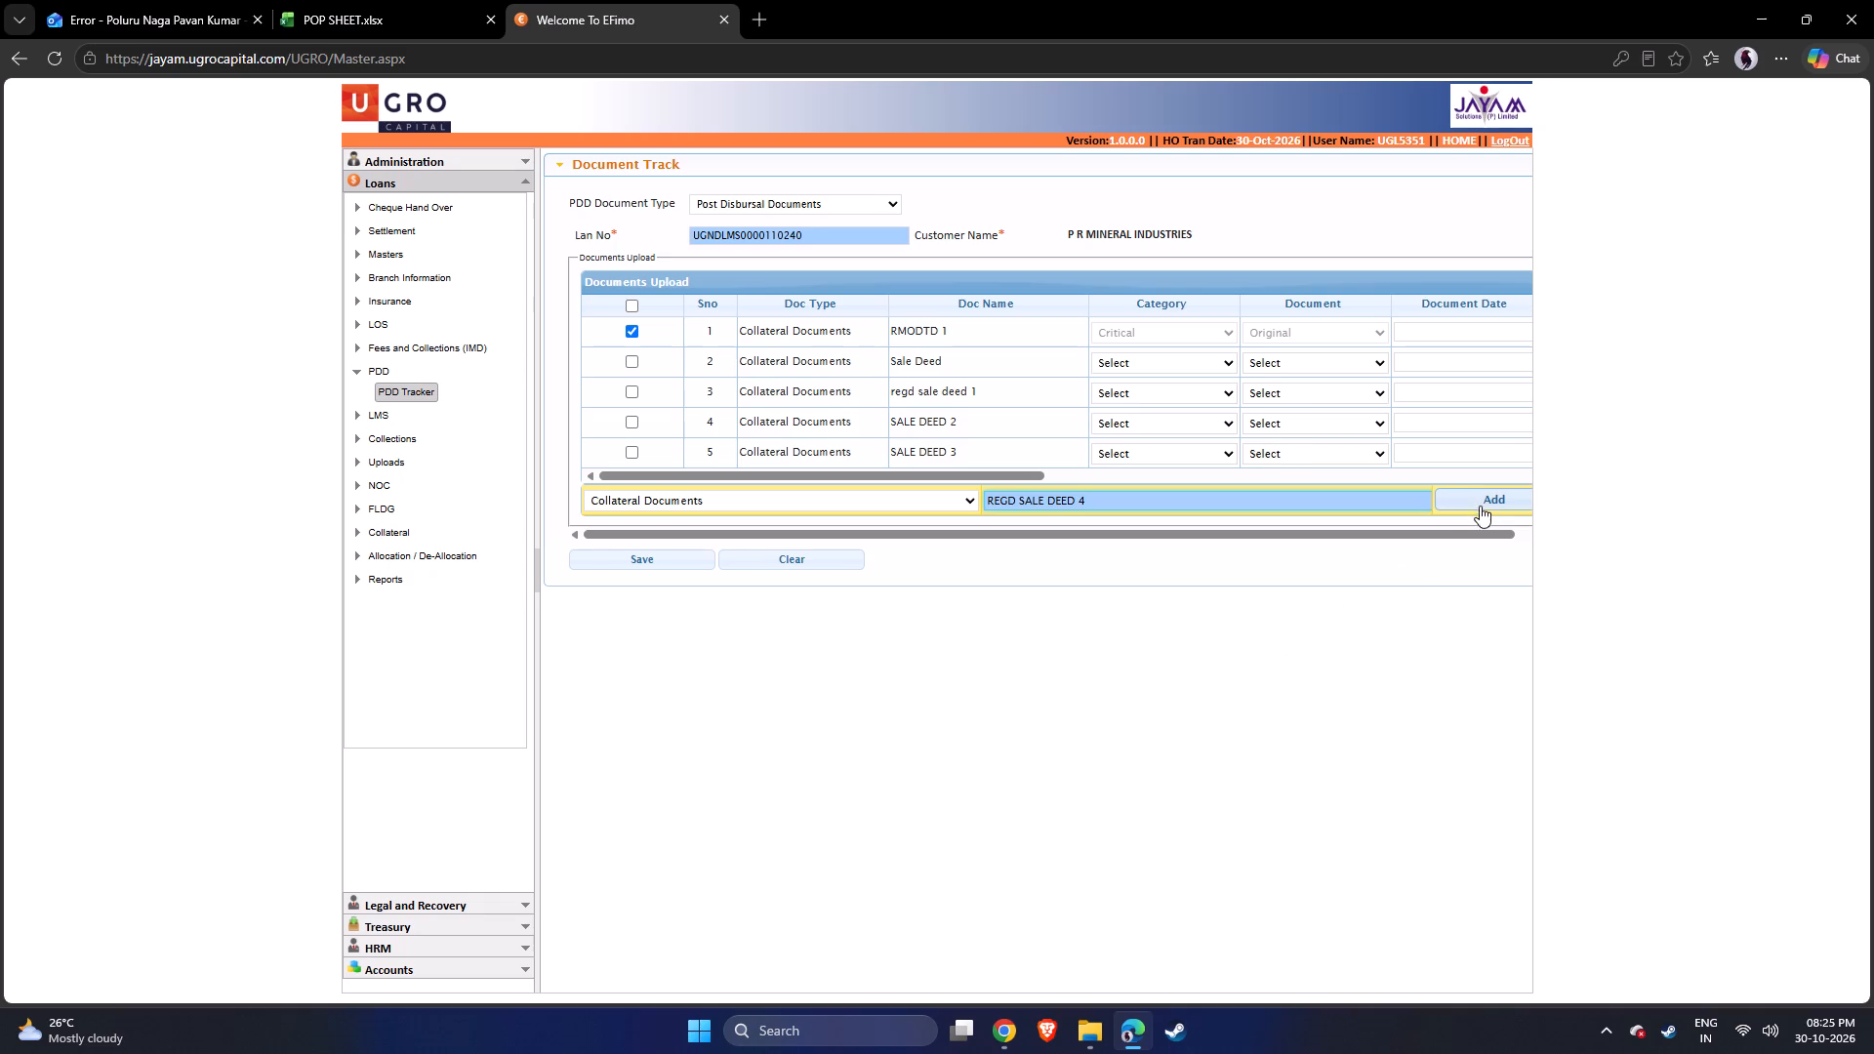
{"action": "left_click", "coordinate": [1476, 500]}
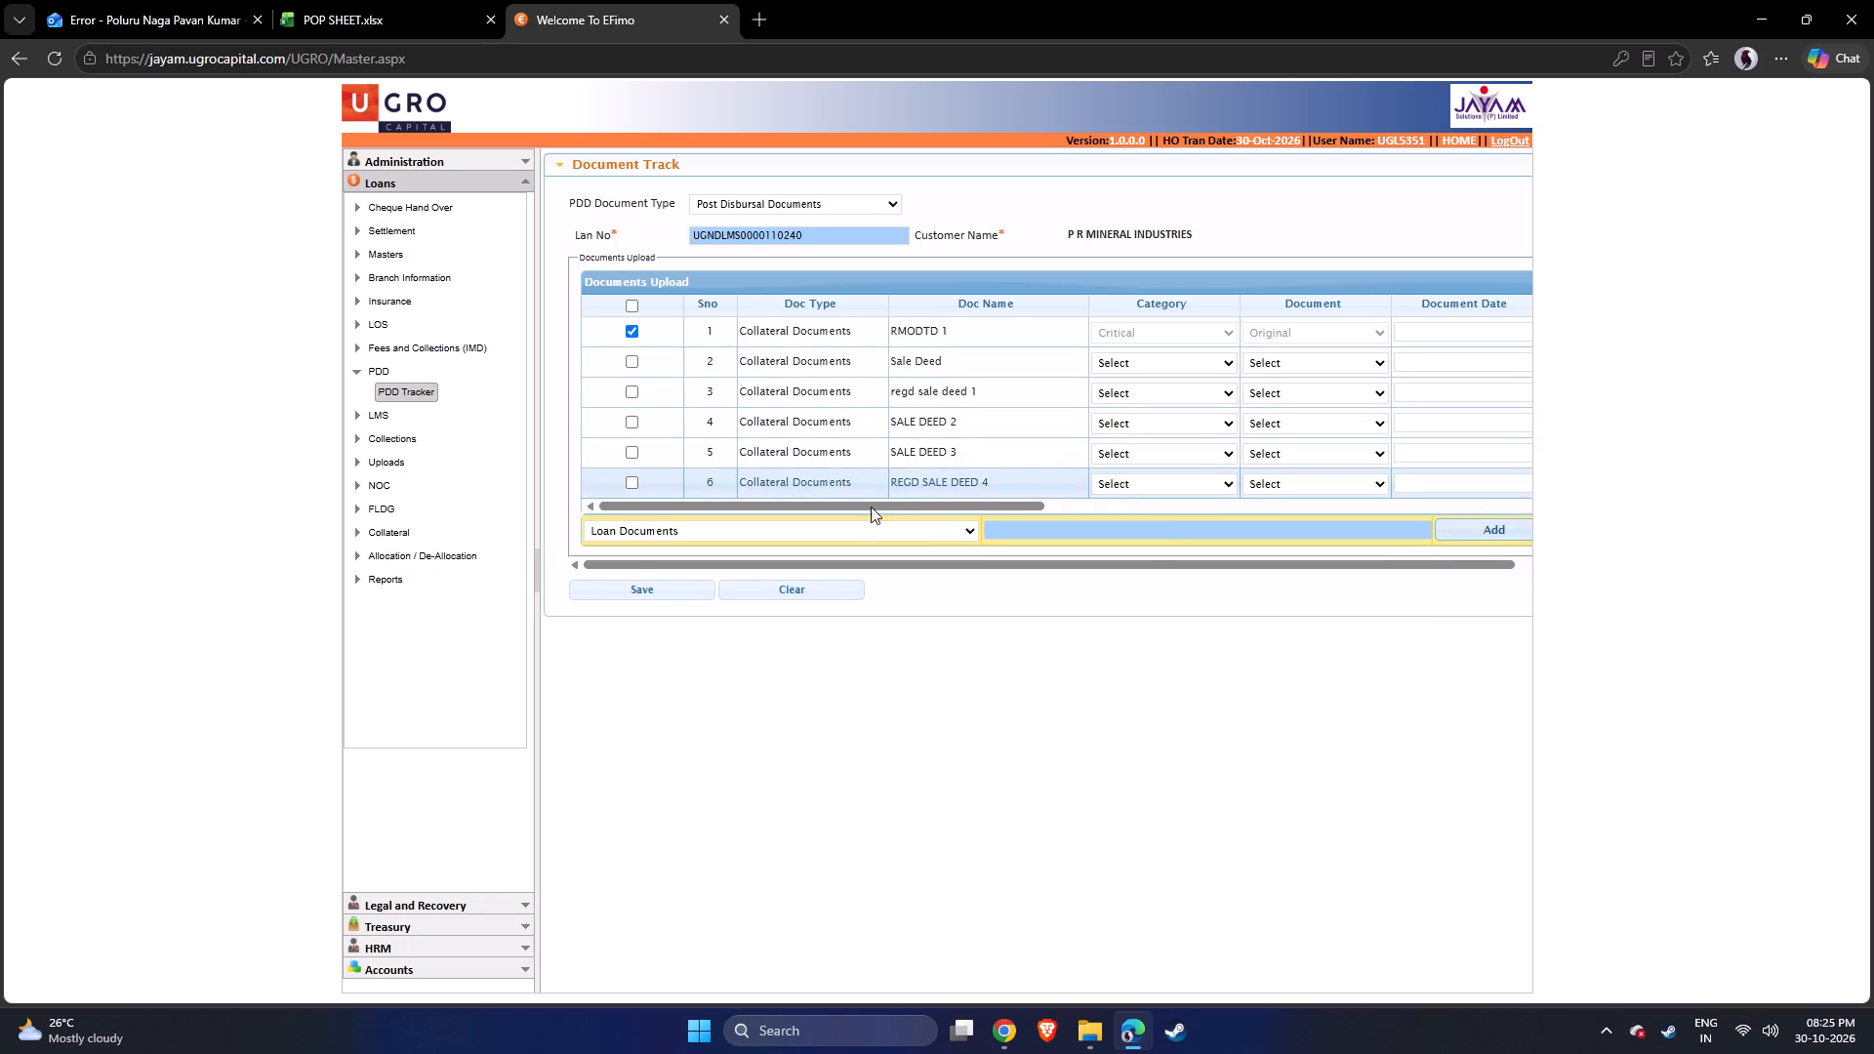
Check POP SHEET for the land conversion document and add Conversion Certificate to EFimo's uploads list as a Collateral Documents entry.
{"action": "left_click", "coordinate": [839, 526]}
{"action": "left_click", "coordinate": [766, 581]}
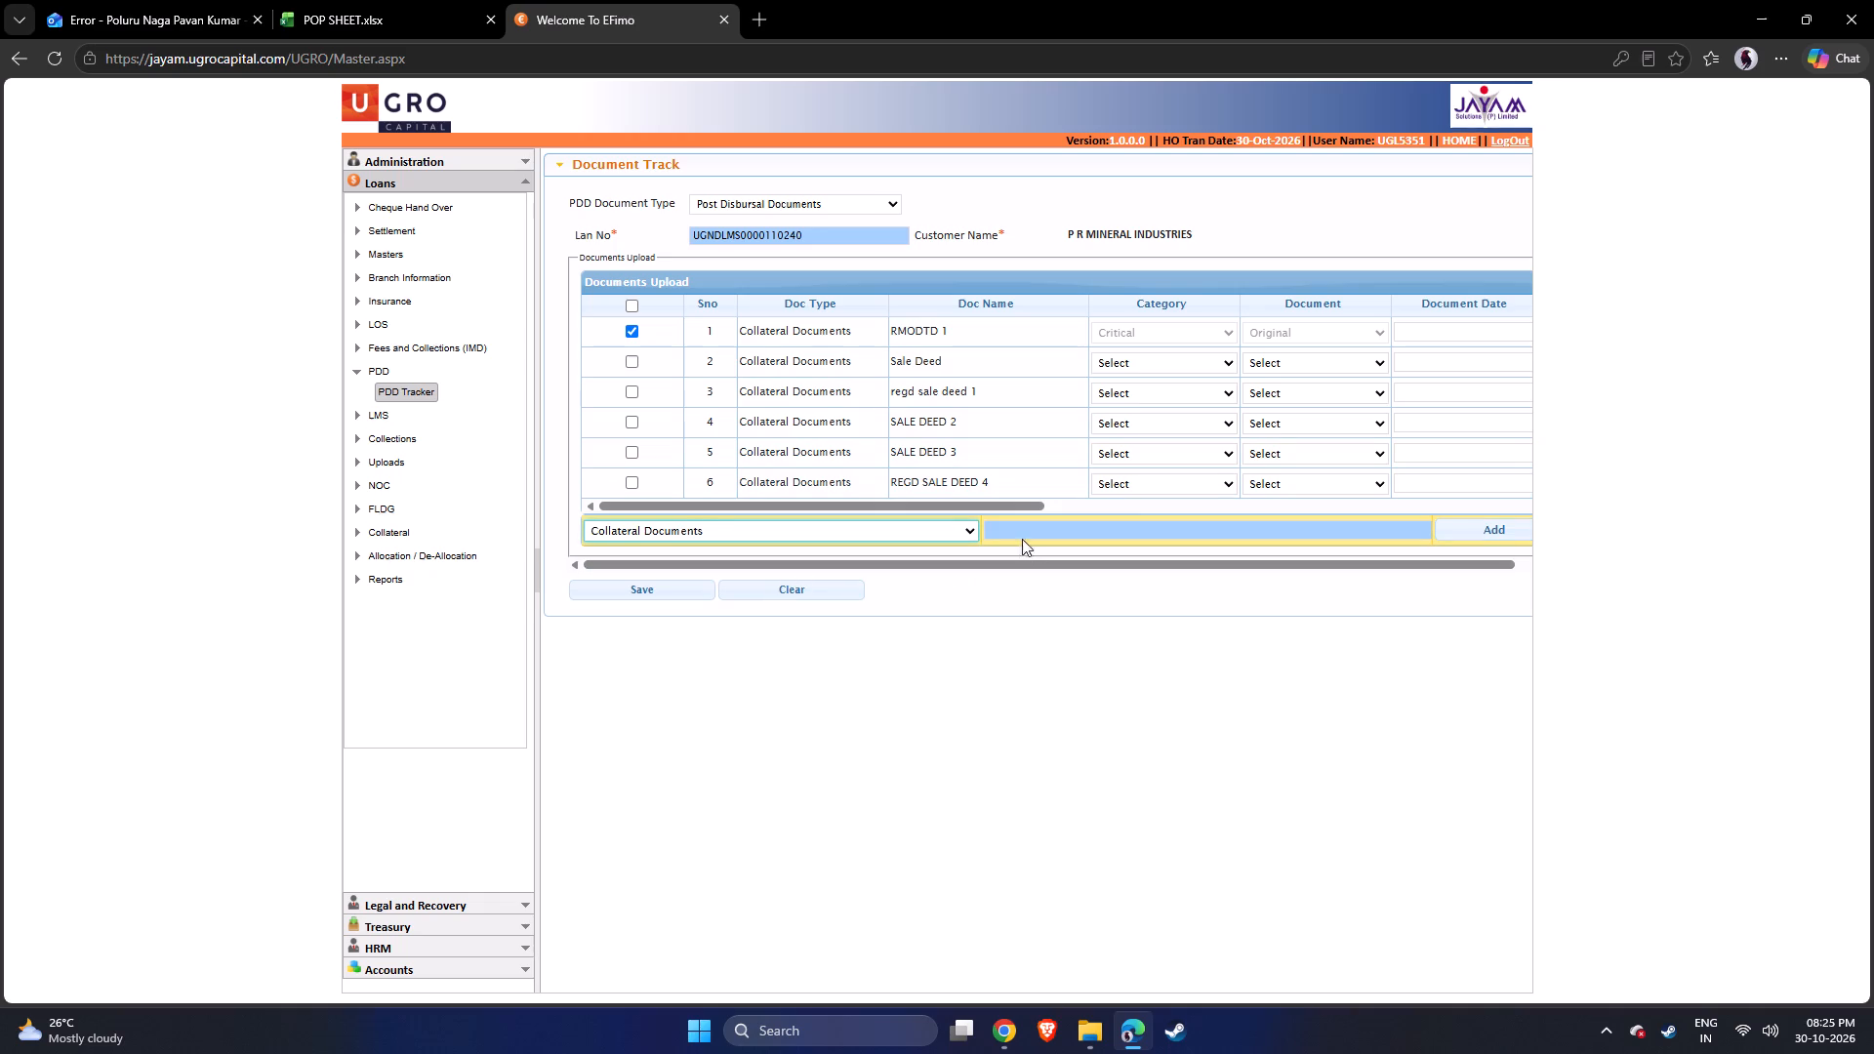
{"action": "left_click", "coordinate": [1022, 535]}
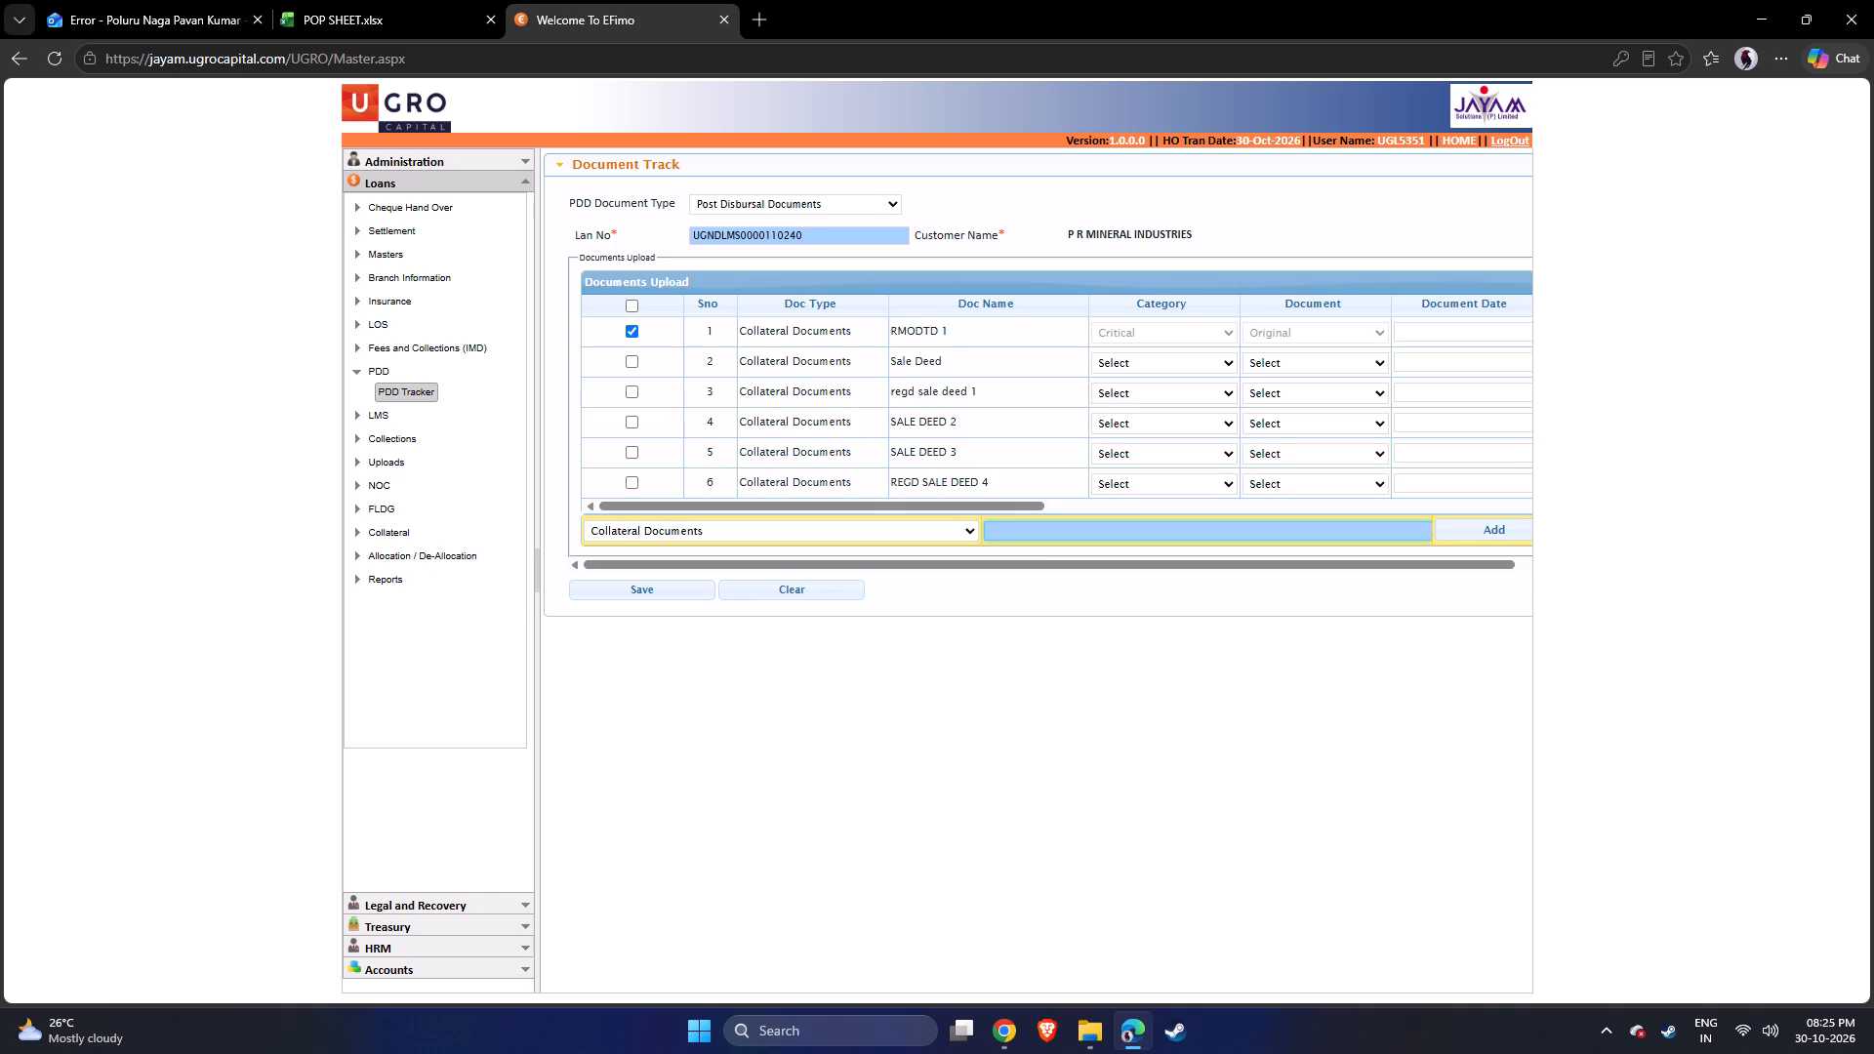
{"action": "left_click", "coordinate": [435, 7]}
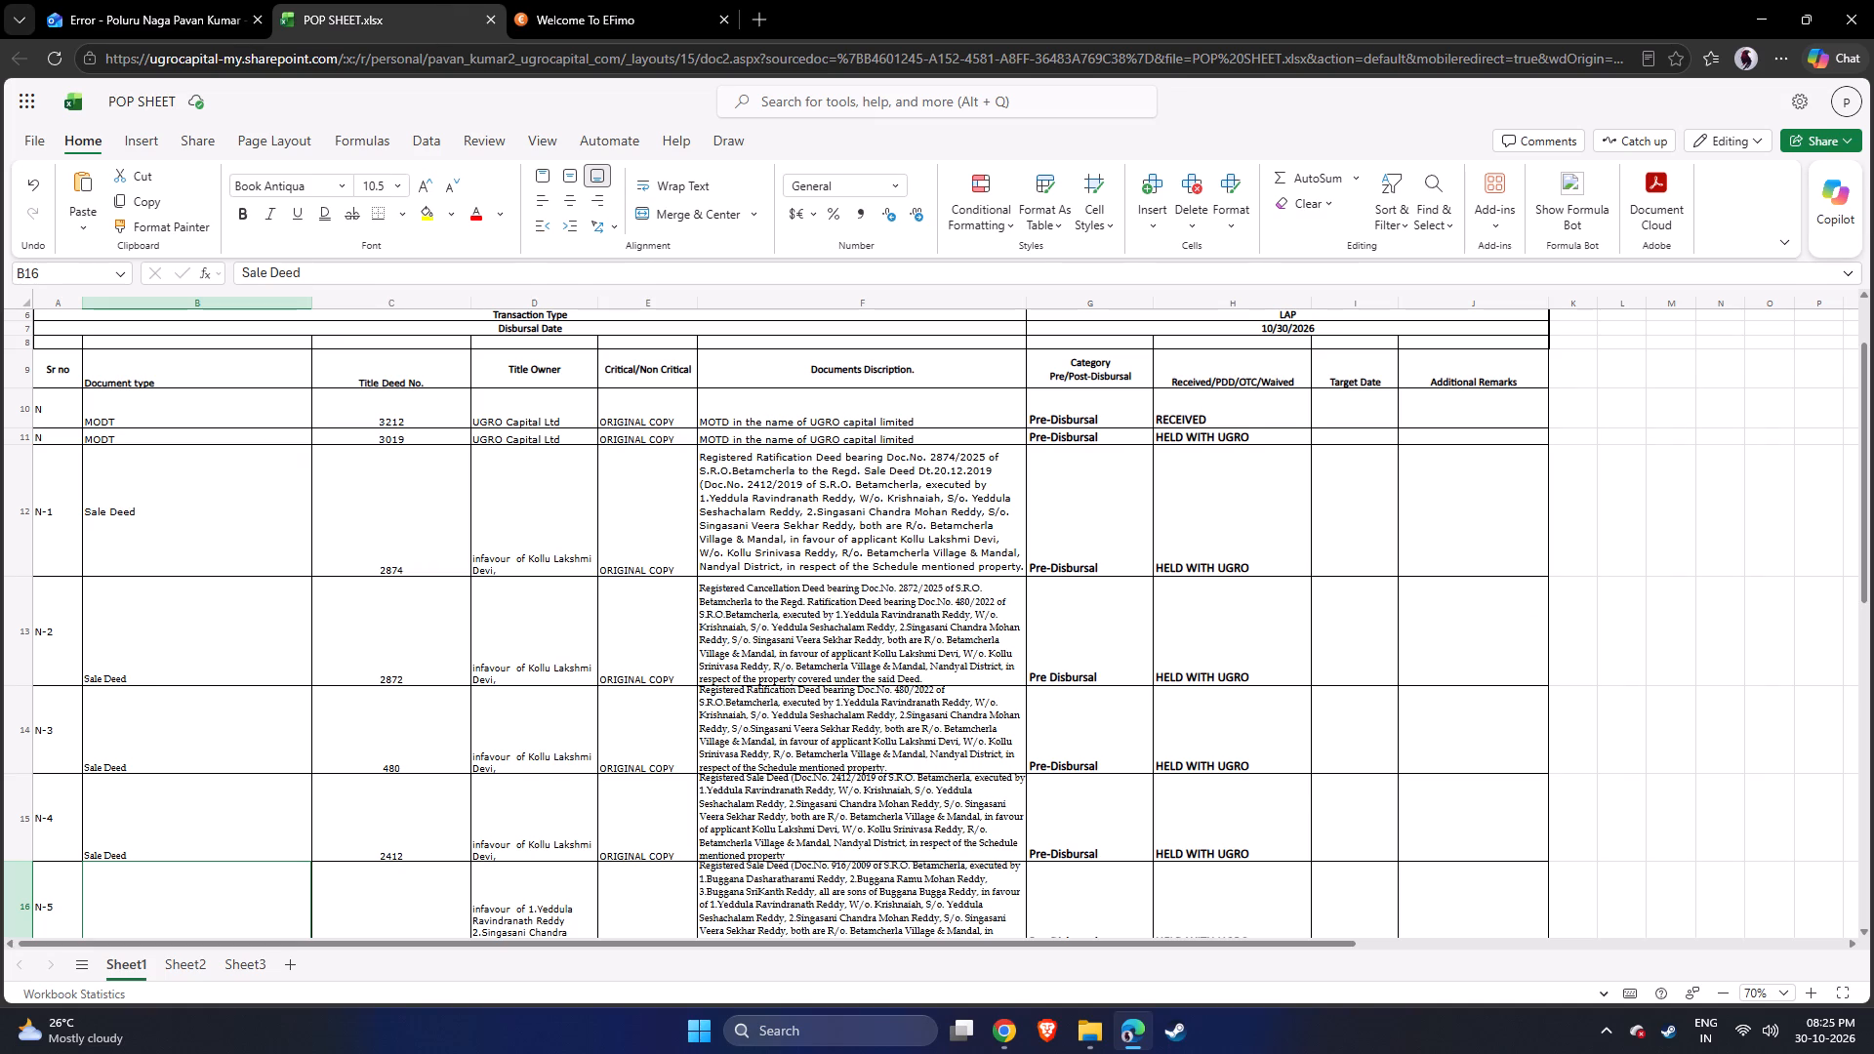
{"action": "scroll", "coordinate": [228, 638], "scroll_direction": "down", "scroll_amount": 4}
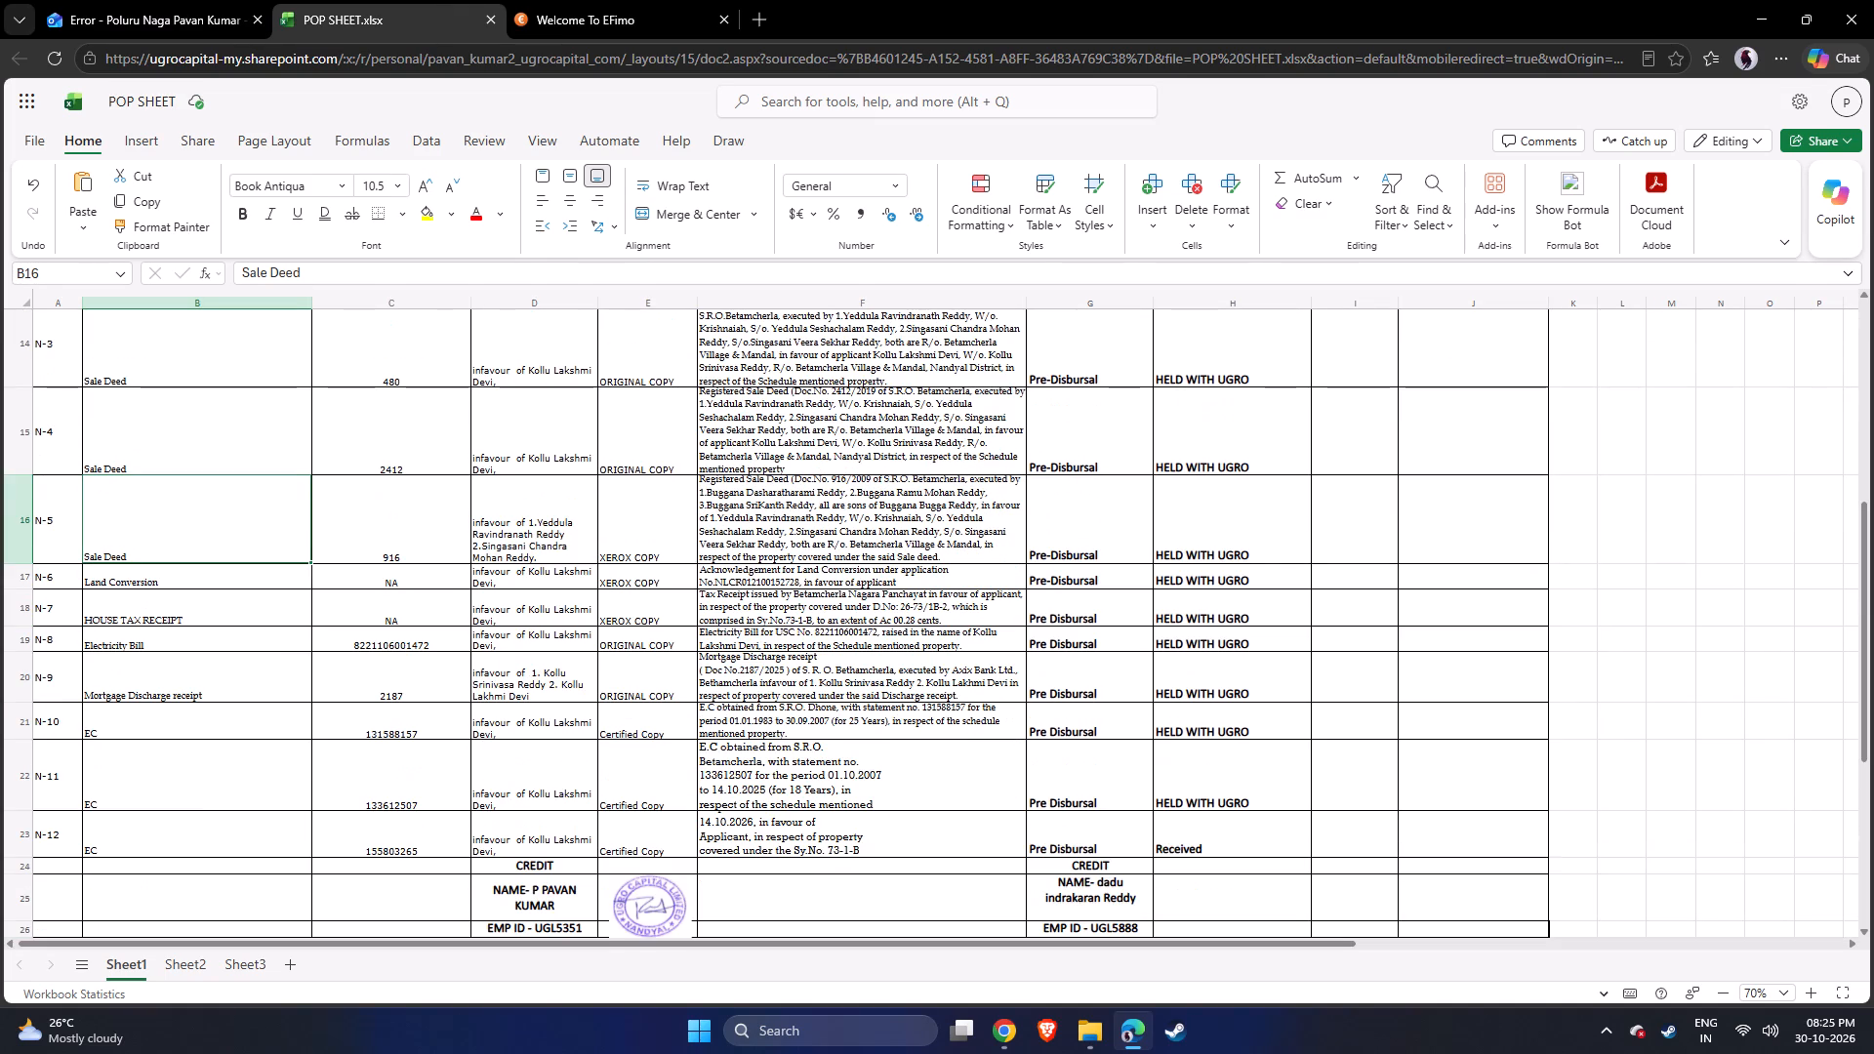
{"action": "key", "text": "alt+Tab"}
{"action": "type", "text": "land"}
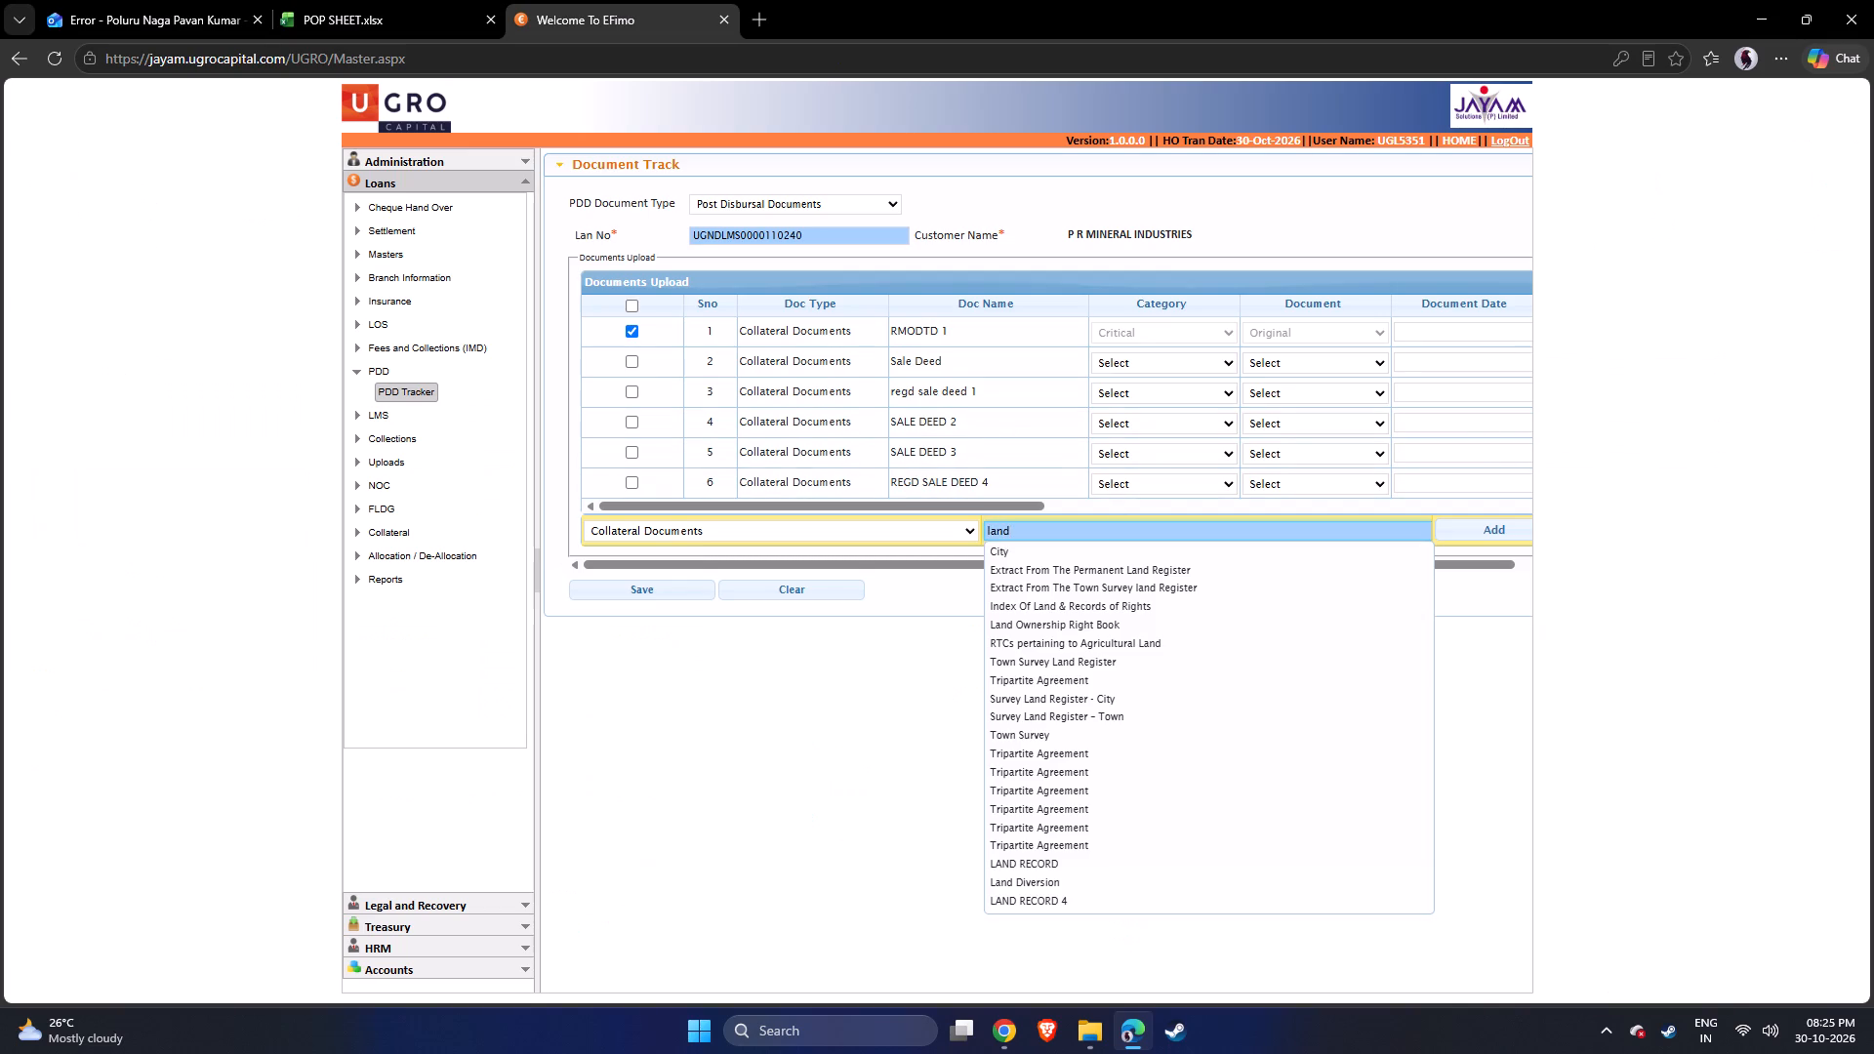
{"action": "key", "text": "space"}
{"action": "type", "text": "co"}
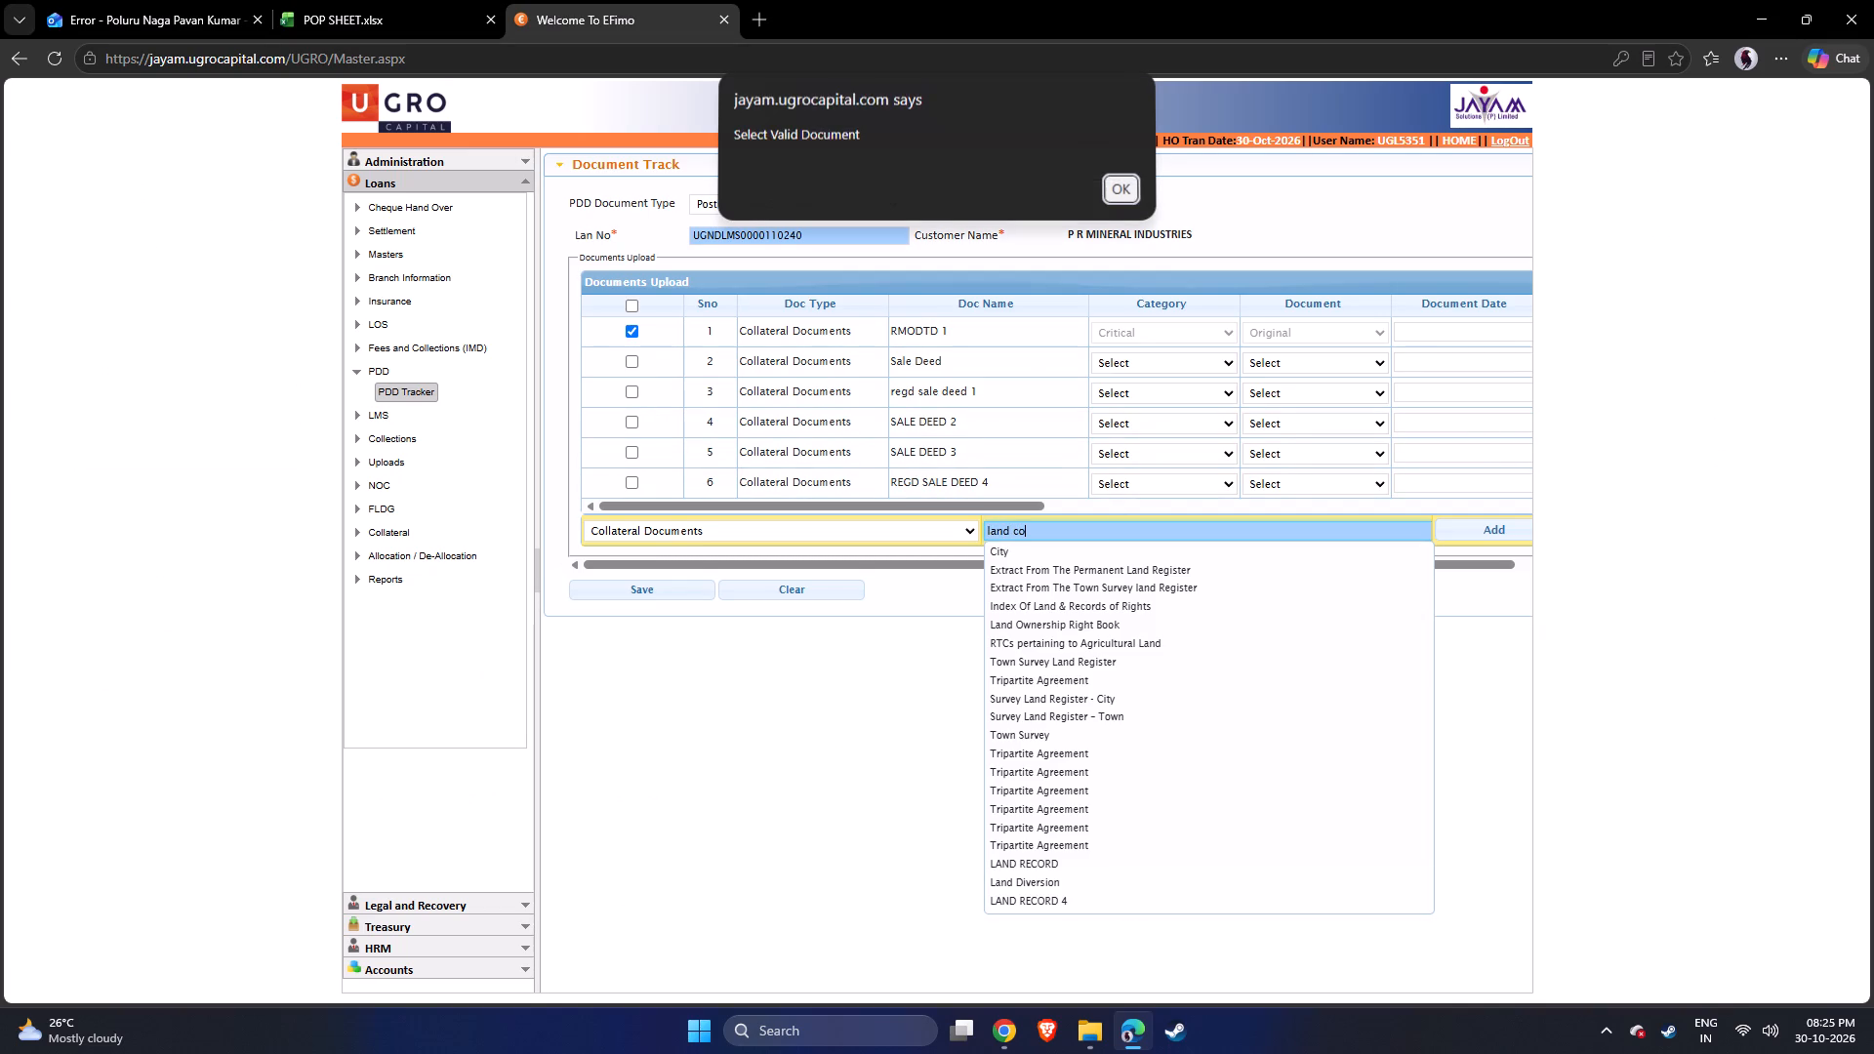
{"action": "key", "text": "Return"}
{"action": "type", "text": "conver"}
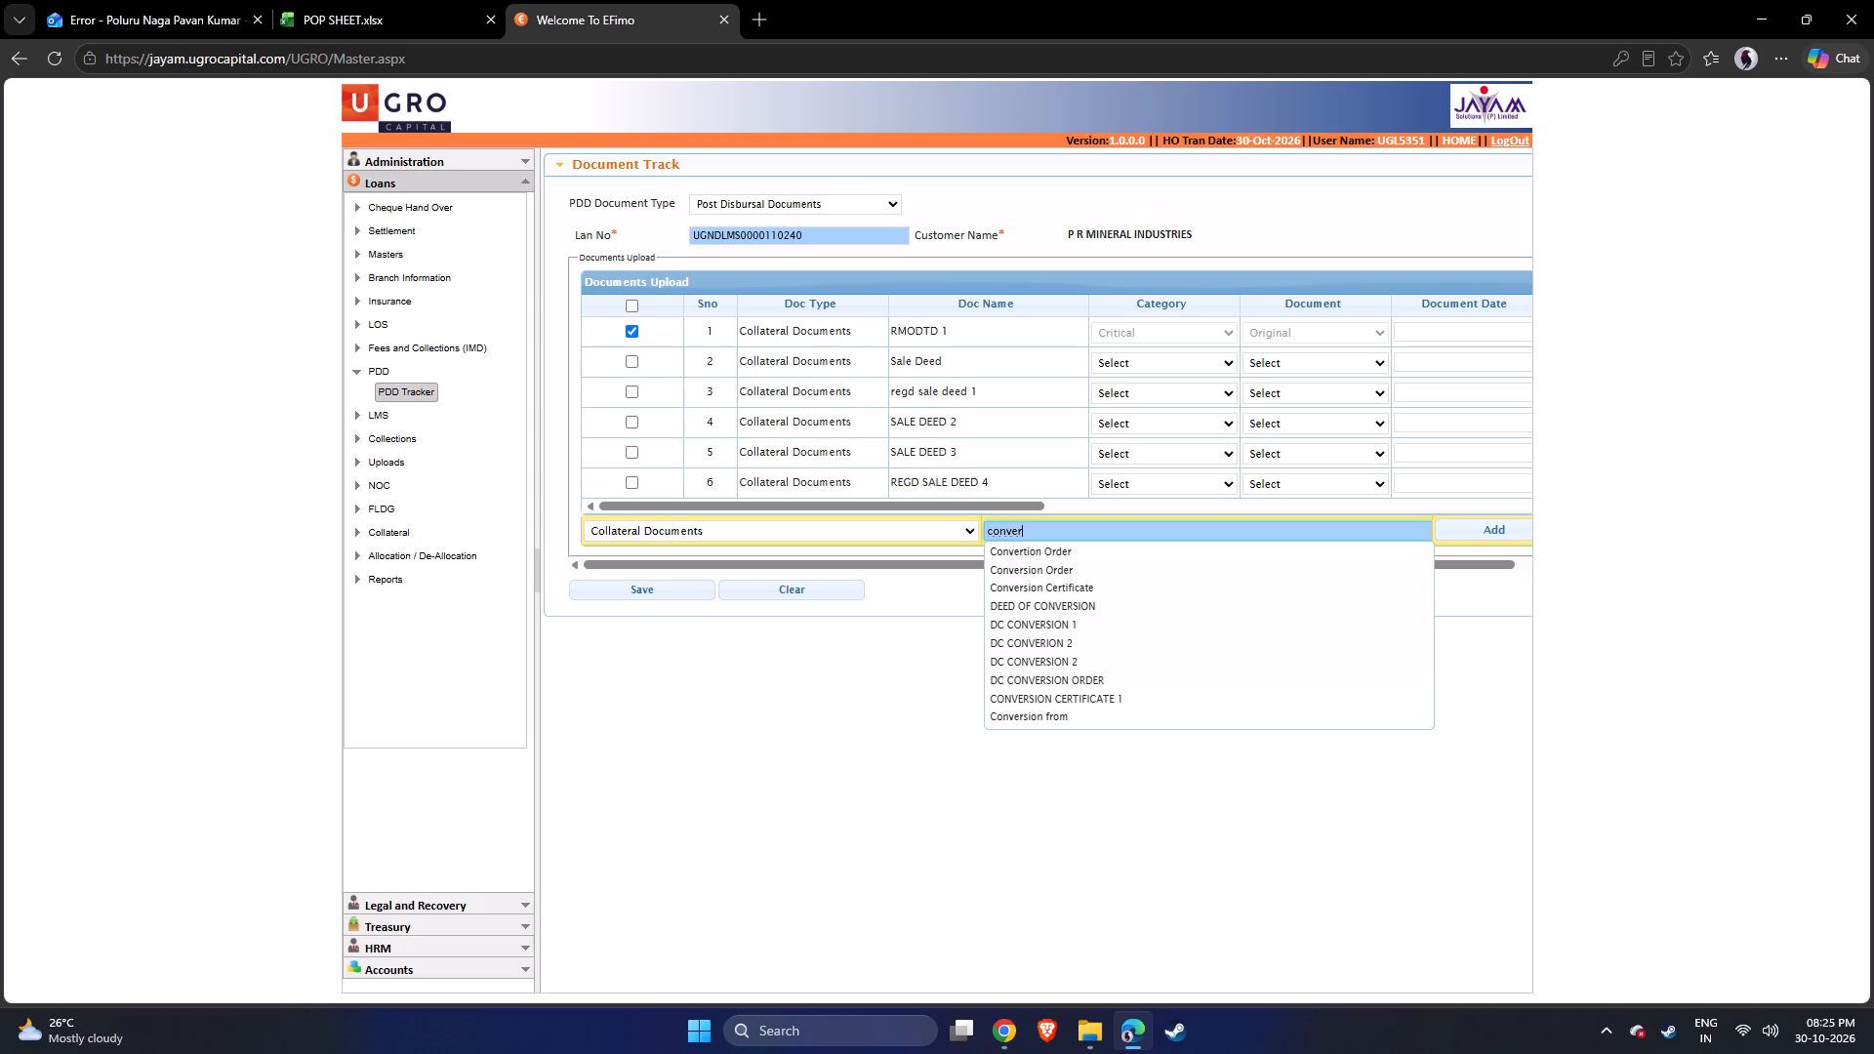
{"action": "left_click", "coordinate": [1117, 590]}
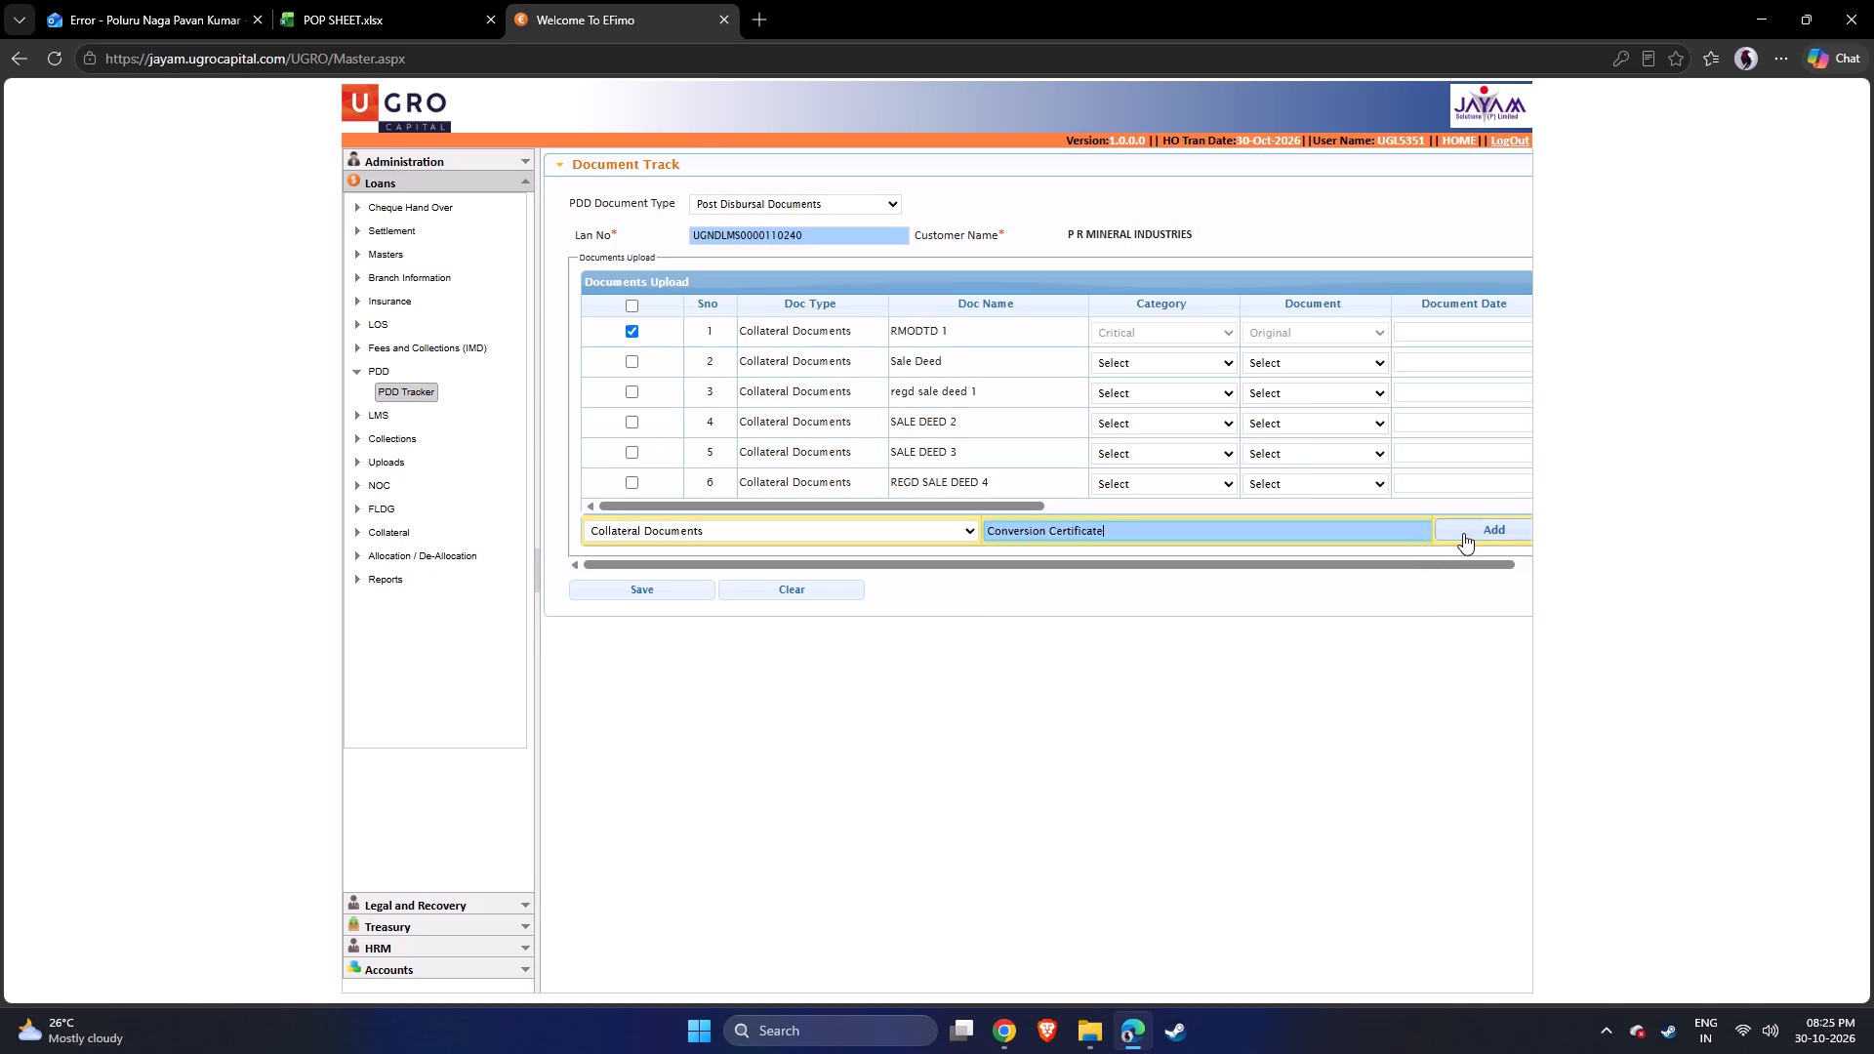
{"action": "left_click", "coordinate": [1464, 533]}
Check POP SHEET for the house tax receipt and add Property Tax Receipt to EFimo's uploads list as a Collateral Documents entry.
{"action": "left_click", "coordinate": [796, 561]}
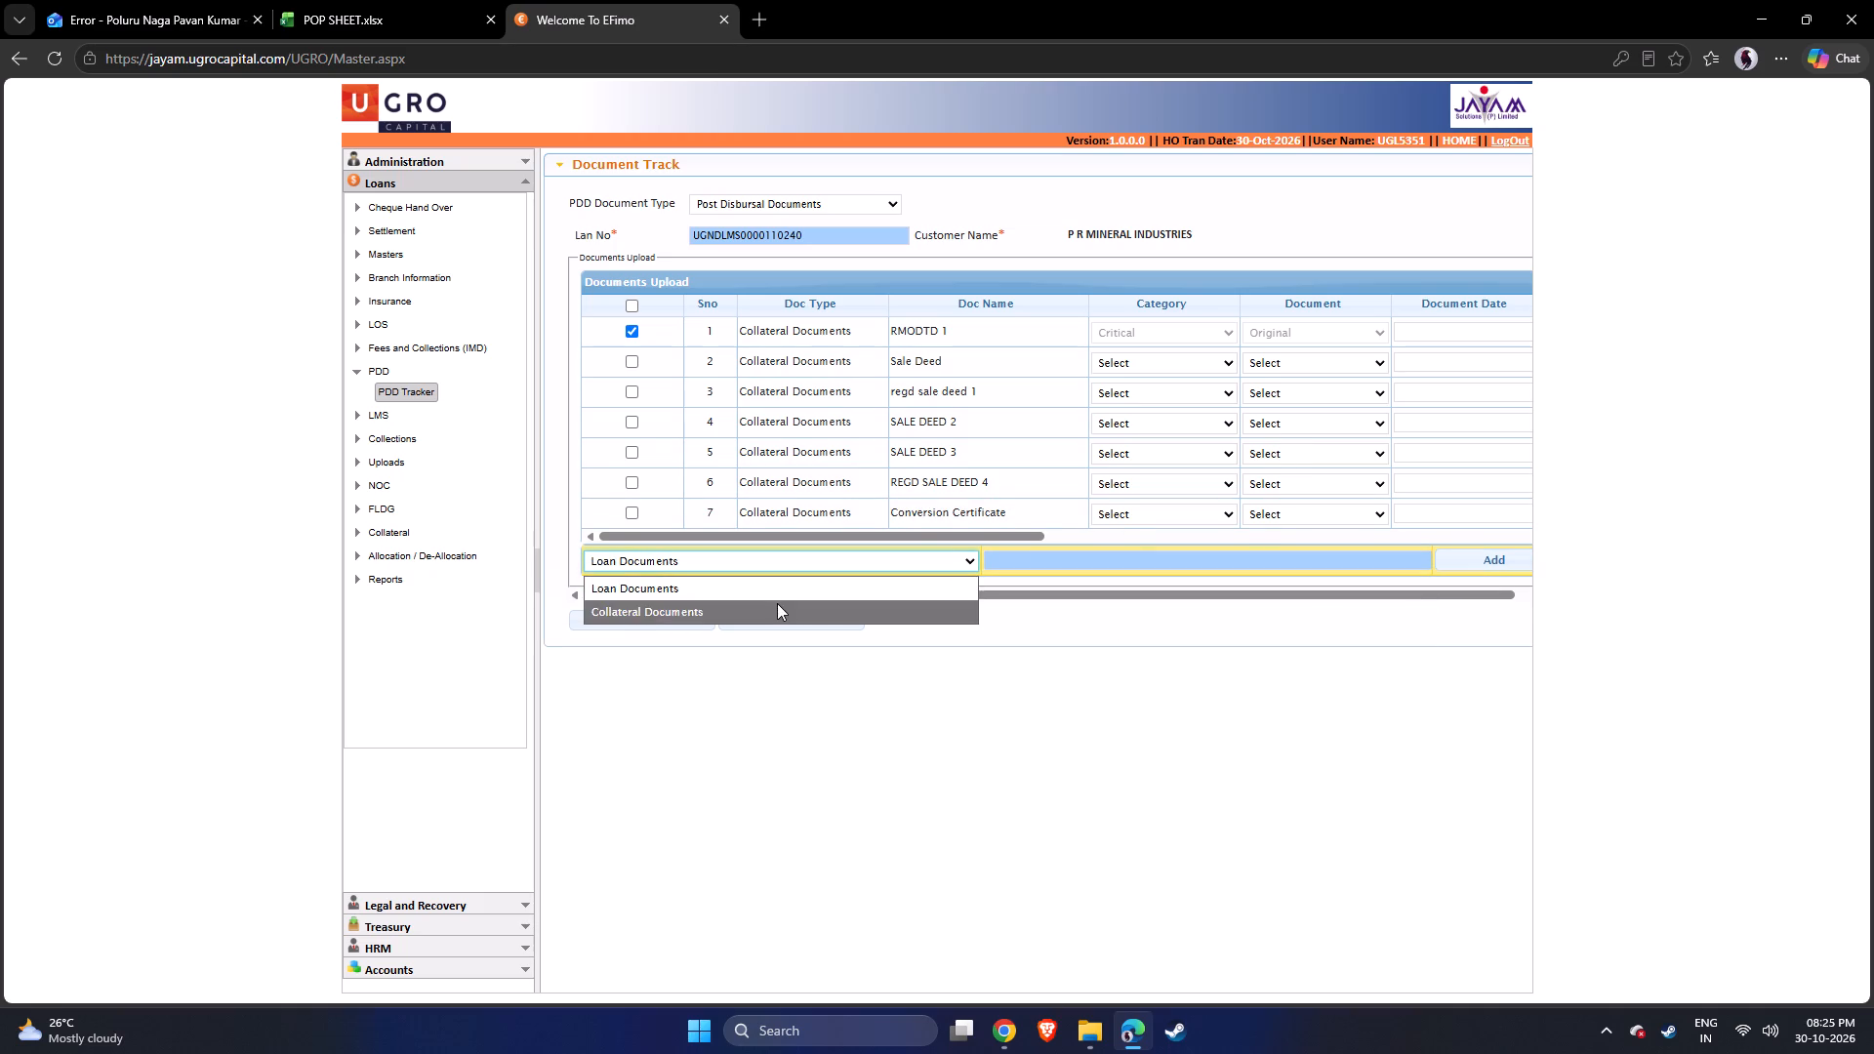
{"action": "left_click", "coordinate": [777, 603]}
{"action": "key", "text": "alt+Tab"}
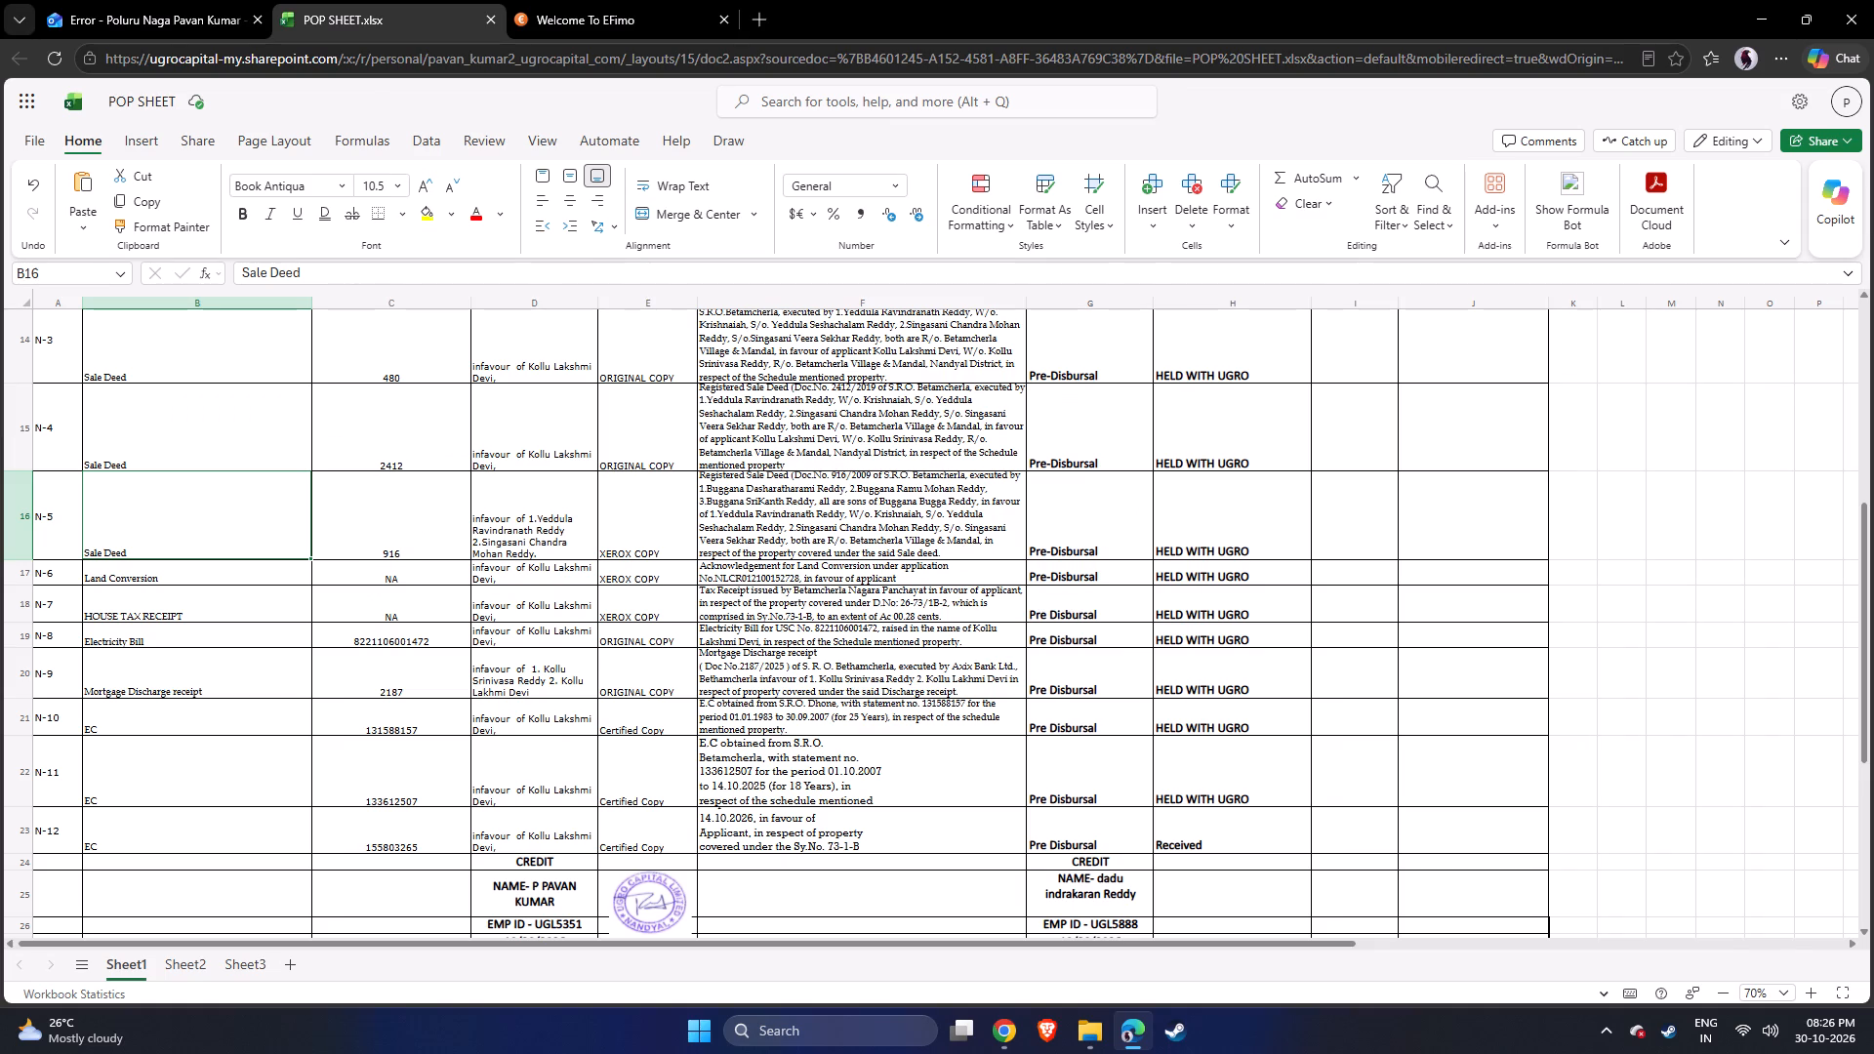
{"action": "key", "text": "alt+Tab"}
{"action": "left_click", "coordinate": [1002, 562]}
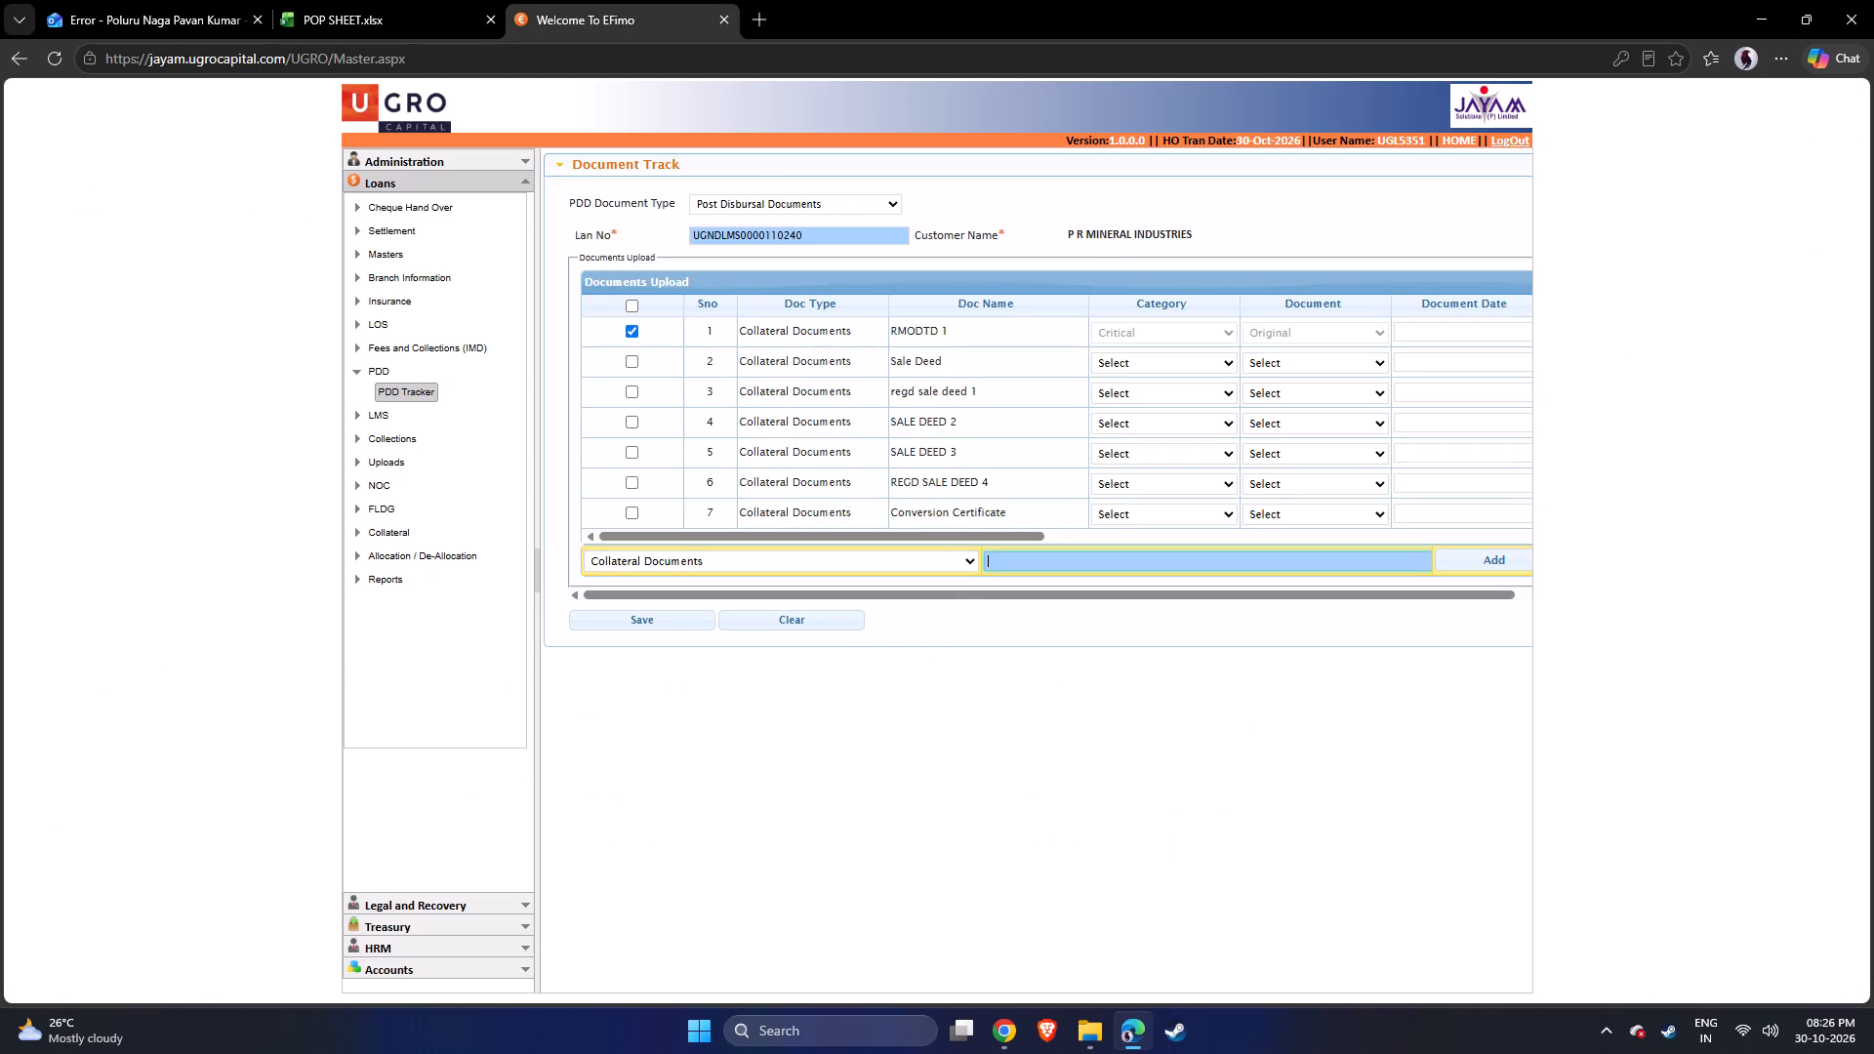
{"action": "type", "text": "propert"}
{"action": "key", "text": "space"}
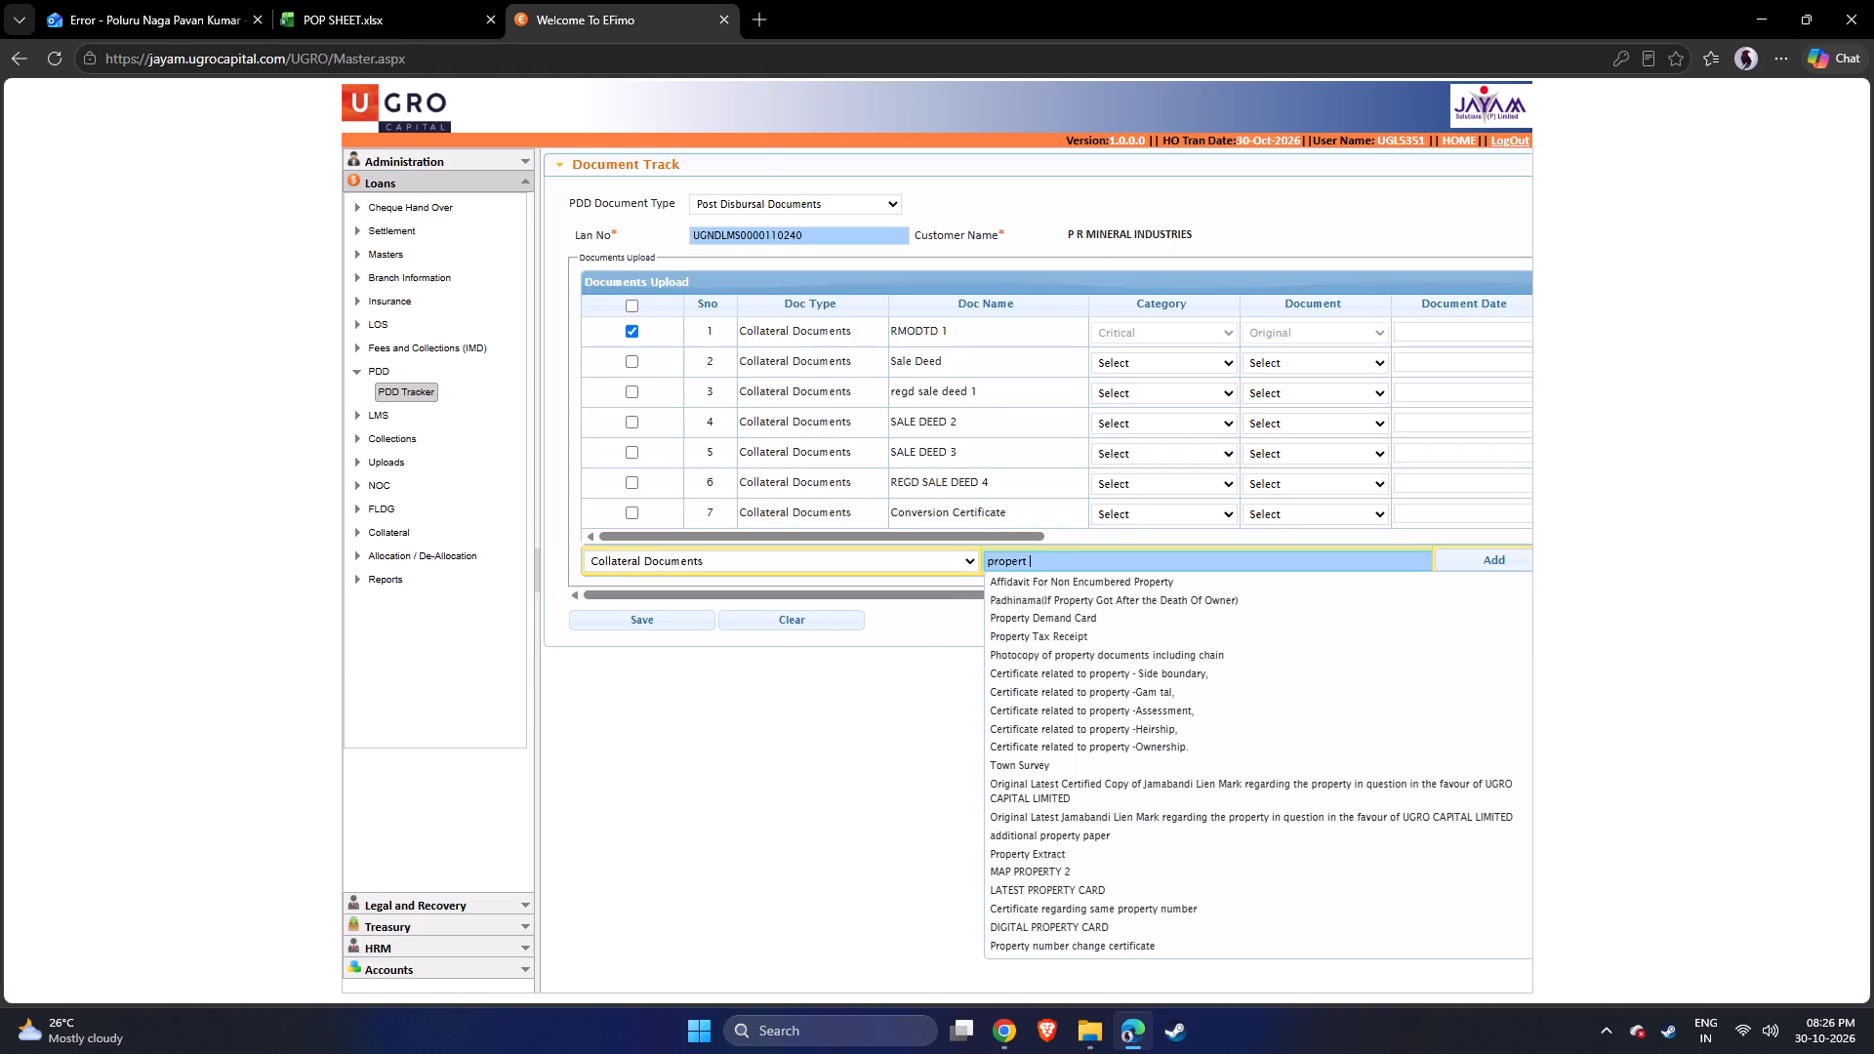
{"action": "key", "text": "BackSpace"}
{"action": "key", "text": "Return"}
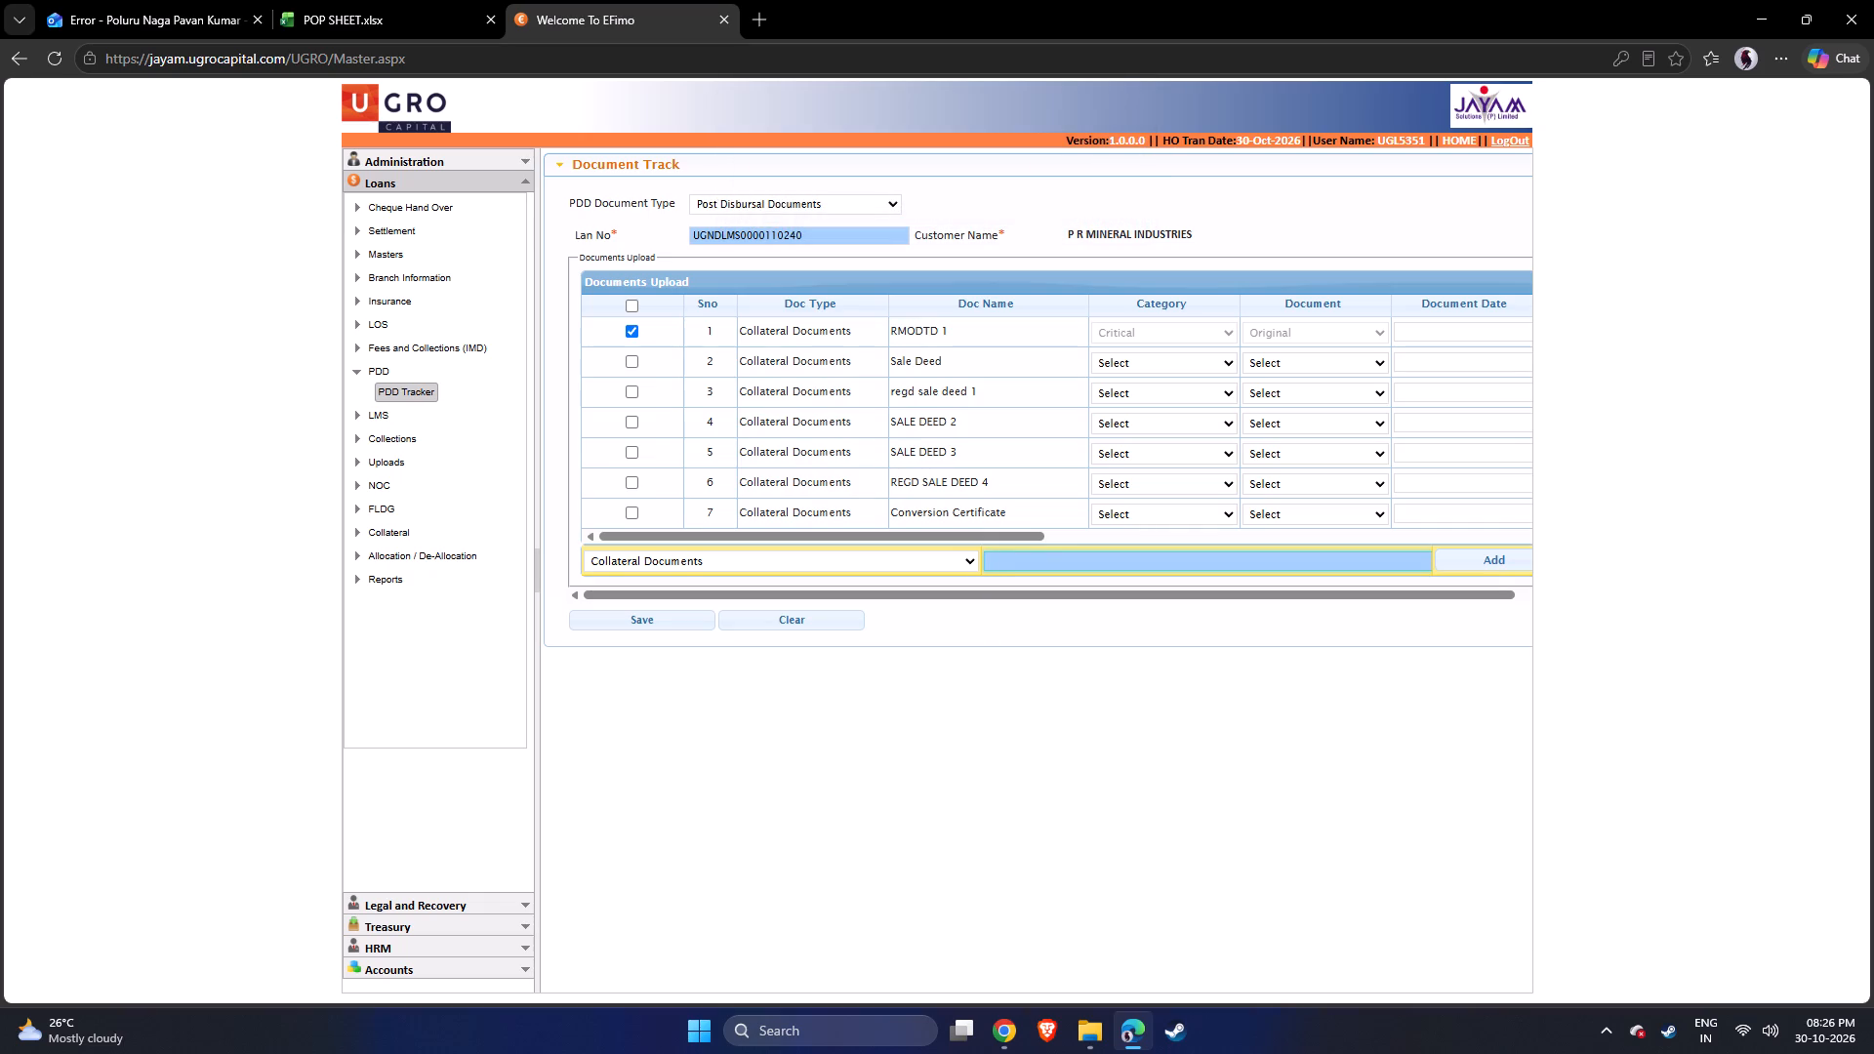
{"action": "type", "text": "pro"}
{"action": "type", "text": "perty tax"}
{"action": "left_click", "coordinate": [1047, 584]}
{"action": "left_click", "coordinate": [1508, 554]}
Check POP SHEET for the document after the house tax receipt and set EFimo's new entry type to Collateral Documents.
{"action": "key", "text": "alt+Tab"}
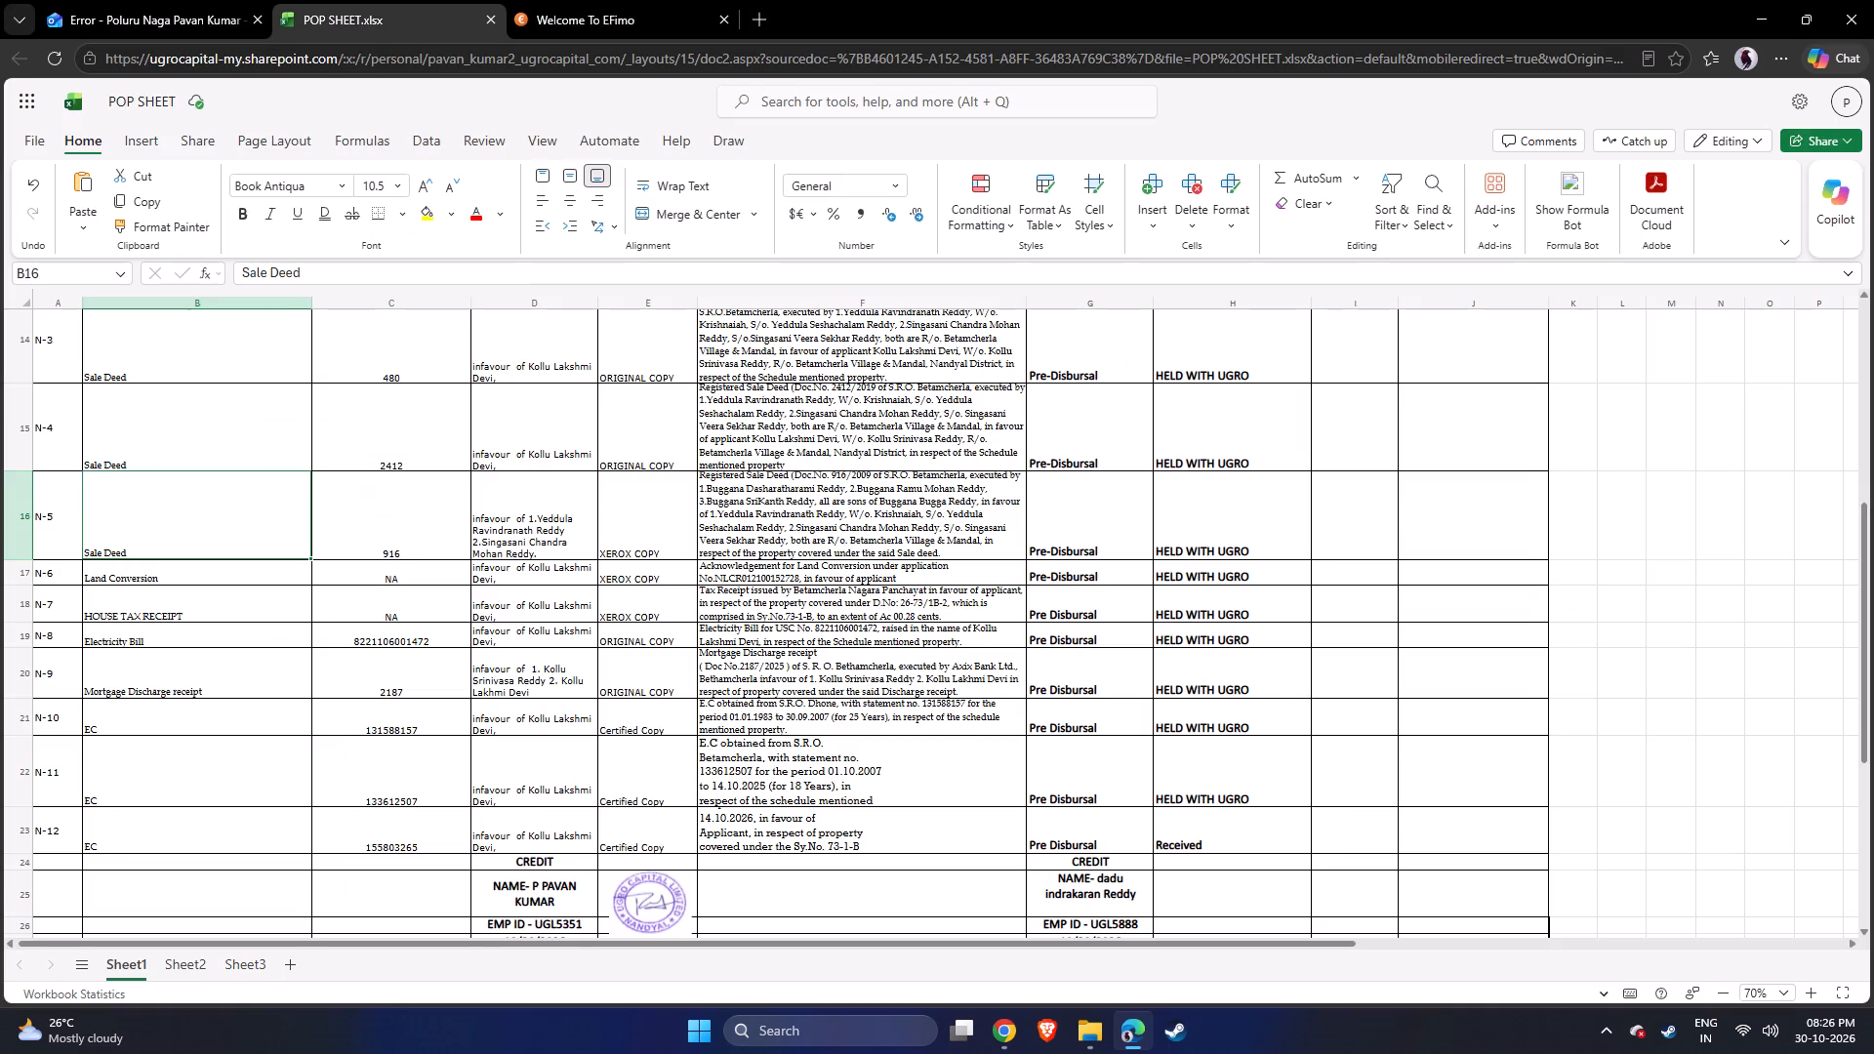
{"action": "scroll", "coordinate": [185, 620], "scroll_direction": "down", "scroll_amount": 1}
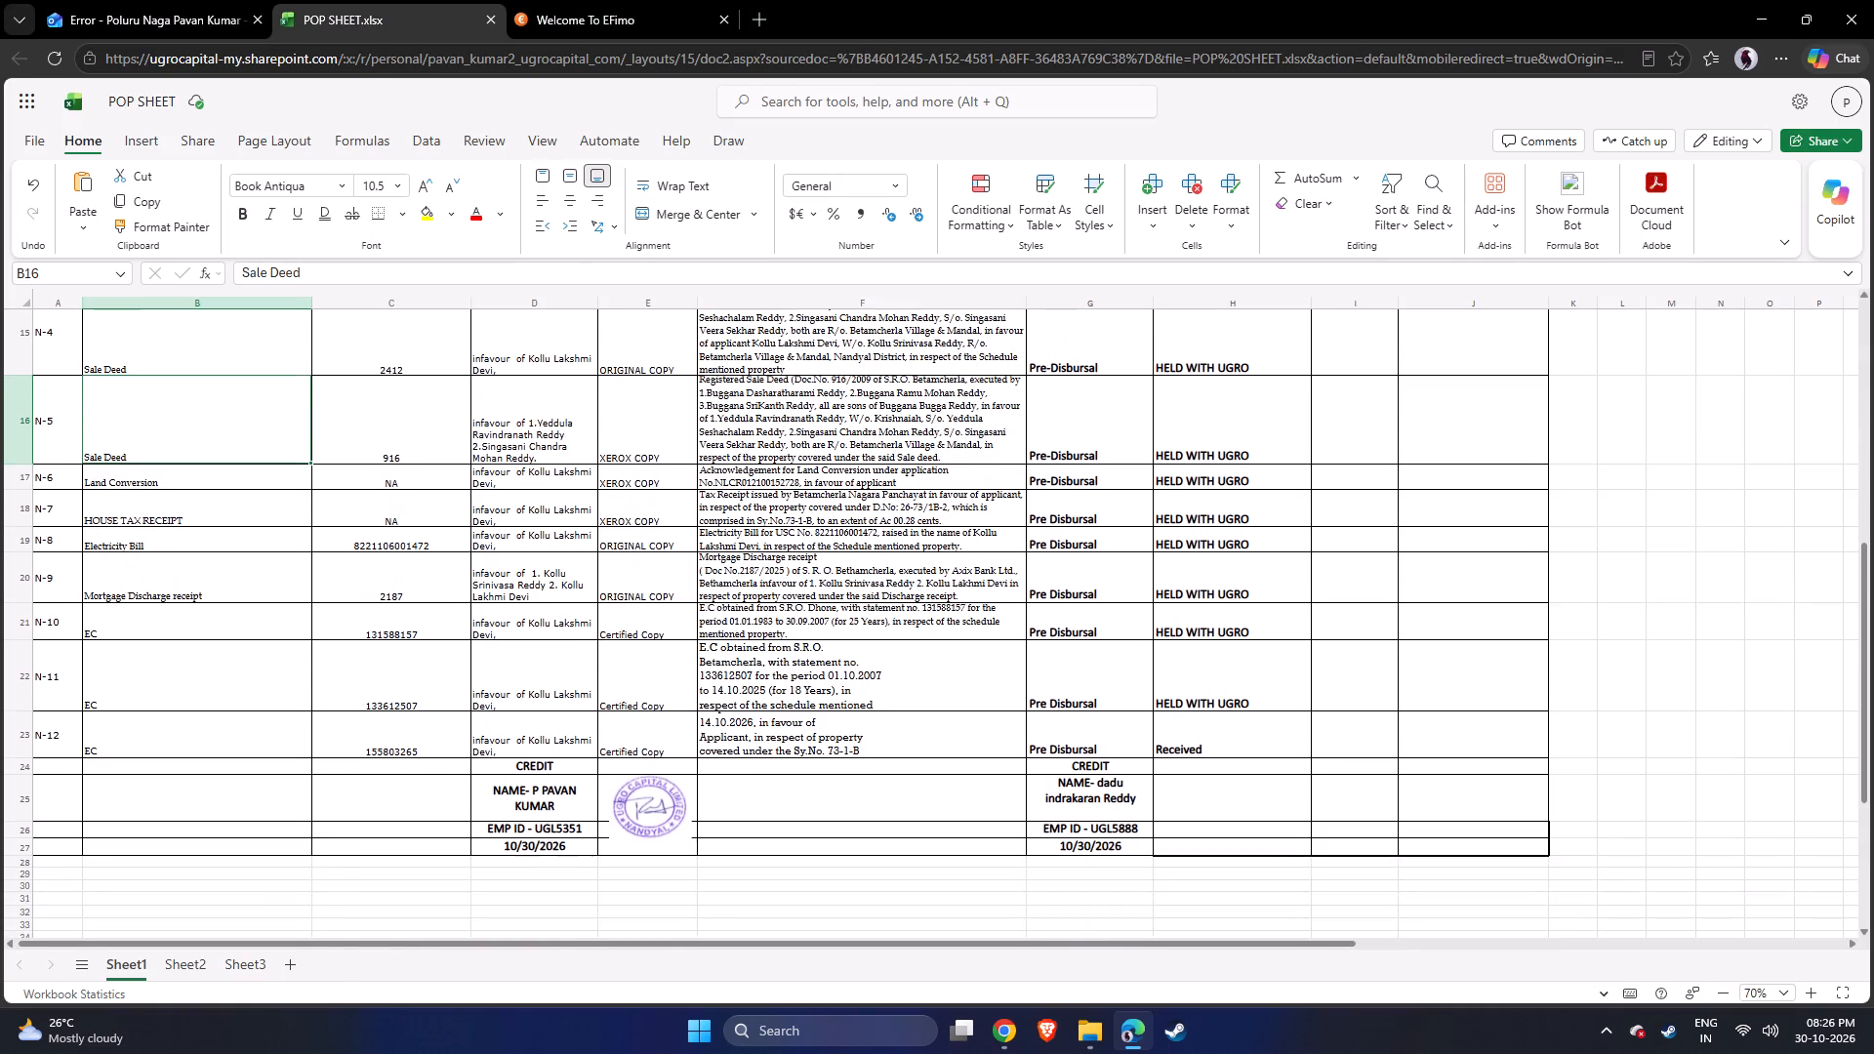
{"action": "key", "text": "alt+Tab"}
{"action": "left_click", "coordinate": [806, 587]}
{"action": "left_click", "coordinate": [749, 639]}
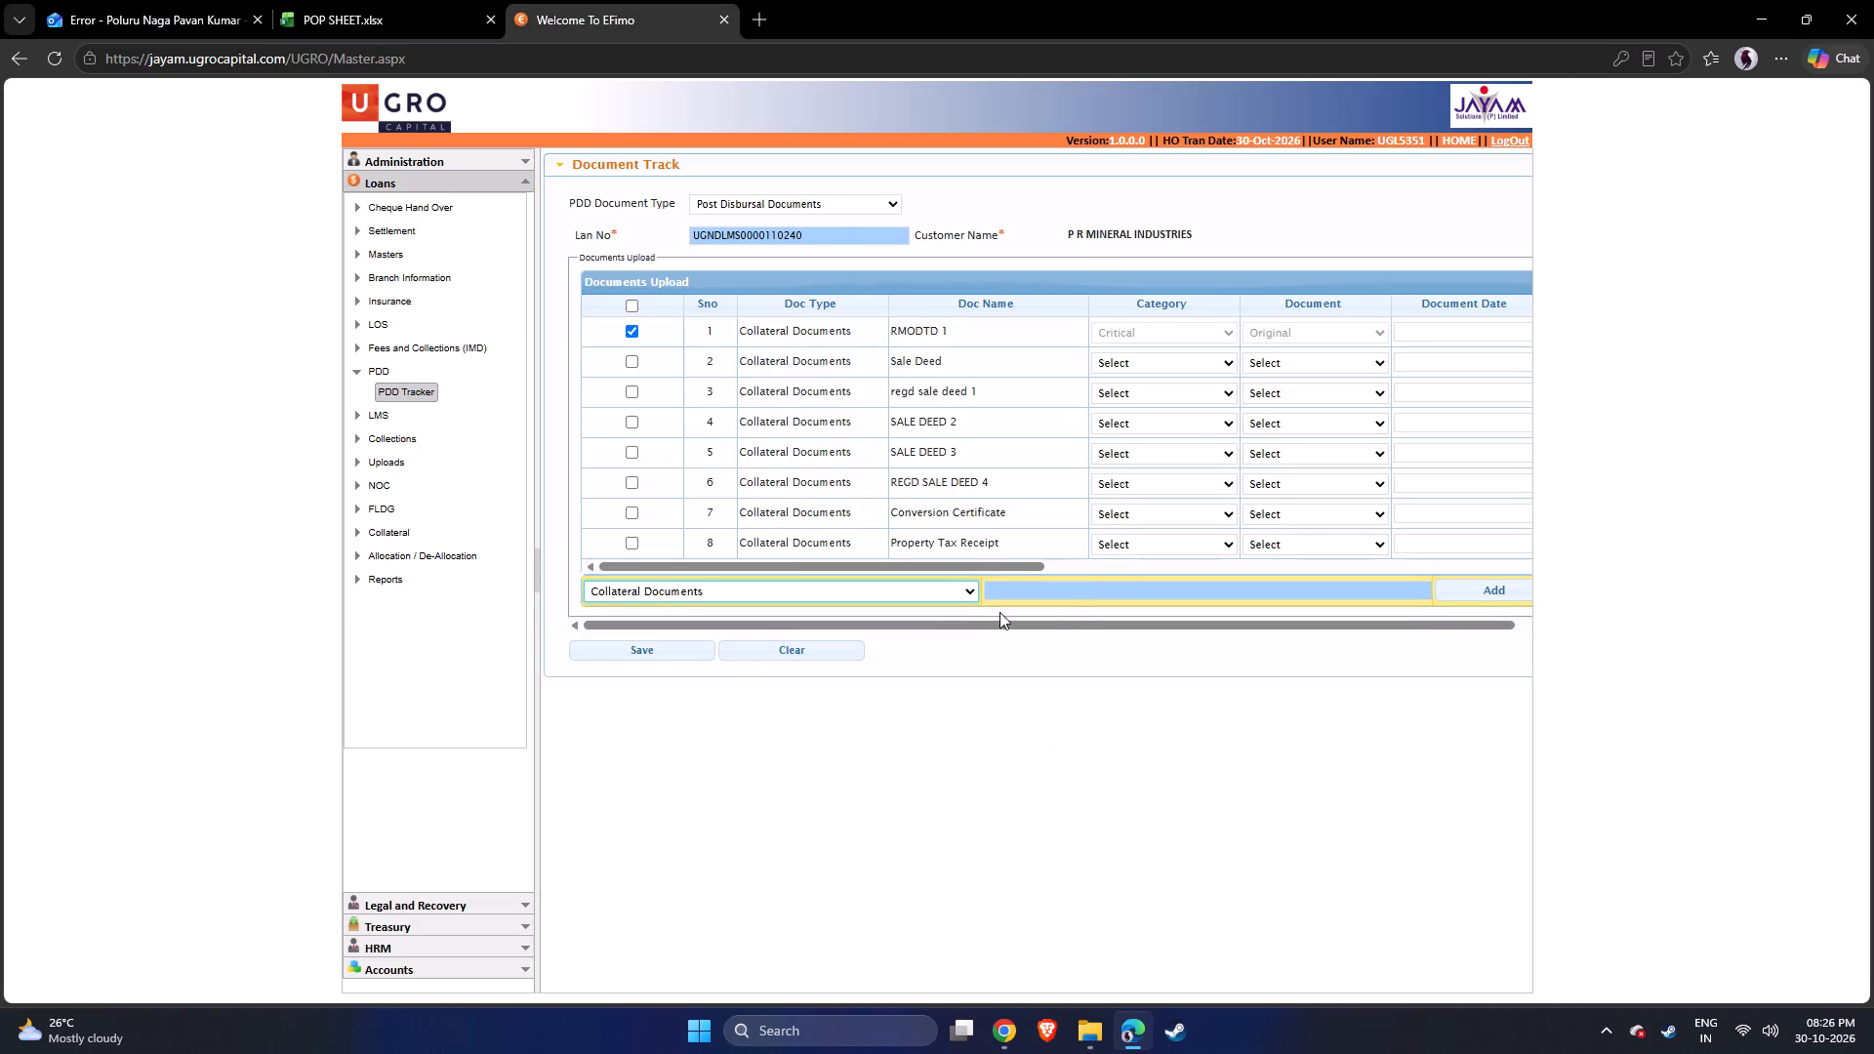
{"action": "left_click", "coordinate": [1076, 589]}
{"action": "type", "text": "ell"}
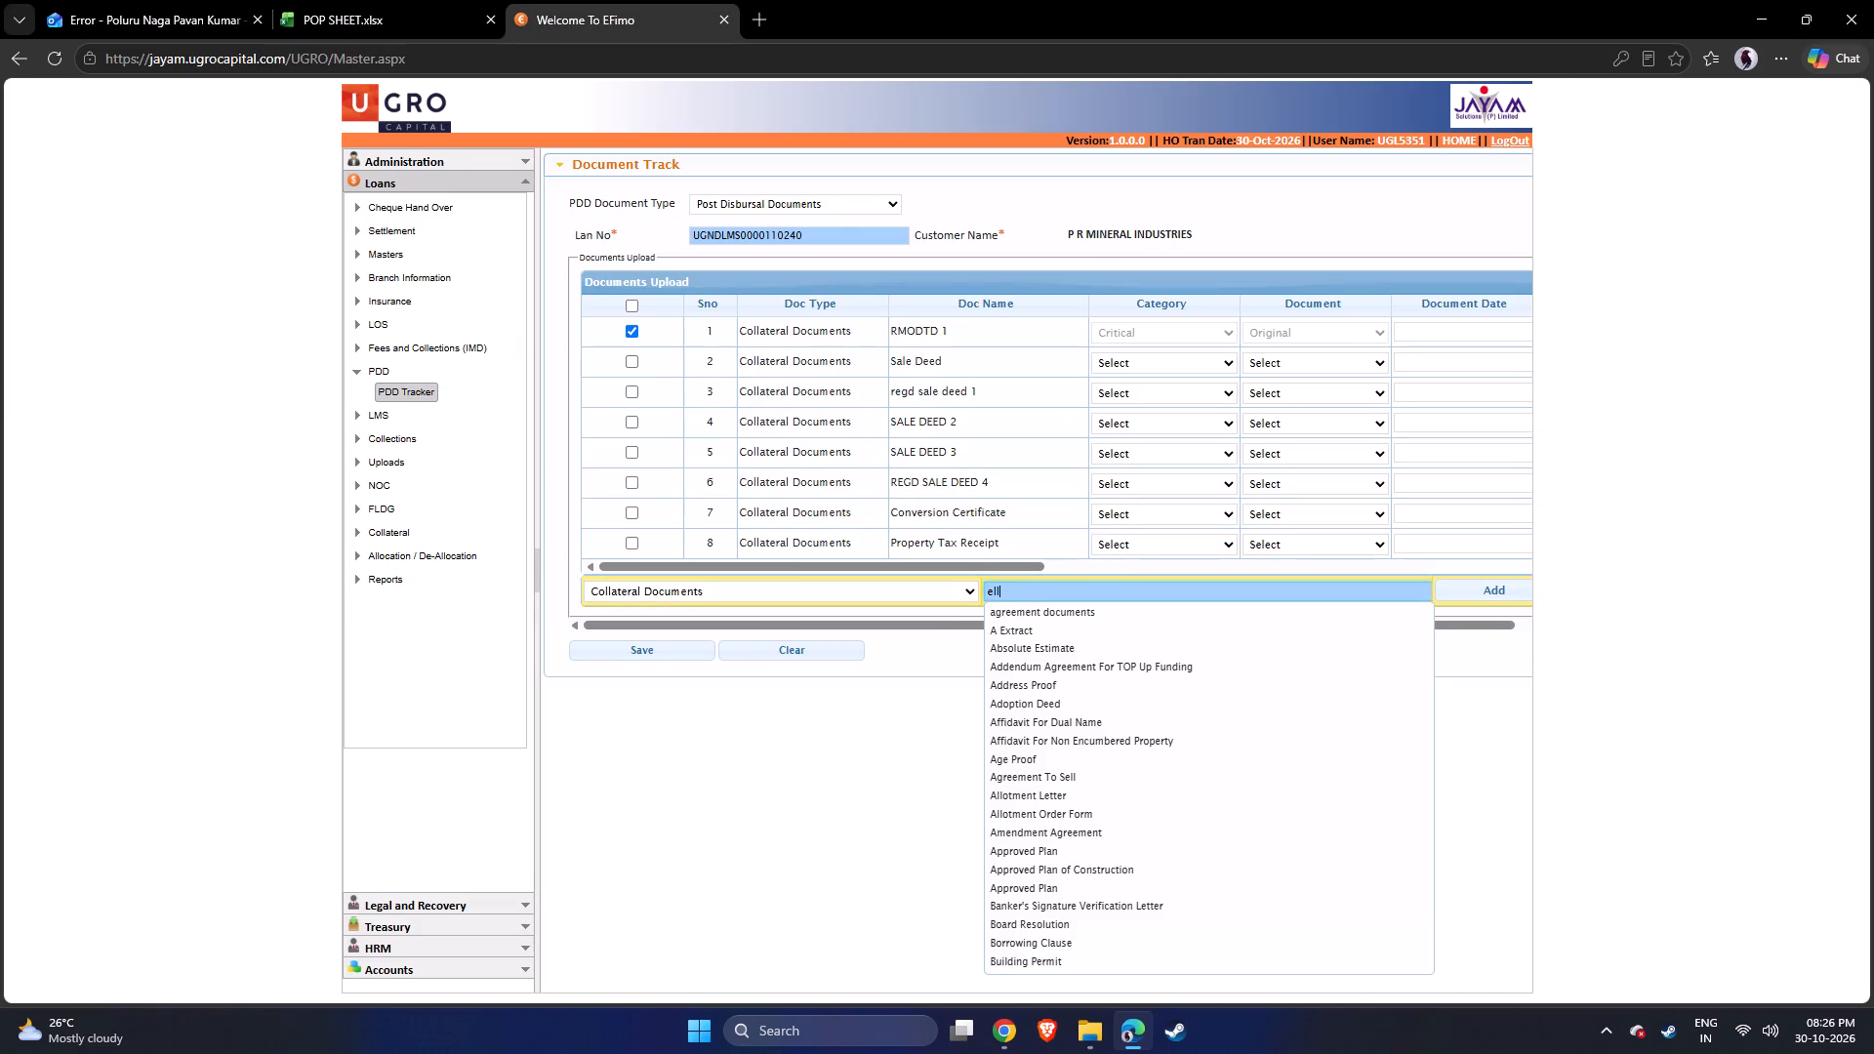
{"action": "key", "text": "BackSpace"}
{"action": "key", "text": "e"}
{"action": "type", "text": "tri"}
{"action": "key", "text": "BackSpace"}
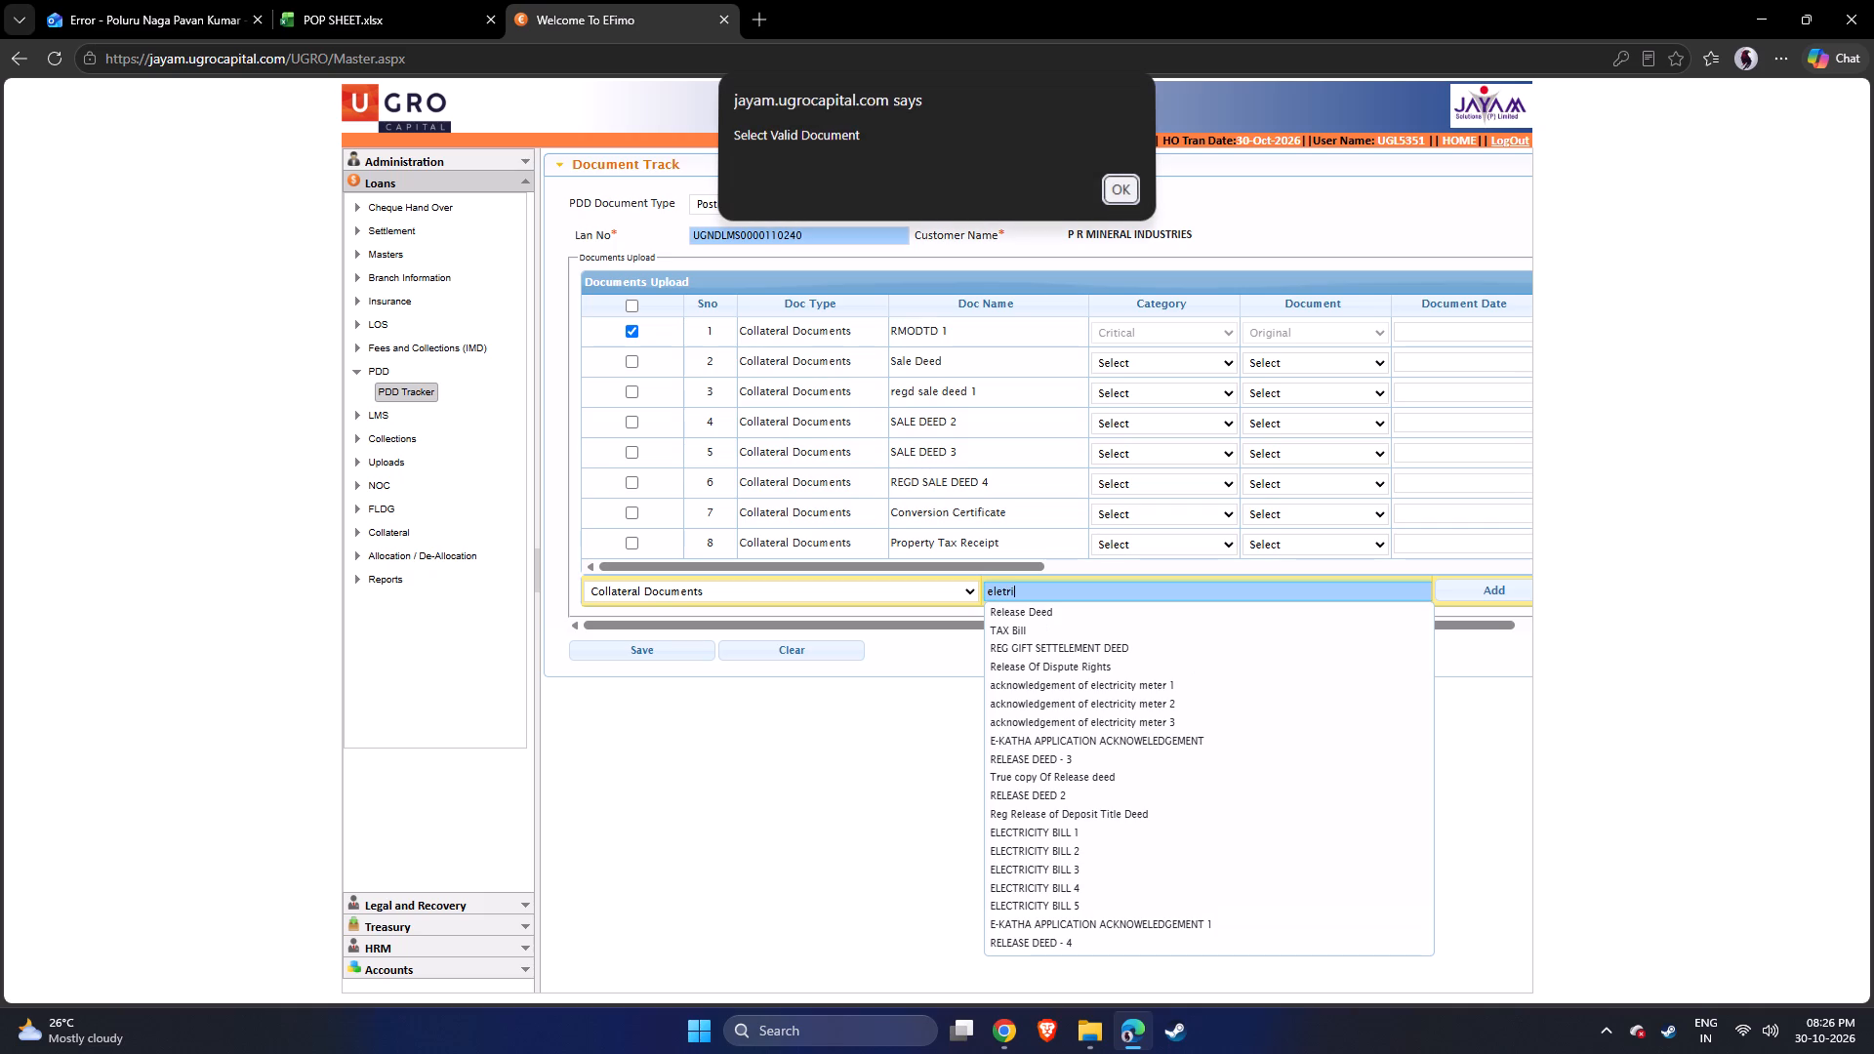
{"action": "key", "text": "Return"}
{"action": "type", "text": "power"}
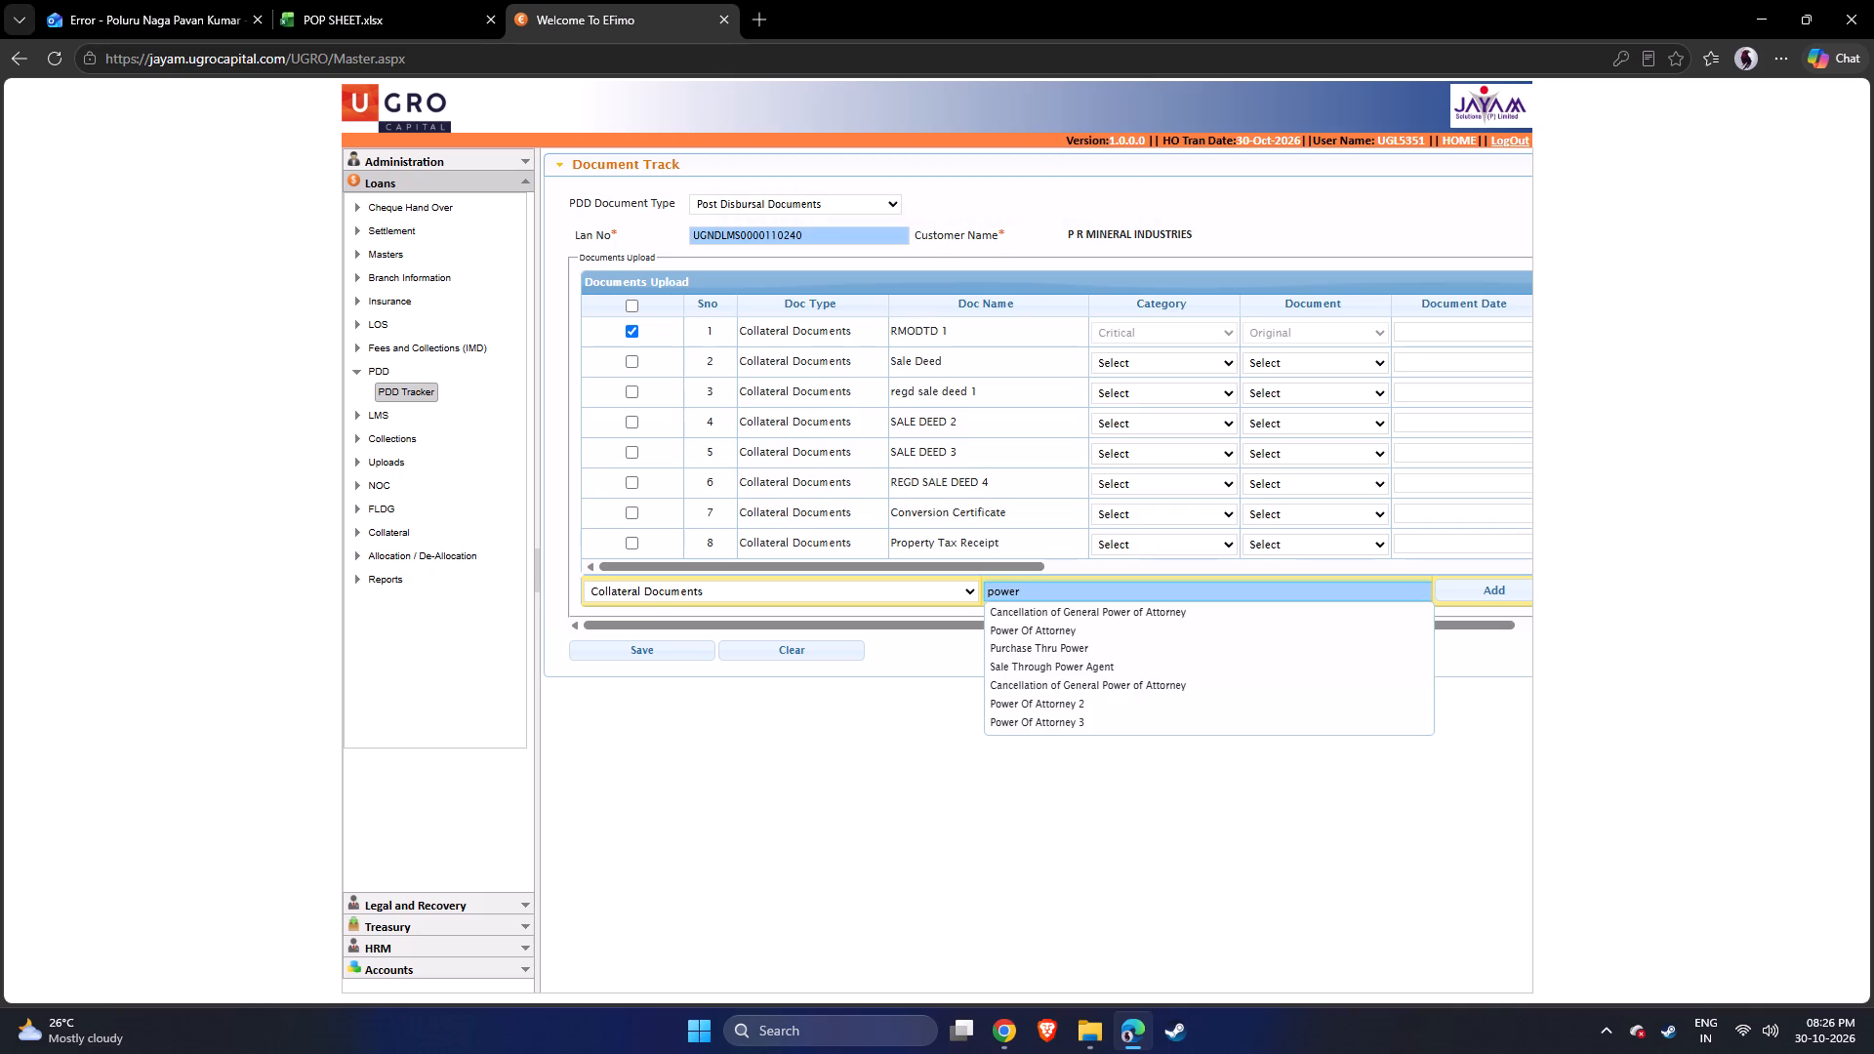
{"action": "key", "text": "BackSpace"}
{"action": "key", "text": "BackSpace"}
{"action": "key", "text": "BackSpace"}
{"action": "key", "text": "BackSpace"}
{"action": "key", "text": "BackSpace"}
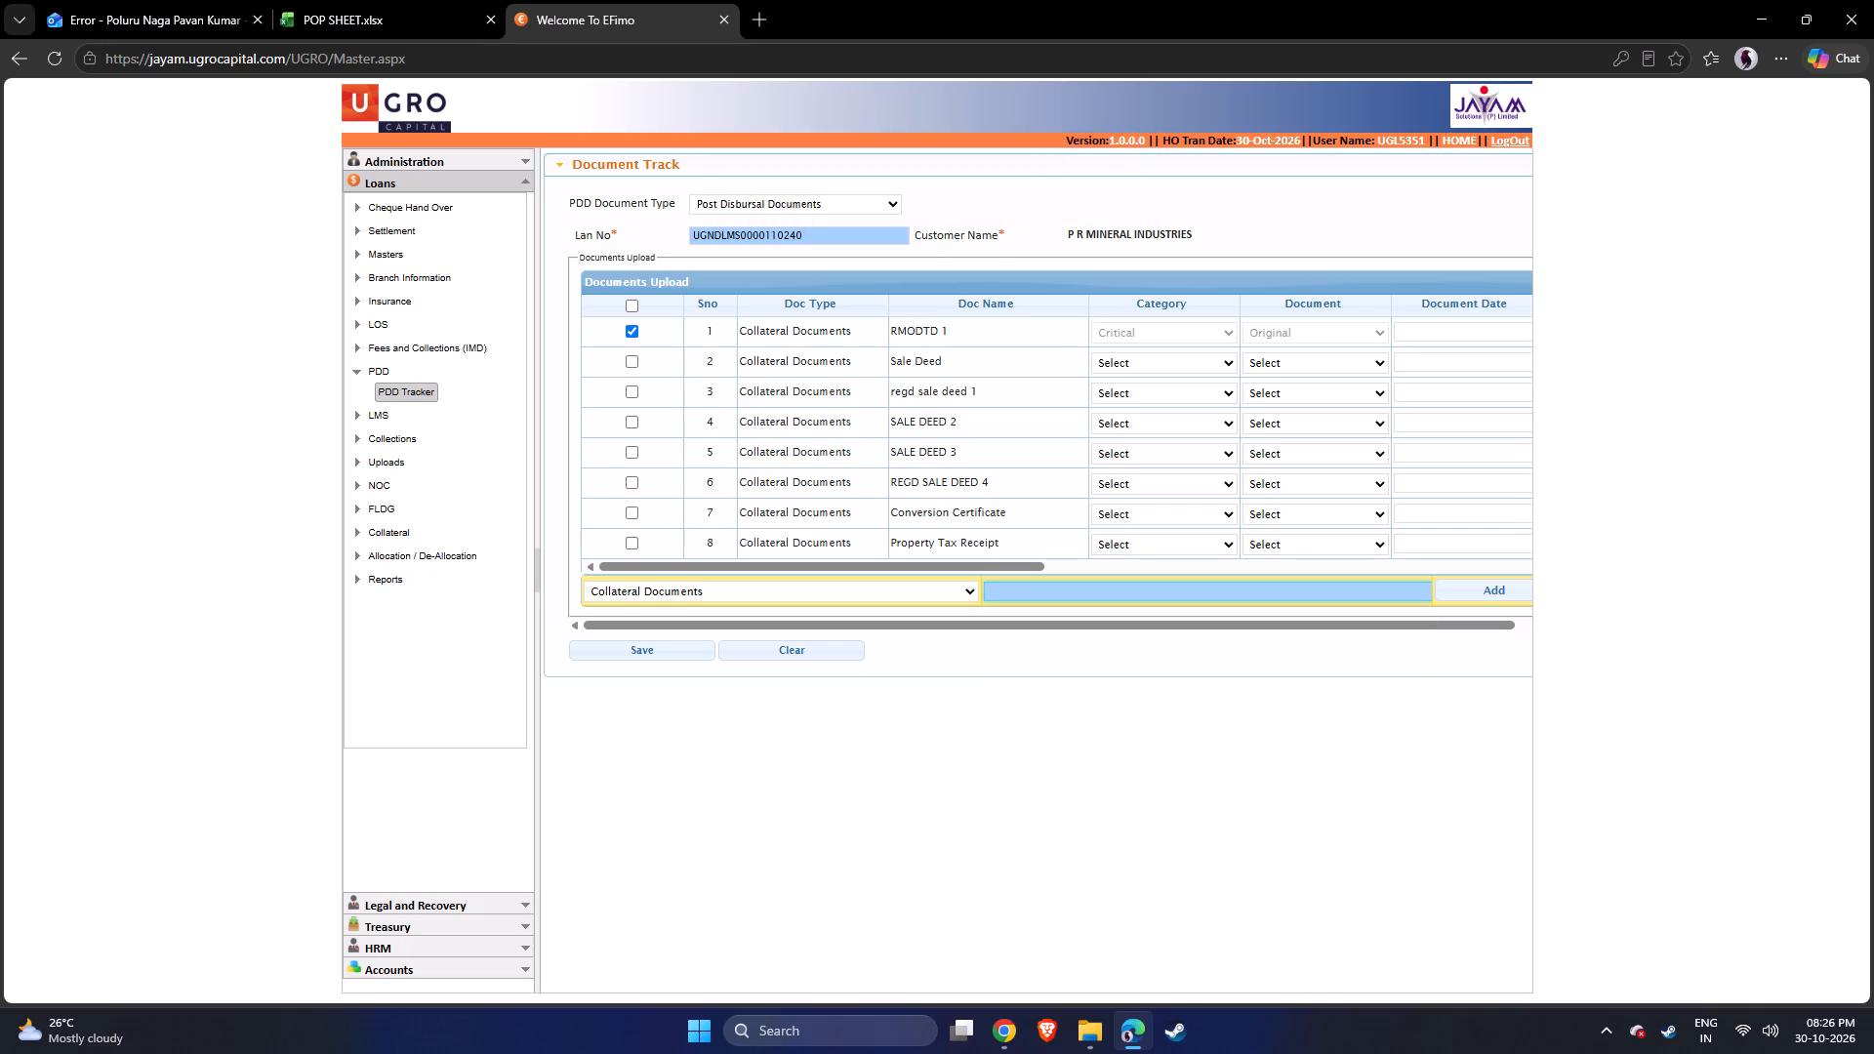
Recheck the electricity bill in POP SHEET and add ELECTRICITY BILL 1 to EFimo's uploads list under Collateral Documents.
{"action": "key", "text": "alt+Tab"}
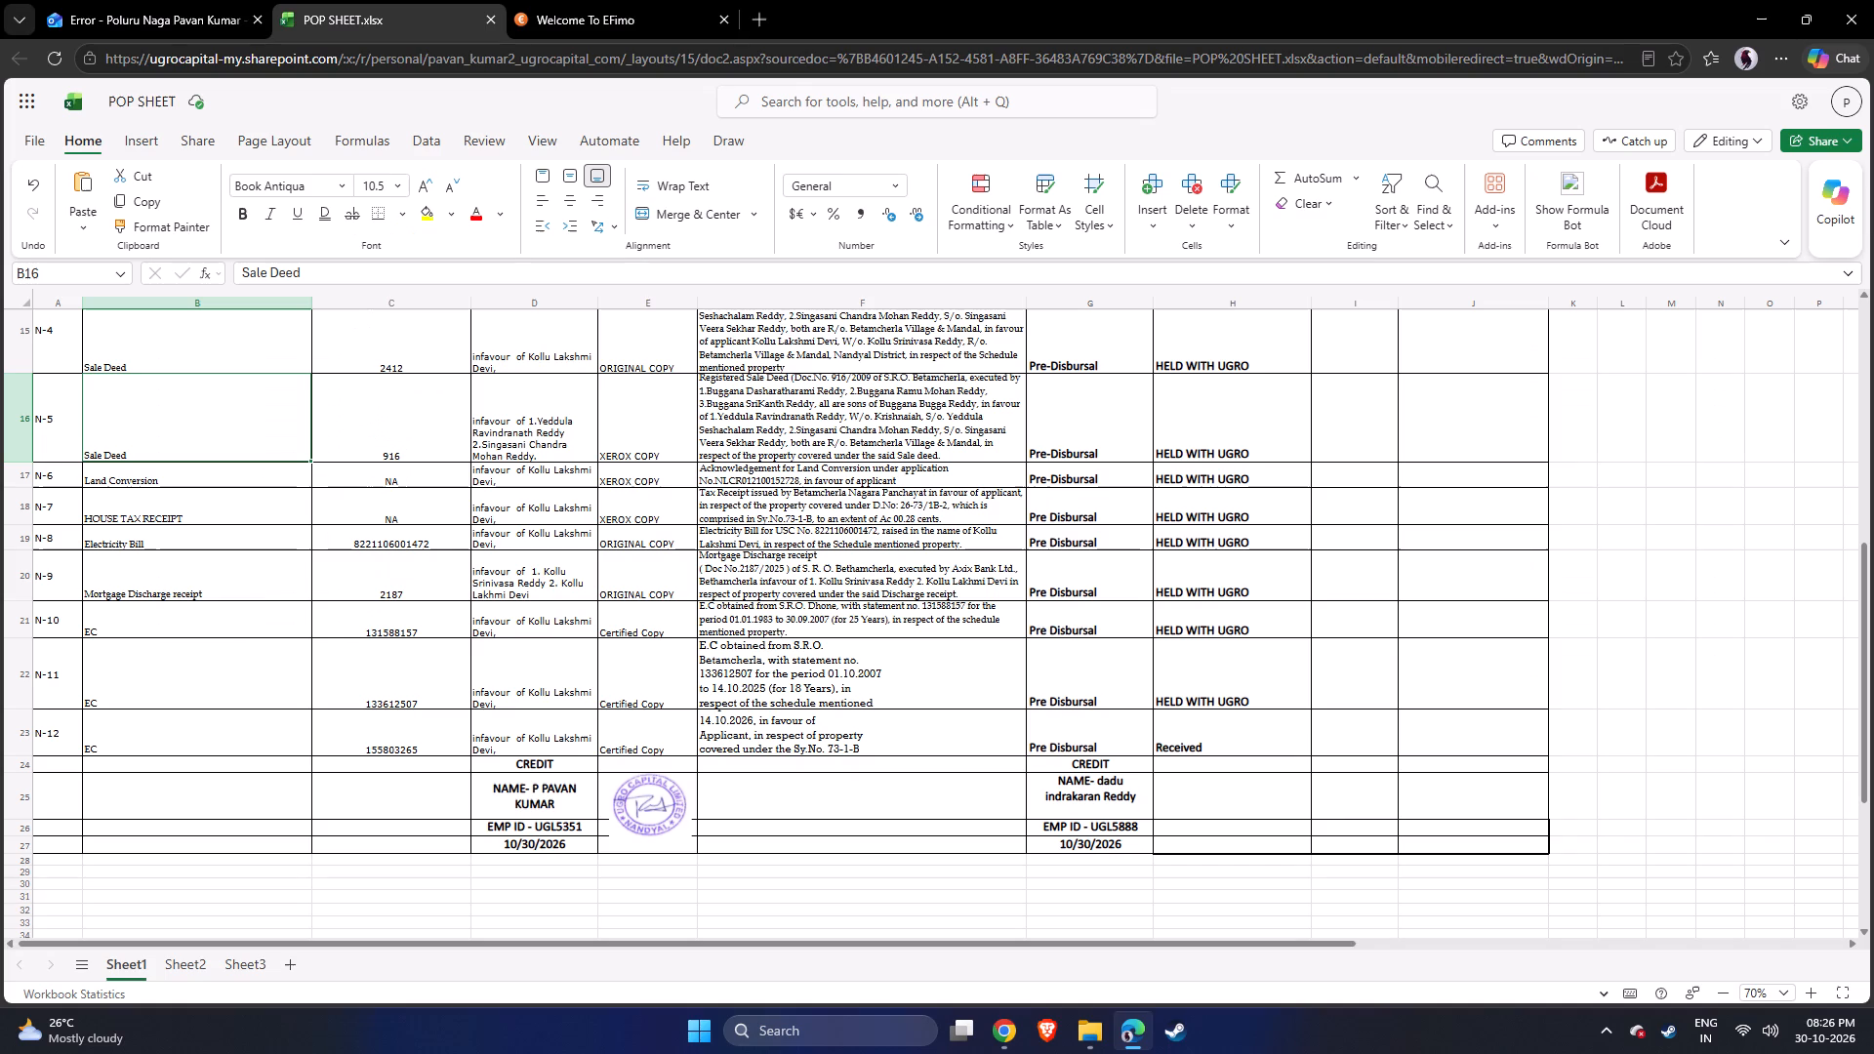
{"action": "key", "text": "alt+Tab"}
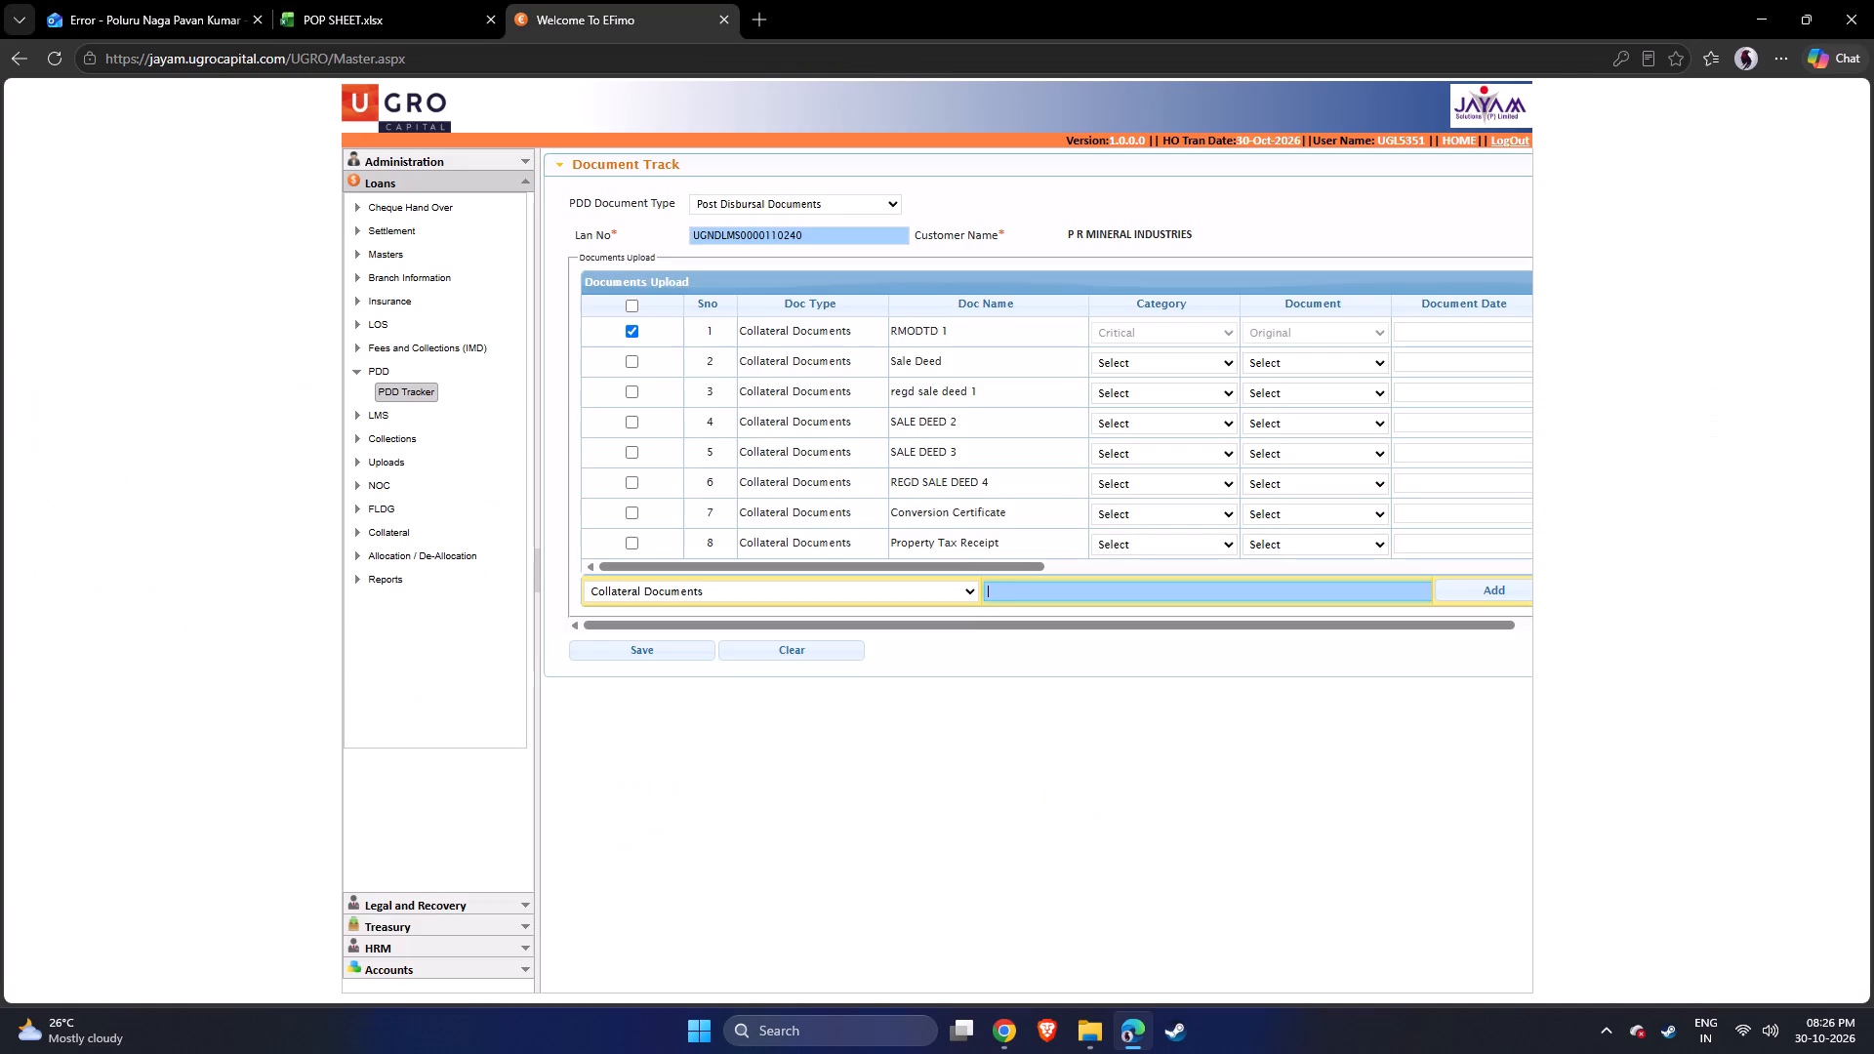
{"action": "type", "text": "elec"}
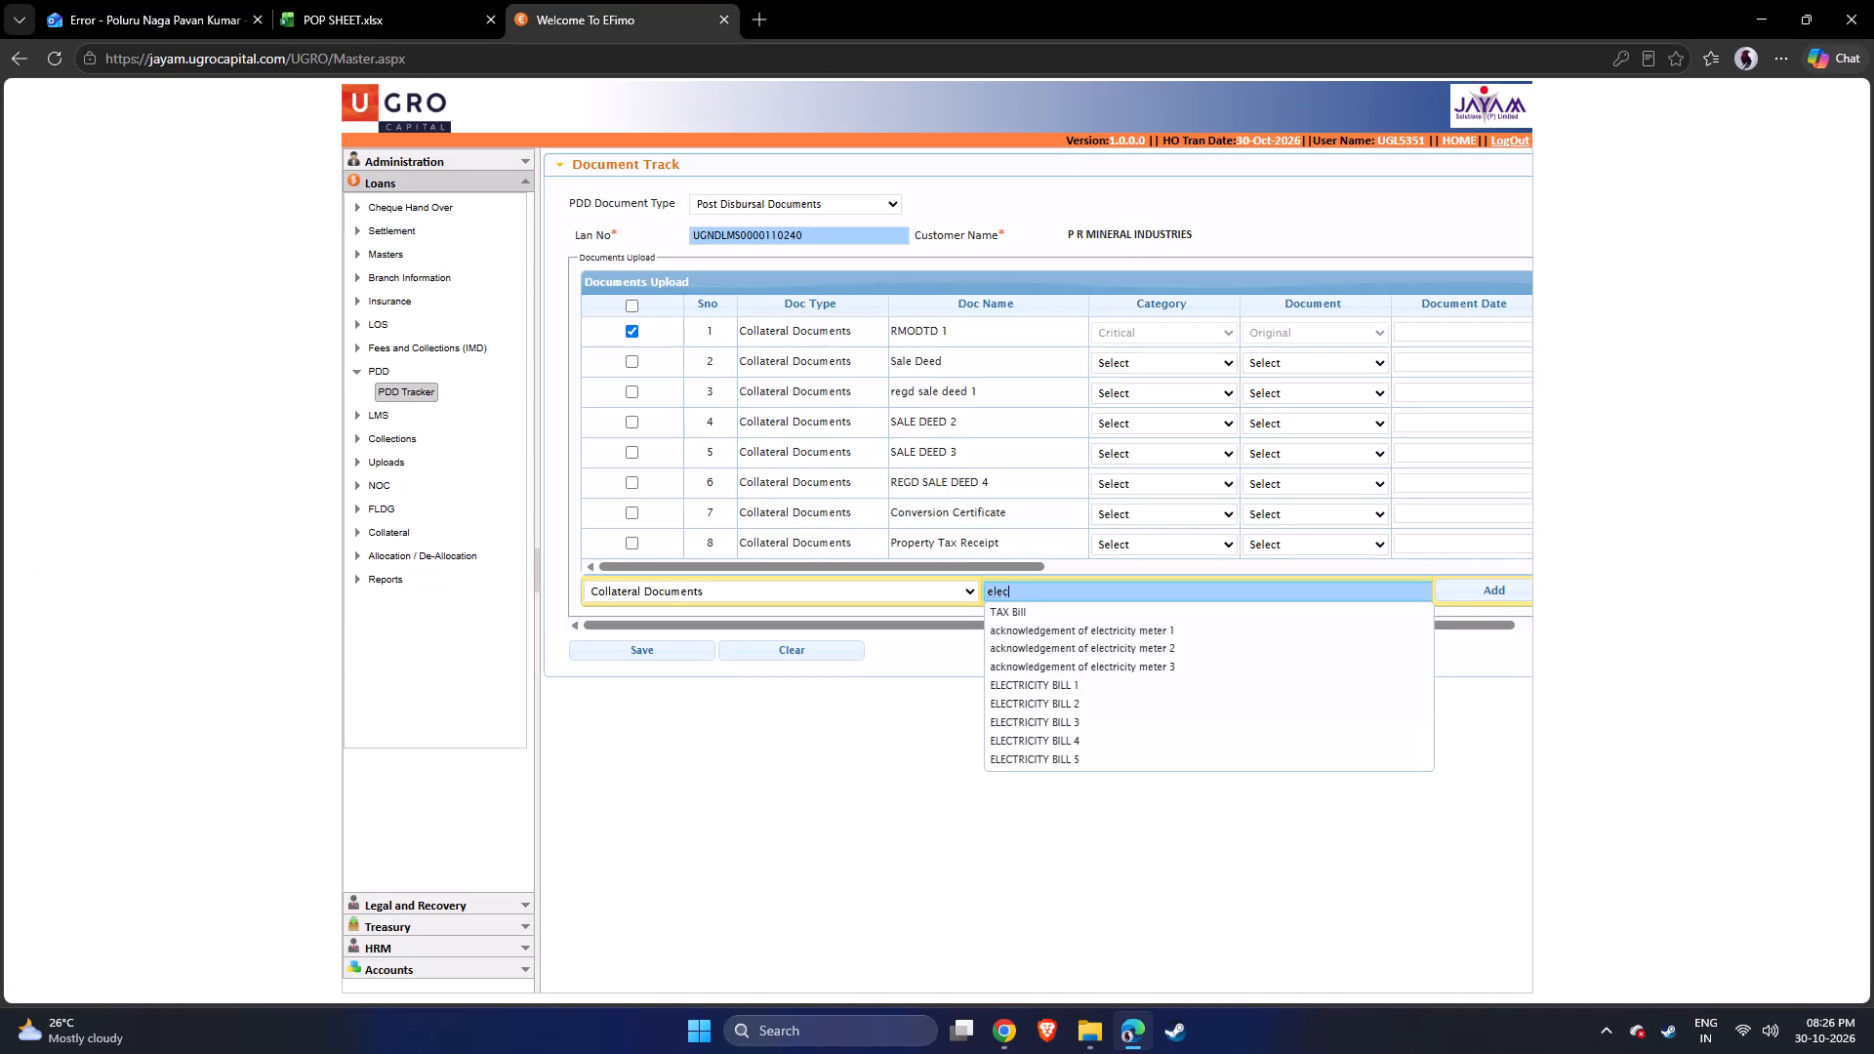
{"action": "left_click", "coordinate": [1063, 679]}
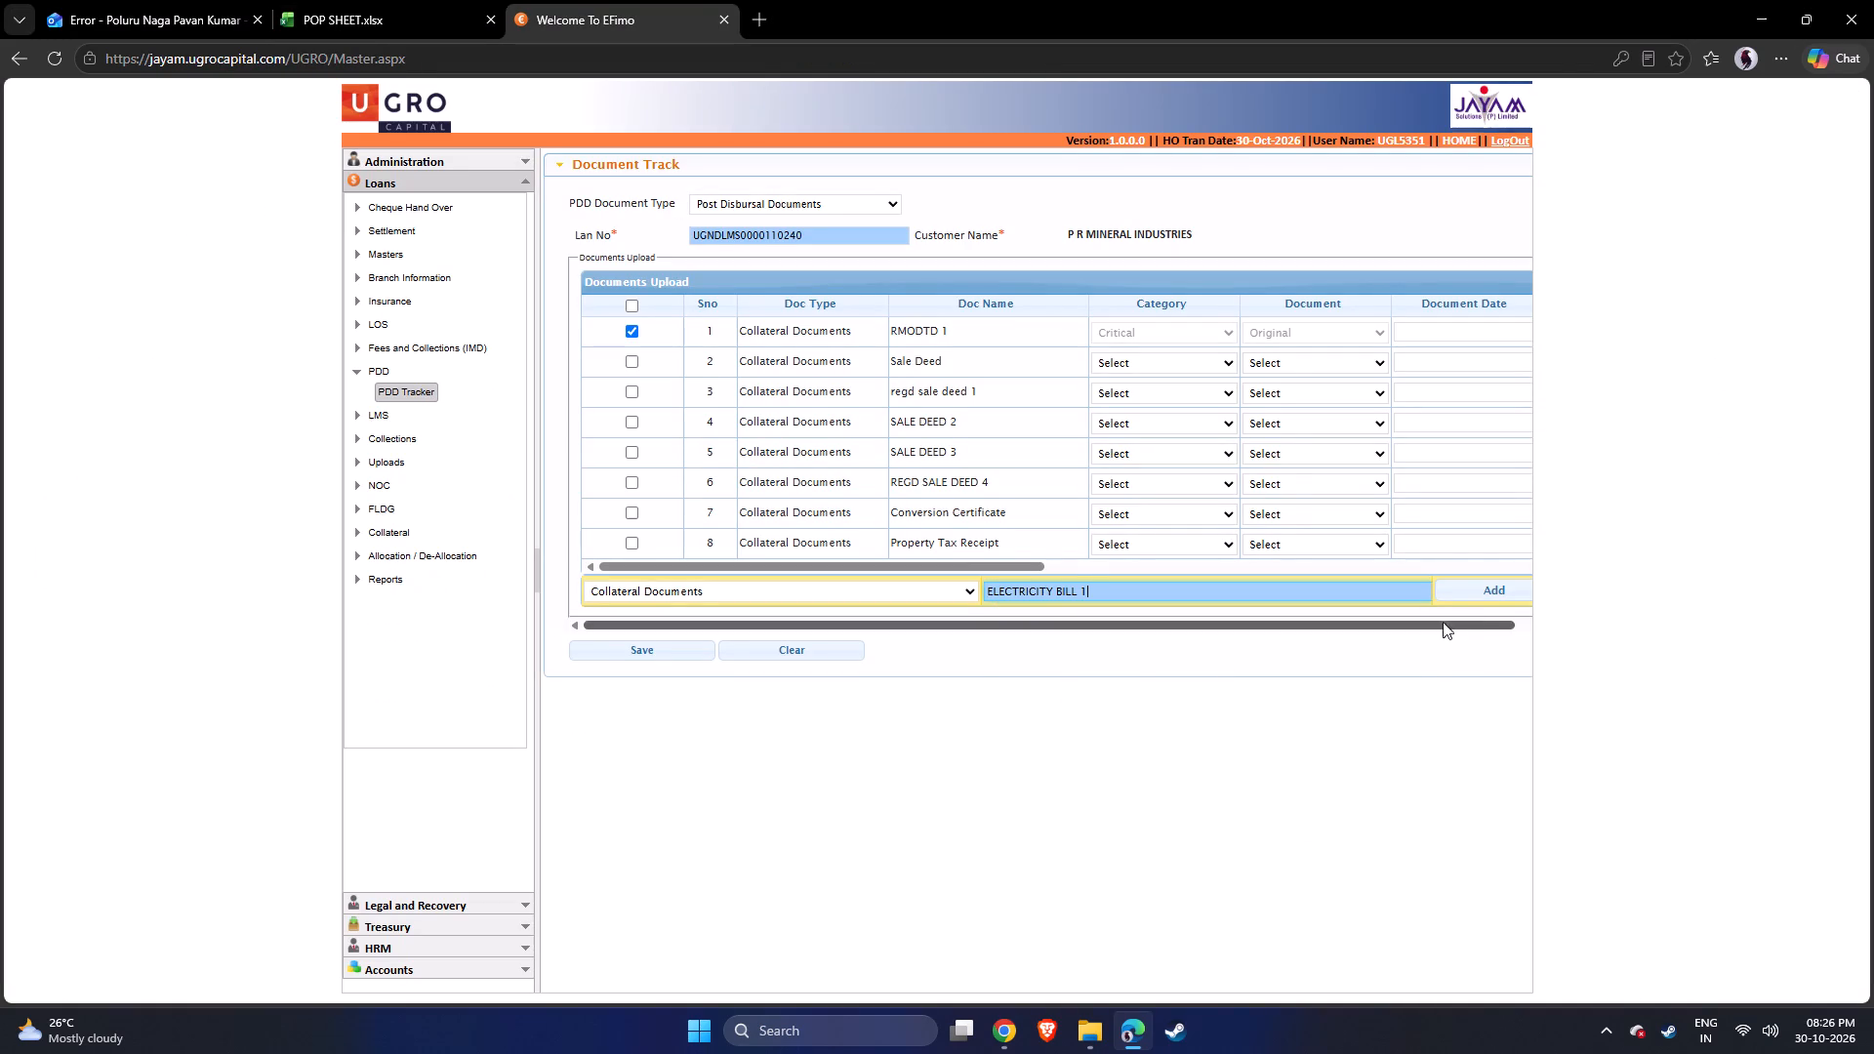
{"action": "left_click", "coordinate": [1483, 599]}
Check POP SHEET for the mortgage discharge receipt and add Discharge Deed of Mortgage to EFimo's uploads list as a Collateral Documents entry.
{"action": "key", "text": "alt+Tab"}
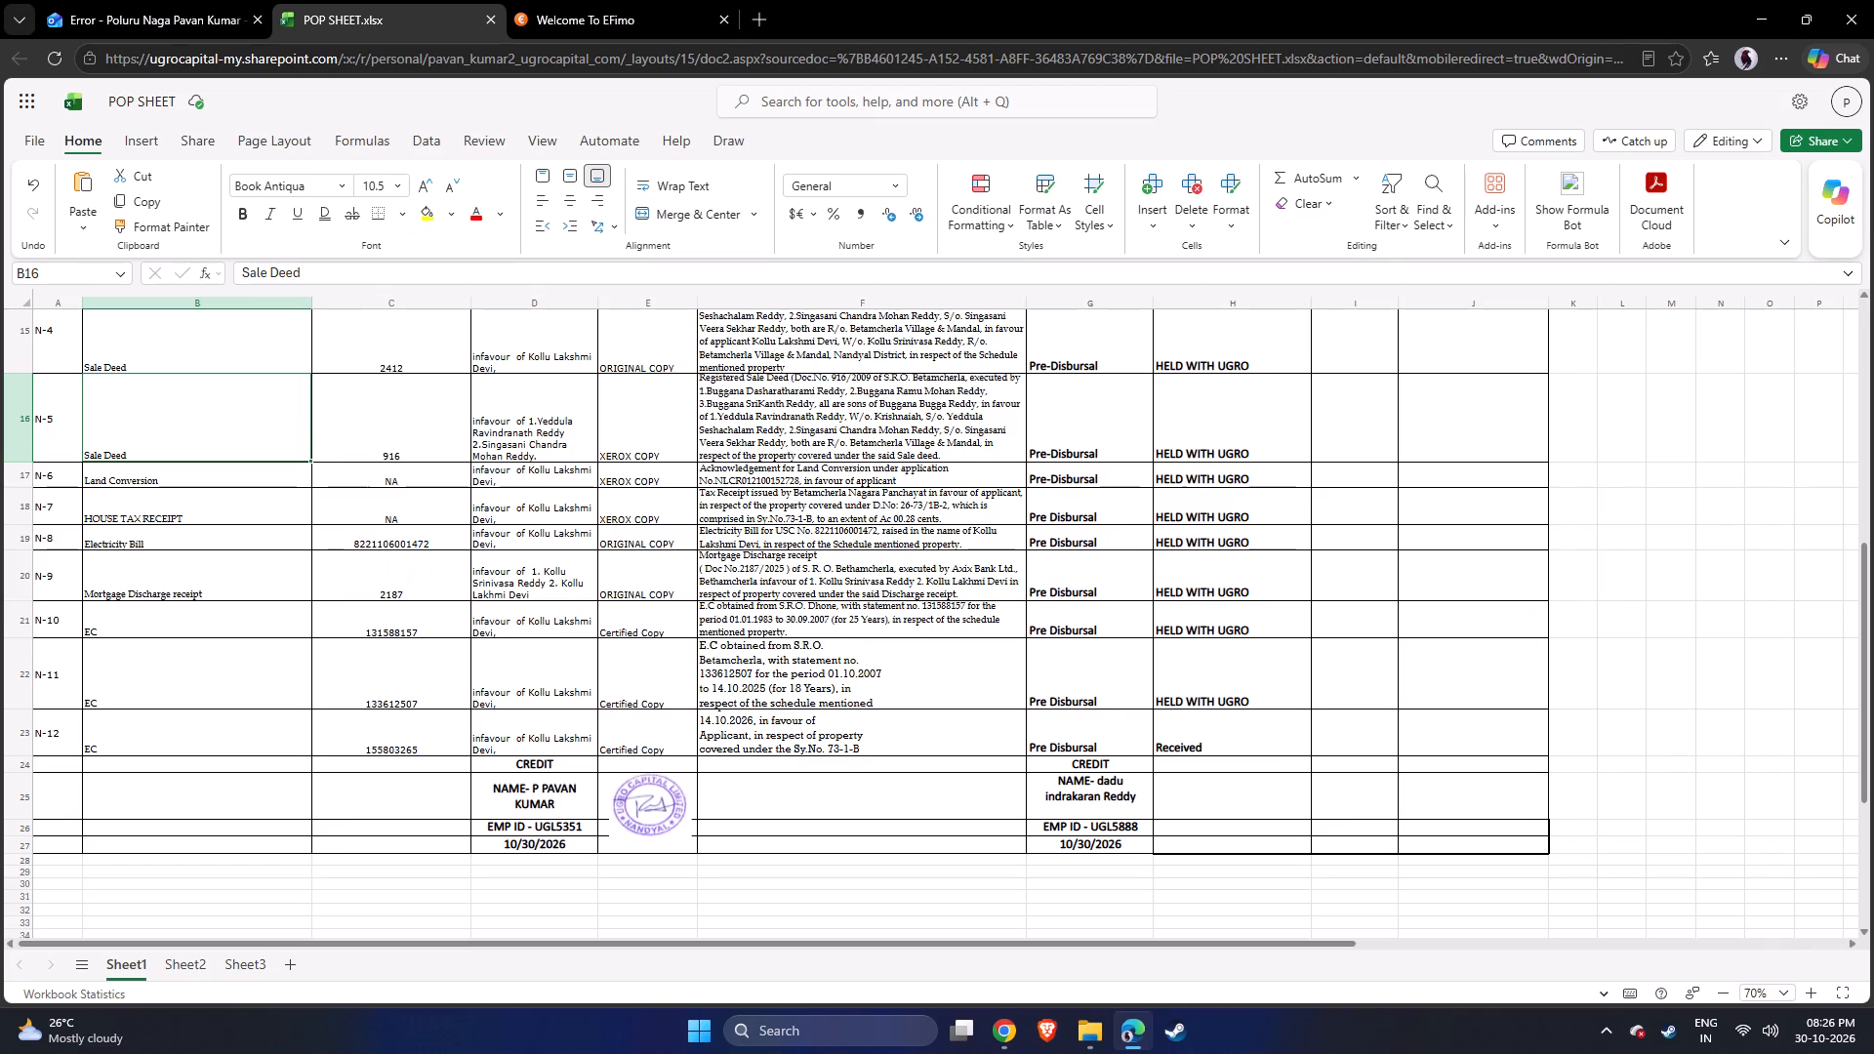
{"action": "key", "text": "alt+Tab"}
{"action": "left_click", "coordinate": [672, 628]}
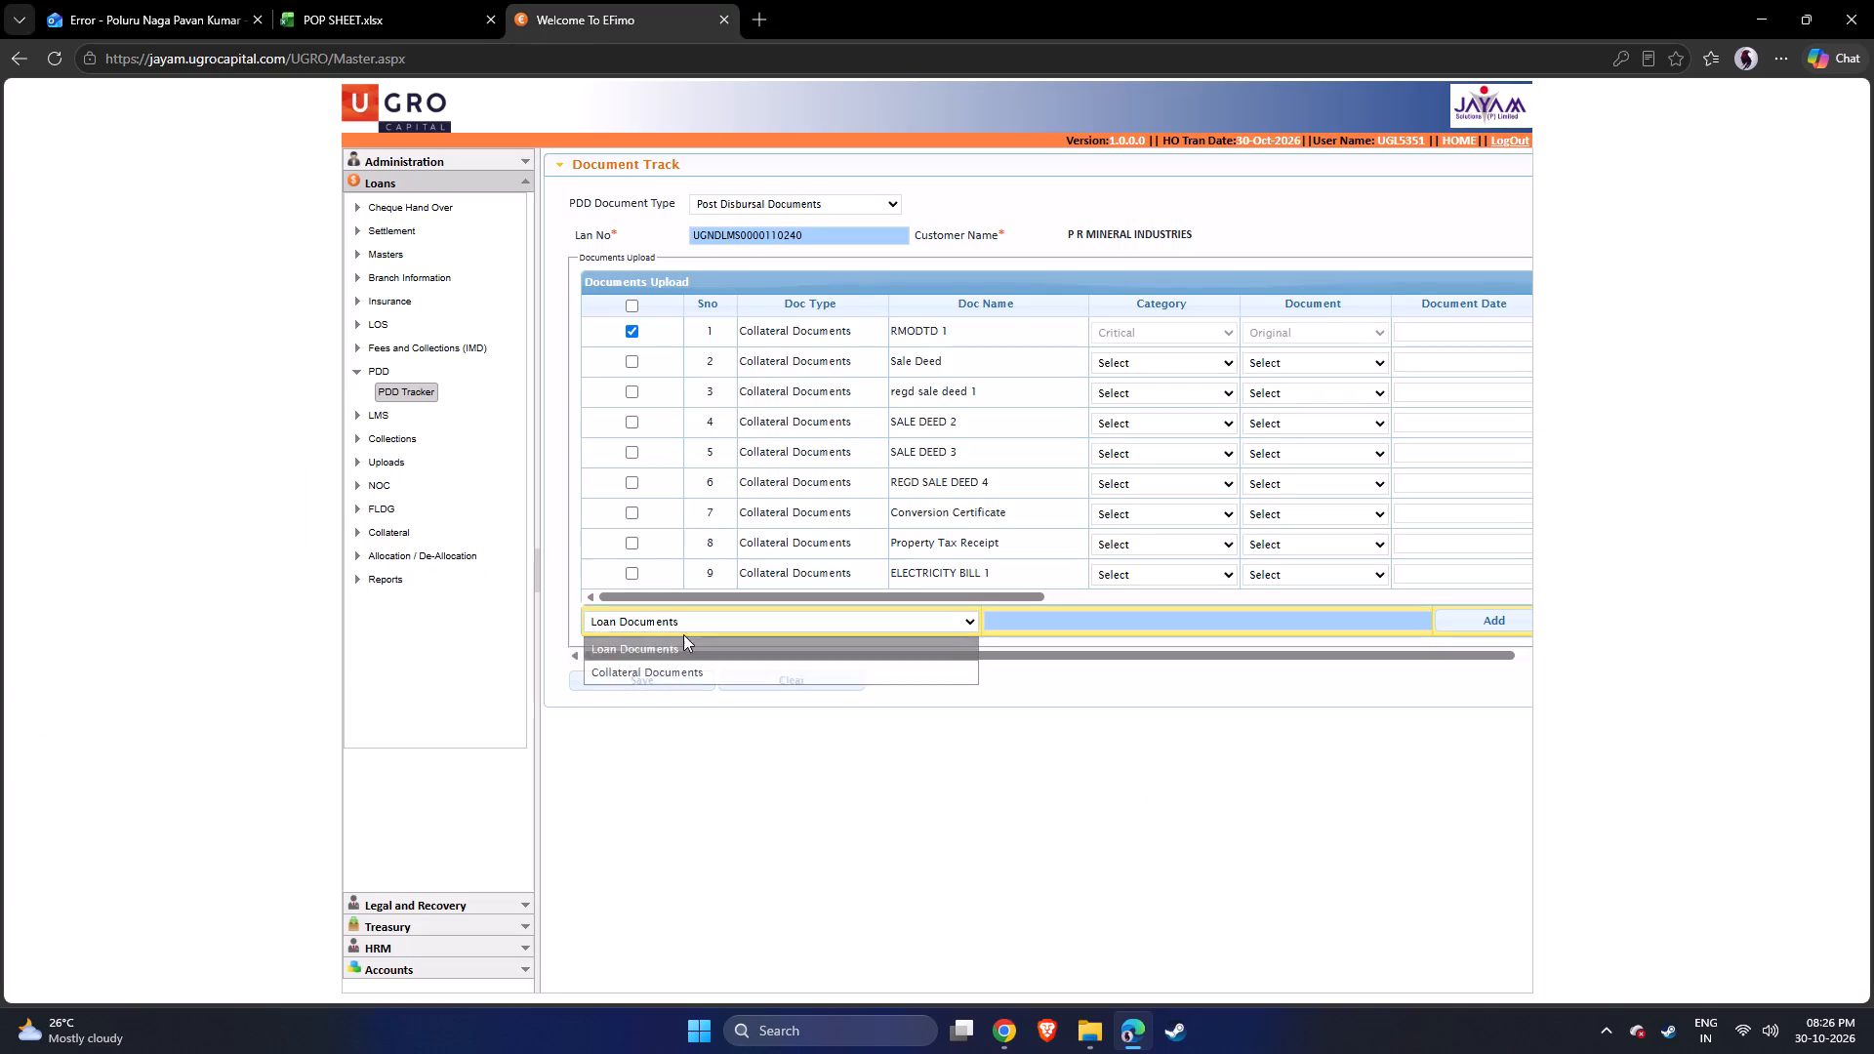
{"action": "left_click", "coordinate": [696, 668]}
{"action": "left_click", "coordinate": [1016, 628]}
{"action": "type", "text": "discha"}
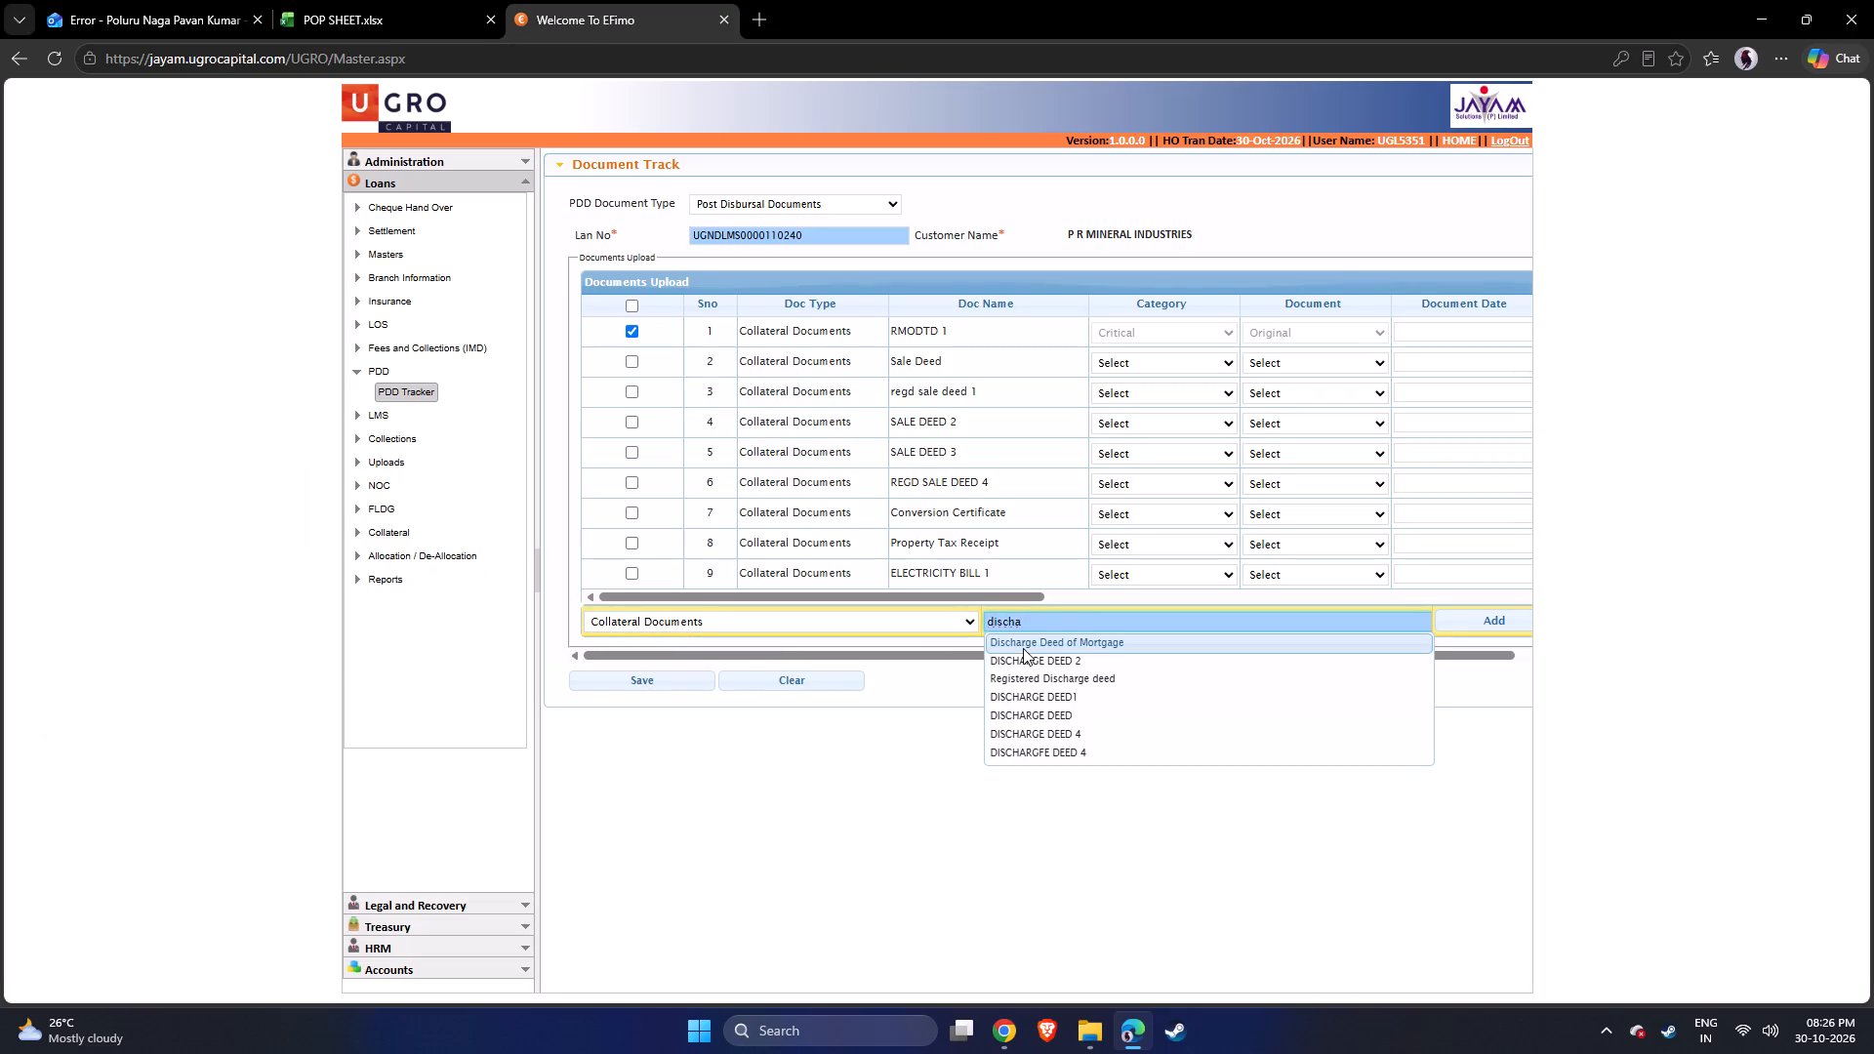
{"action": "left_click", "coordinate": [1038, 646]}
{"action": "left_click", "coordinate": [1493, 621]}
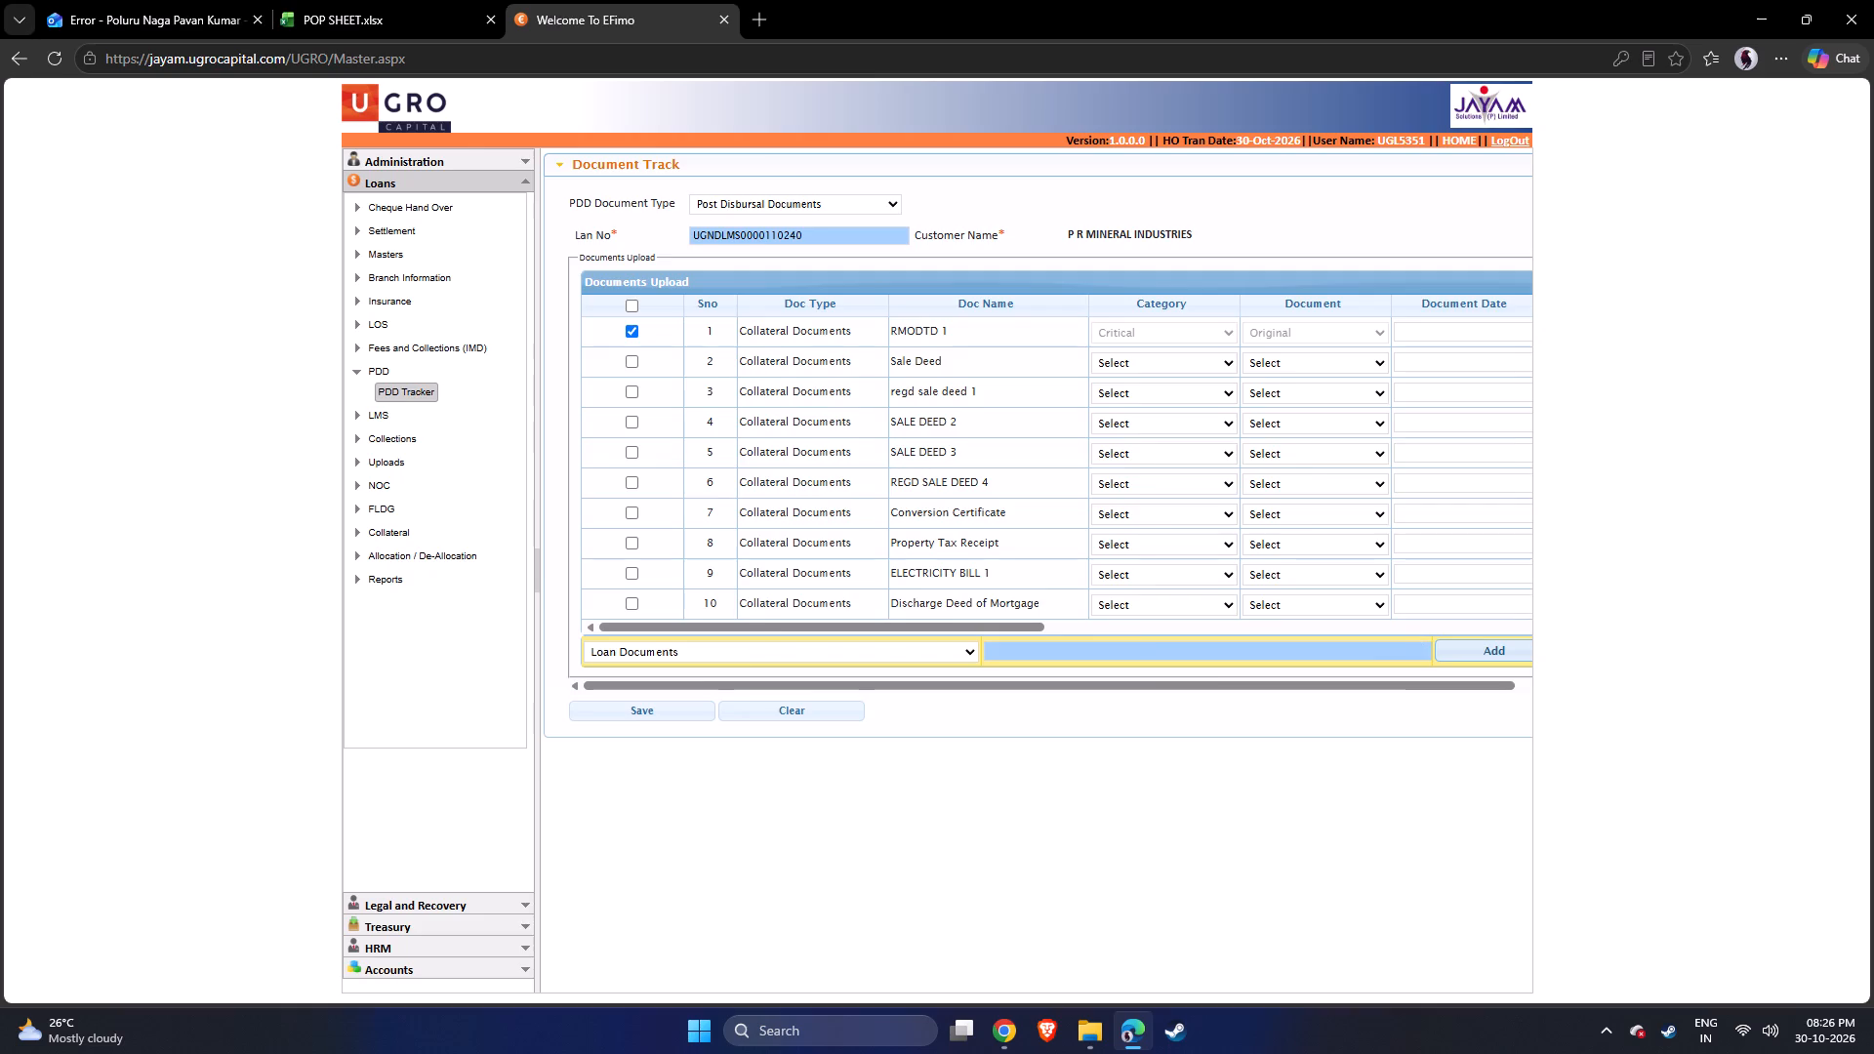
Check POP SHEET for the EC documents and add Encumbrance Certificate 1 to EFimo's uploads list as a Collateral Documents entry.
{"action": "key", "text": "alt+Tab"}
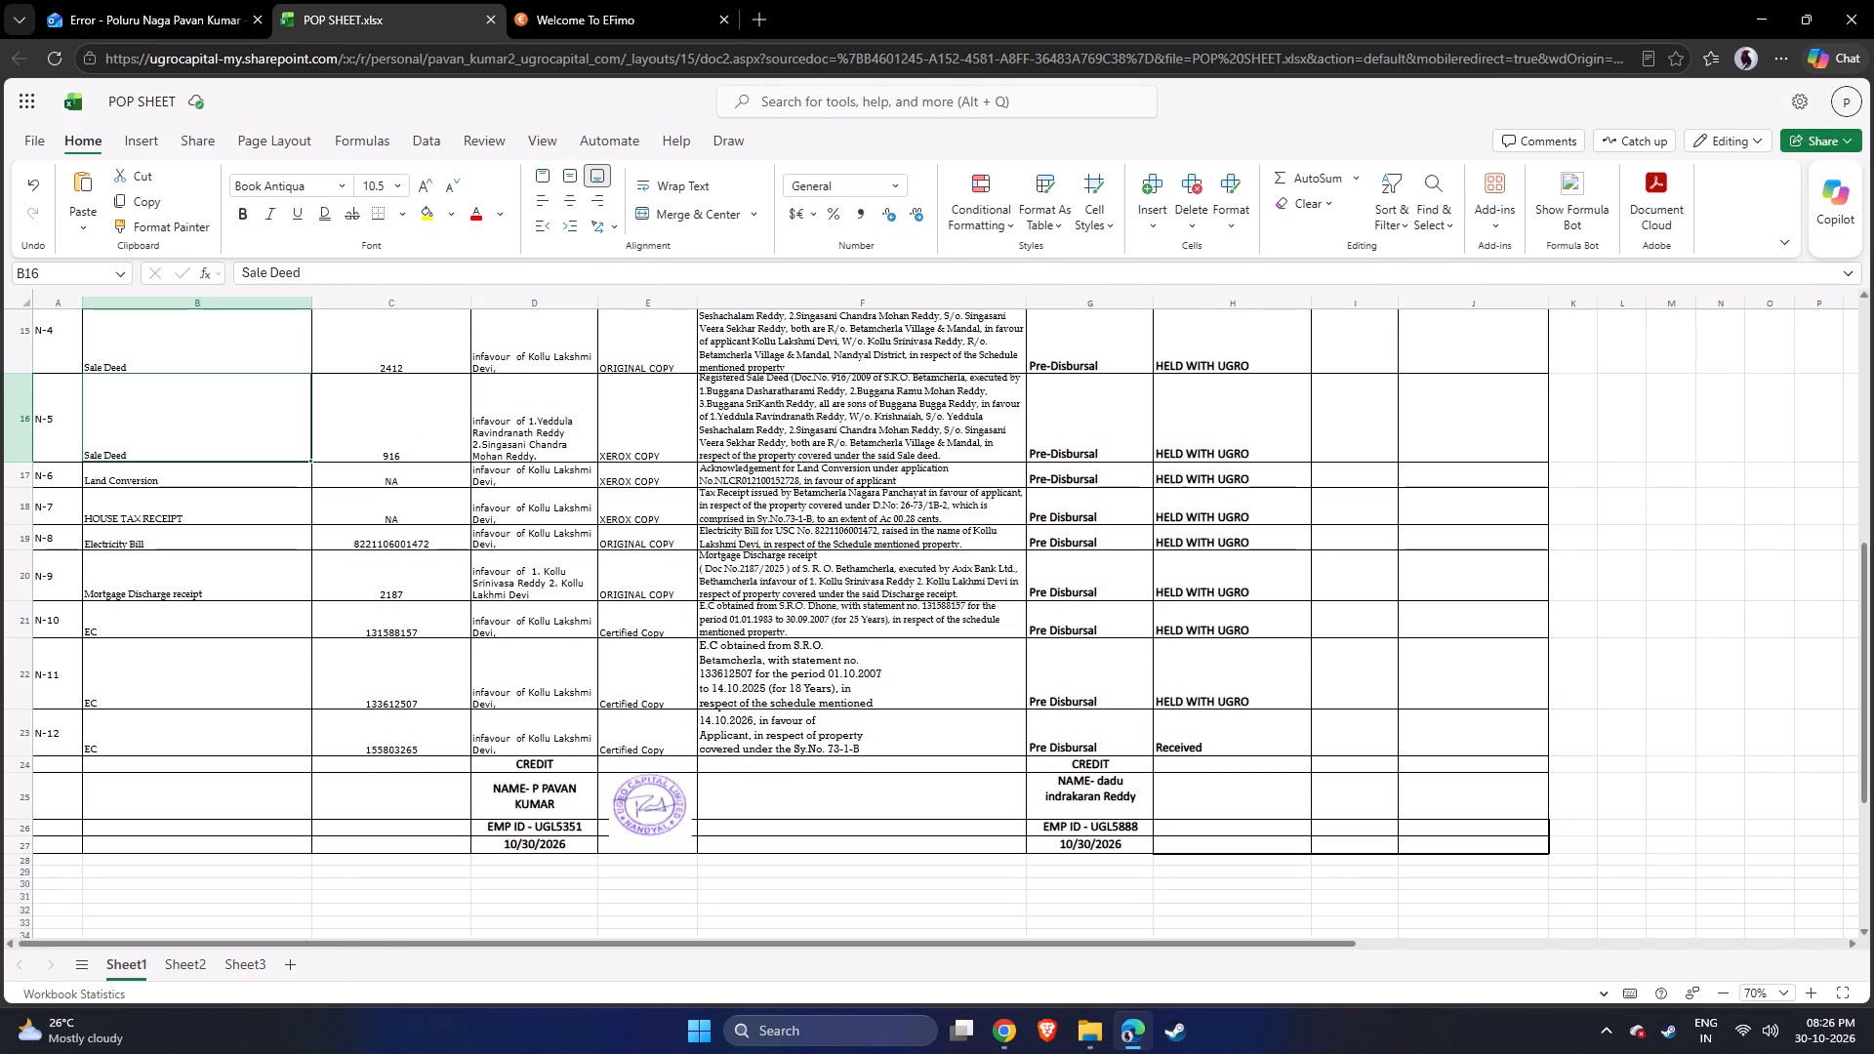
{"action": "key", "text": "alt+Tab"}
{"action": "left_click", "coordinate": [676, 653]}
{"action": "left_click", "coordinate": [664, 697]}
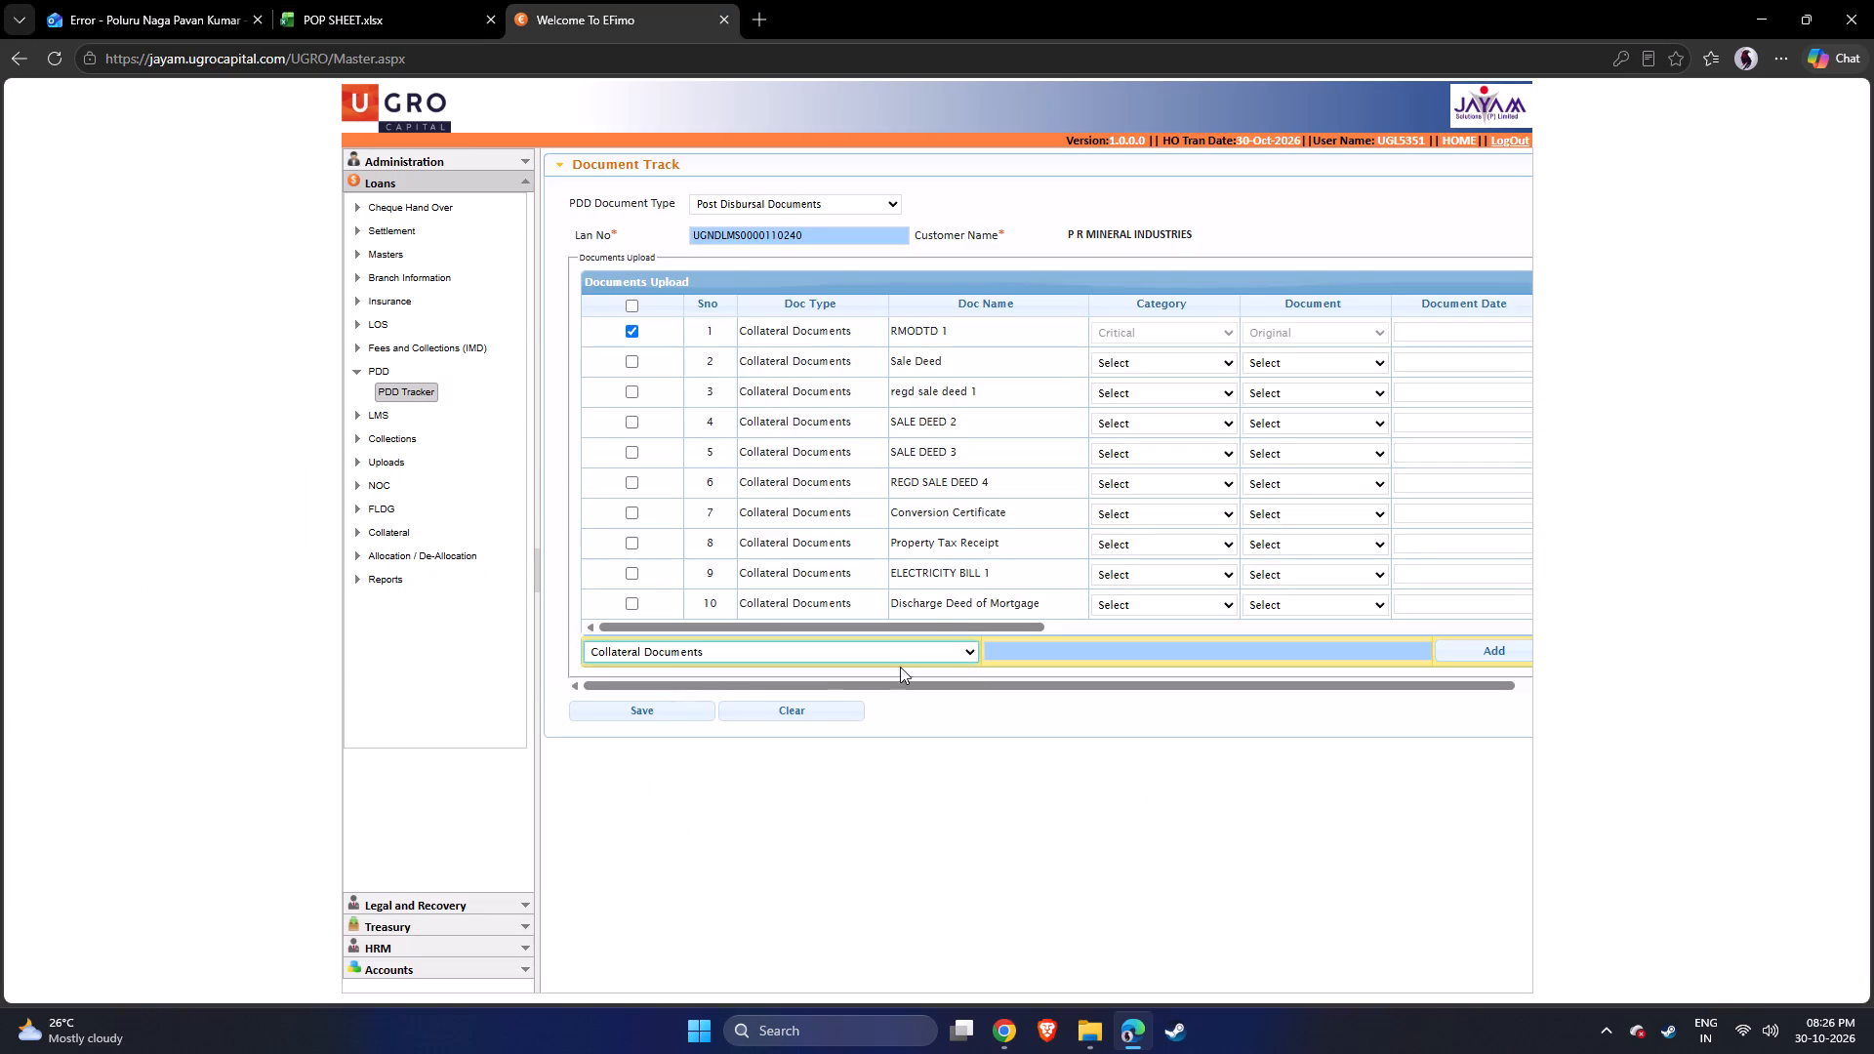
{"action": "left_click", "coordinate": [1031, 651]}
{"action": "type", "text": "encu"}
{"action": "key", "text": "Down"}
{"action": "key", "text": "Down"}
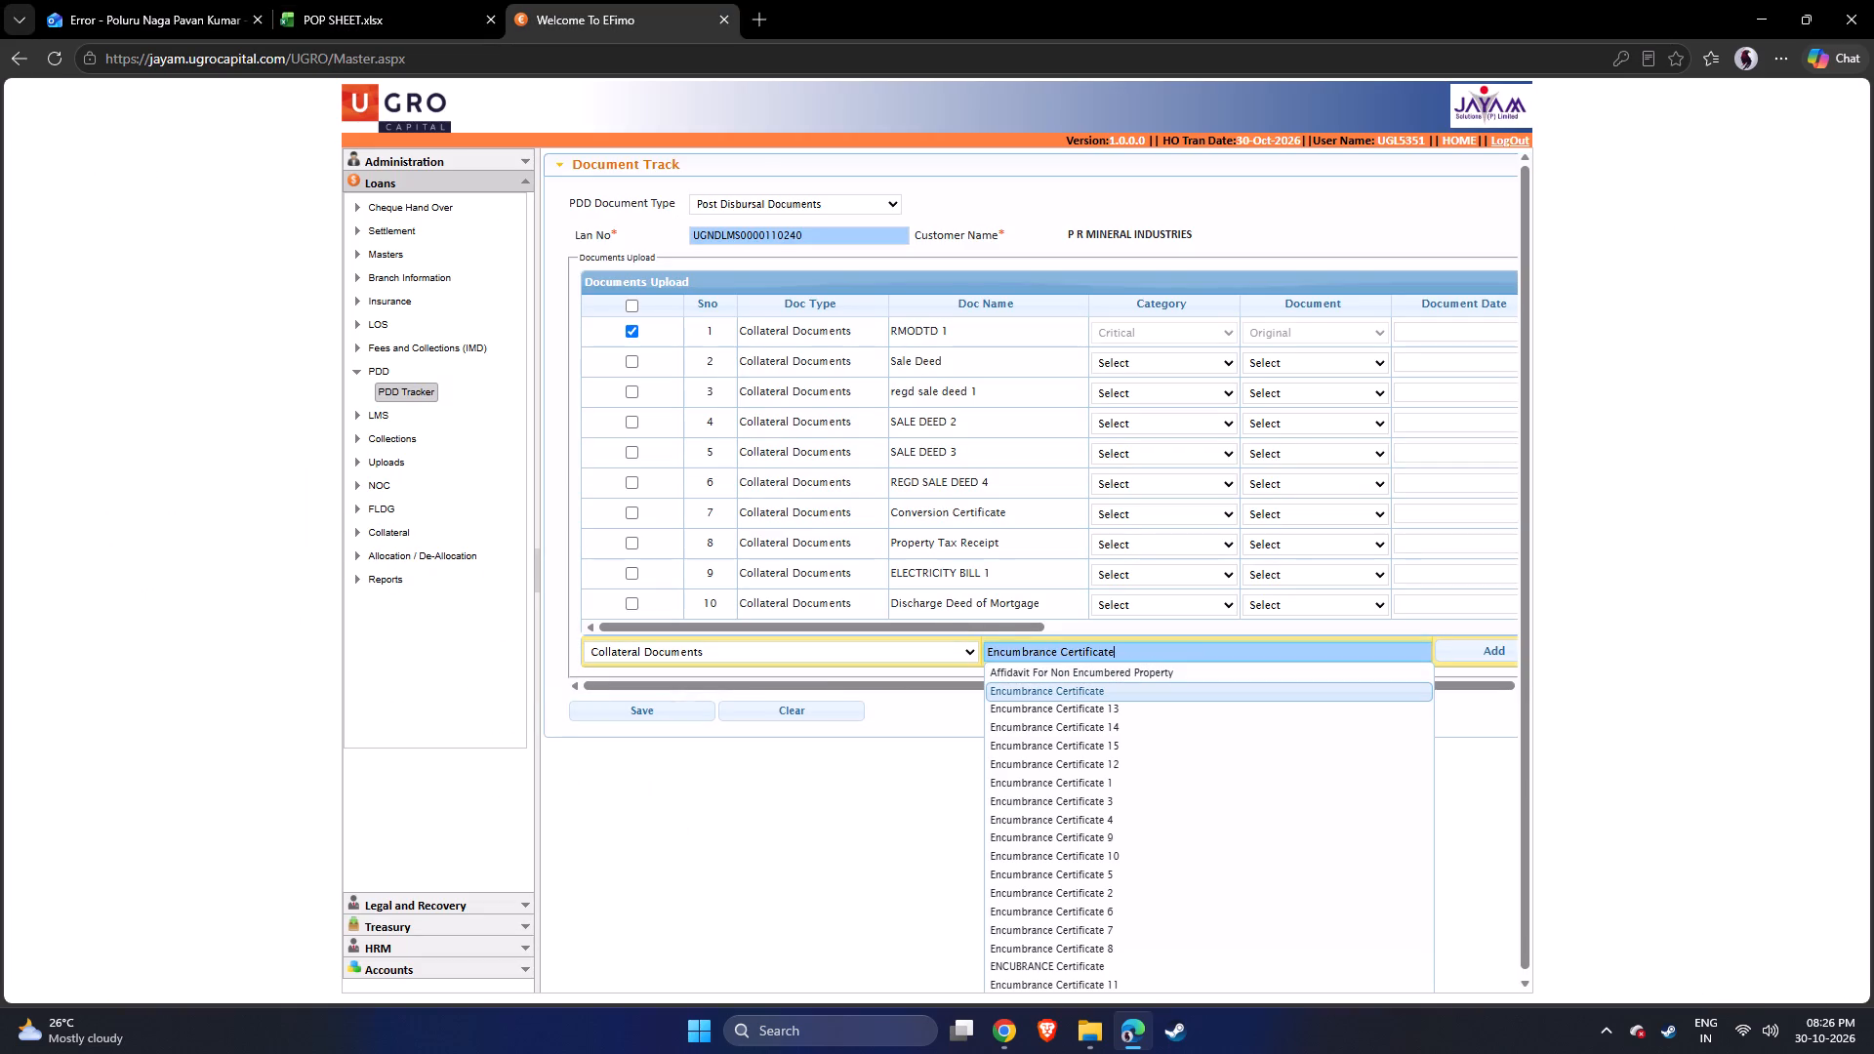
{"action": "left_click", "coordinate": [1076, 787]}
{"action": "left_click", "coordinate": [1476, 646]}
Add Encumbrance Certificate 2 to the uploads list as a Collateral Documents entry.
{"action": "left_click", "coordinate": [758, 673]}
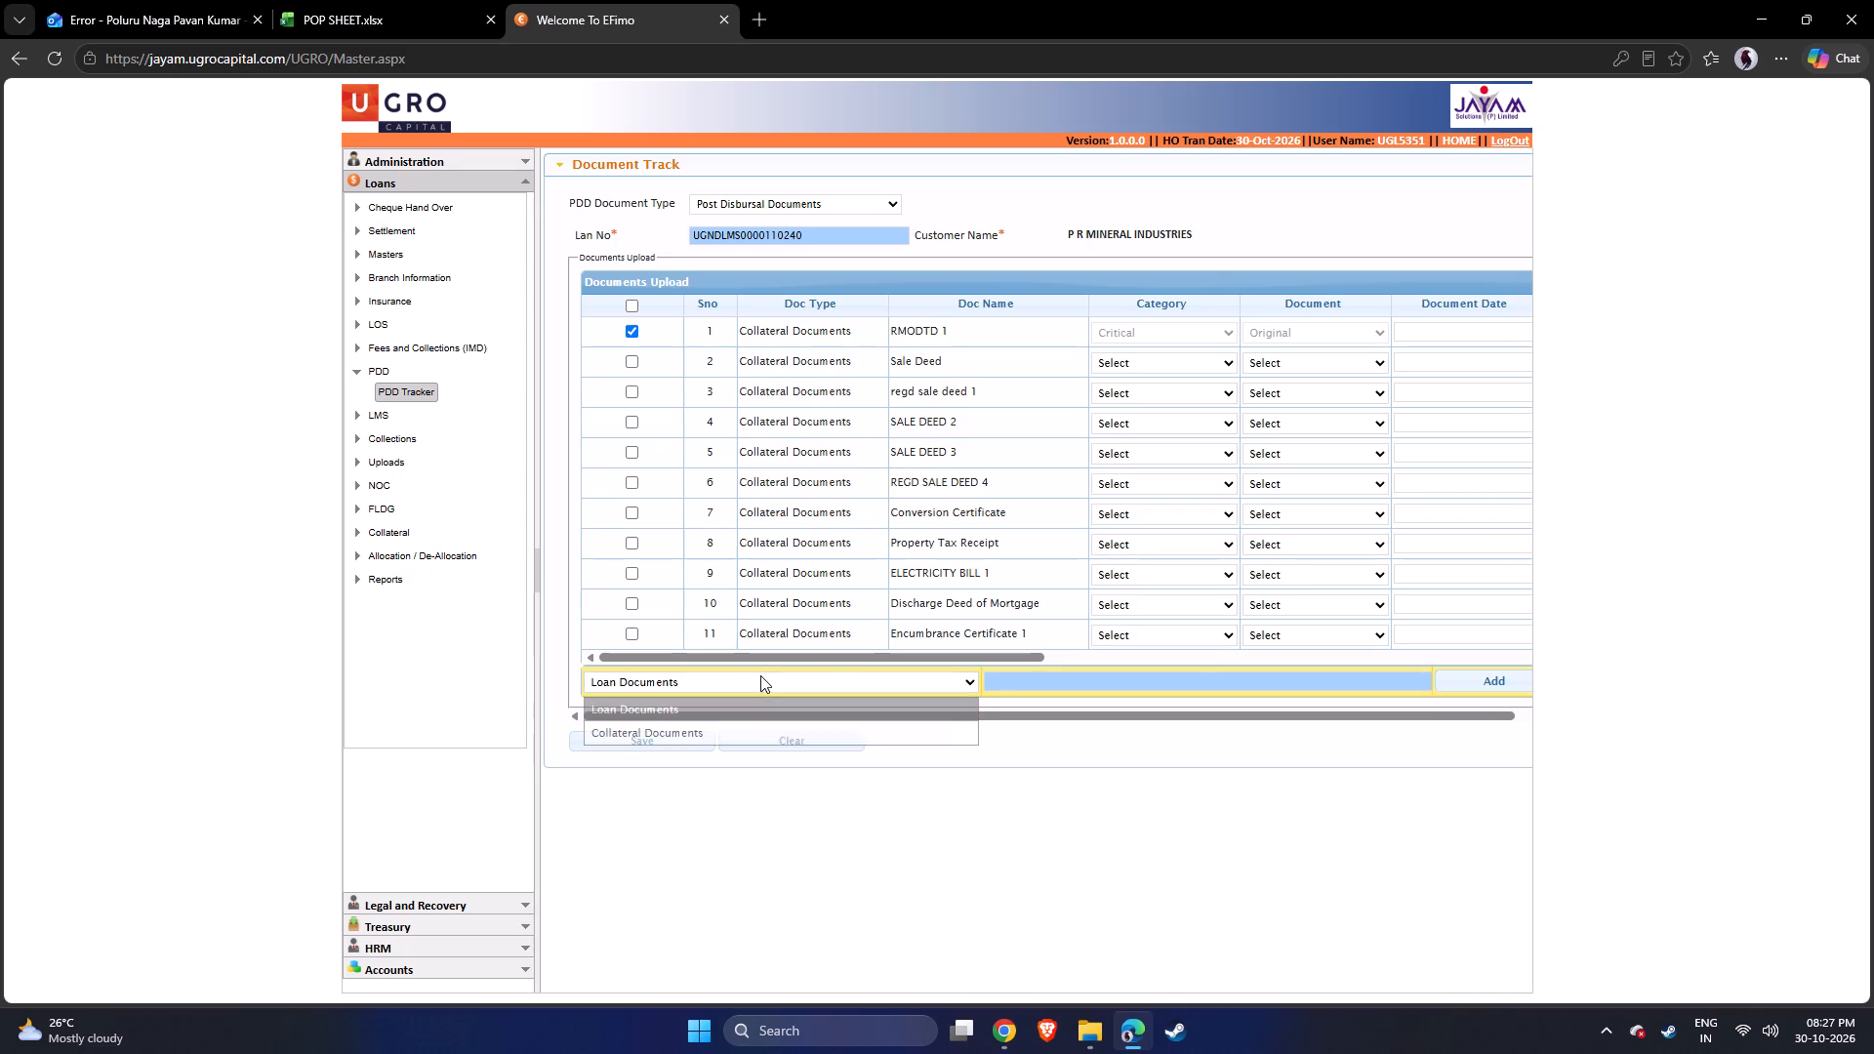
{"action": "left_click", "coordinate": [762, 727]}
{"action": "left_click", "coordinate": [1019, 683]}
{"action": "type", "text": "encu"}
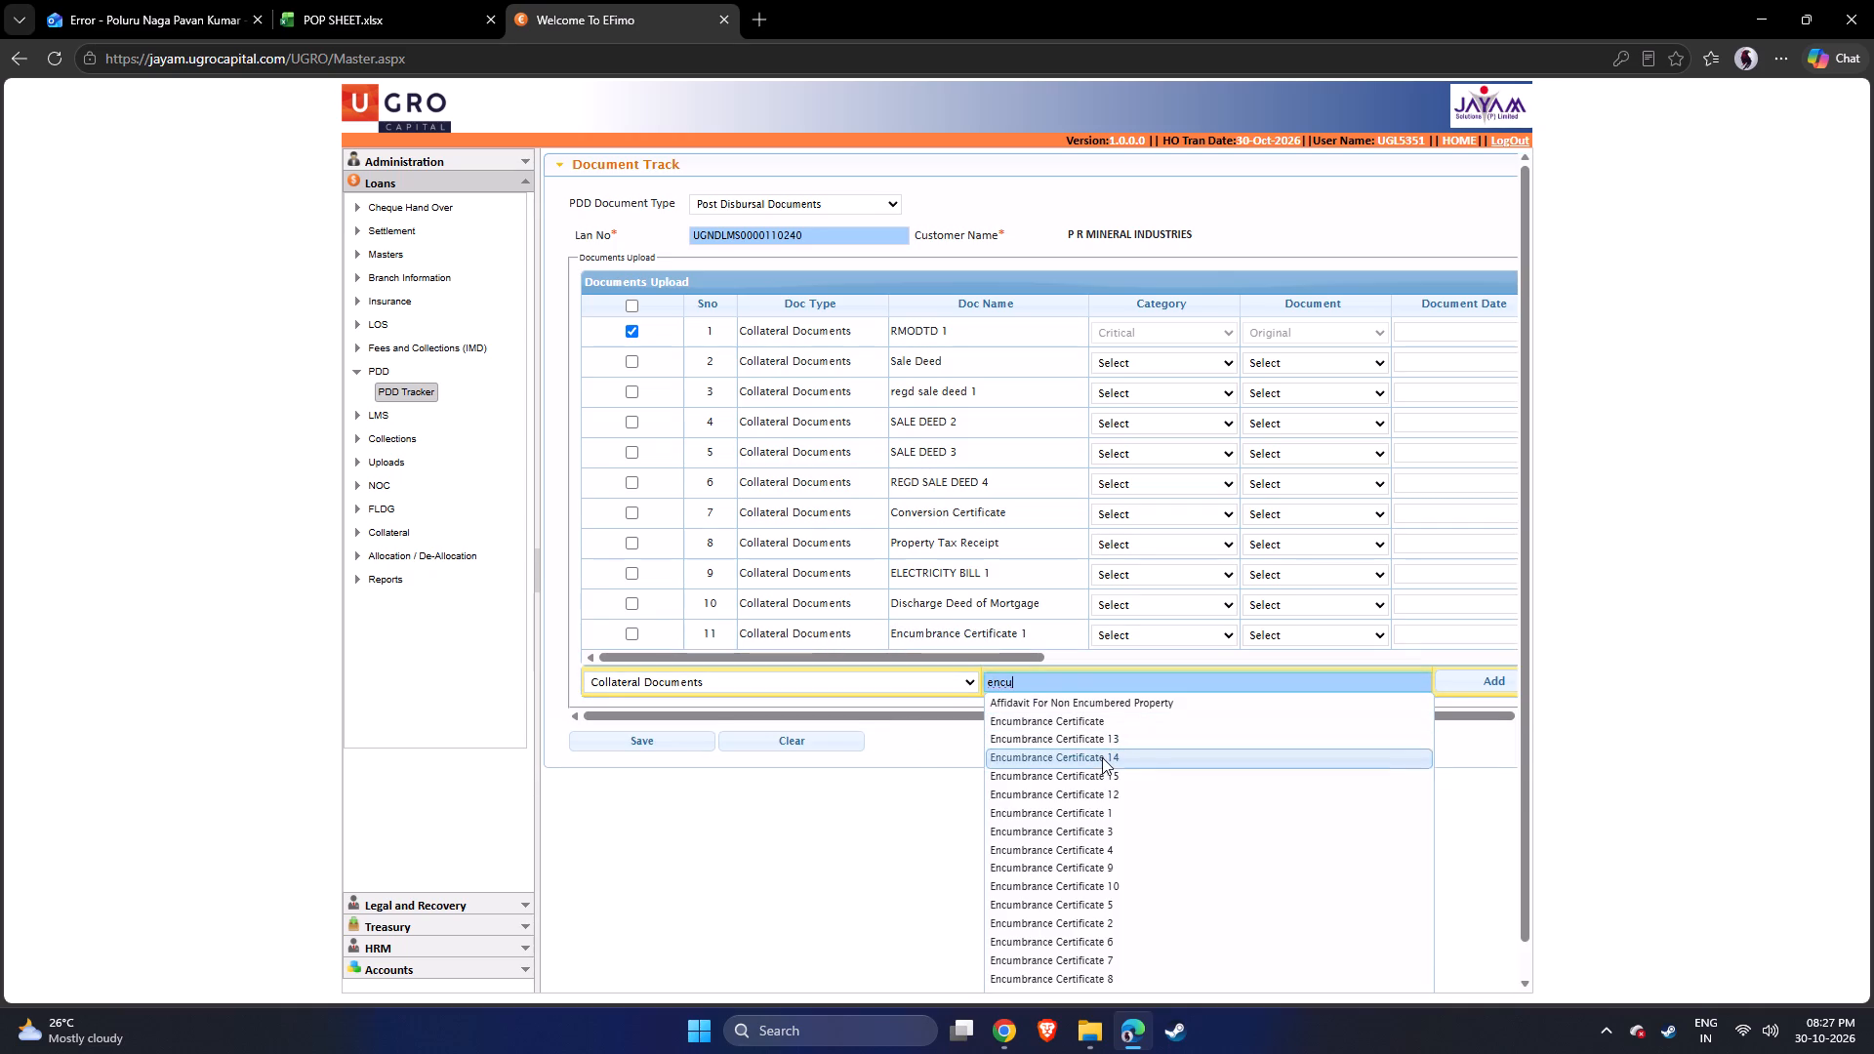
{"action": "left_click", "coordinate": [1134, 918]}
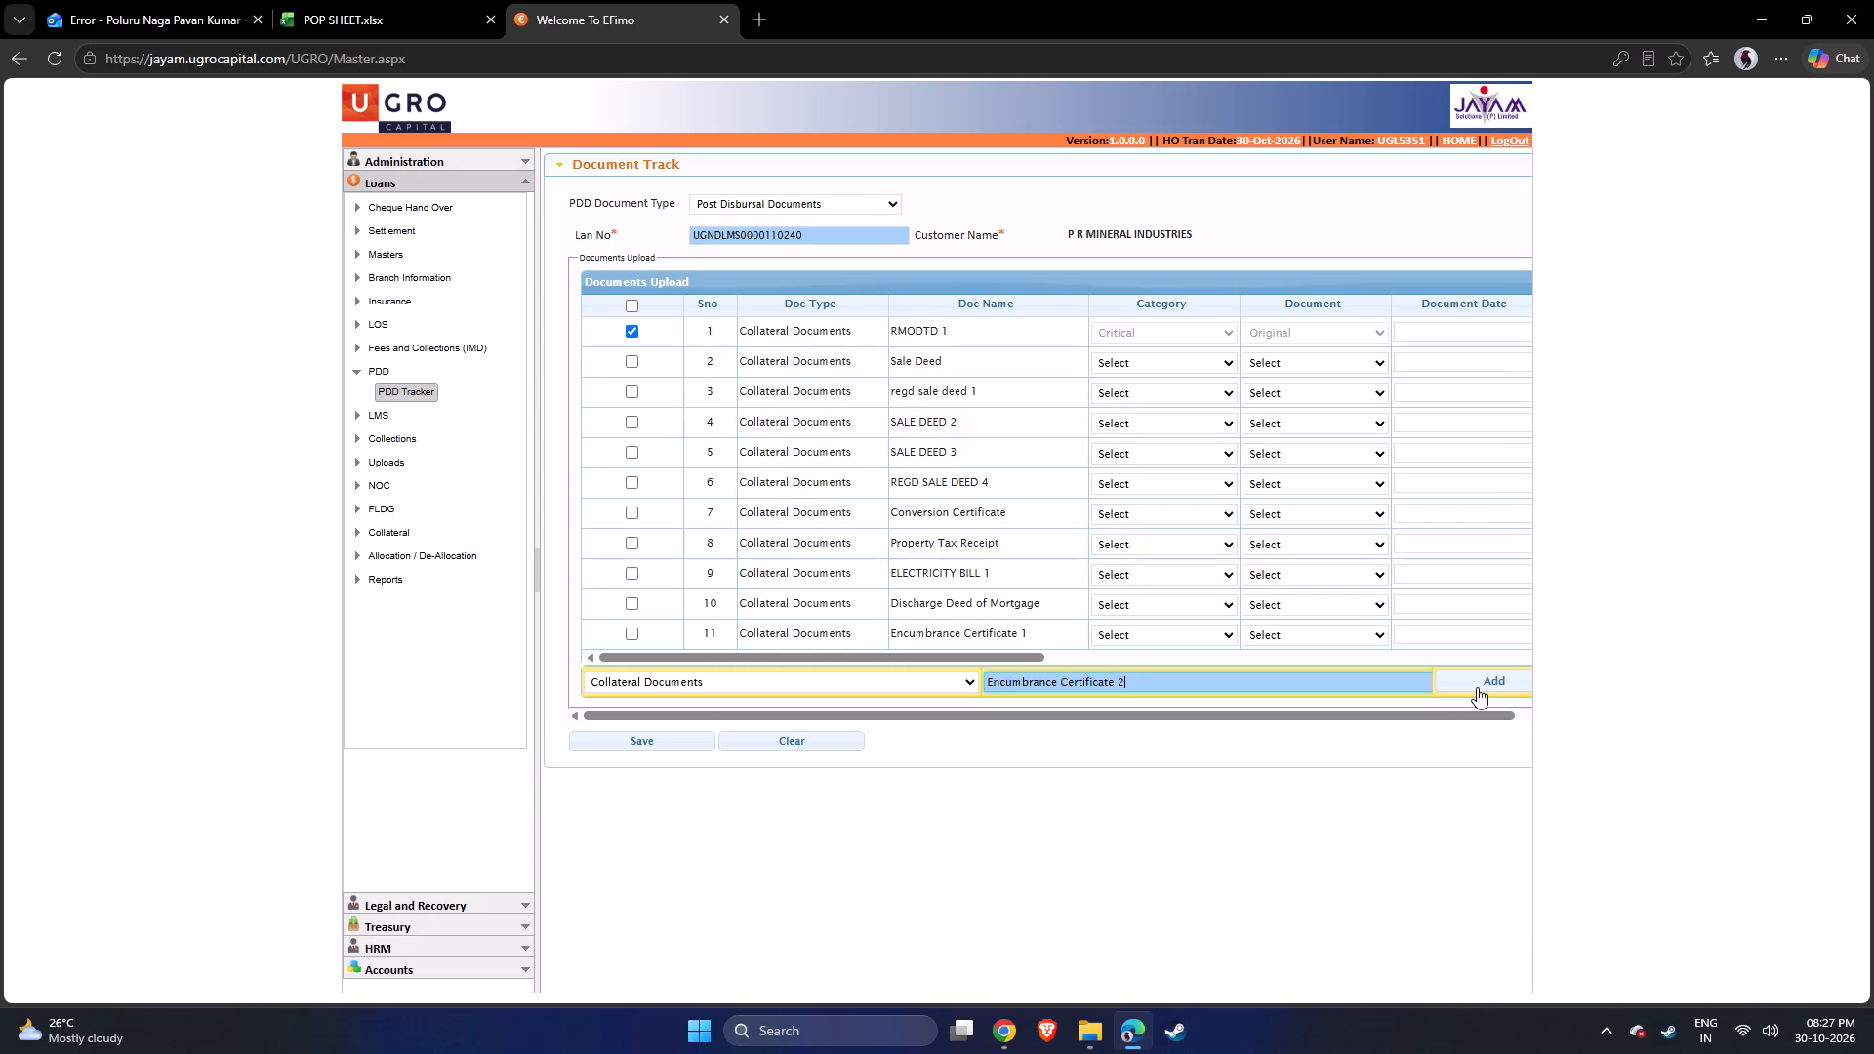
{"action": "left_click", "coordinate": [1477, 687]}
Check POP SHEET for the last EC and add Encumbrance Certificate 3 to EFimo's uploads list as a Collateral Documents entry.
{"action": "key", "text": "alt+Tab"}
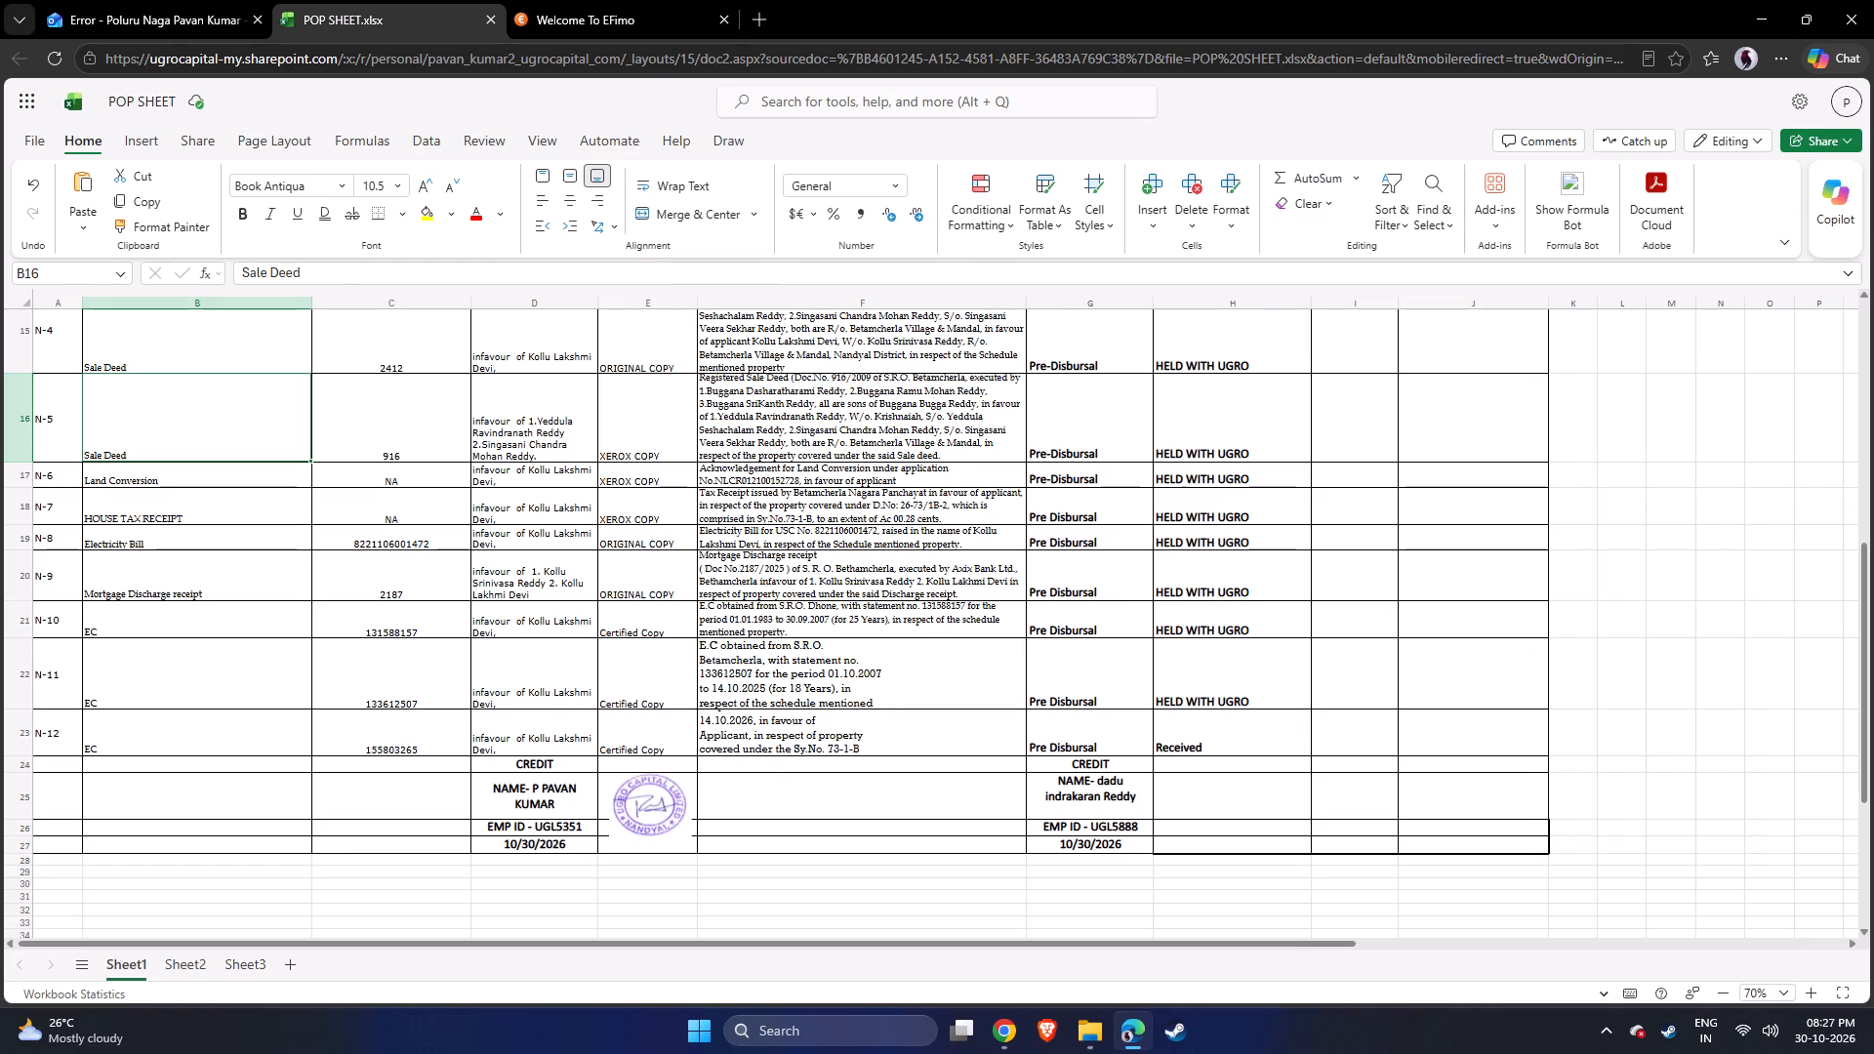
{"action": "key", "text": "alt+Tab"}
{"action": "left_click", "coordinate": [821, 707]}
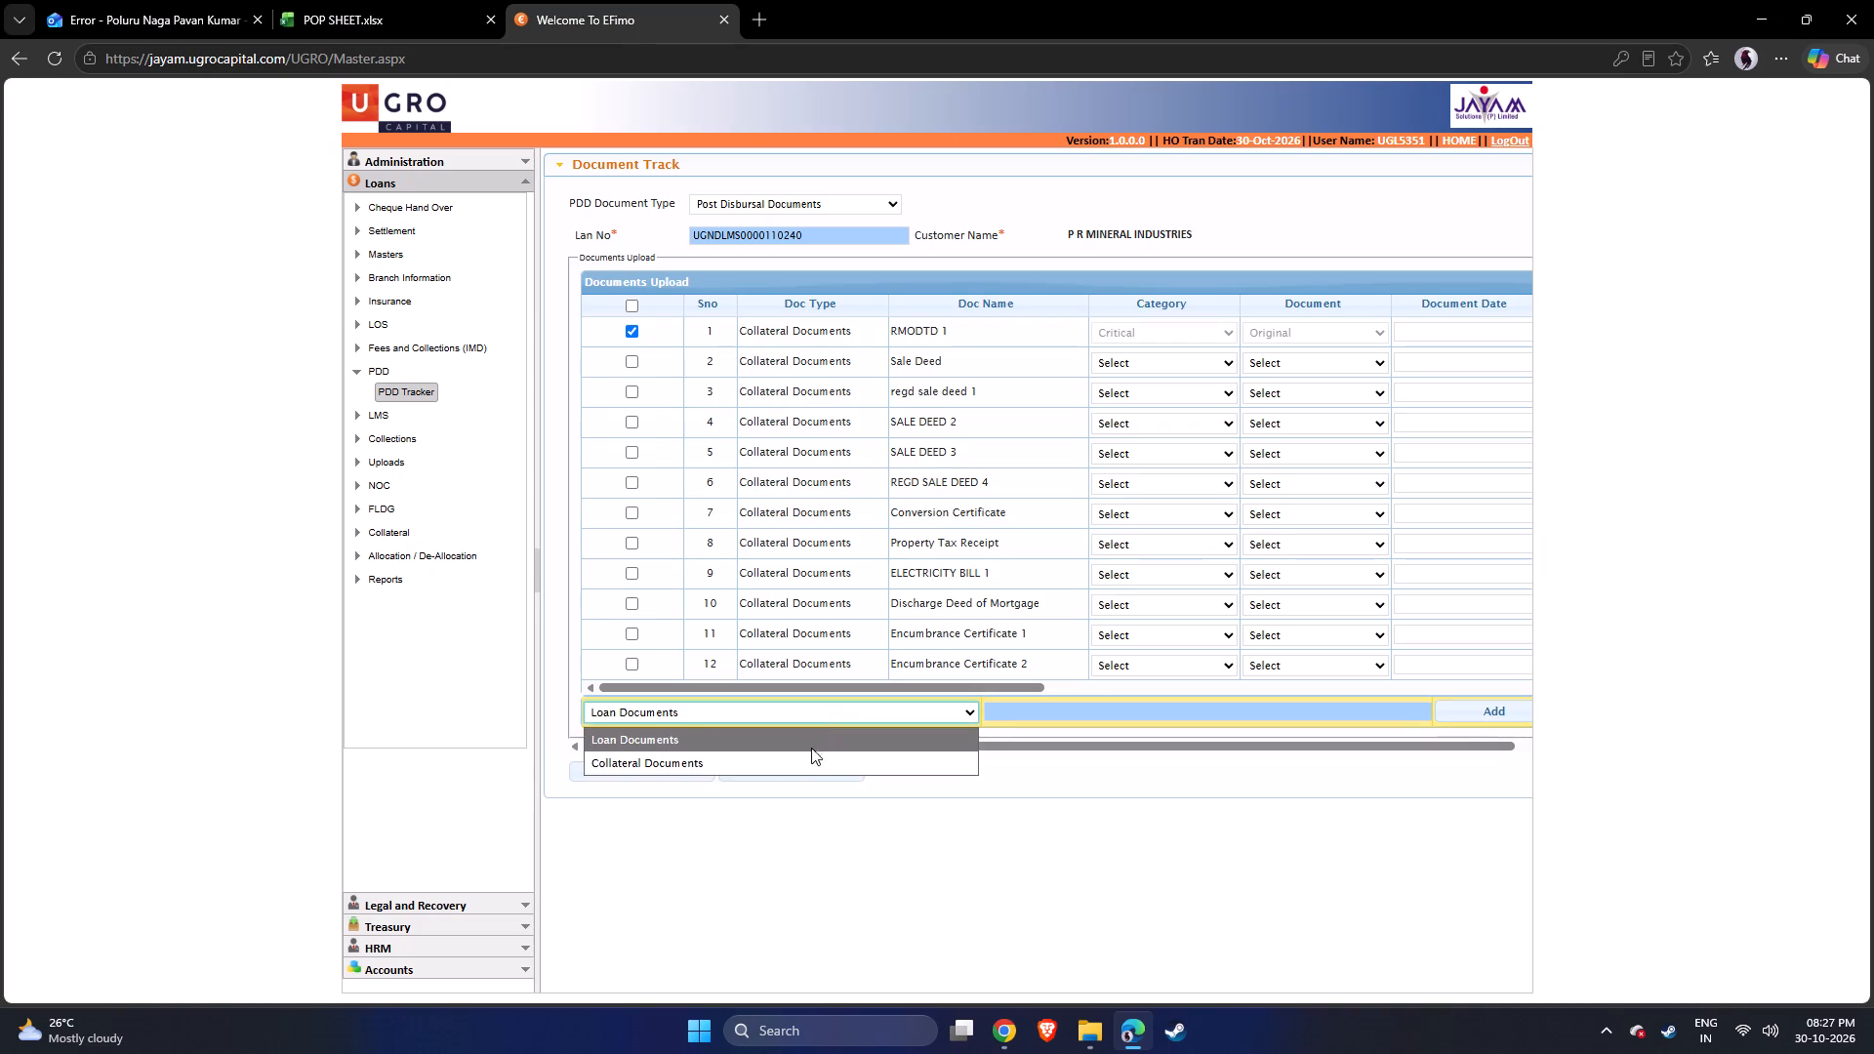
{"action": "left_click", "coordinate": [810, 765]}
{"action": "left_click", "coordinate": [1024, 718]}
{"action": "key", "text": "e"}
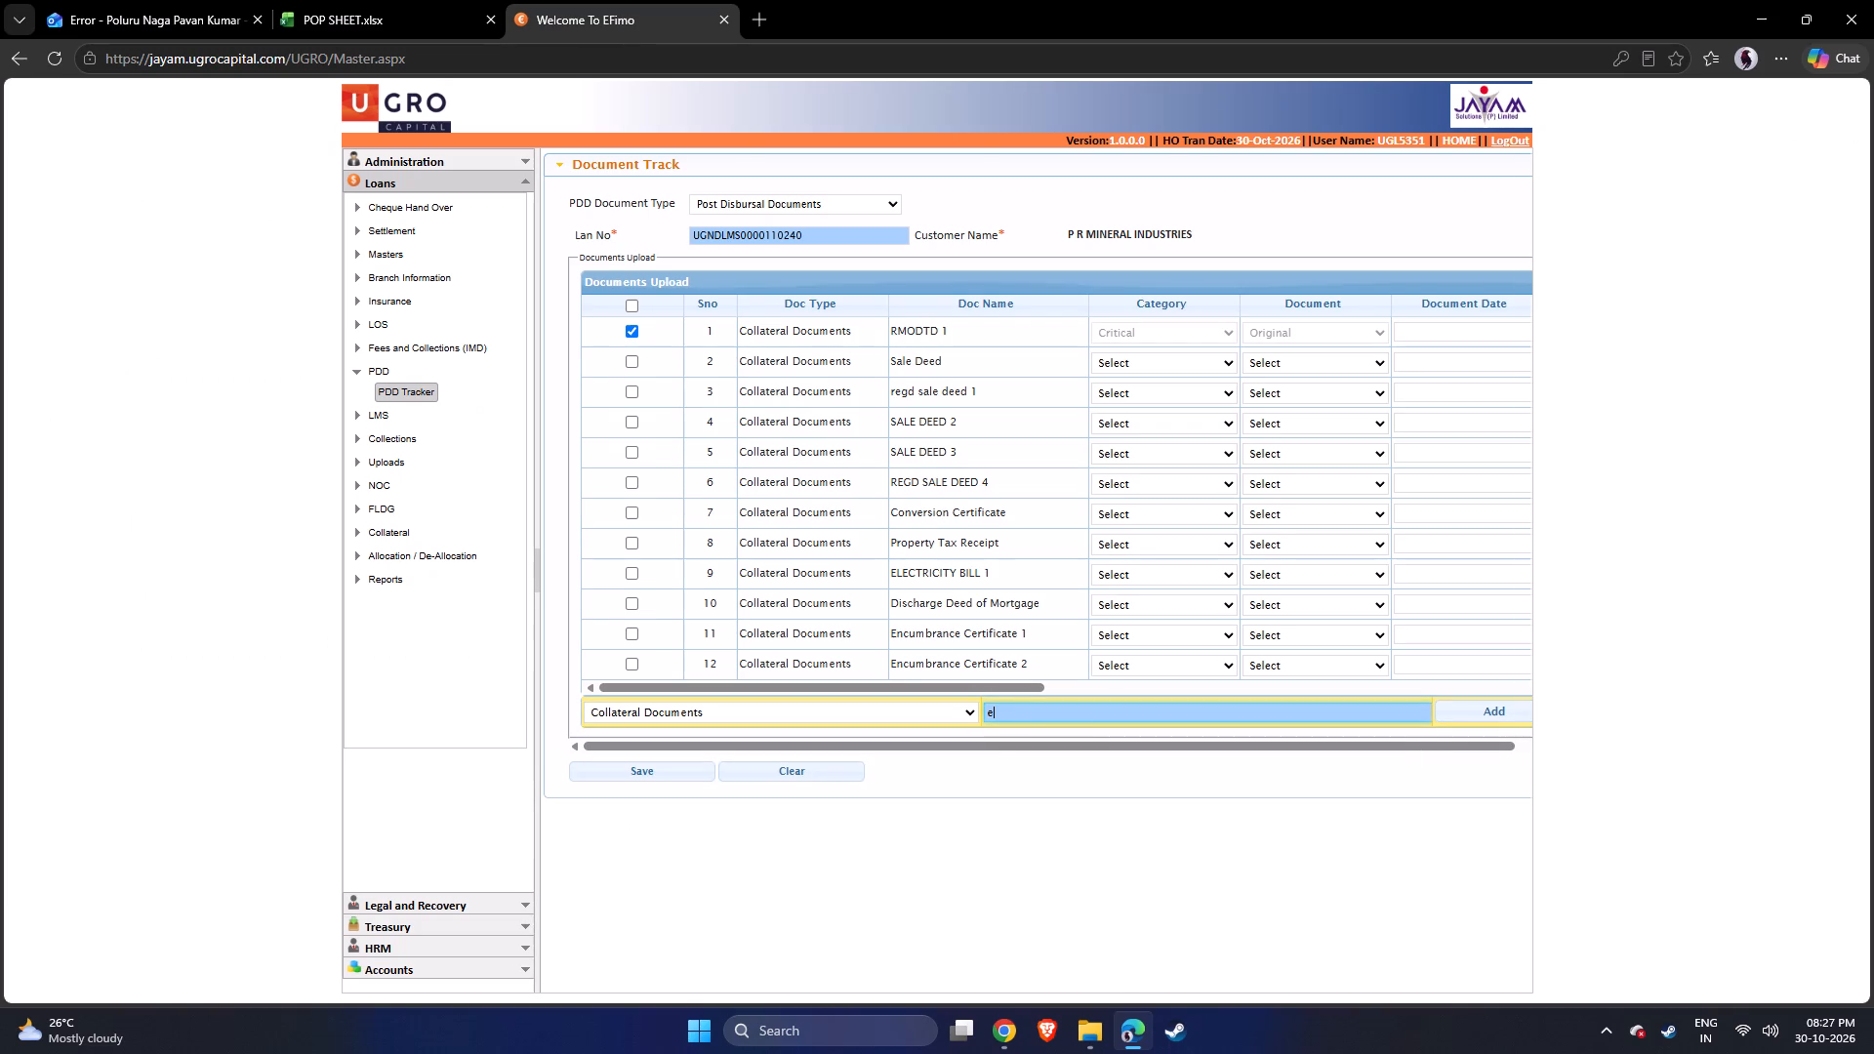
{"action": "type", "text": "nc"}
{"action": "key", "text": "u"}
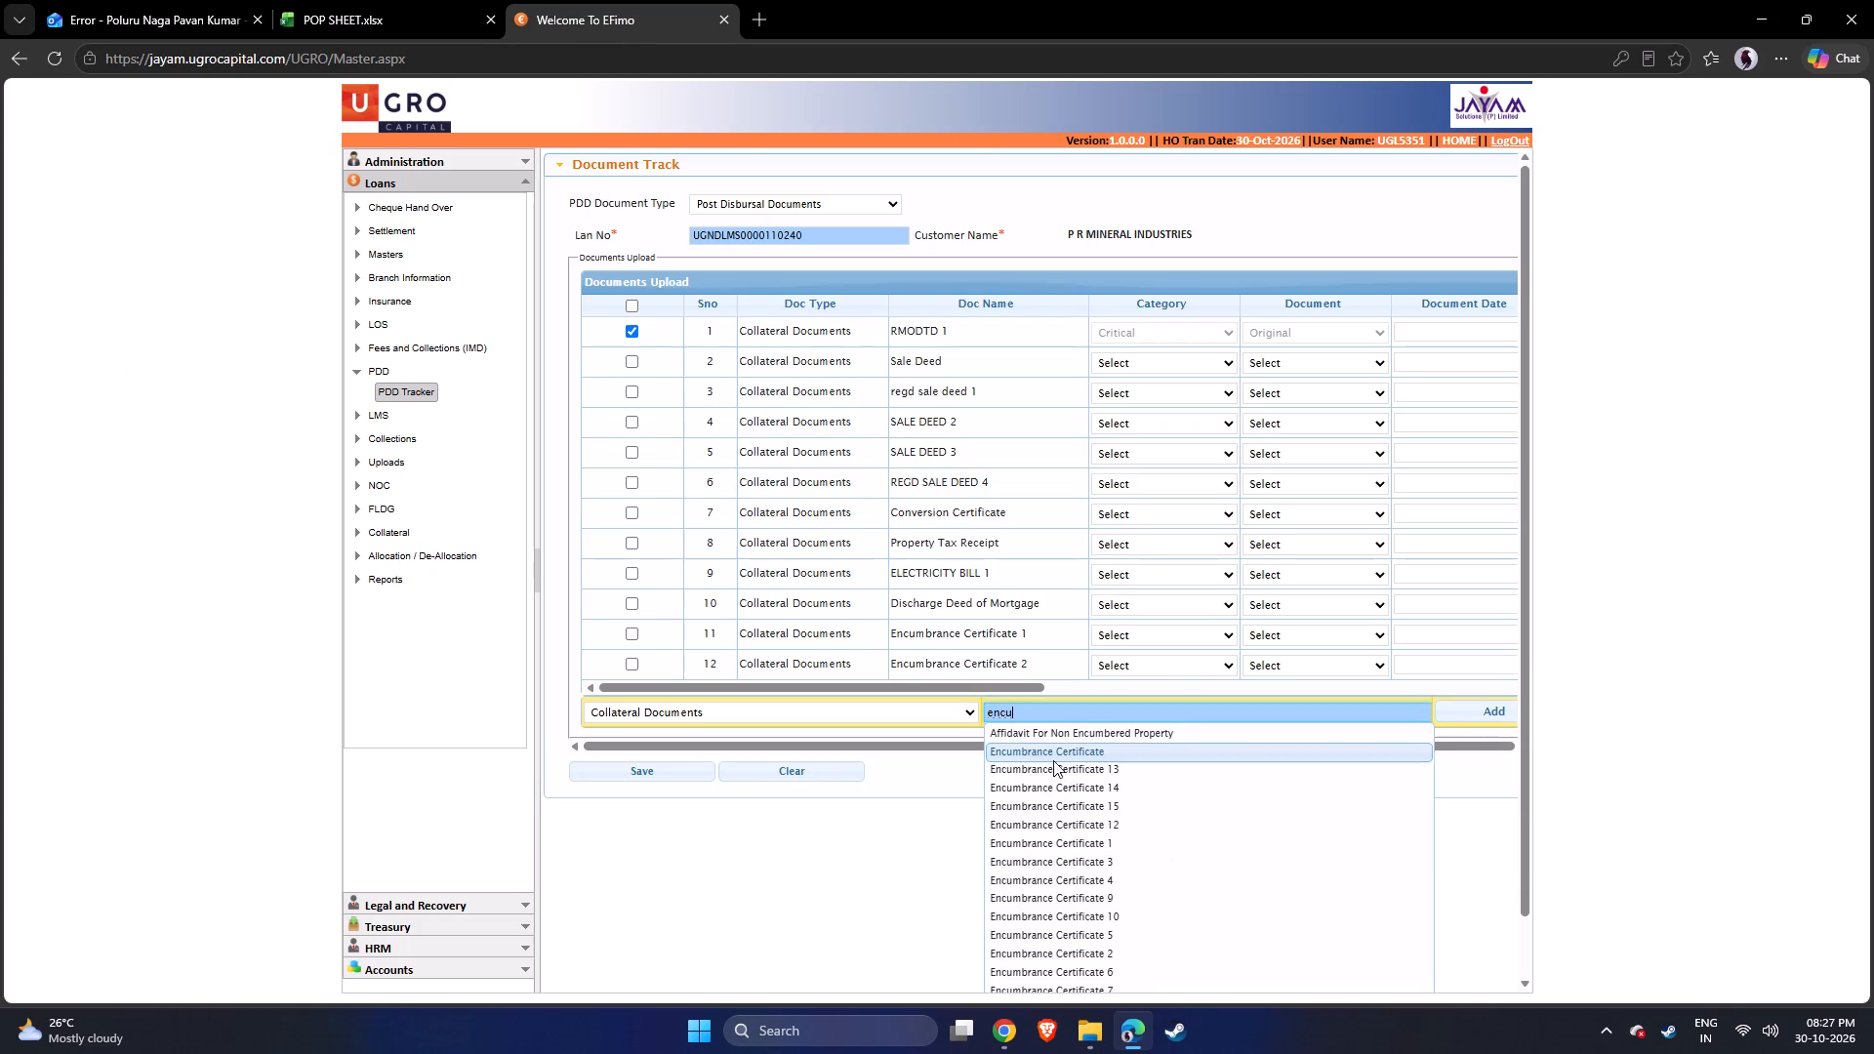
{"action": "left_click", "coordinate": [1116, 860]}
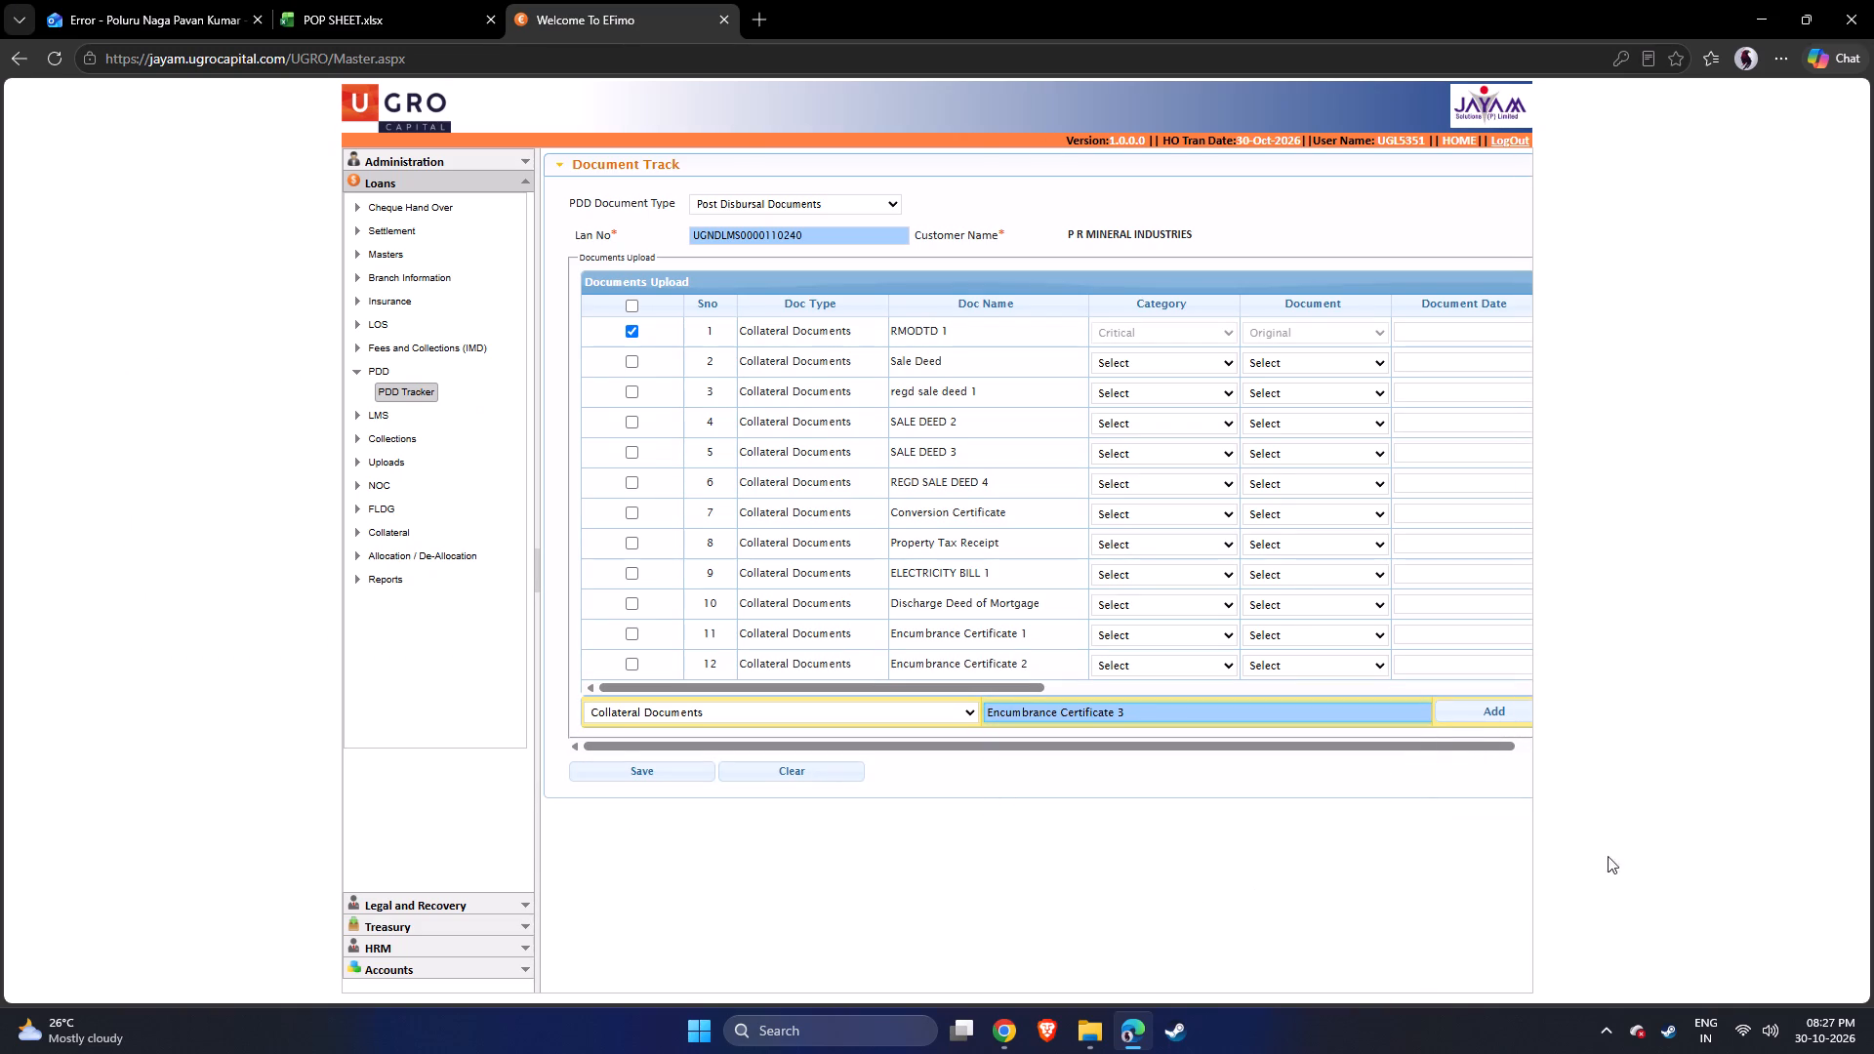
{"action": "left_click", "coordinate": [1492, 712]}
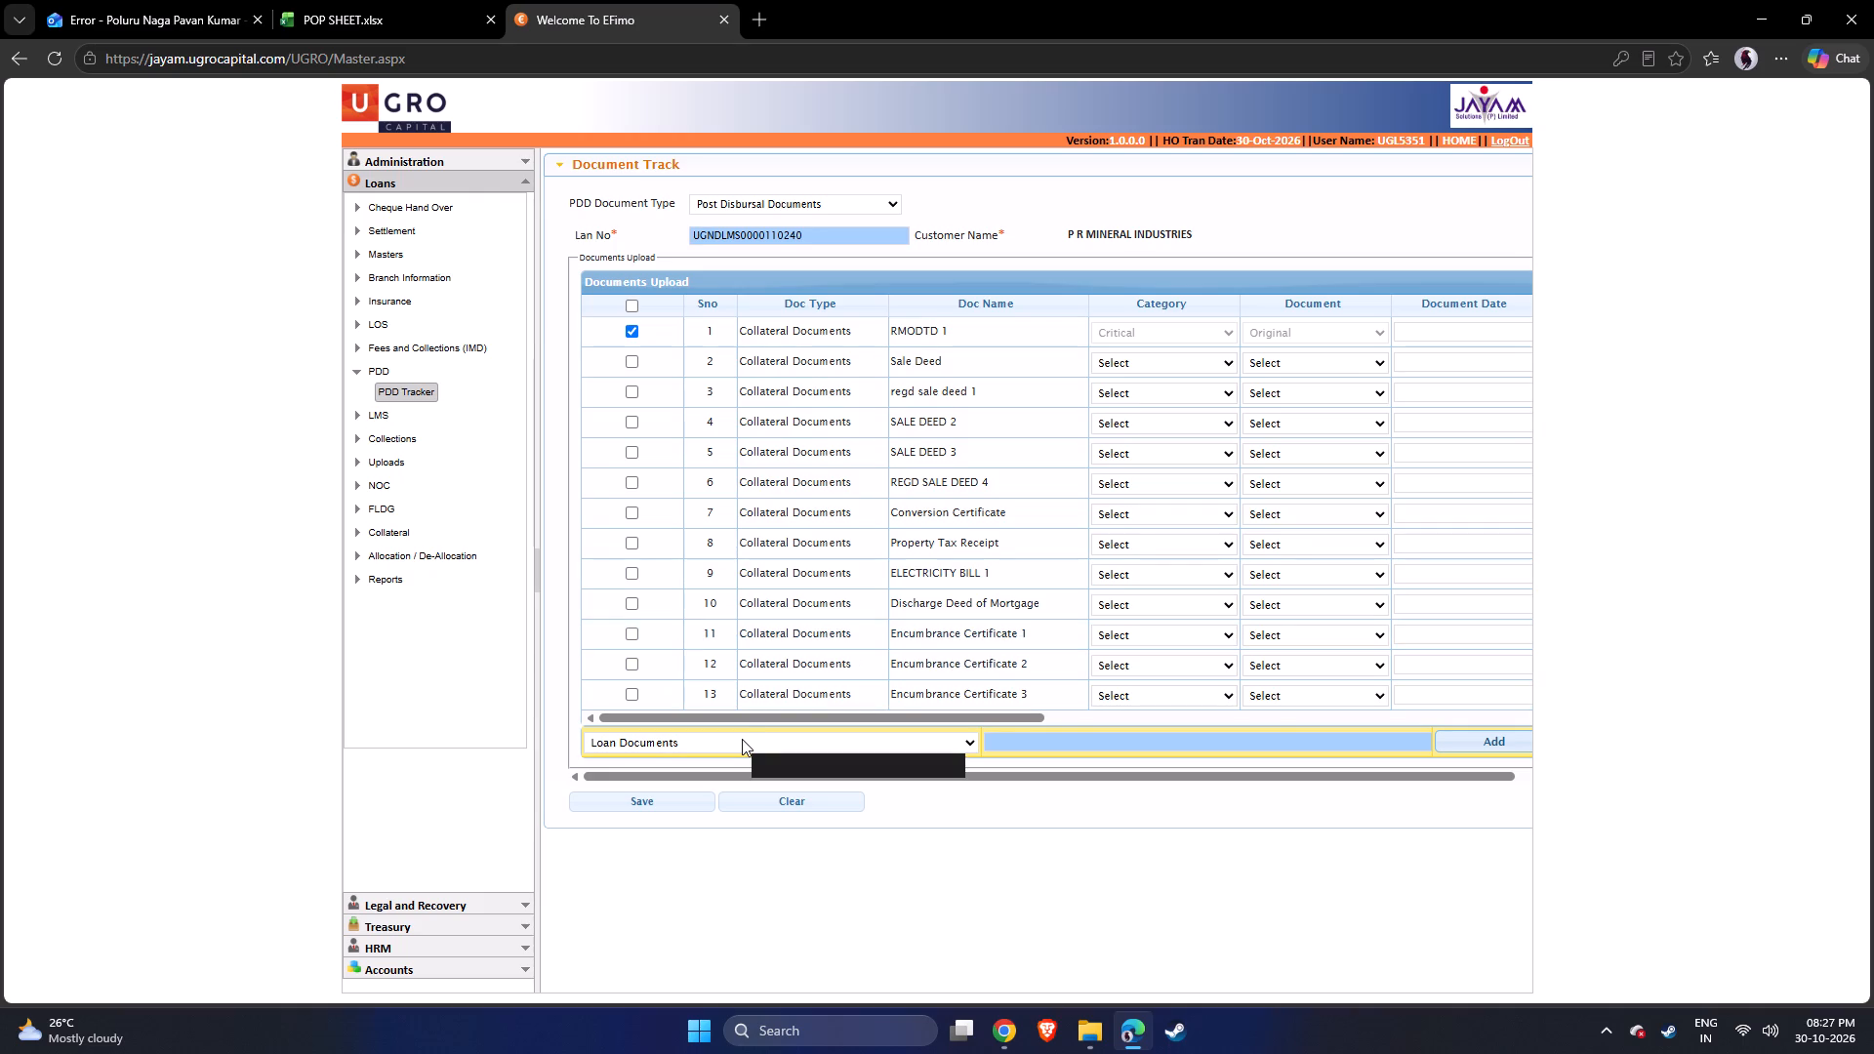
Add MODT to the uploads list as a Collateral Documents entry.
{"action": "left_click", "coordinate": [705, 795]}
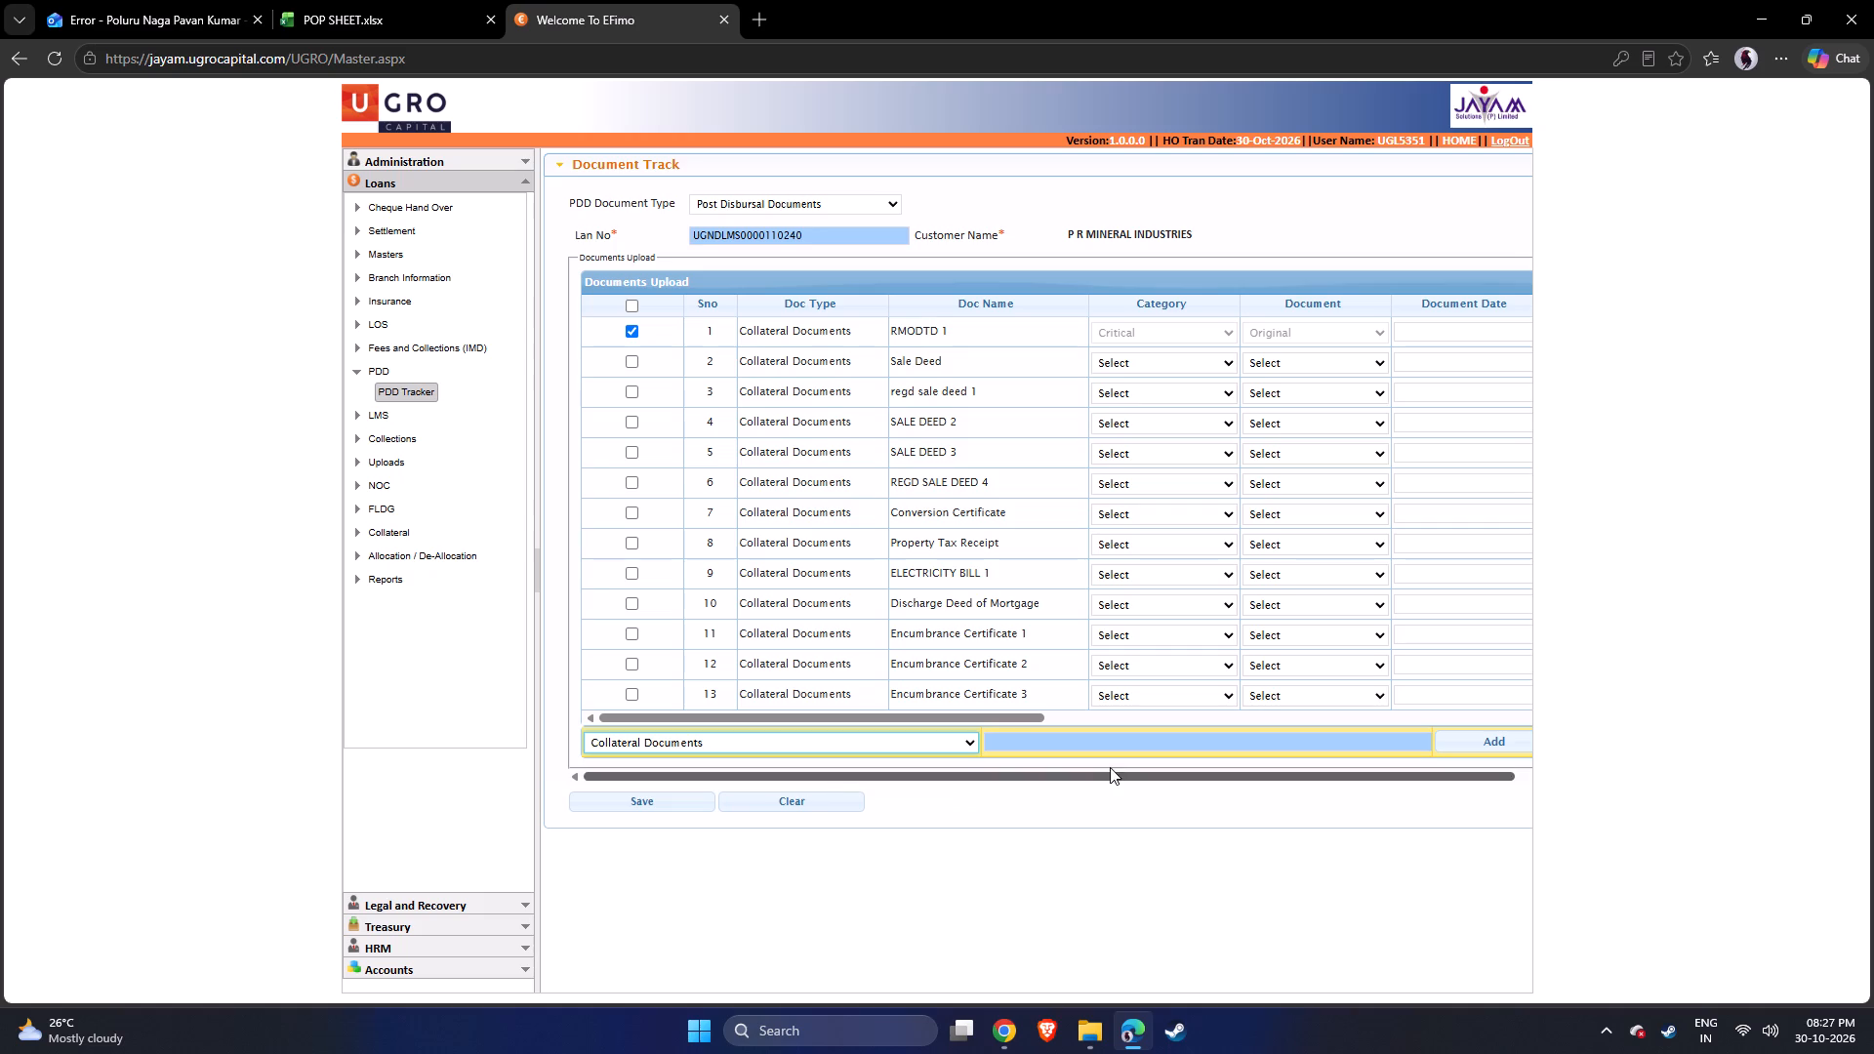
{"action": "left_click", "coordinate": [1109, 734]}
{"action": "type", "text": "modt"}
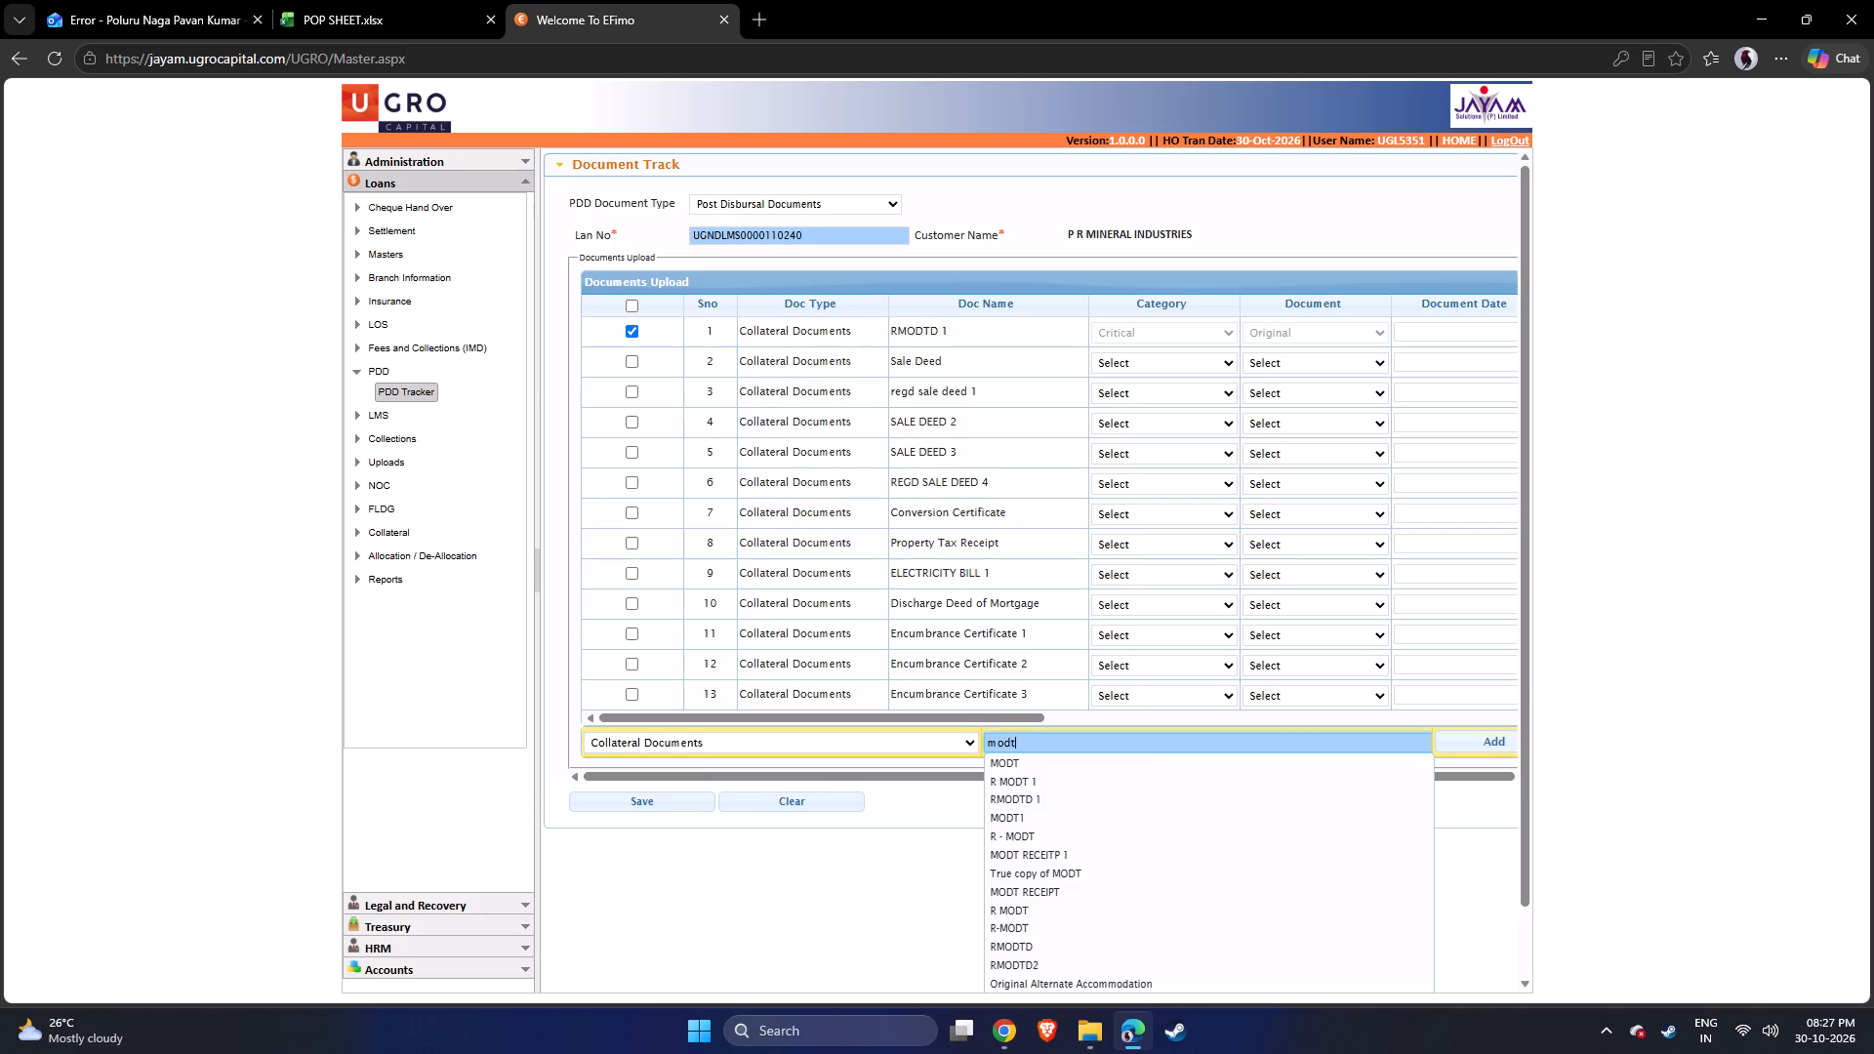
{"action": "left_click", "coordinate": [1126, 758]}
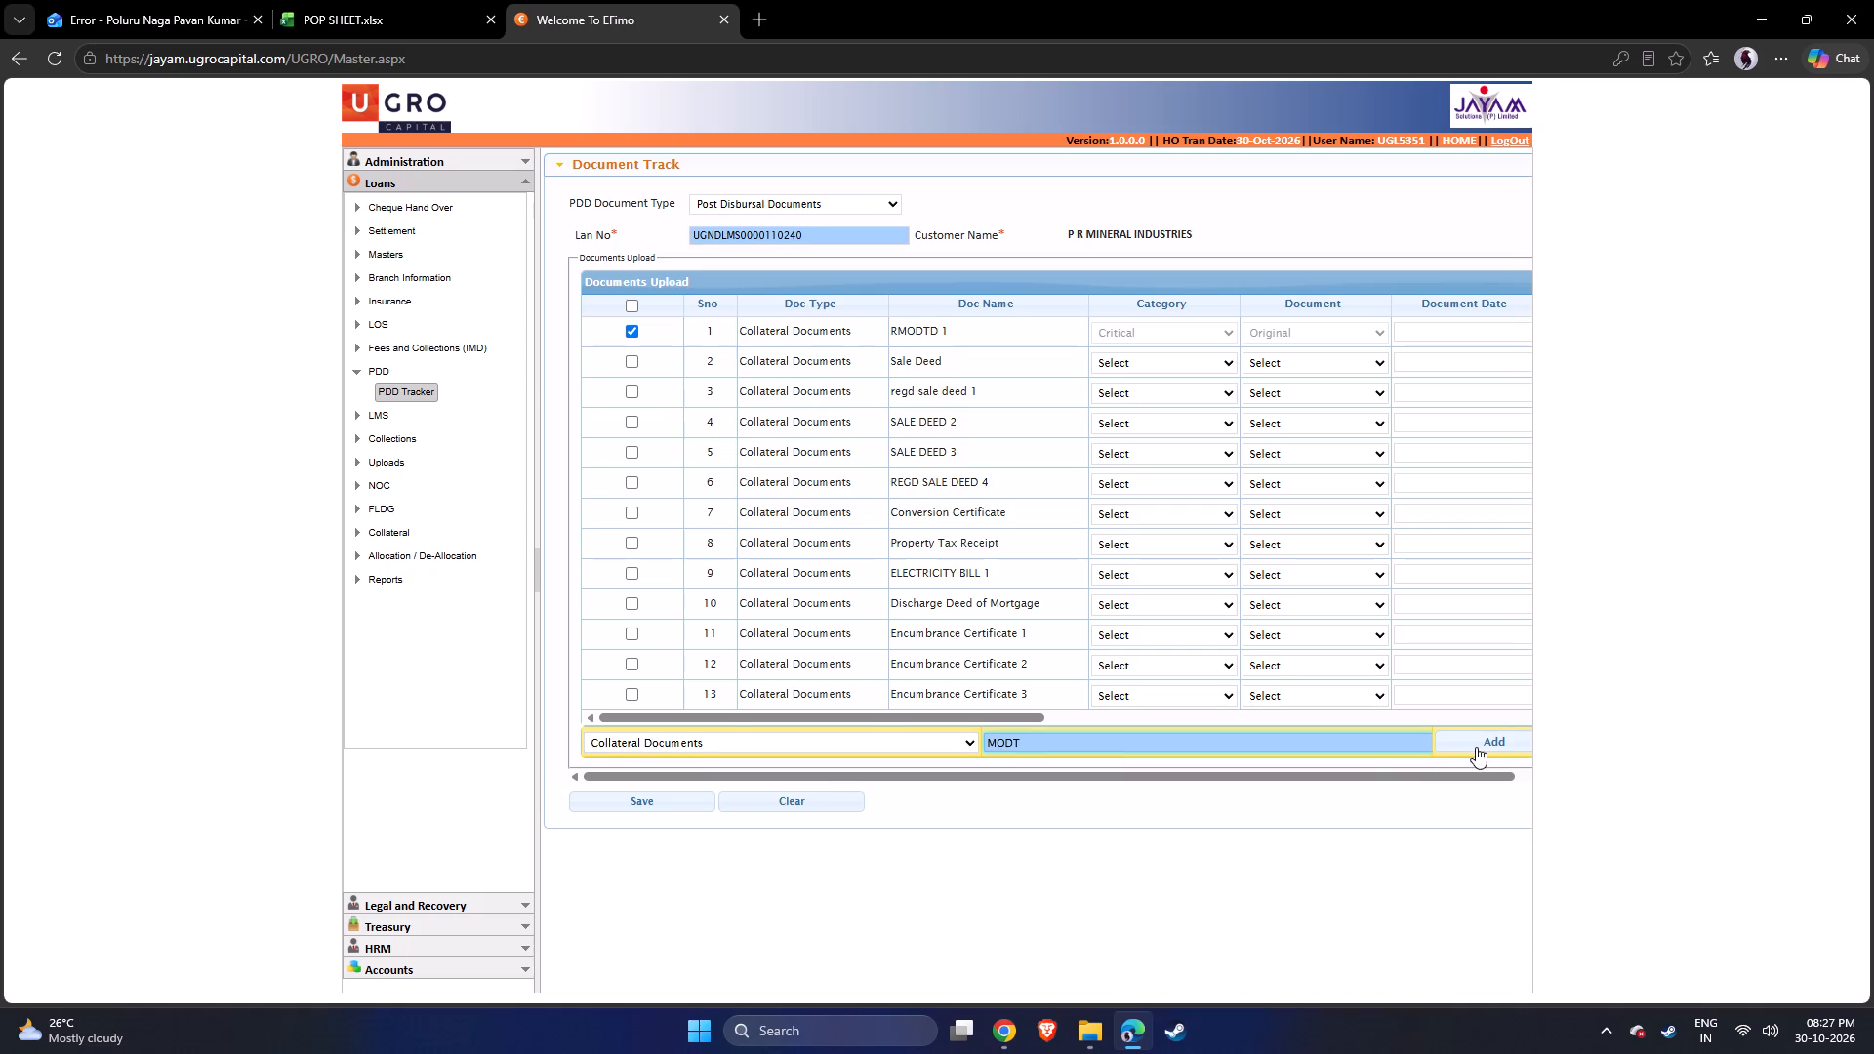
{"action": "left_click", "coordinate": [1476, 747]}
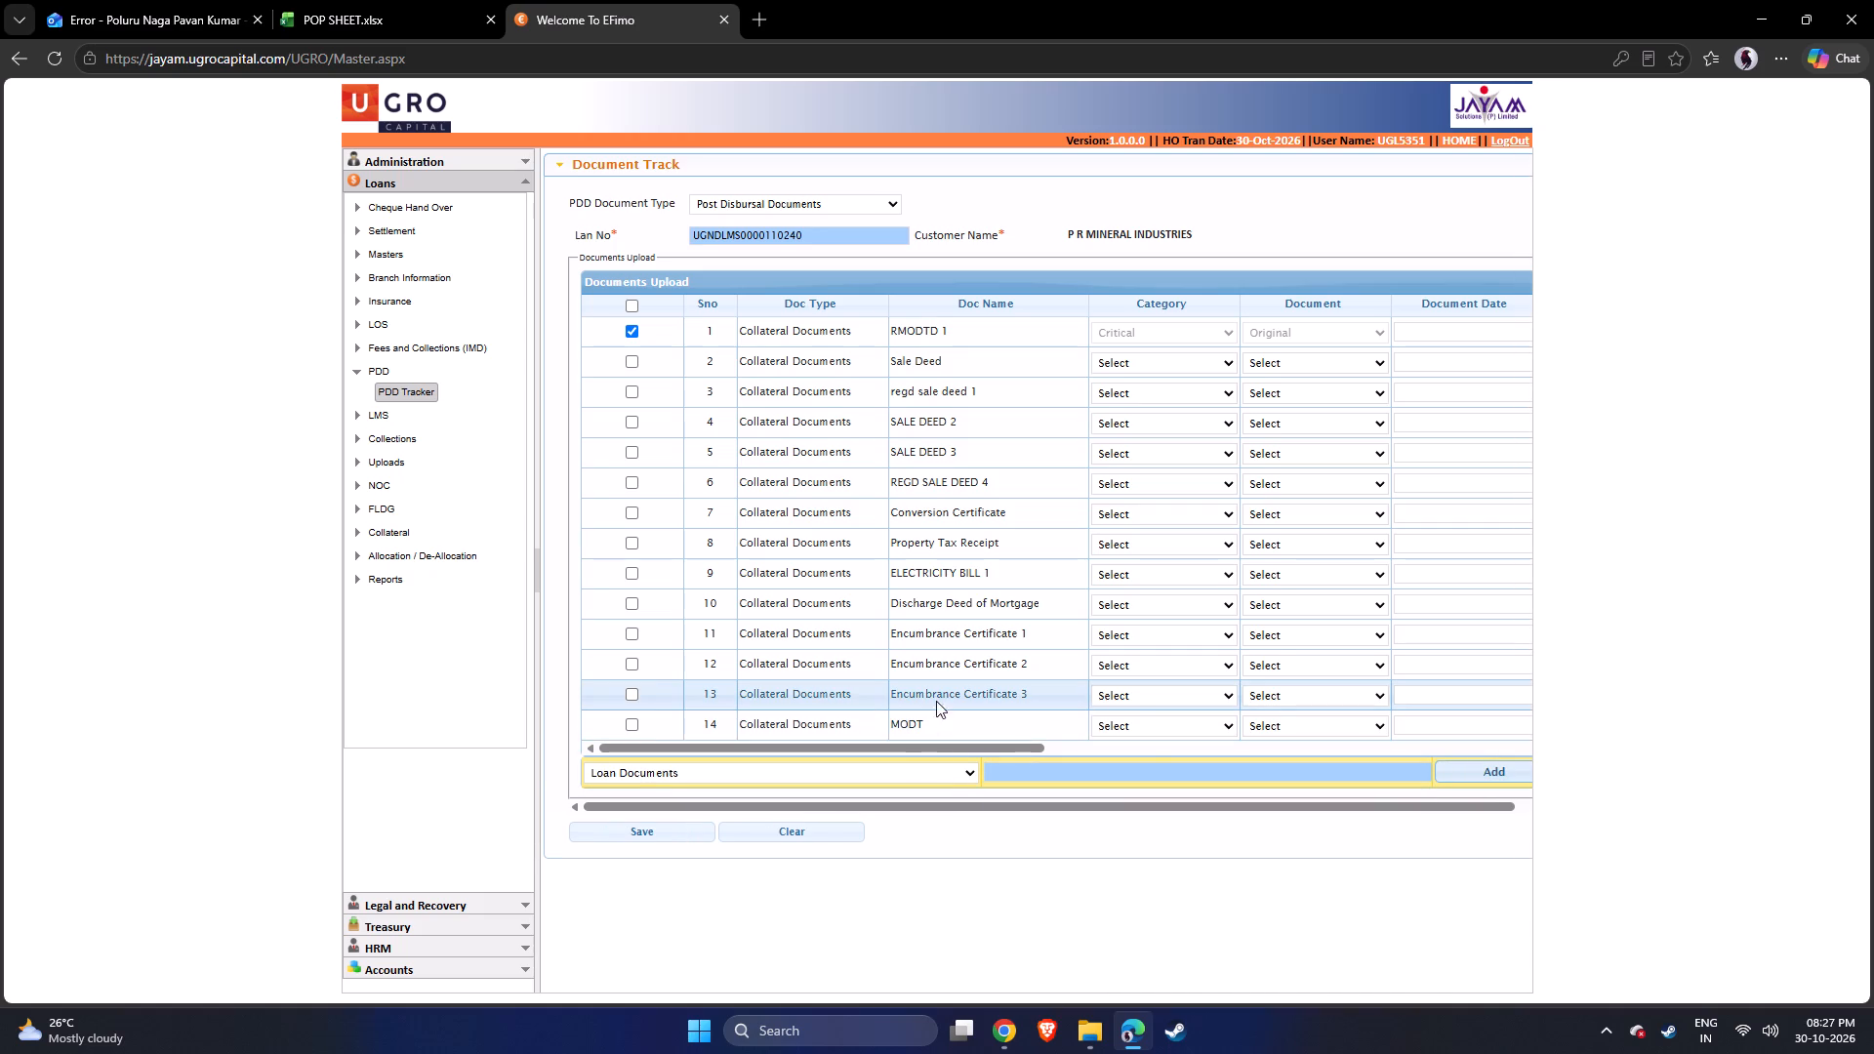
Set the category to Title for Sale Deed, regd sale deed 1, SALE DEED 2, SALE DEED 3 and REGD SALE DEED 4.
{"action": "left_click", "coordinate": [1142, 368]}
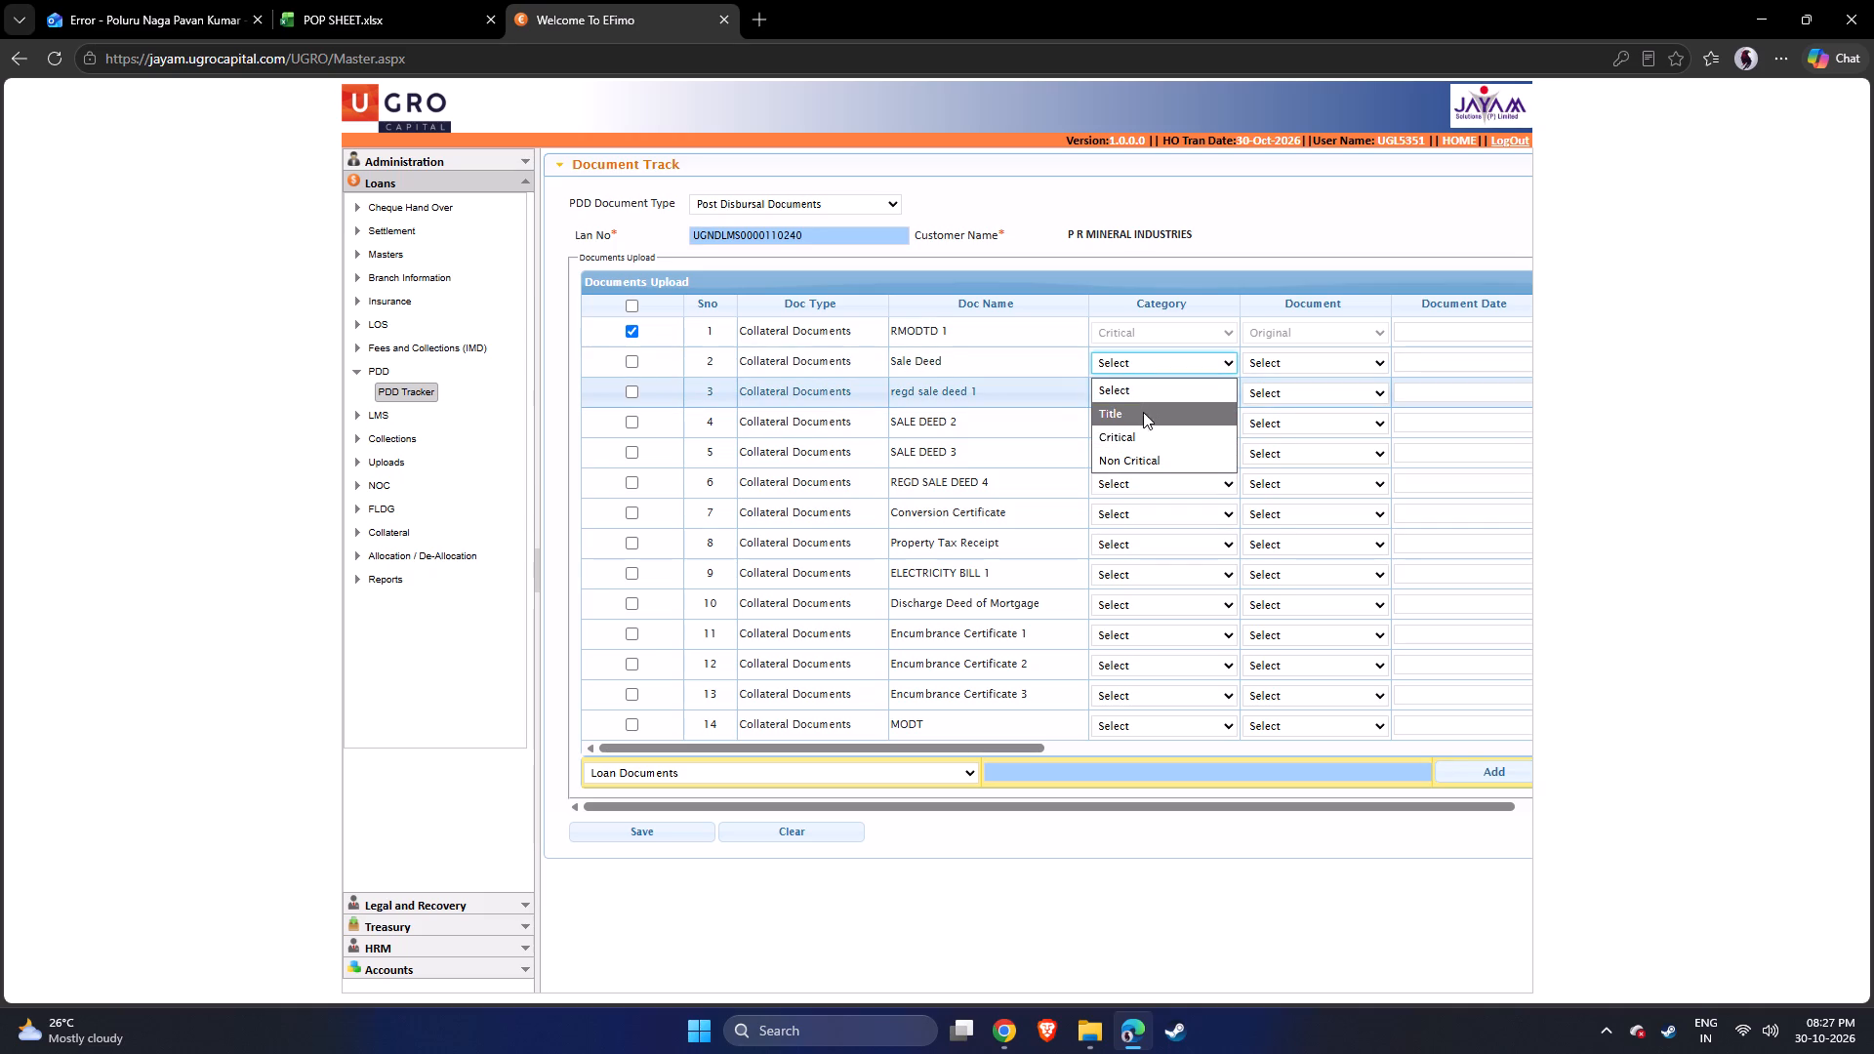
{"action": "left_click", "coordinate": [1120, 413]}
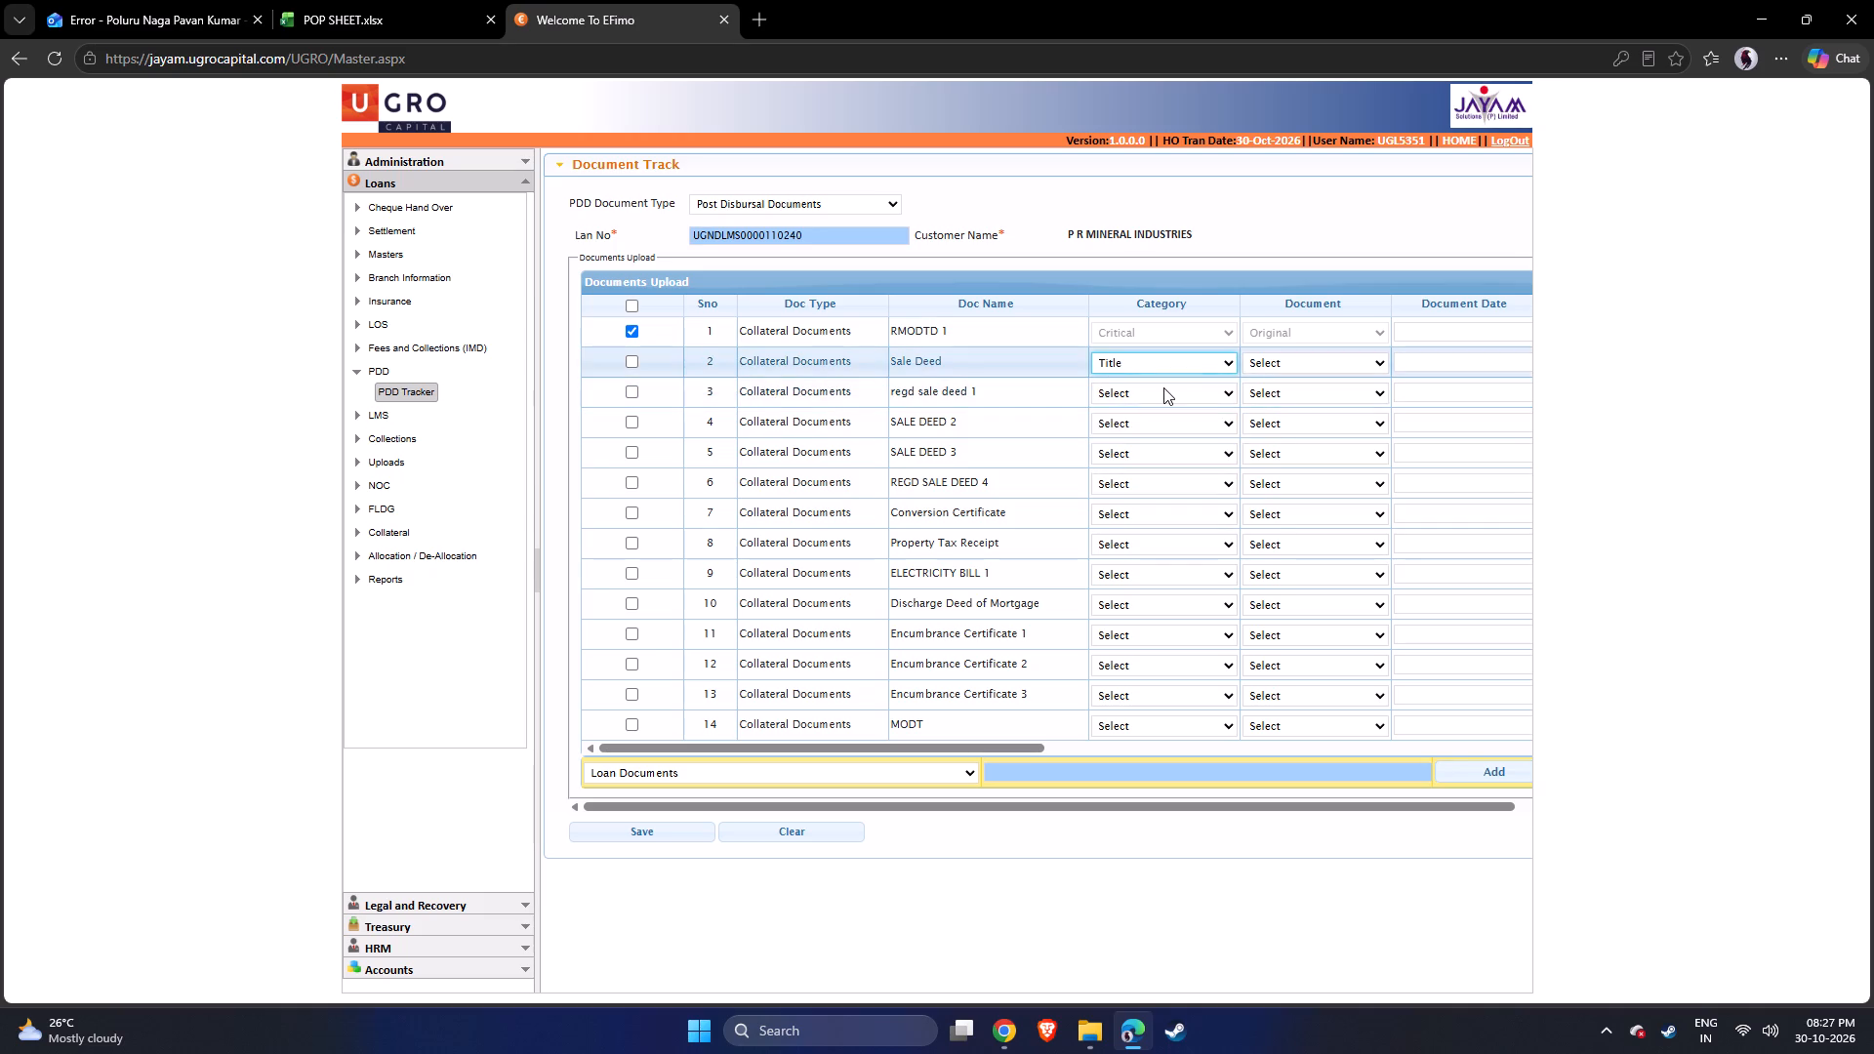
{"action": "left_click", "coordinate": [1163, 387]}
{"action": "left_click", "coordinate": [1157, 436]}
{"action": "left_click", "coordinate": [1157, 420]}
{"action": "left_click", "coordinate": [1151, 466]}
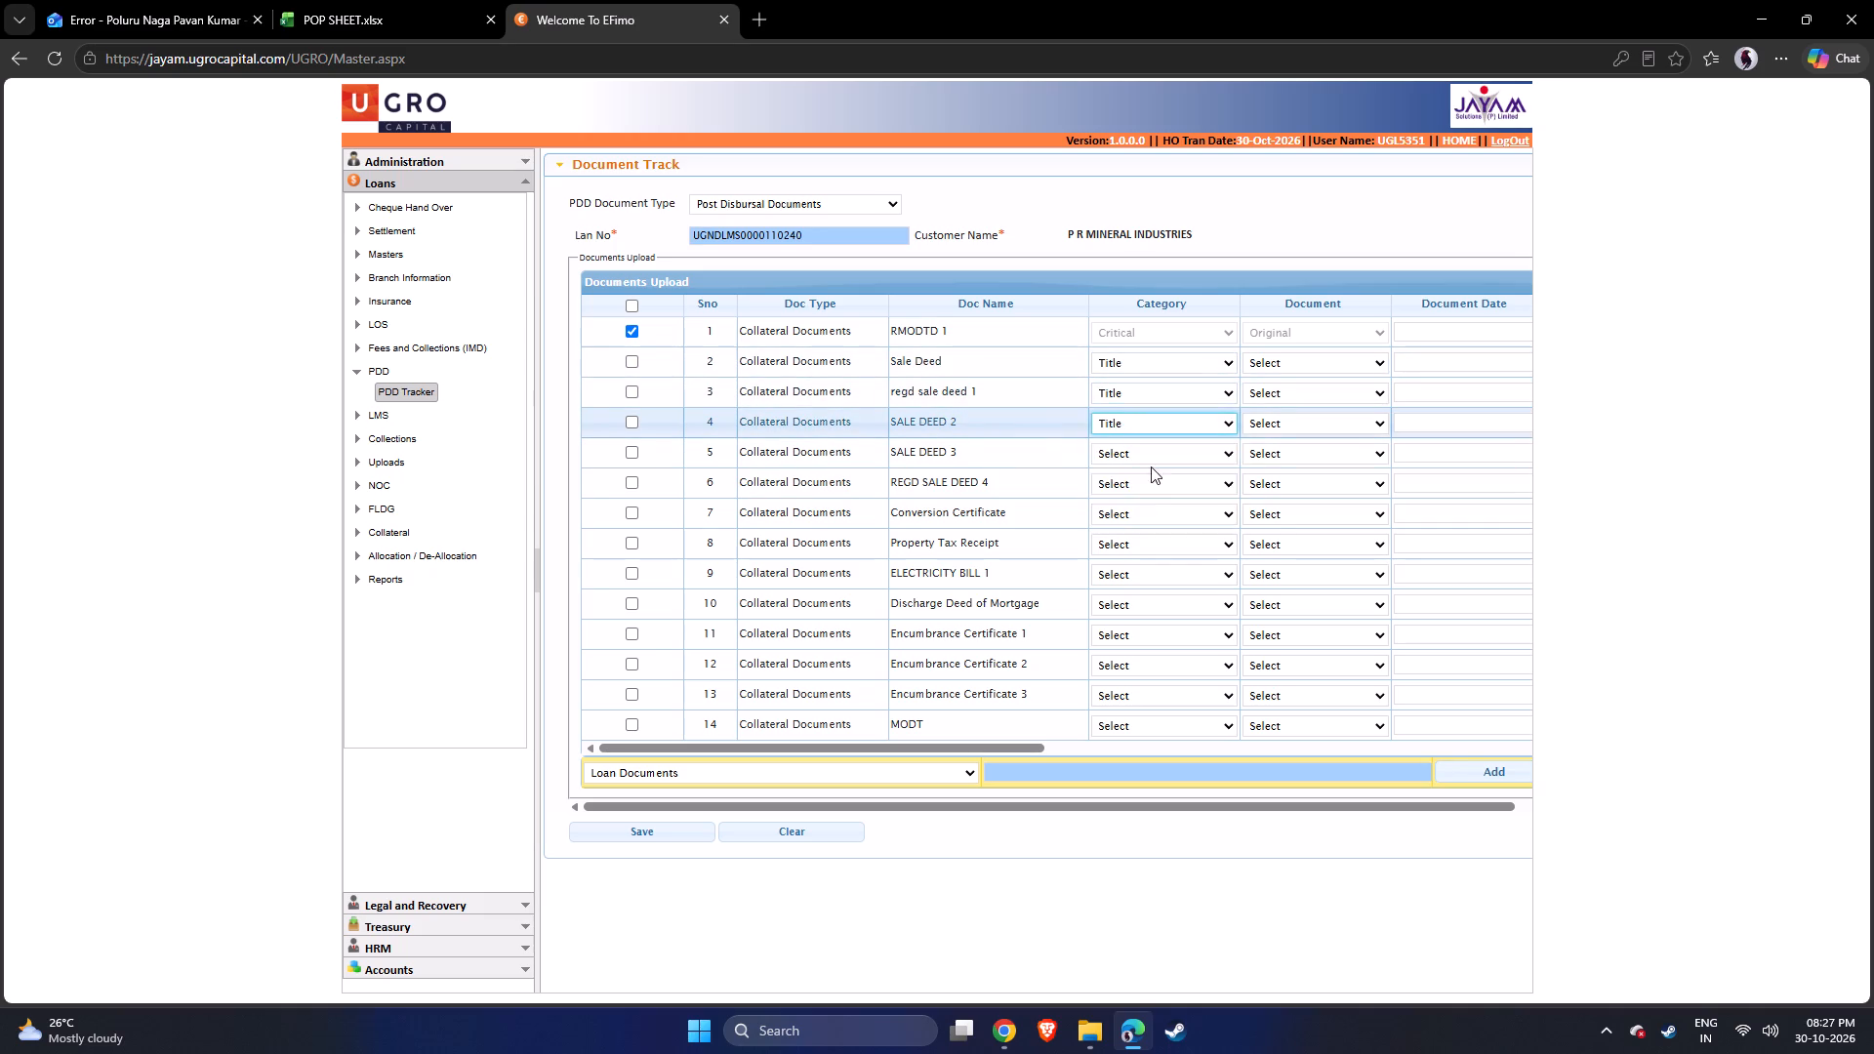
{"action": "left_click", "coordinate": [1141, 450]}
{"action": "left_click", "coordinate": [1141, 502]}
{"action": "left_click", "coordinate": [1136, 485]}
{"action": "left_click", "coordinate": [1134, 526]}
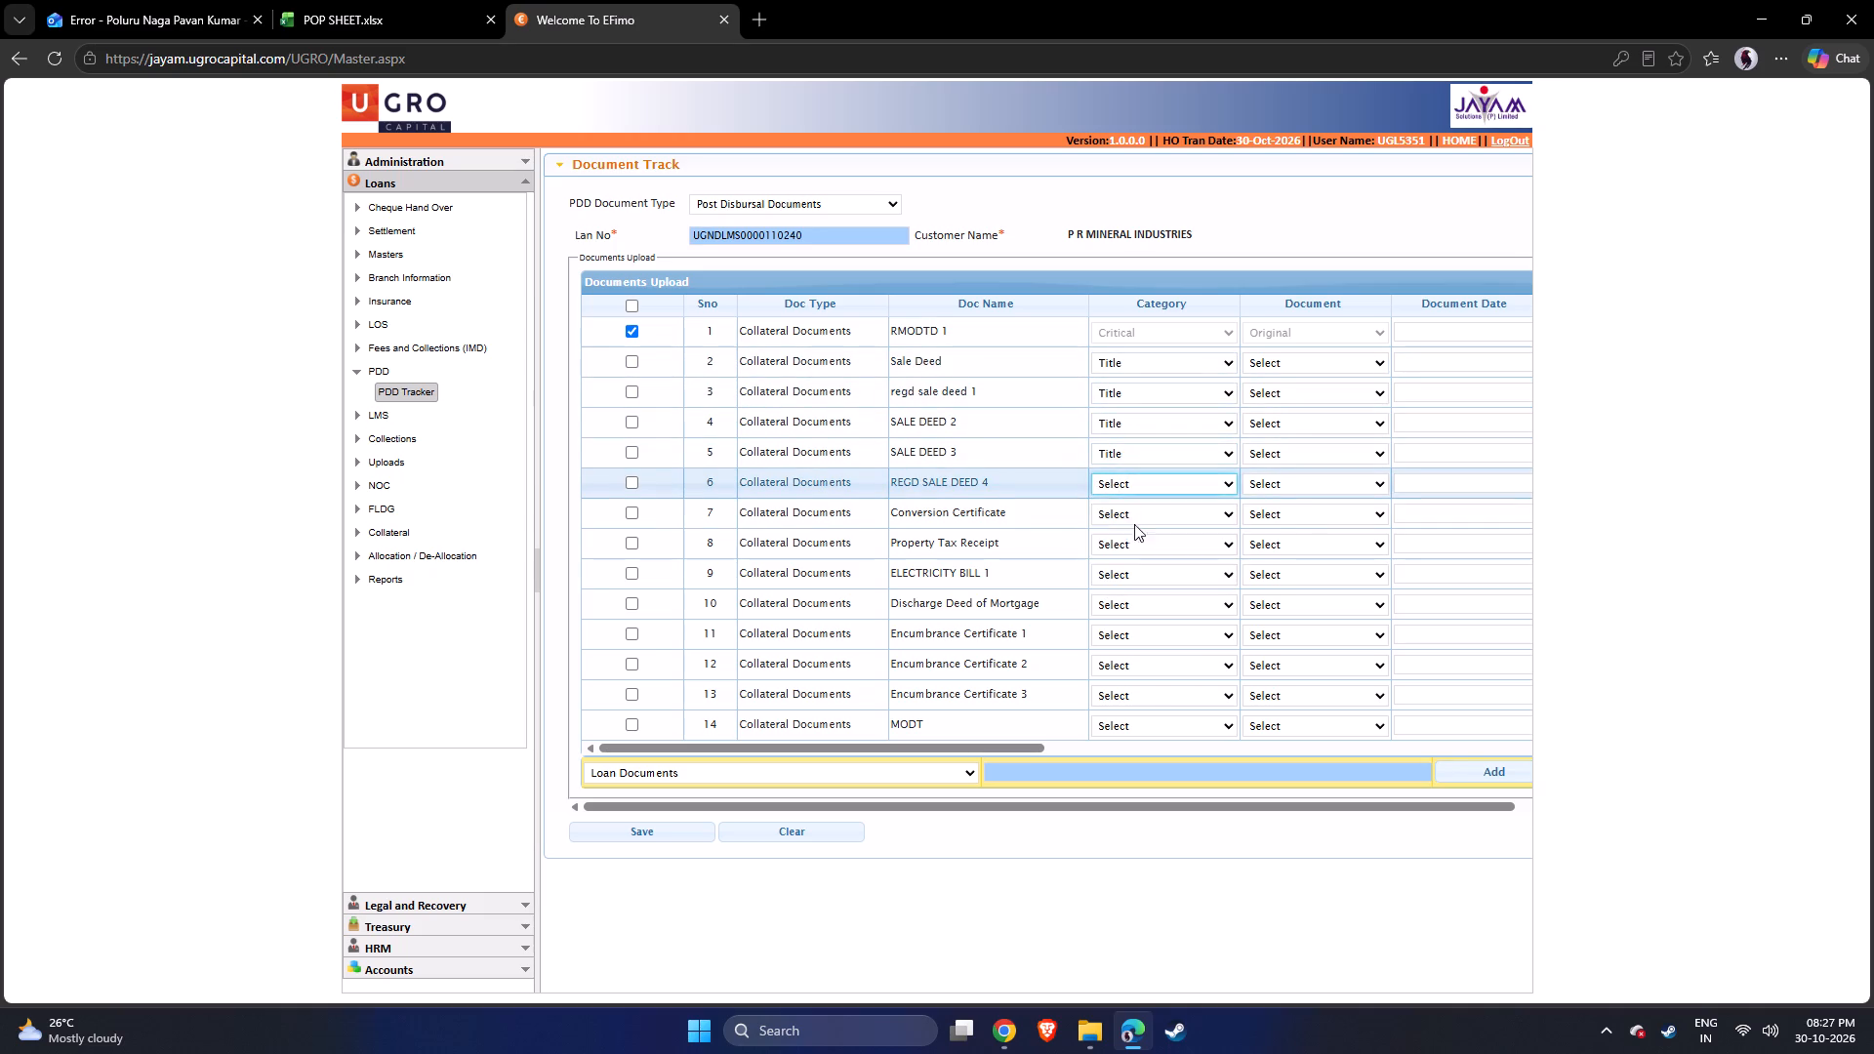
Set the category to Title for Conversion Certificate, Property Tax Receipt, ELECTRICITY BILL 1 and Discharge Deed of Mortgage.
{"action": "left_click", "coordinate": [1129, 509]}
{"action": "left_click", "coordinate": [1122, 565]}
{"action": "left_click", "coordinate": [1116, 546]}
{"action": "left_click", "coordinate": [1120, 594]}
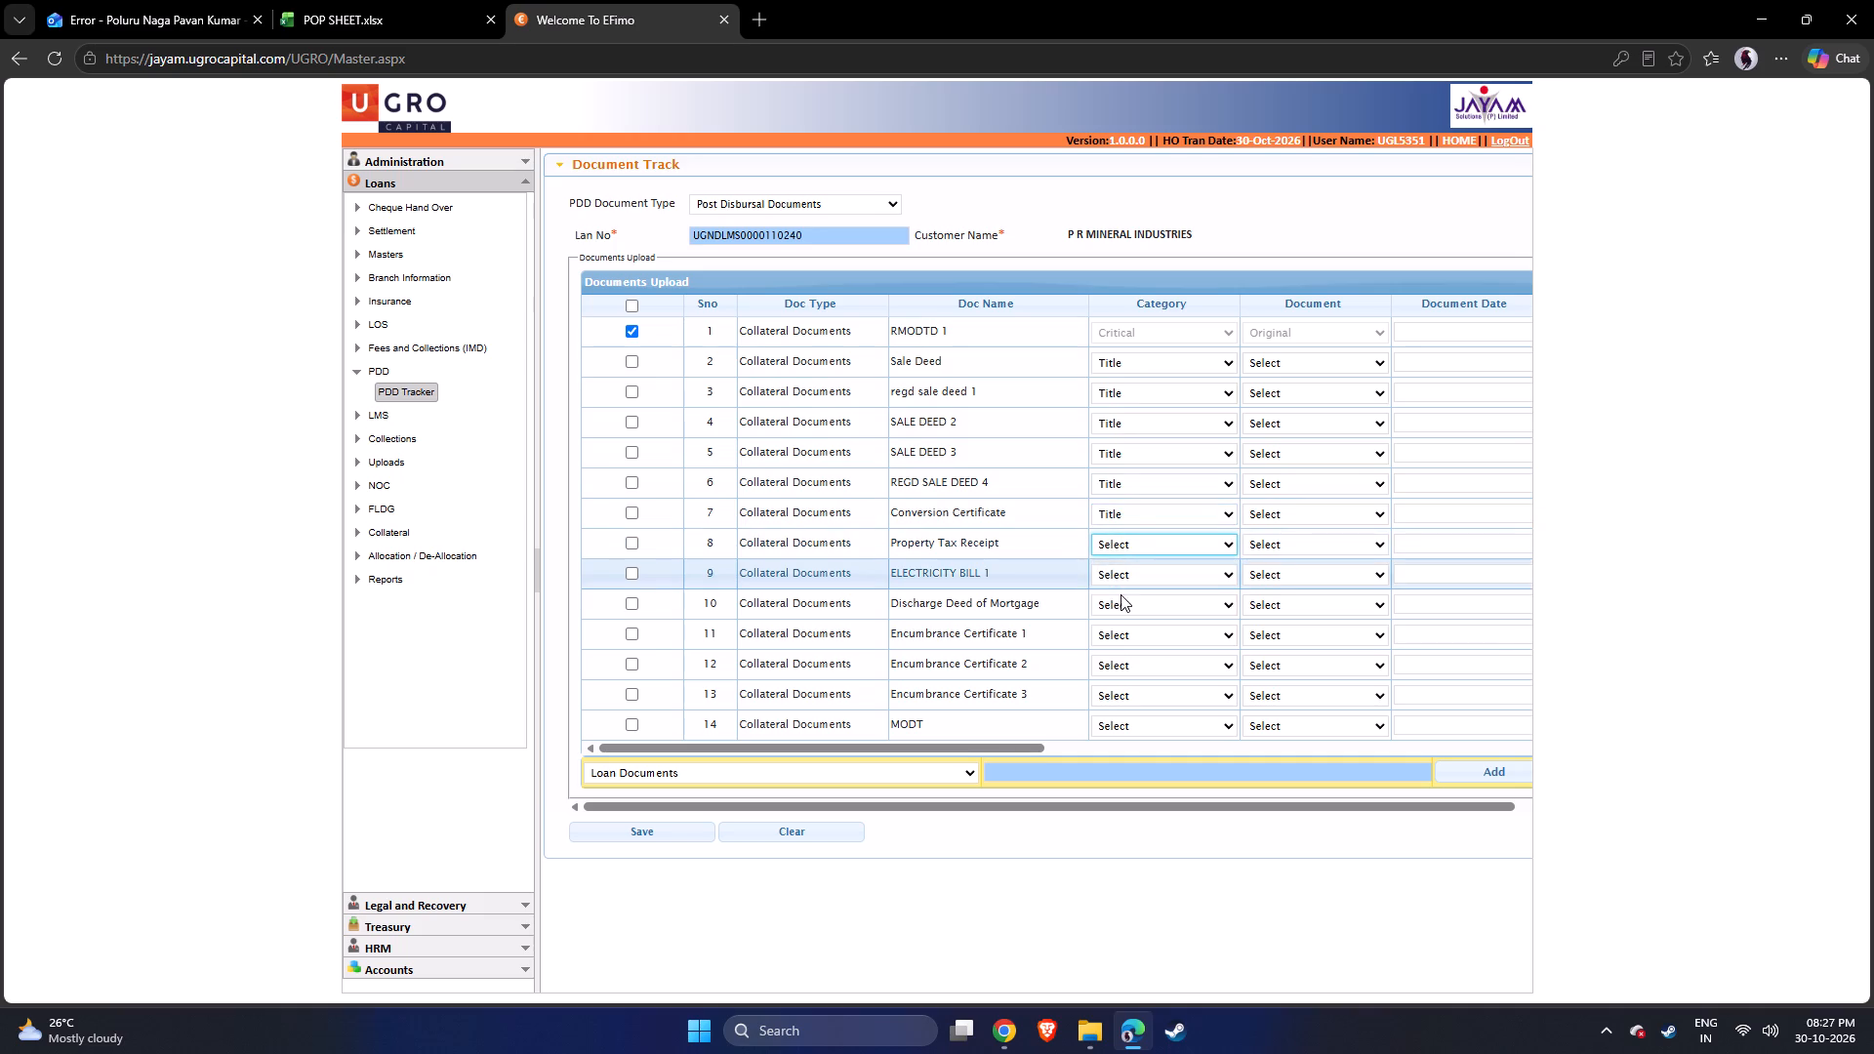
{"action": "left_click", "coordinate": [1121, 582]}
{"action": "left_click", "coordinate": [1141, 624]}
{"action": "left_click", "coordinate": [1141, 608]}
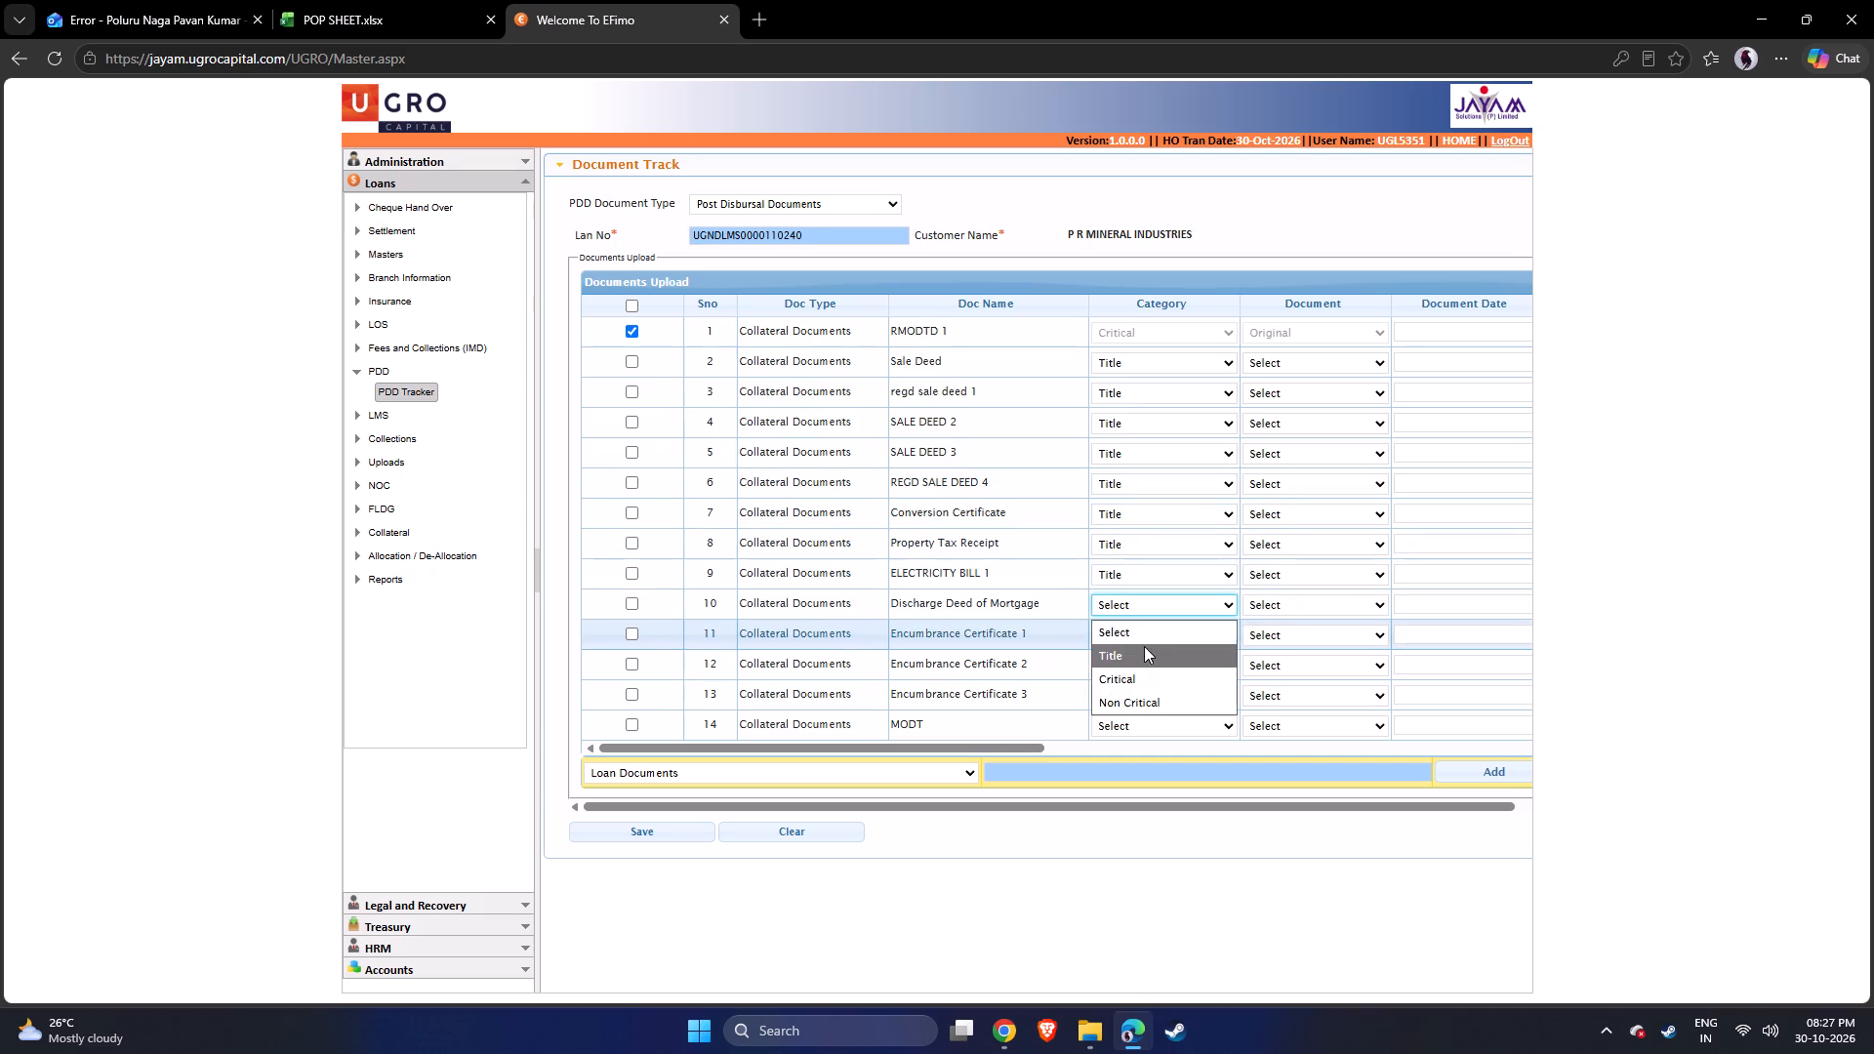
{"action": "left_click", "coordinate": [1144, 646]}
Set the category to Title for Encumbrance Certificates 1, 2 and 3 and for MODT.
{"action": "left_click", "coordinate": [1140, 633]}
{"action": "left_click", "coordinate": [1142, 683]}
{"action": "left_click", "coordinate": [1136, 669]}
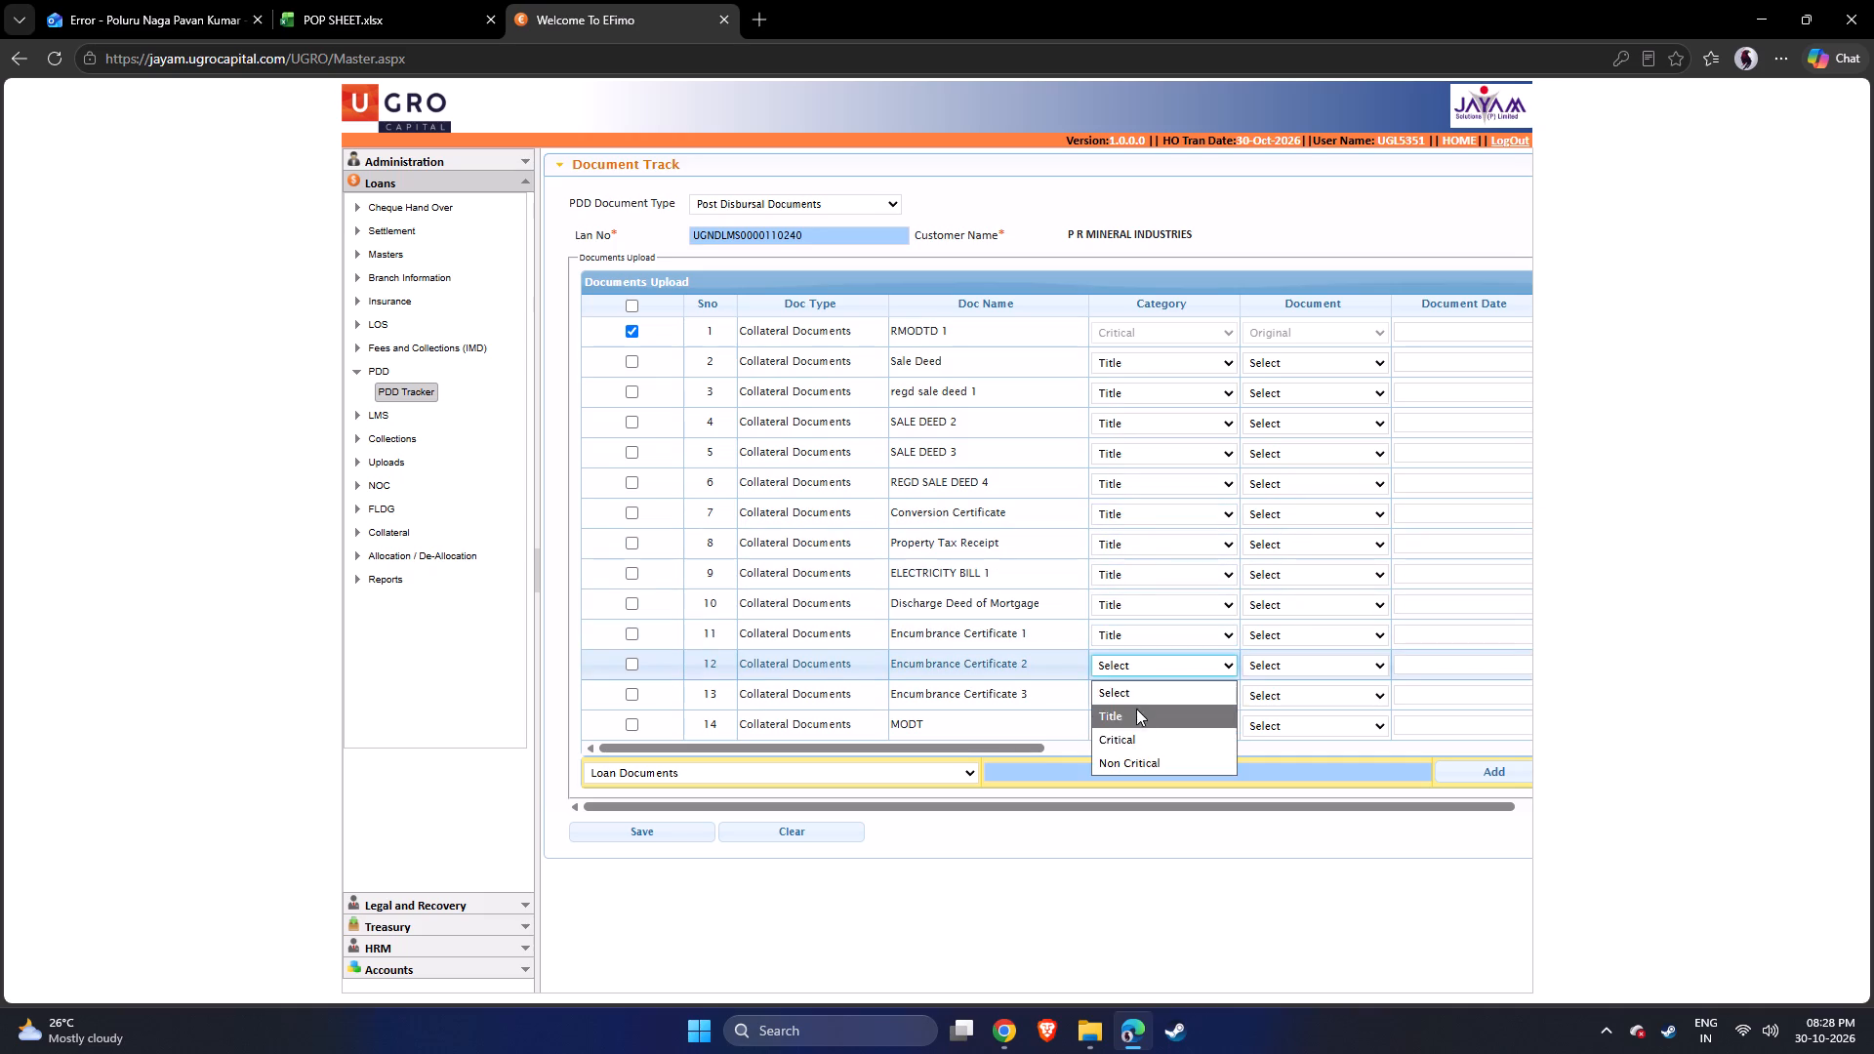
{"action": "left_click", "coordinate": [1135, 713]}
{"action": "left_click", "coordinate": [1135, 698]}
{"action": "left_click", "coordinate": [1135, 740]}
{"action": "left_click", "coordinate": [1132, 723]}
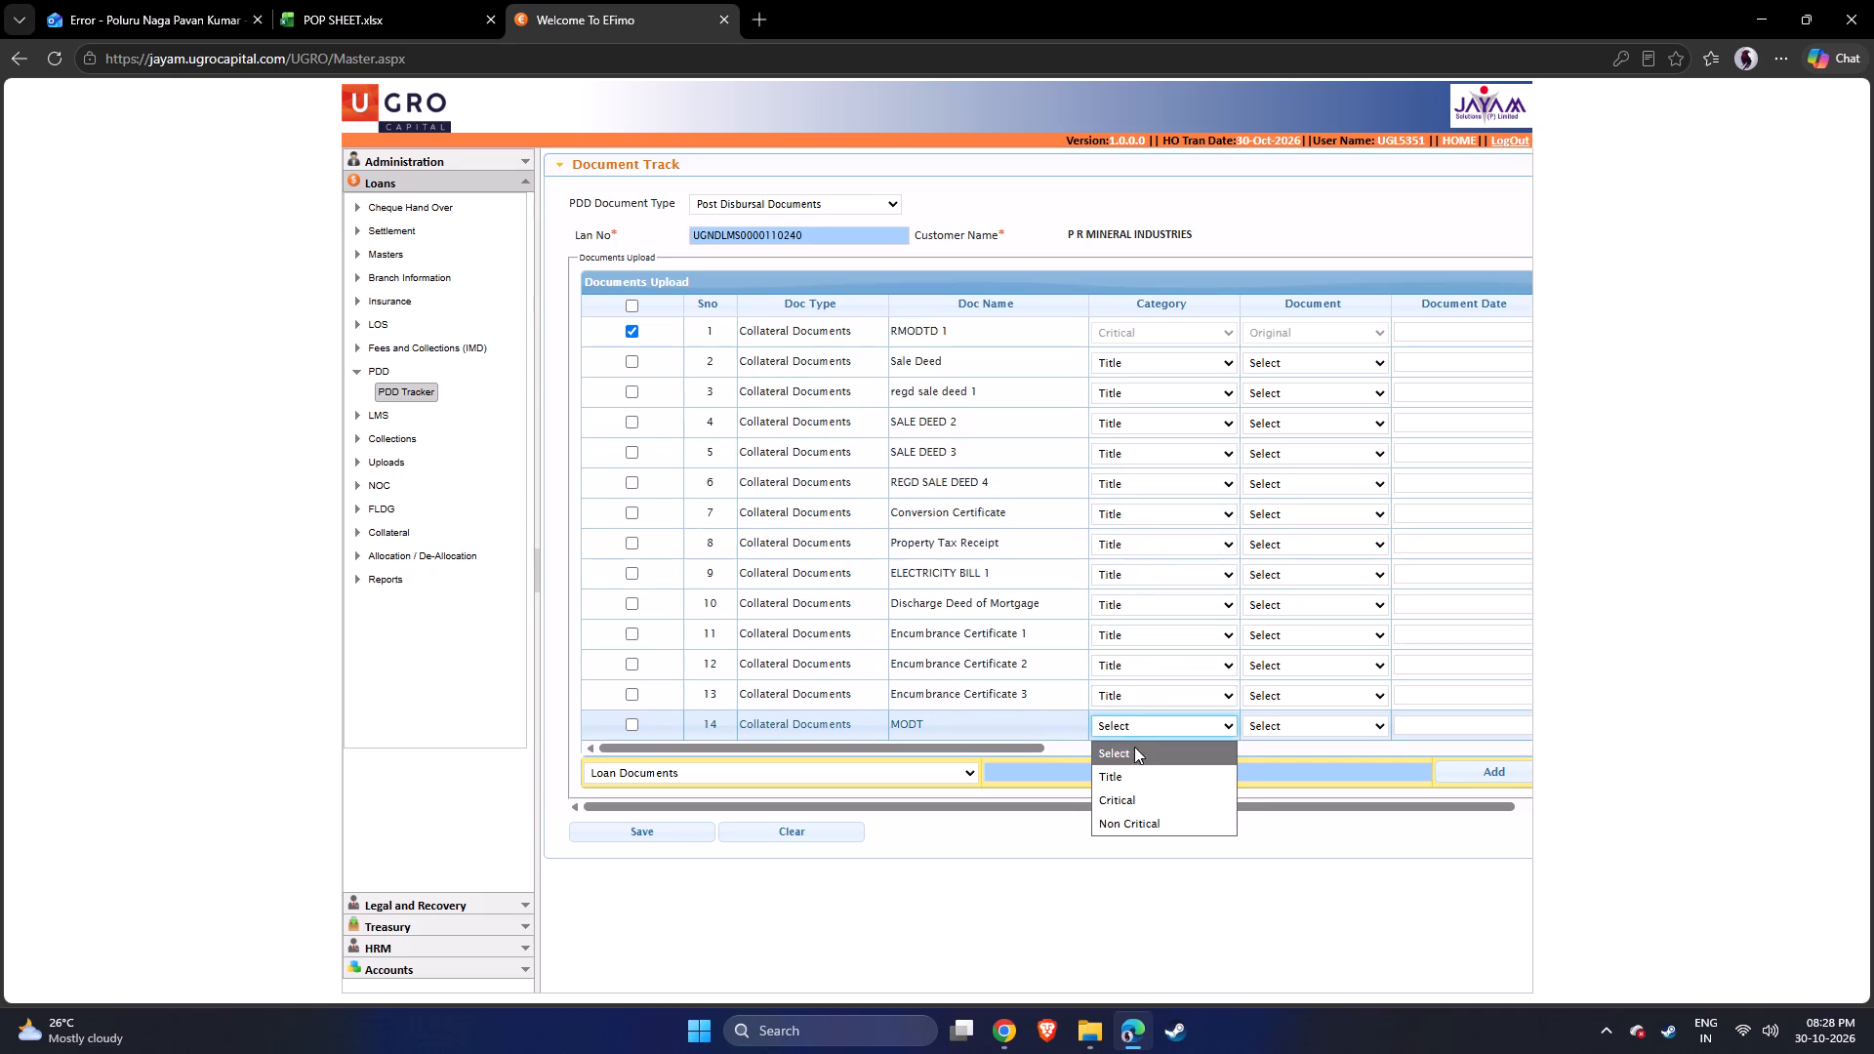
{"action": "left_click", "coordinate": [1134, 774]}
Check the sale deeds' copy types in POP SHEET and set Sale Deed, regd sale deed 1 and SALE DEED 2 to Original documents in EFimo.
{"action": "left_click", "coordinate": [1273, 368]}
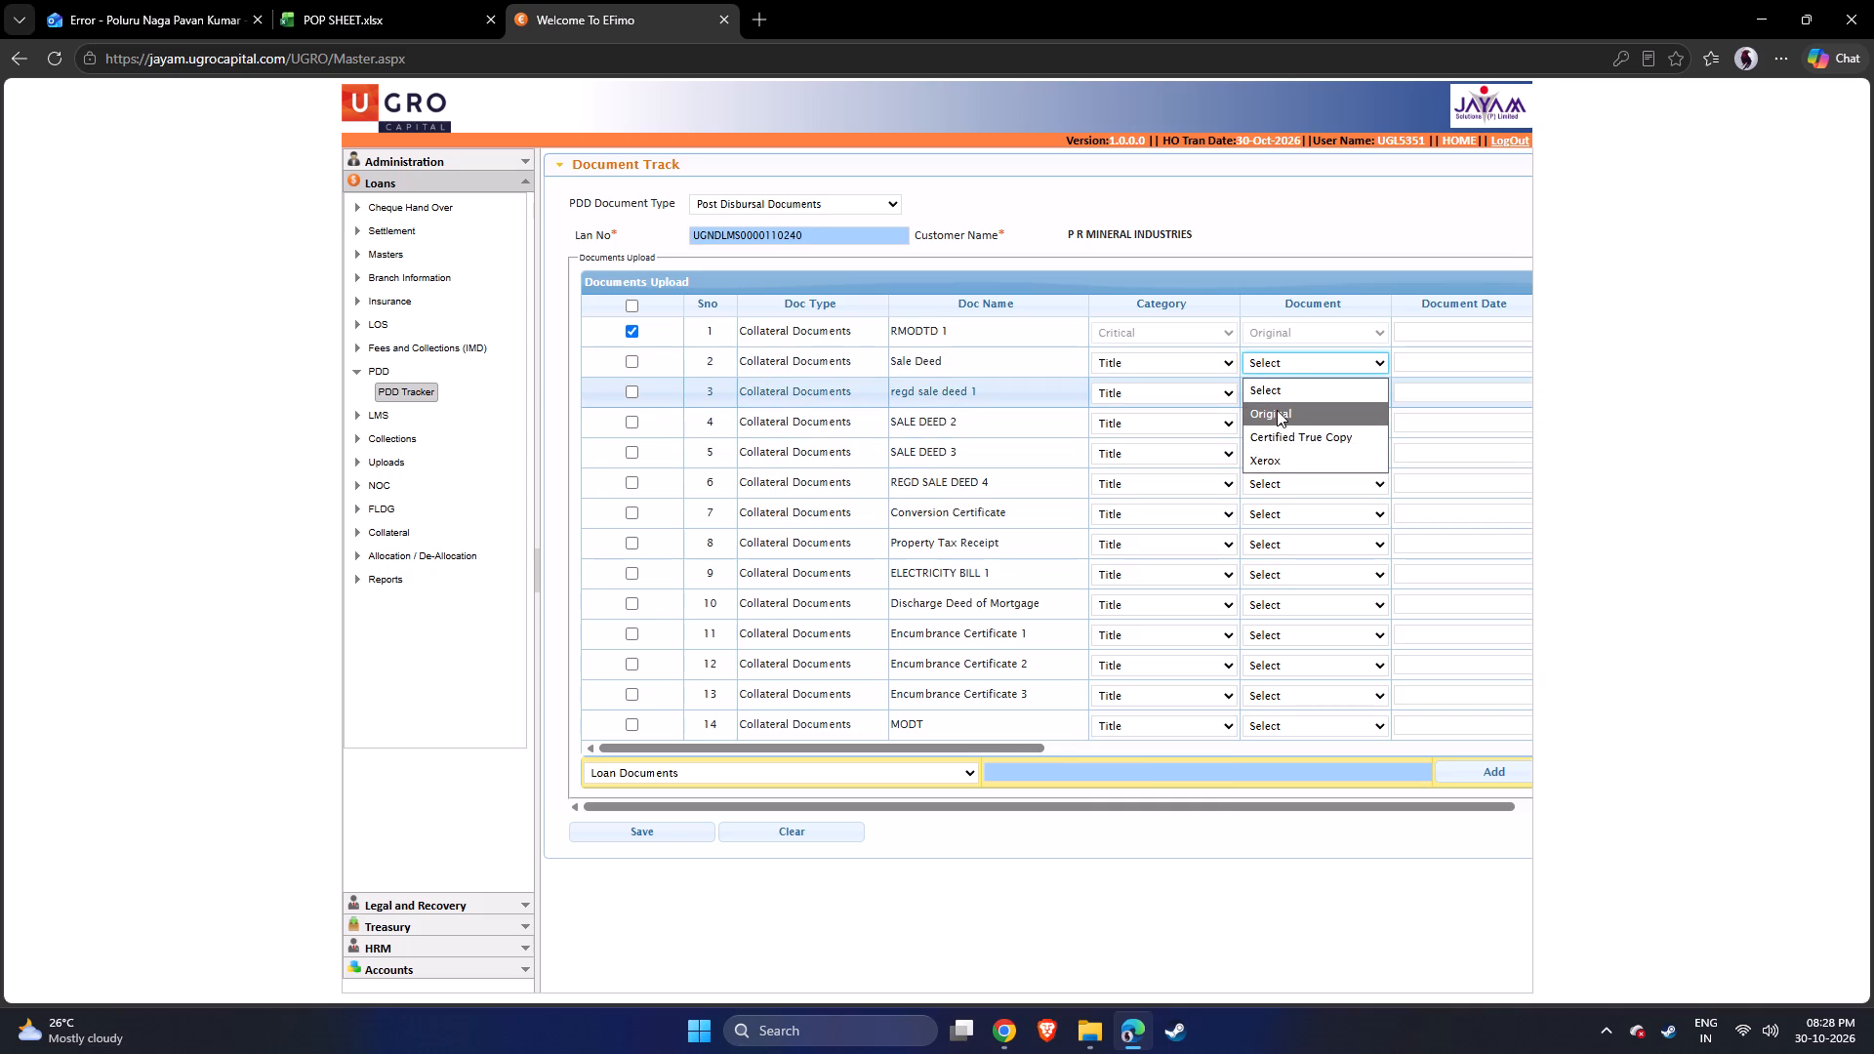
{"action": "left_click", "coordinate": [1277, 410]}
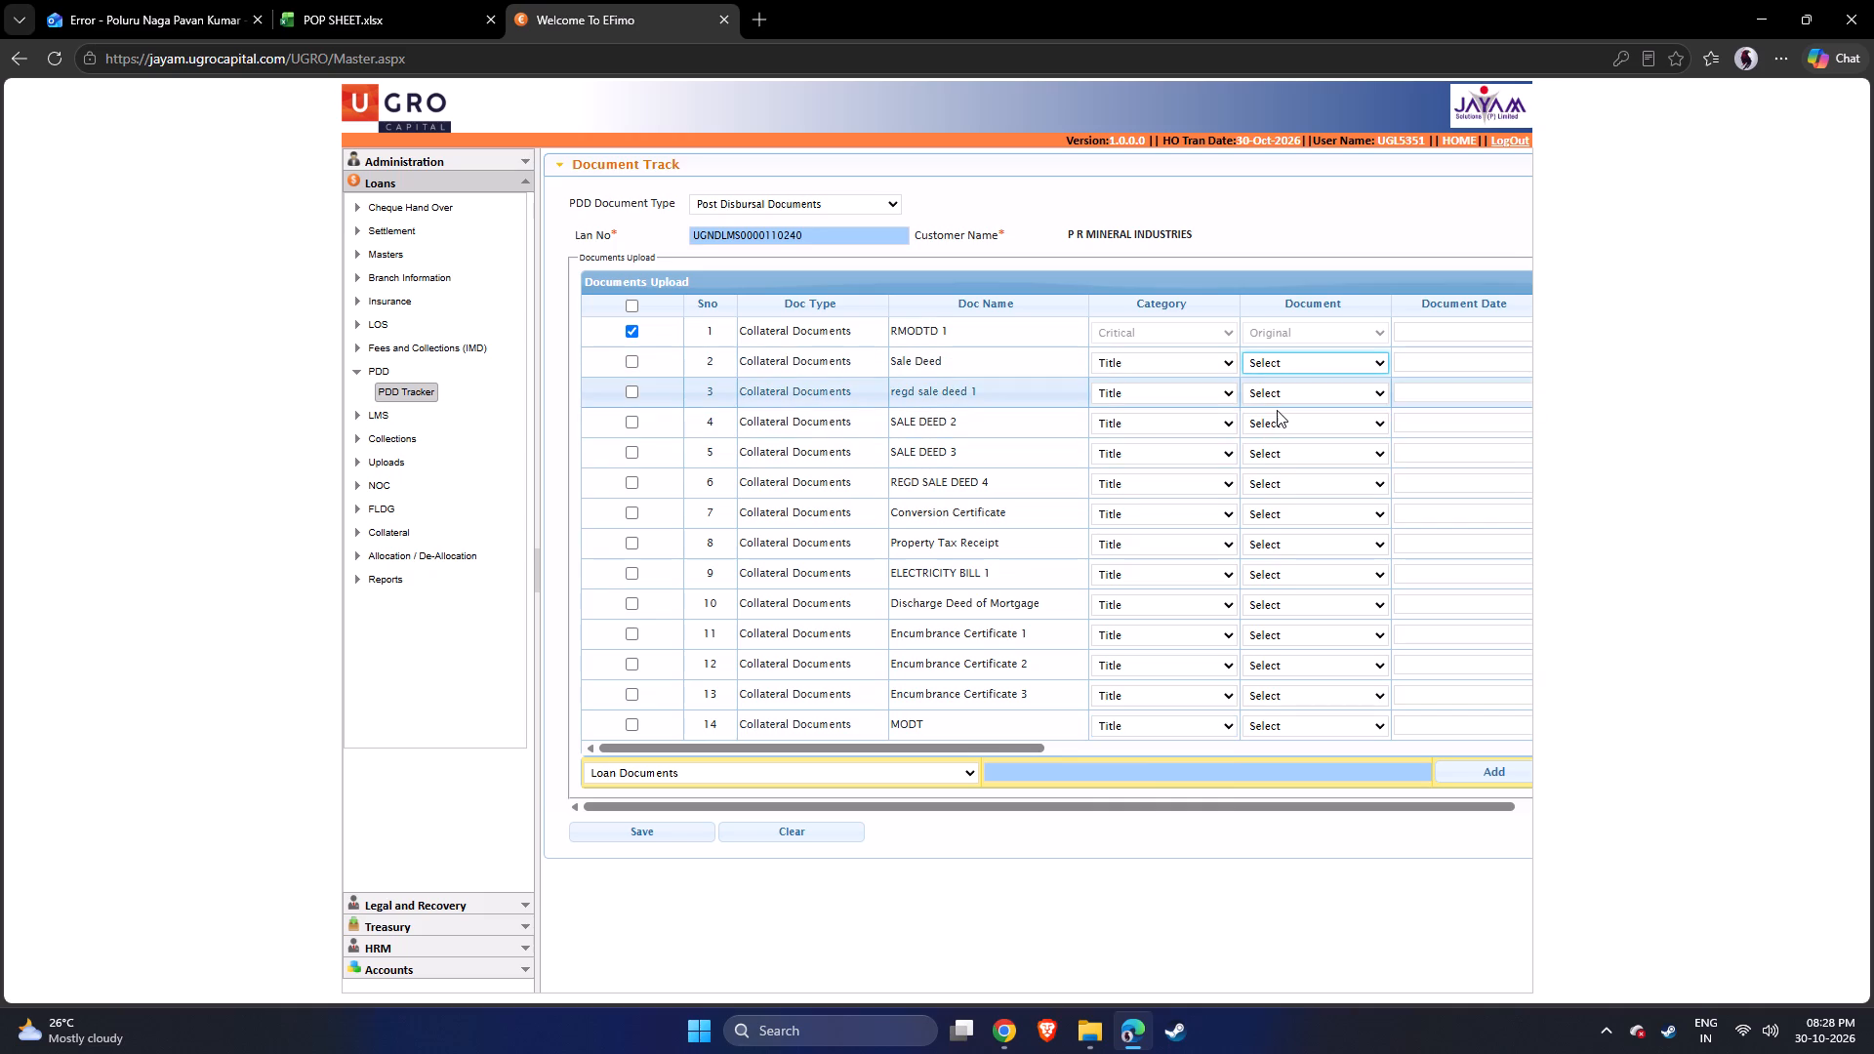
{"action": "key", "text": "alt+Tab"}
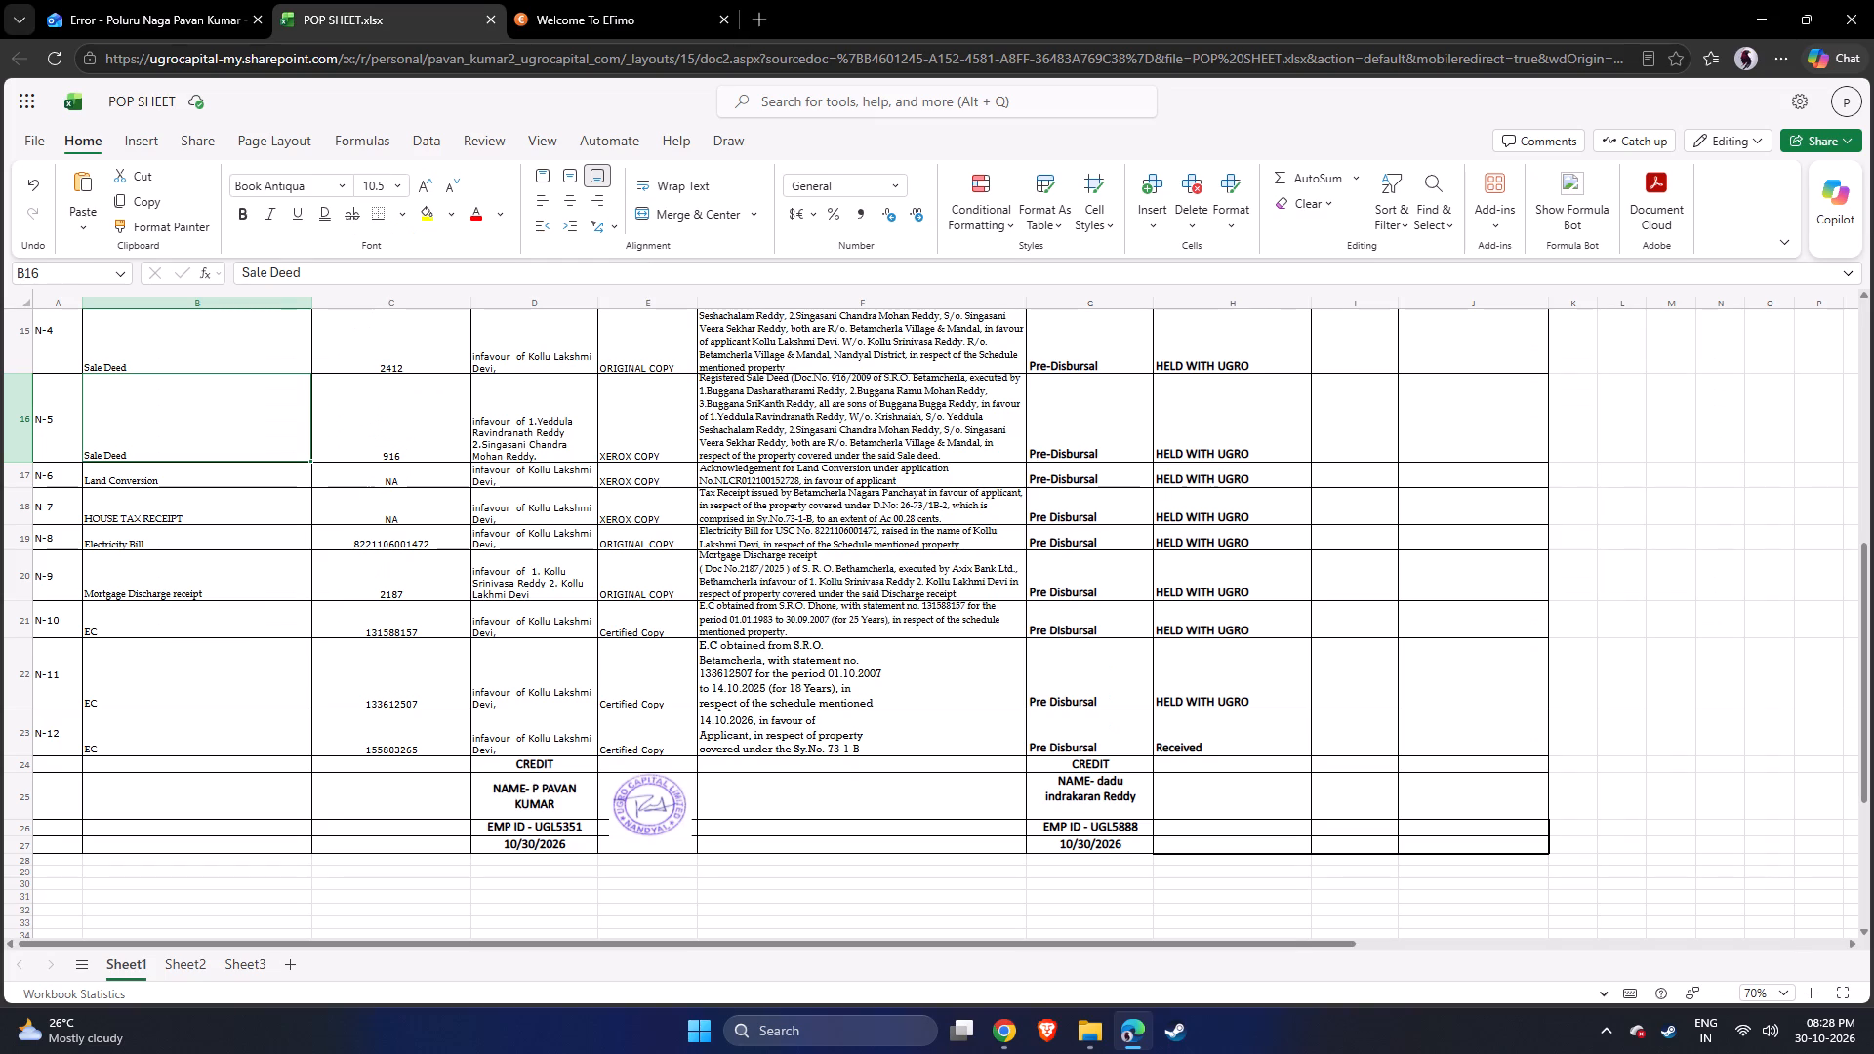
{"action": "scroll", "coordinate": [666, 609], "scroll_direction": "up", "scroll_amount": 1}
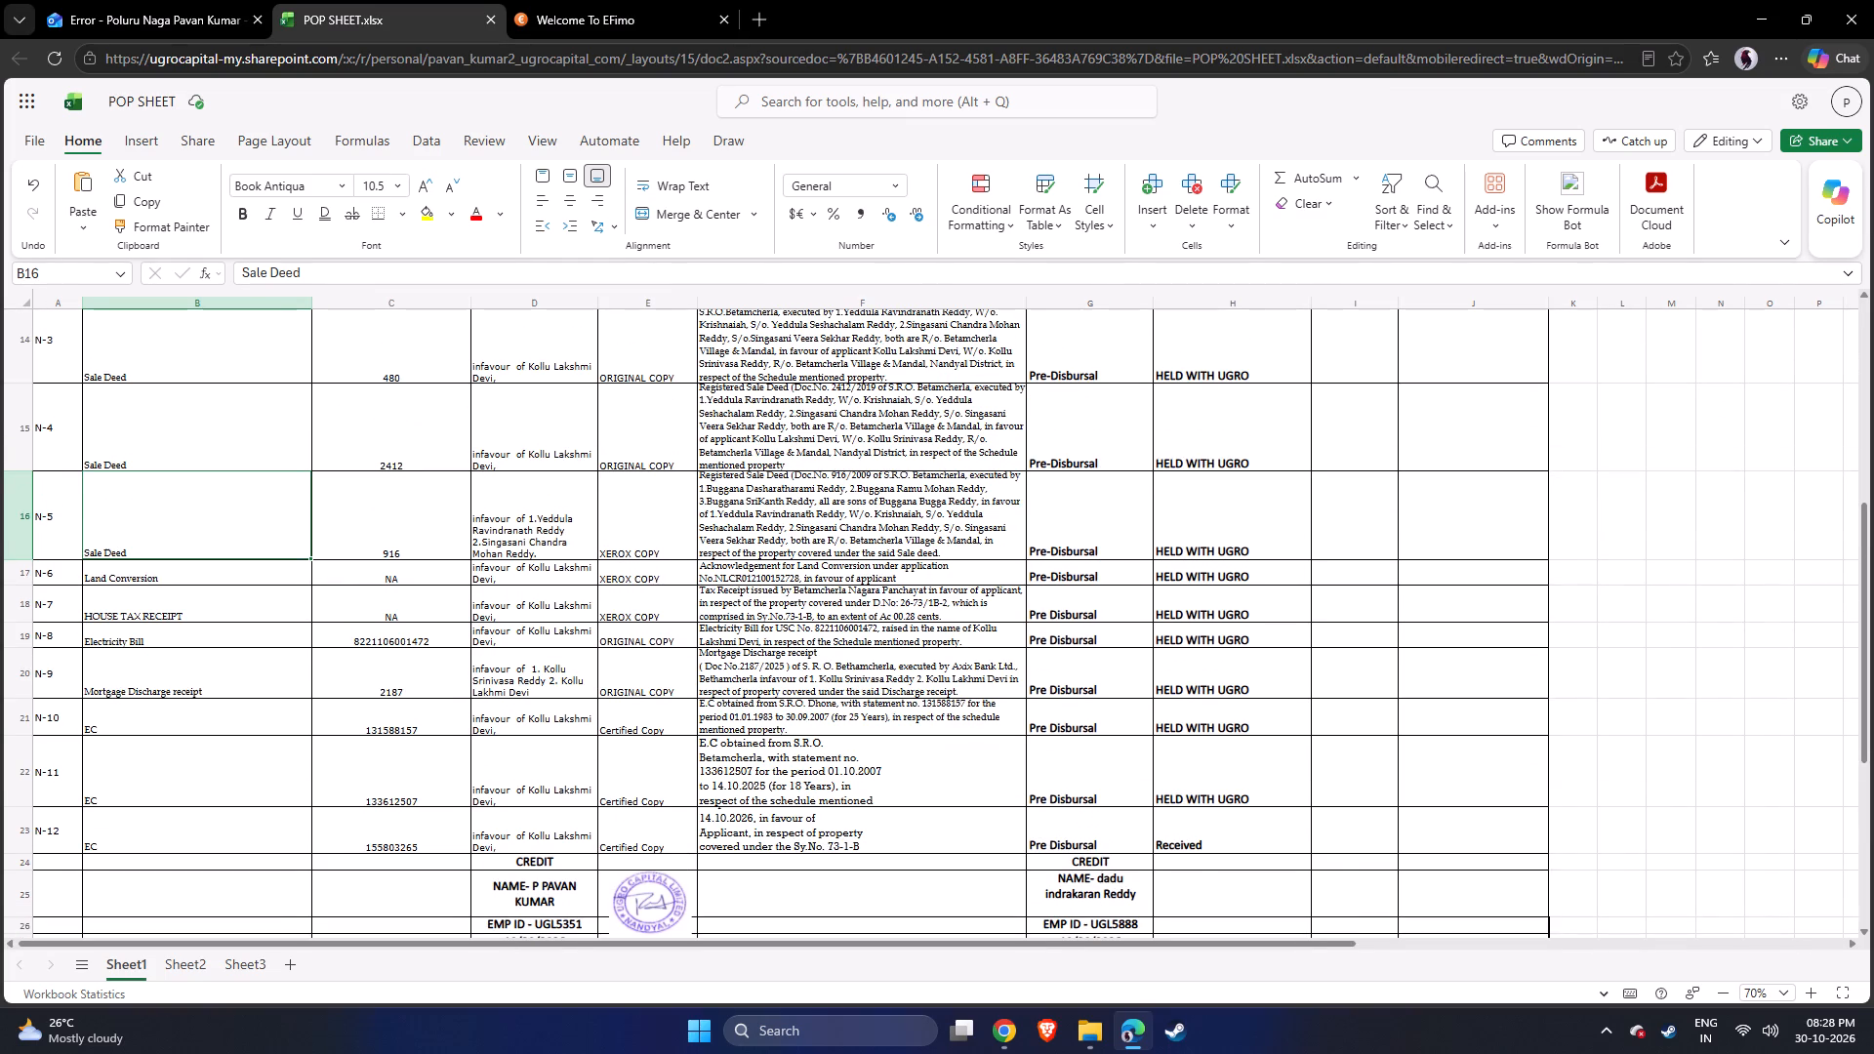
{"action": "left_click_drag", "start_coordinate": [644, 535], "coordinate": [647, 556]}
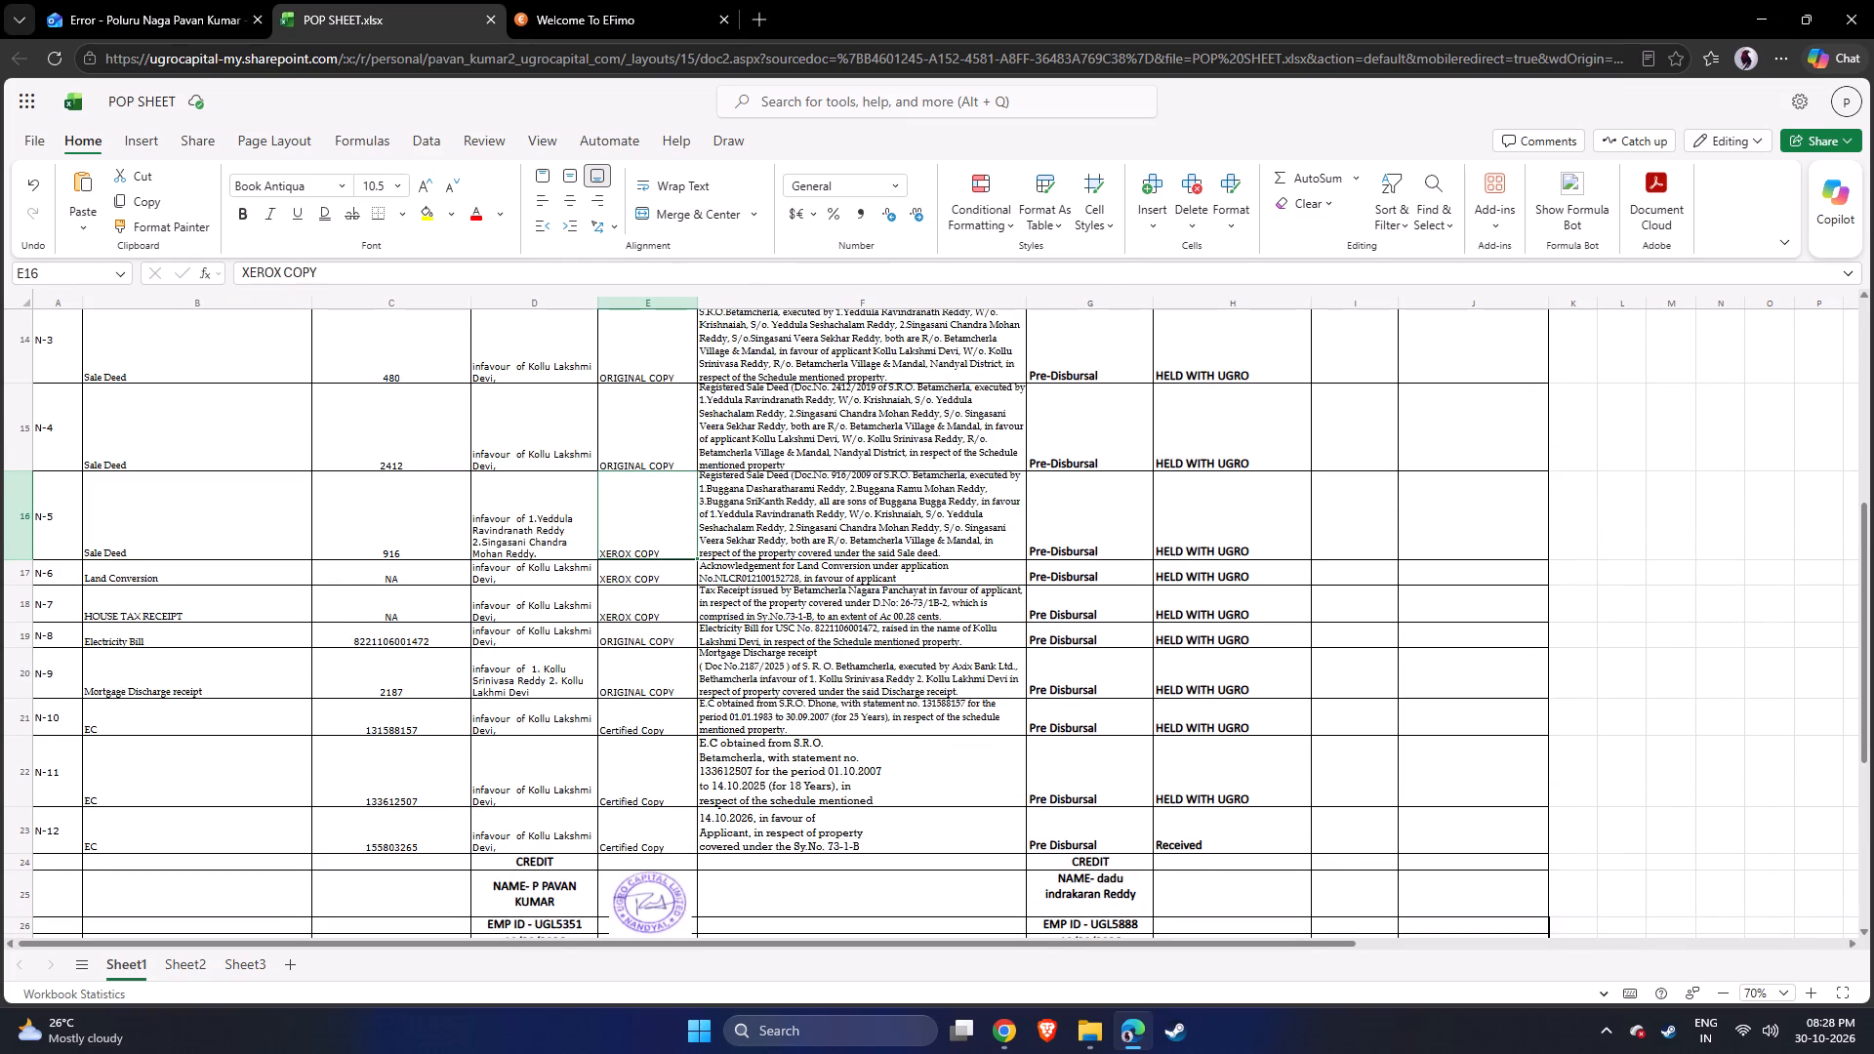
{"action": "left_click_drag", "start_coordinate": [647, 556], "coordinate": [657, 604]}
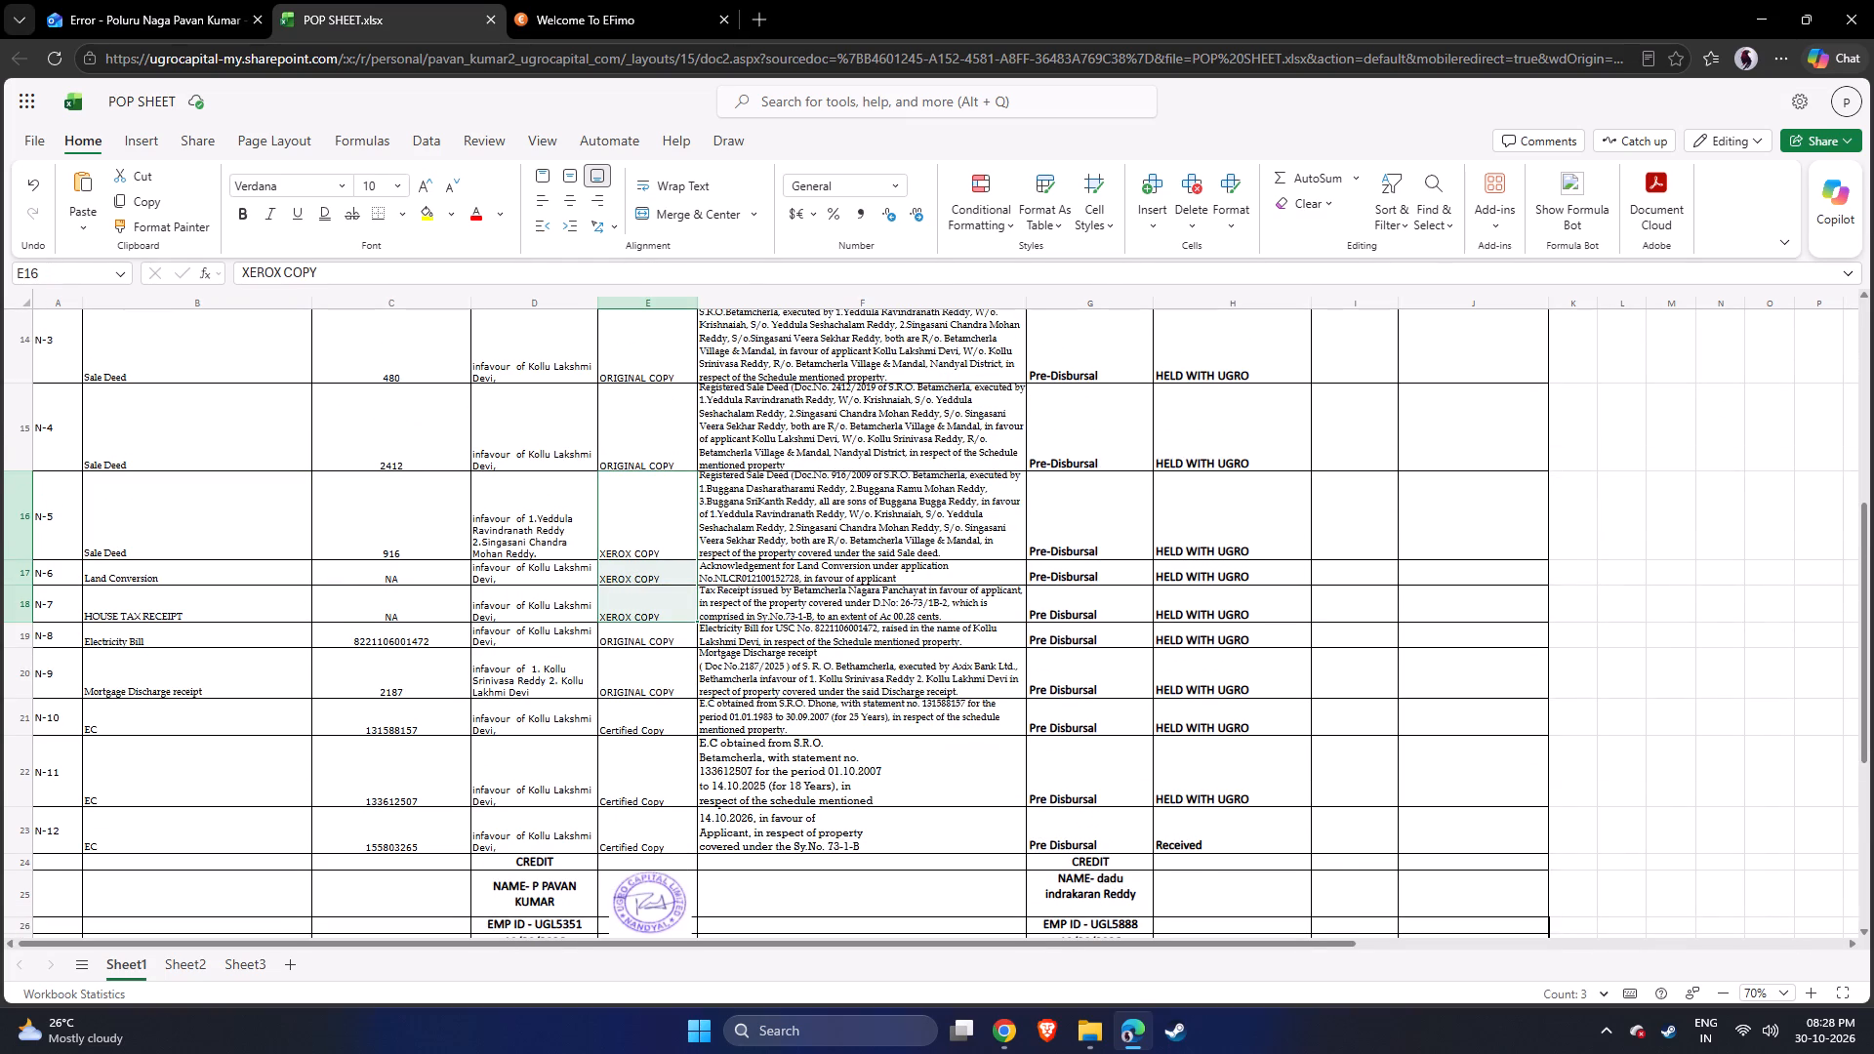
{"action": "scroll", "coordinate": [933, 627], "scroll_direction": "up", "scroll_amount": 4}
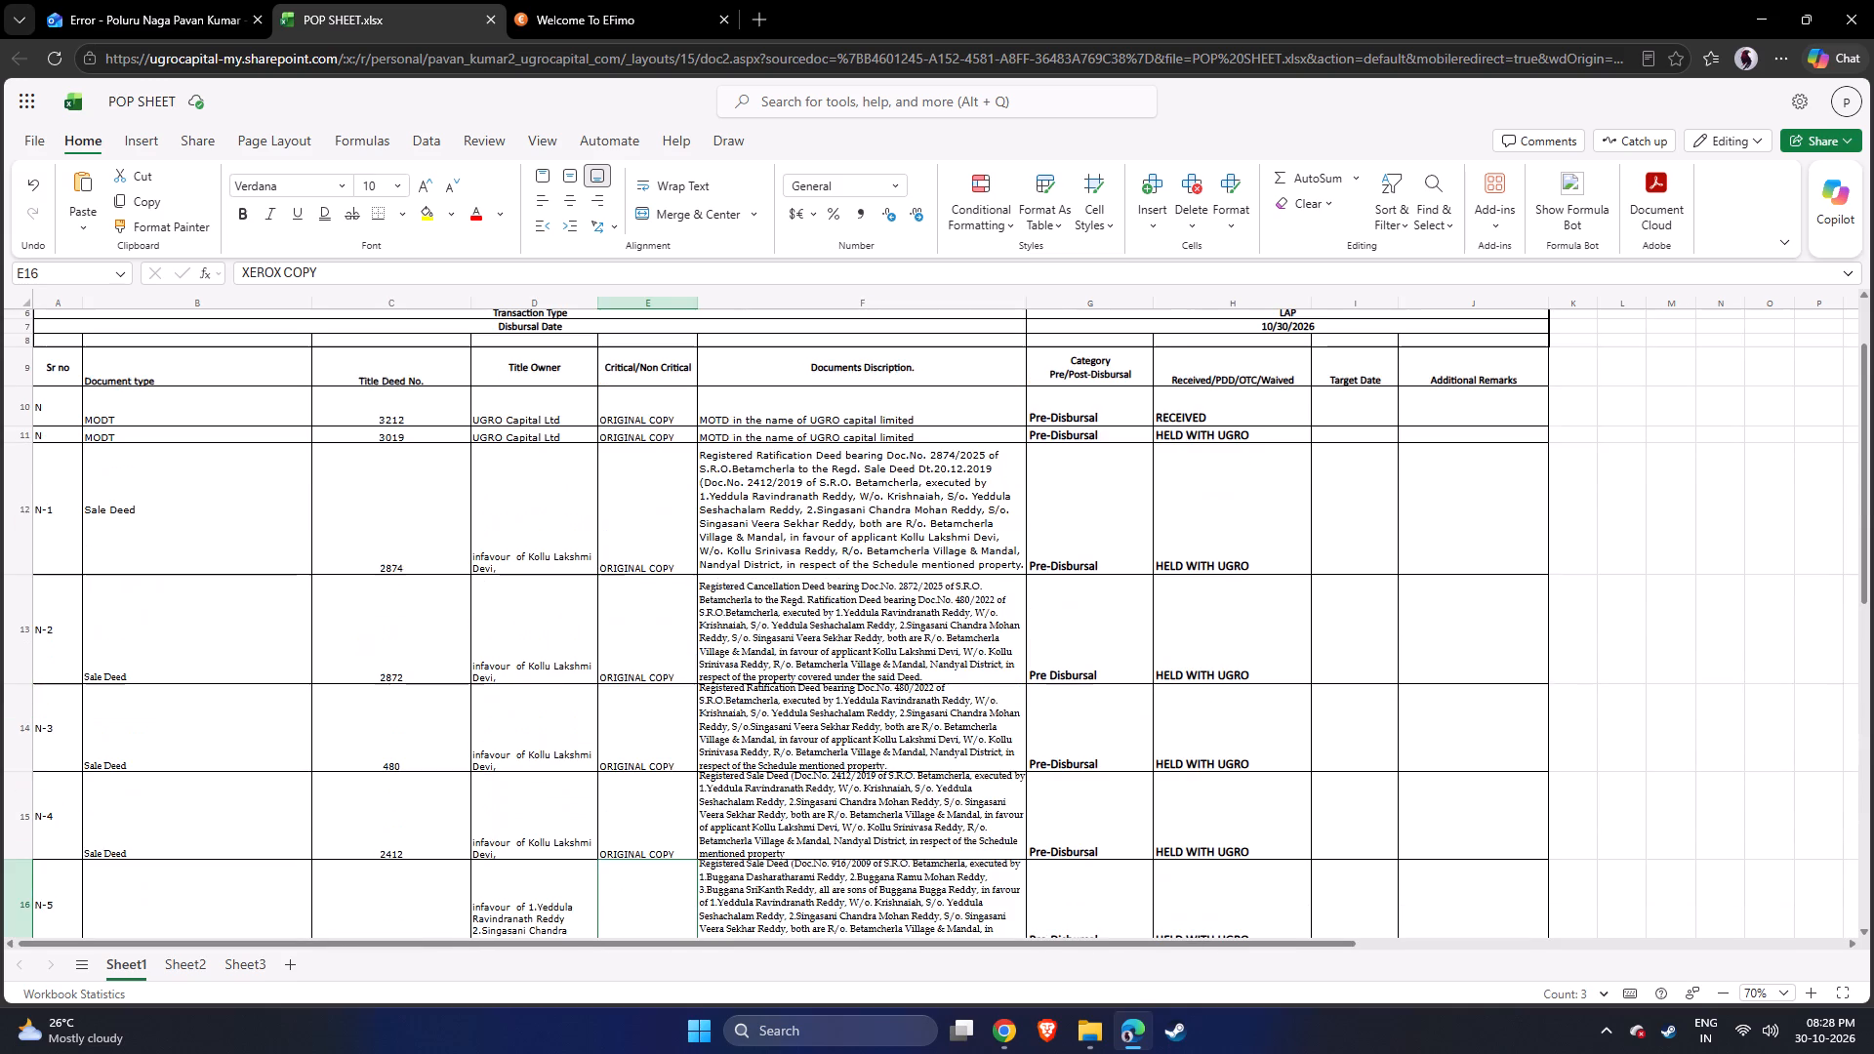
{"action": "scroll", "coordinate": [928, 632], "scroll_direction": "down", "scroll_amount": 3}
{"action": "key", "text": "alt+Tab"}
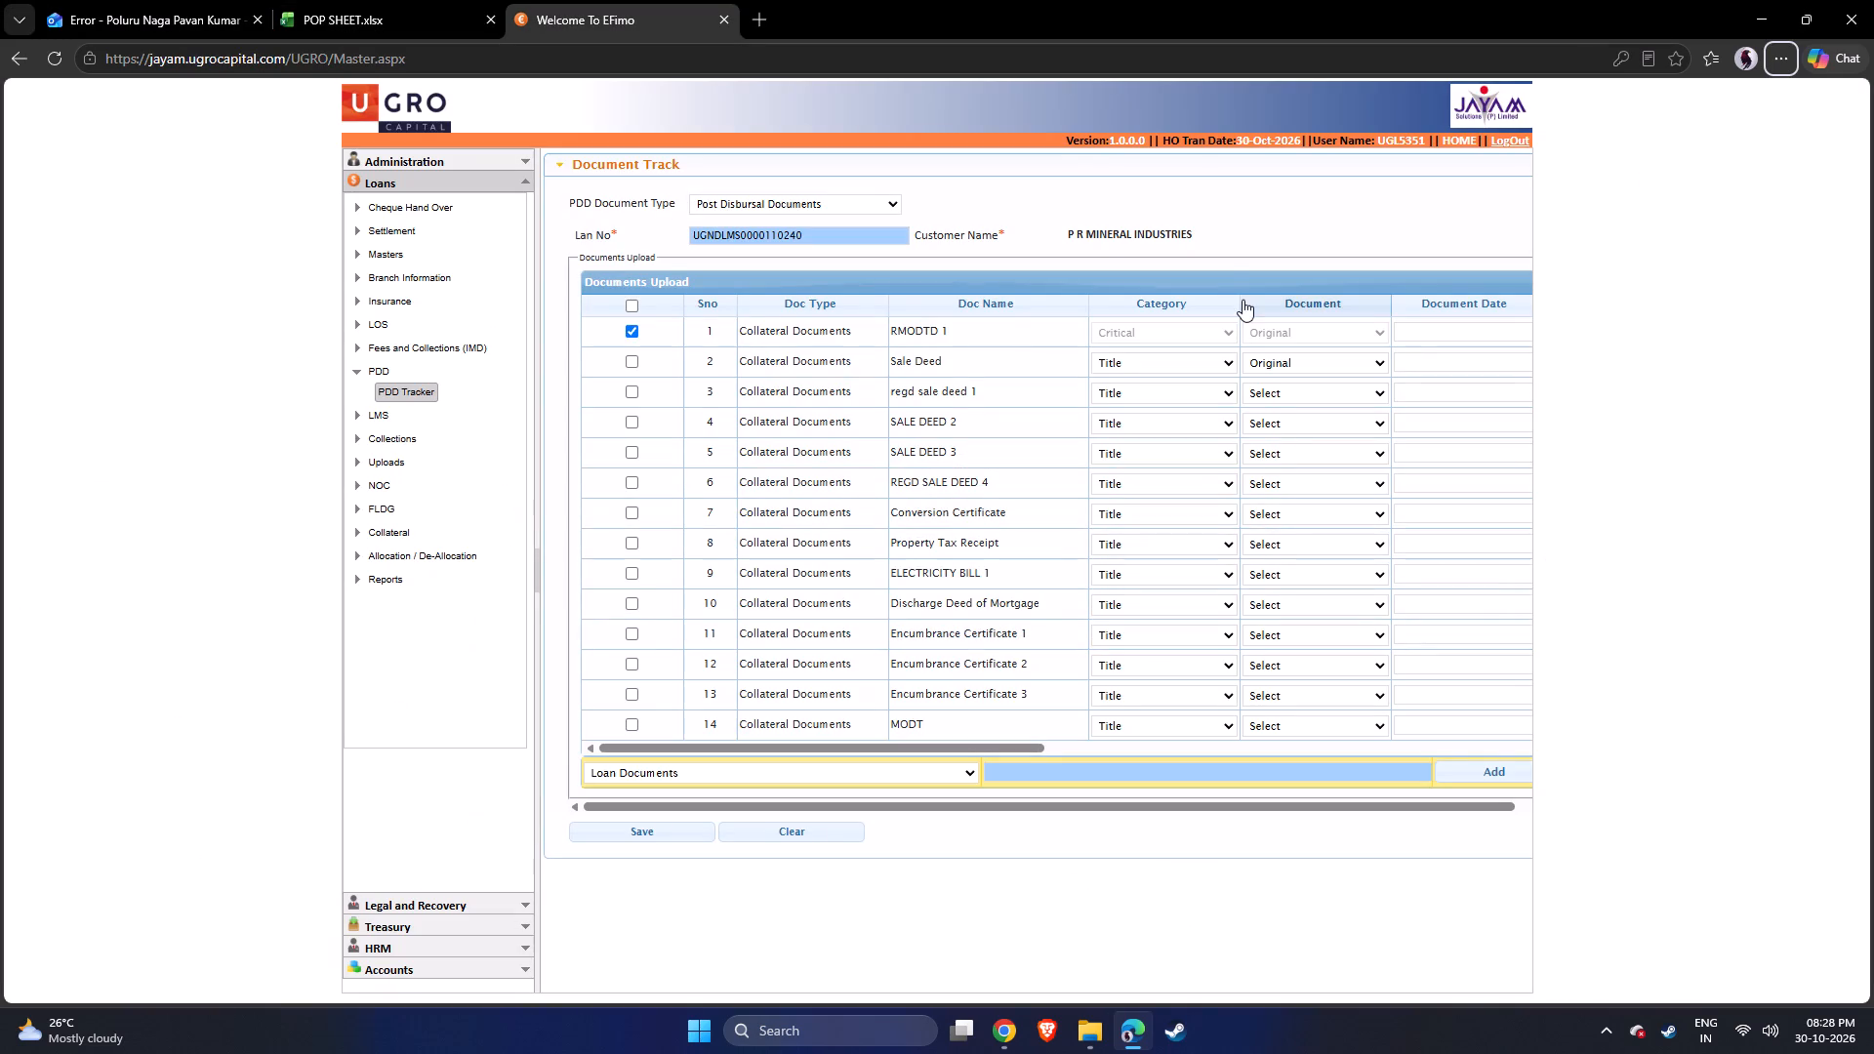
{"action": "left_click", "coordinate": [1285, 394]}
{"action": "left_click", "coordinate": [1264, 439]}
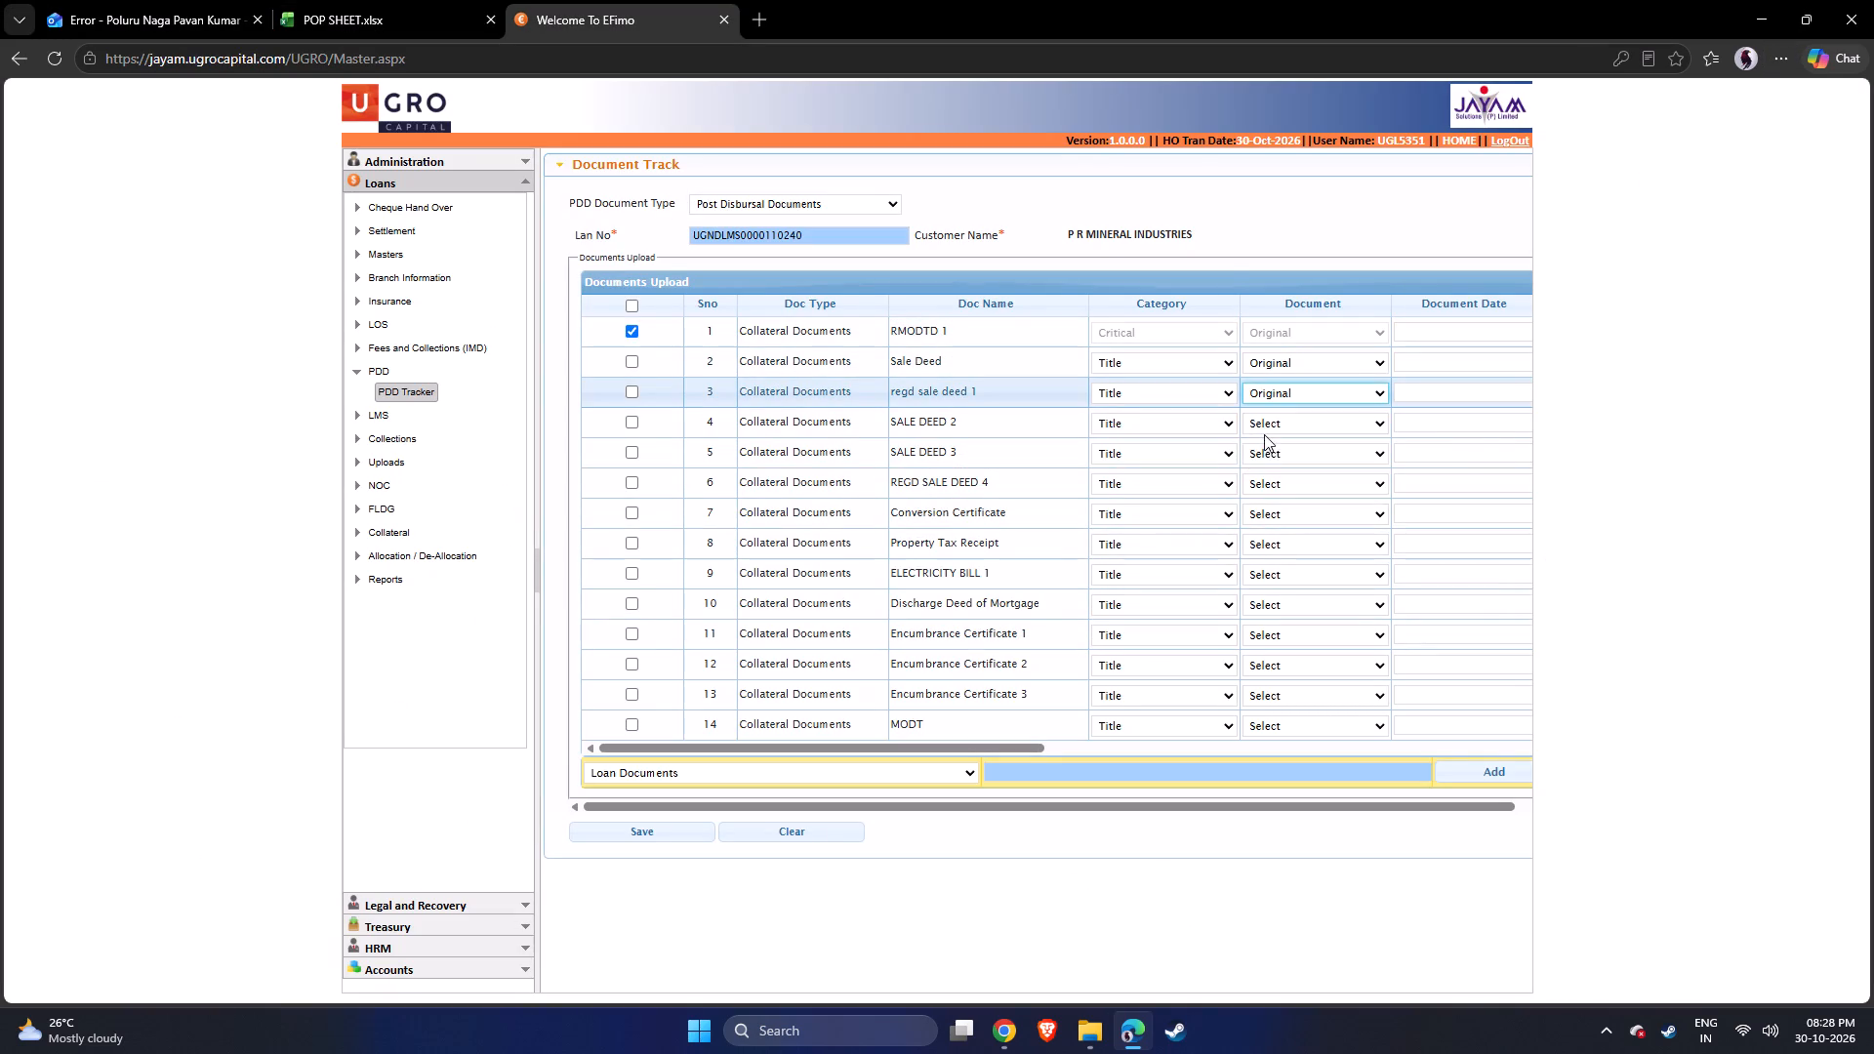
{"action": "left_click", "coordinate": [1264, 432]}
{"action": "left_click", "coordinate": [1268, 469]}
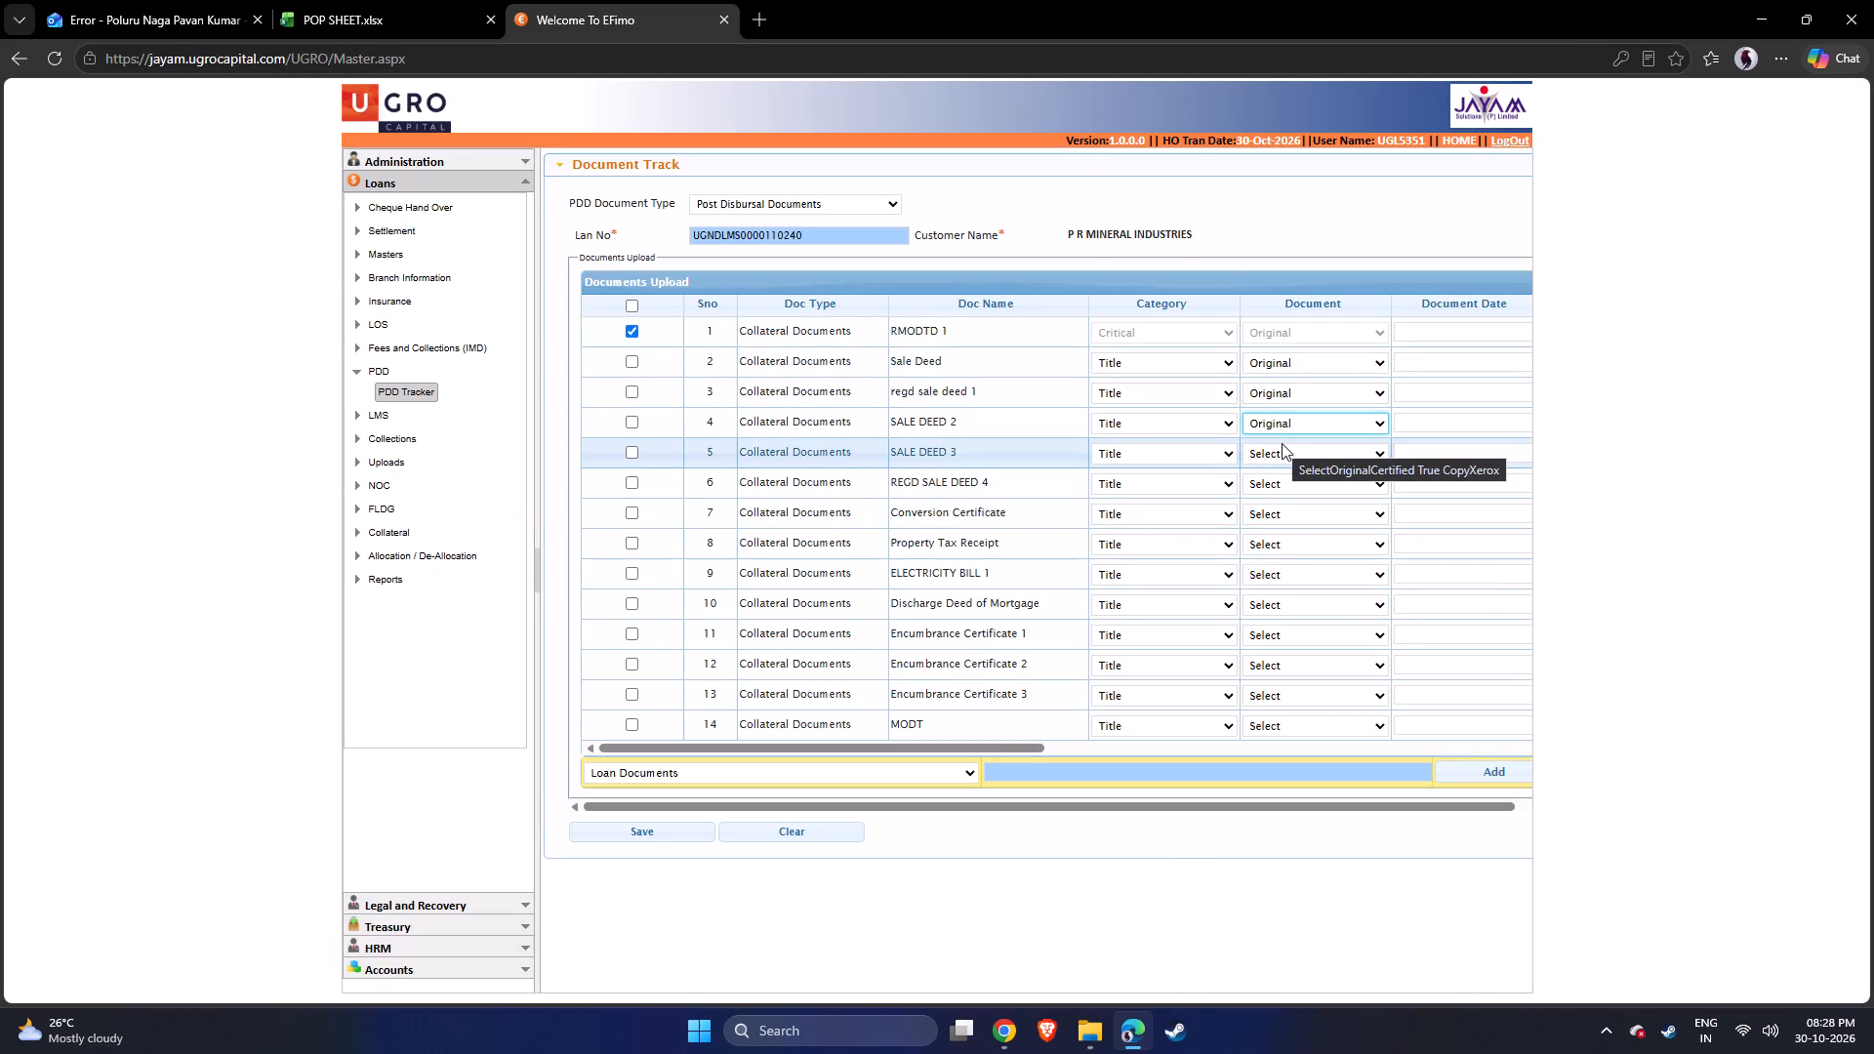
Recheck the copy types in POP SHEET and set SALE DEED 3 to an Original document in EFimo.
{"action": "key", "text": "alt+Tab"}
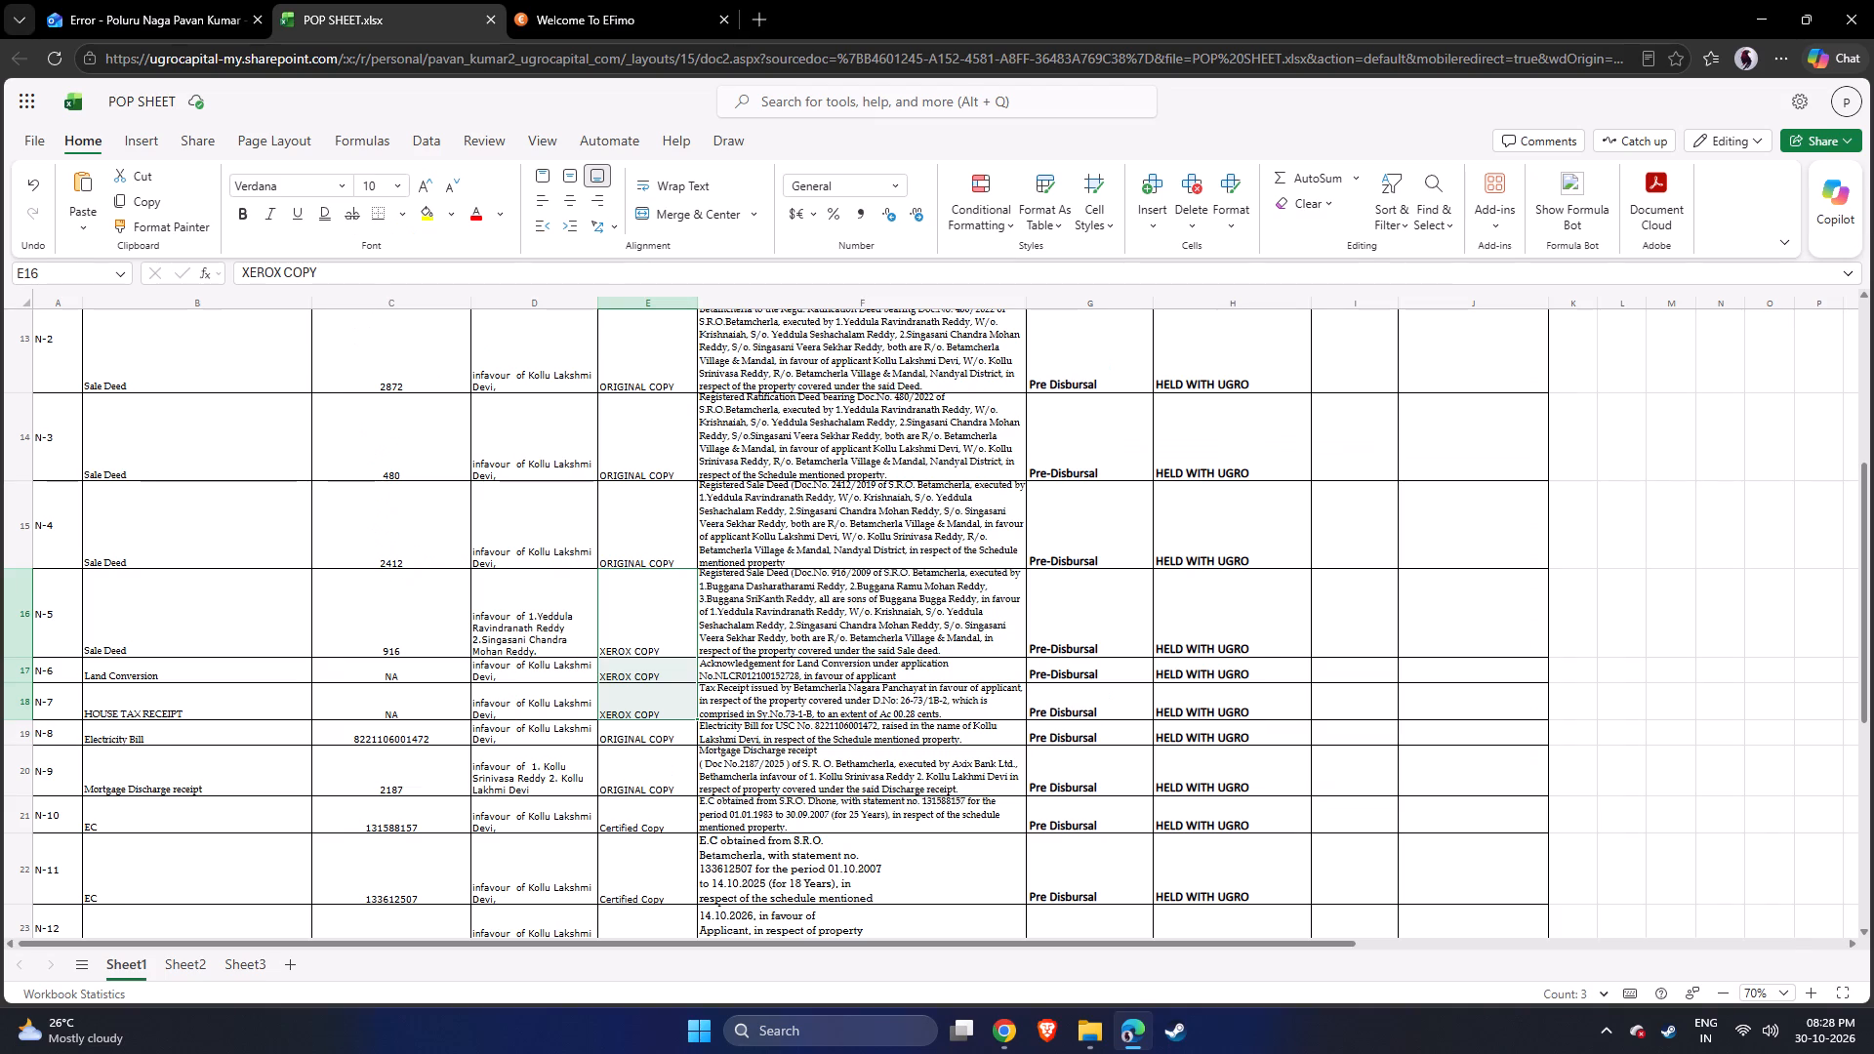
{"action": "key", "text": "alt+Tab"}
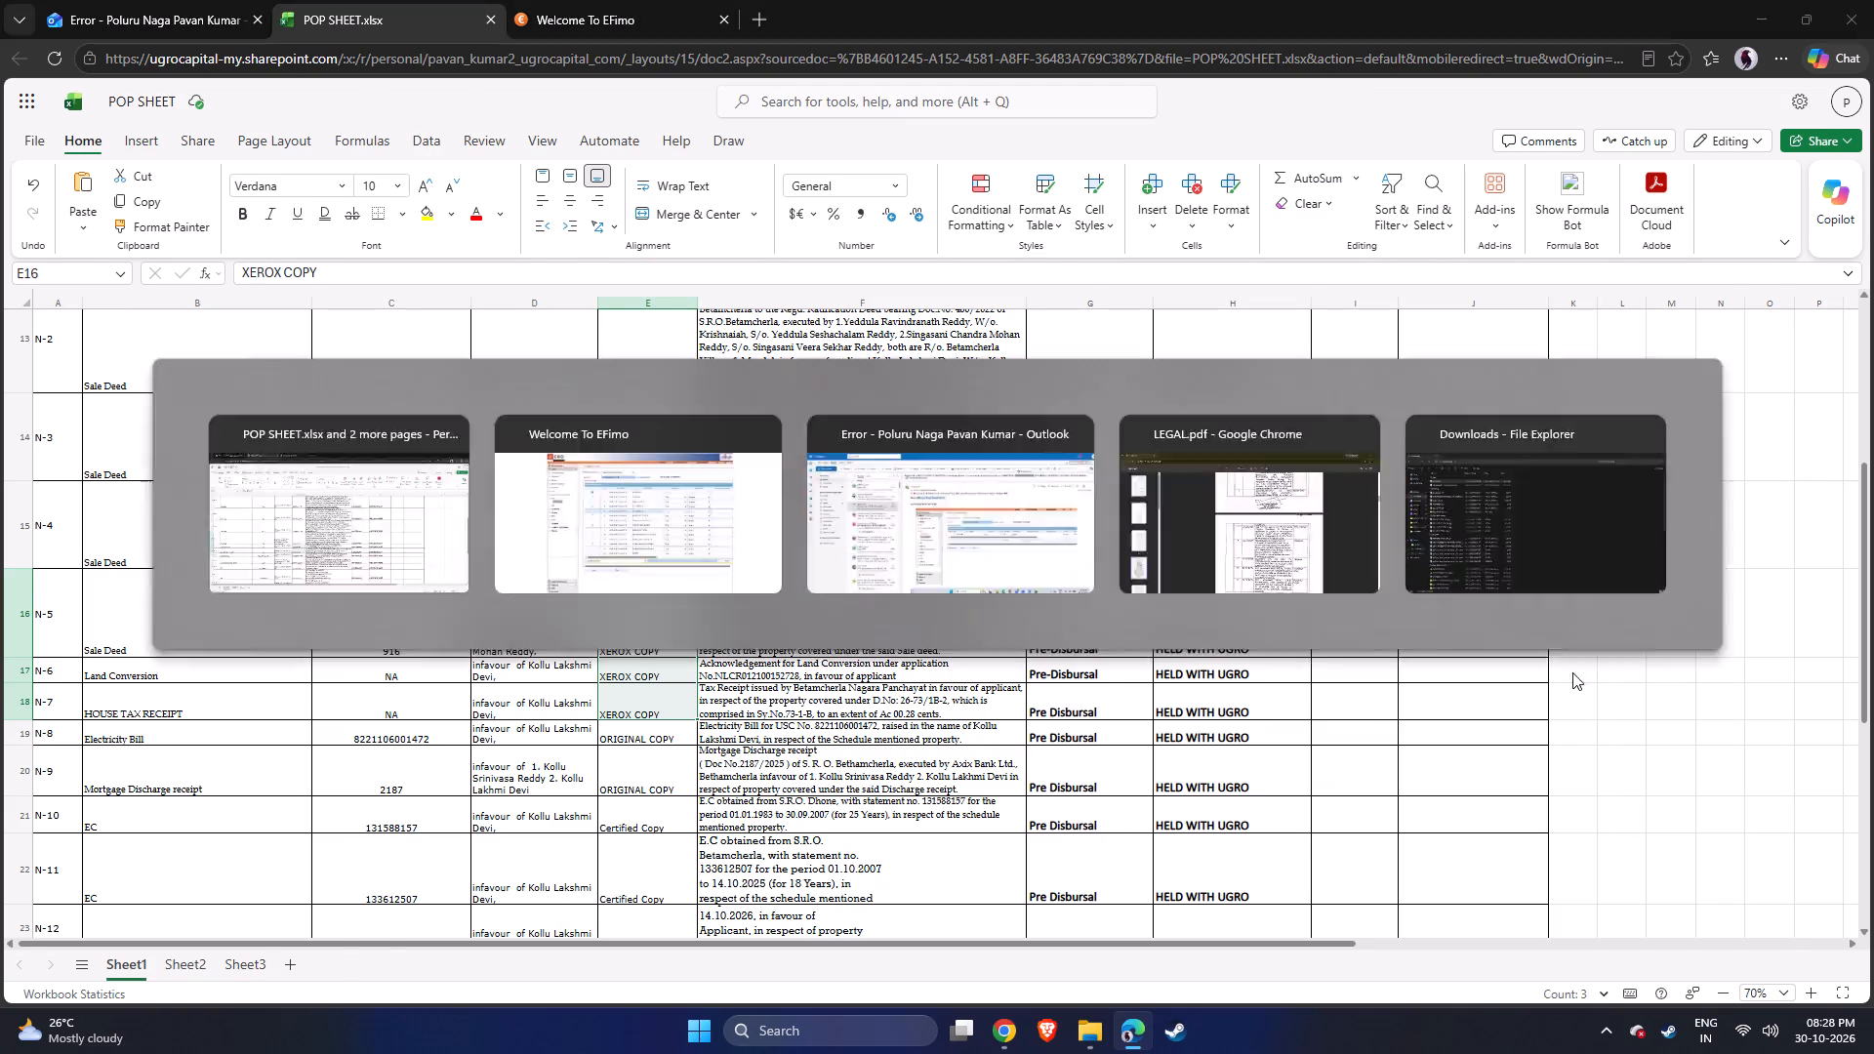
{"action": "left_click", "coordinate": [1313, 453]}
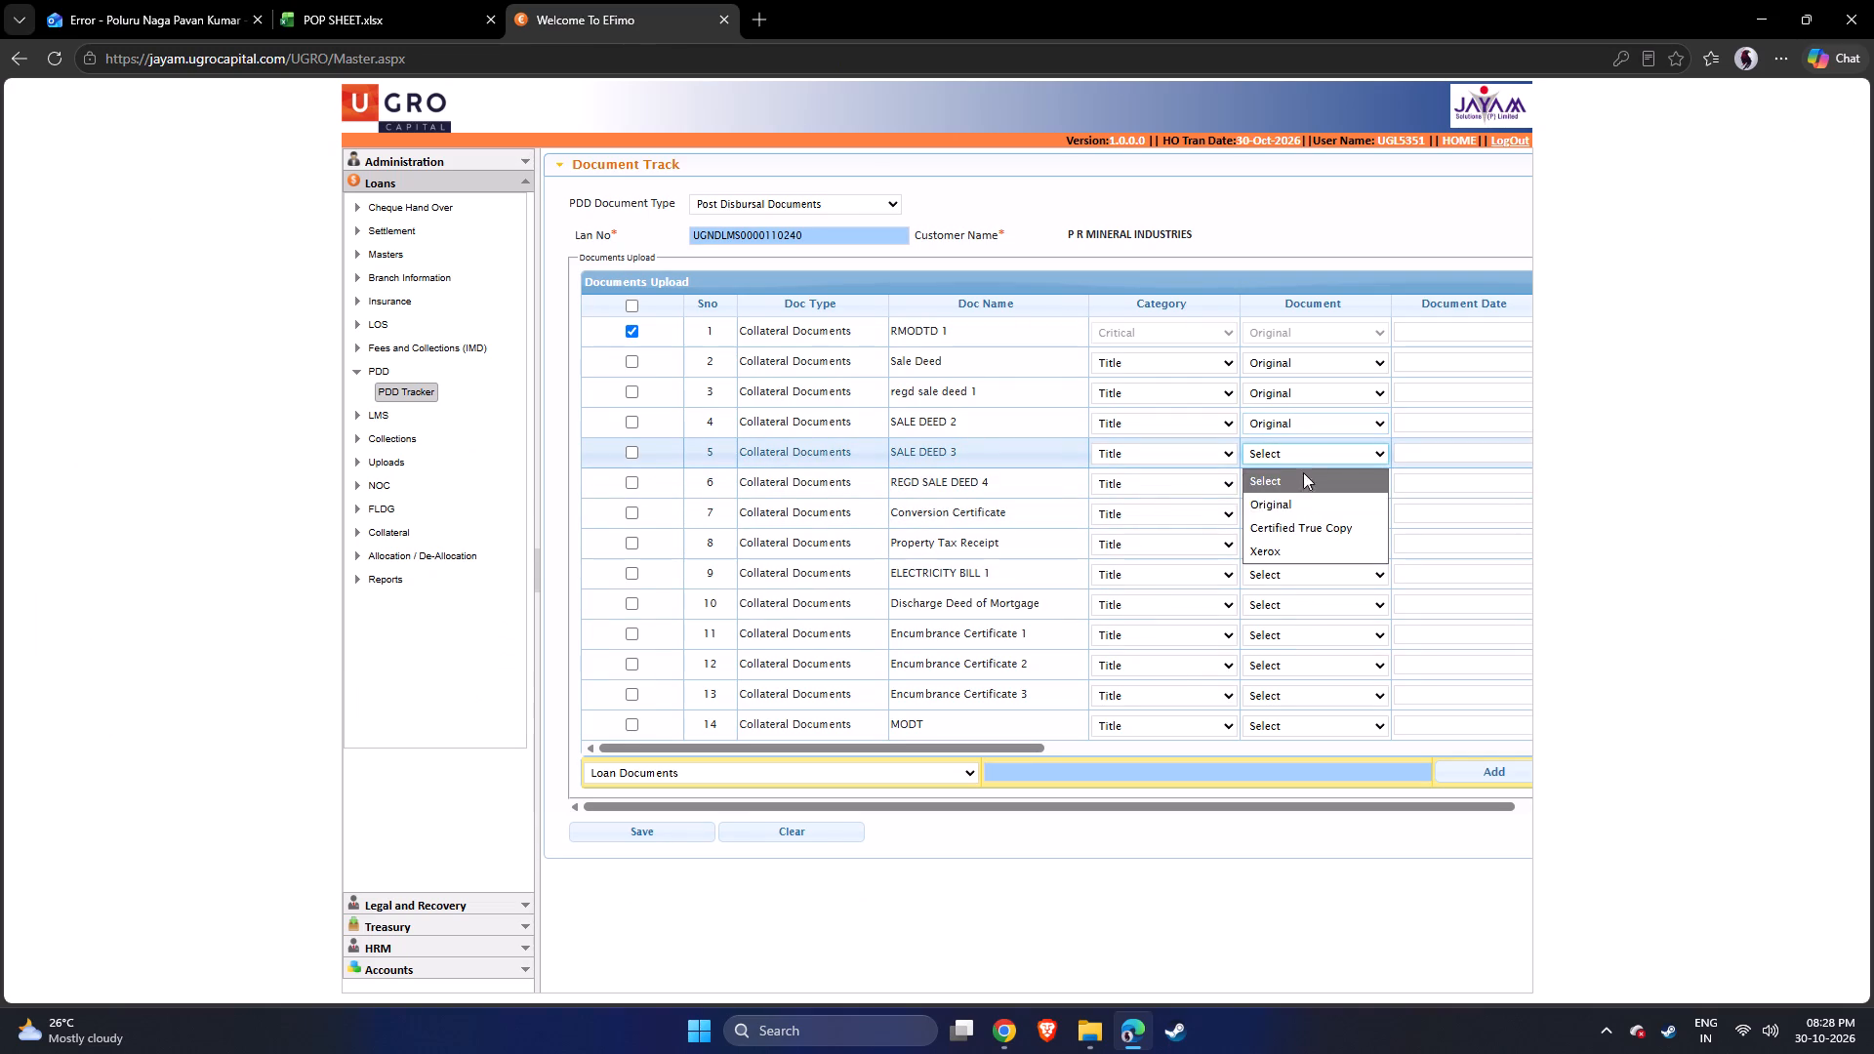
{"action": "left_click", "coordinate": [1299, 499]}
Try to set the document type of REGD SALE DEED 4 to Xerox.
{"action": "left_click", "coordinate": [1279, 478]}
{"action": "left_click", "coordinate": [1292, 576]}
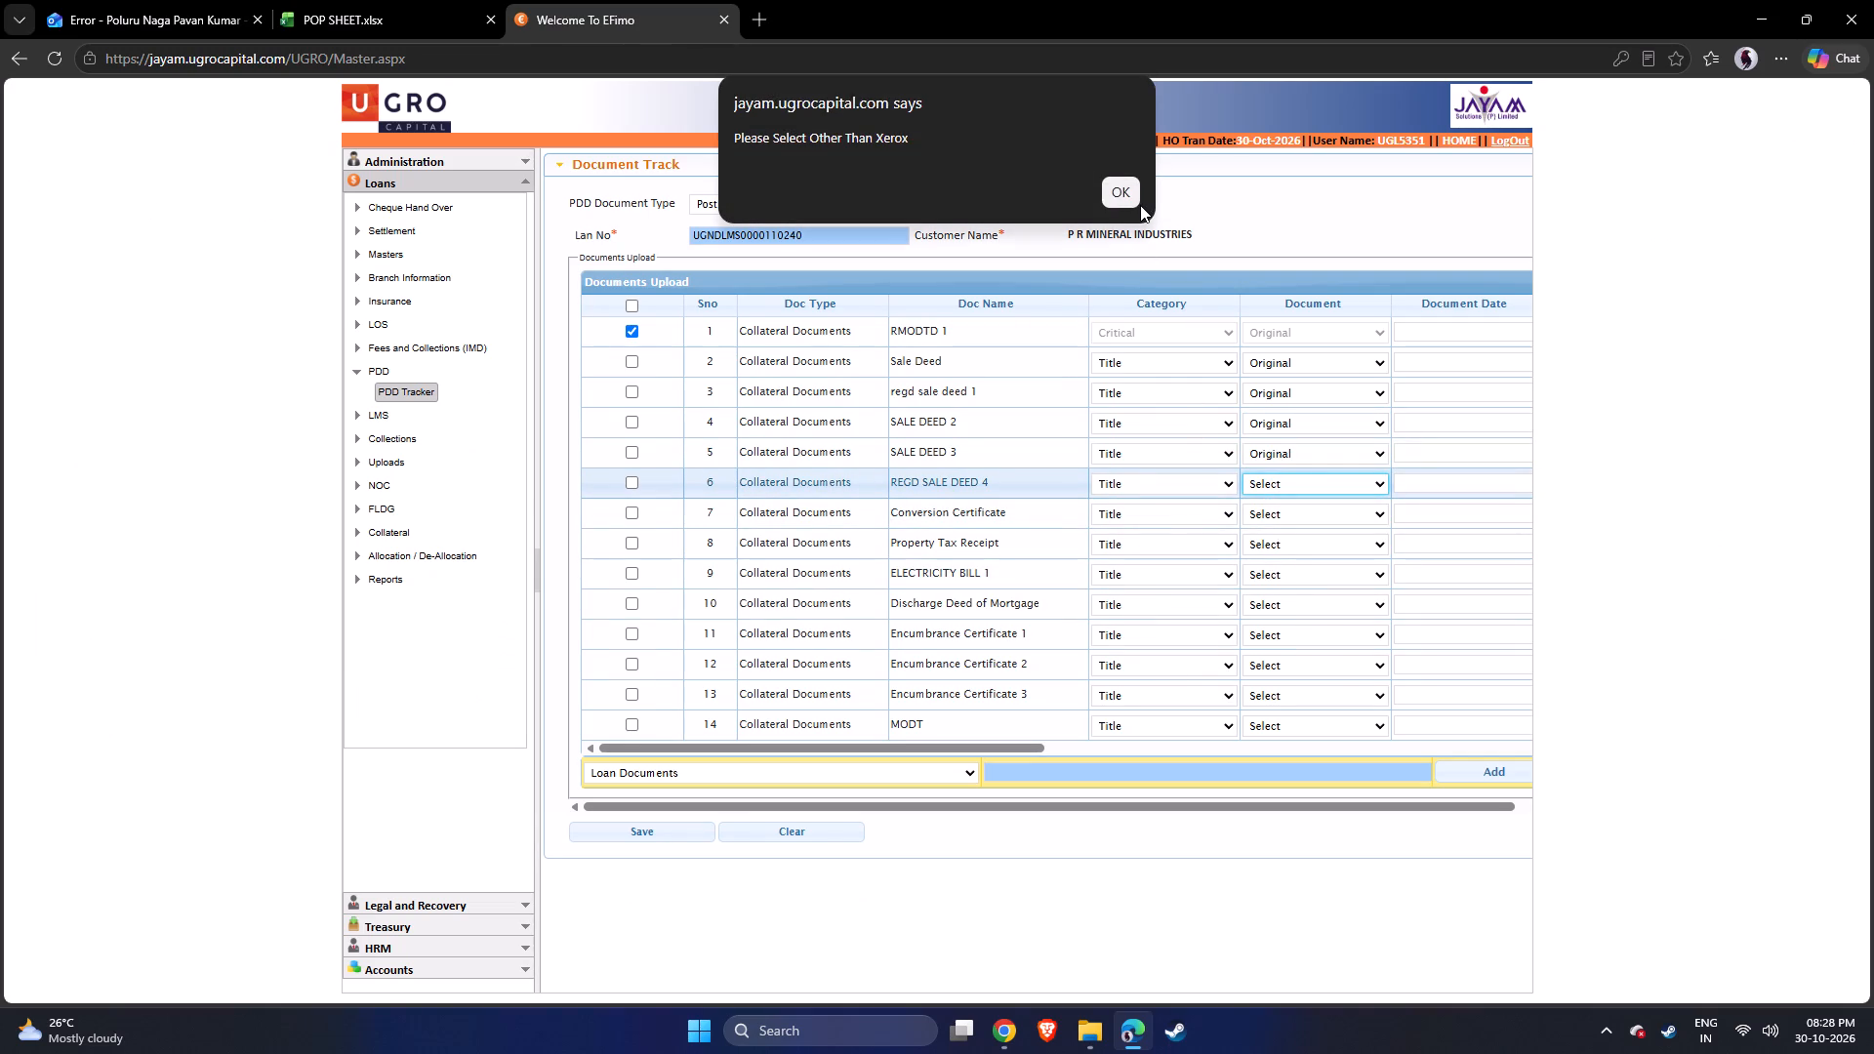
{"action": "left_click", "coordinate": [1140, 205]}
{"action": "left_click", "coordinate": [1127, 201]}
Change REGD SALE DEED 4 to the Non Critical category and set its document type to Xerox.
{"action": "left_click", "coordinate": [1172, 484]}
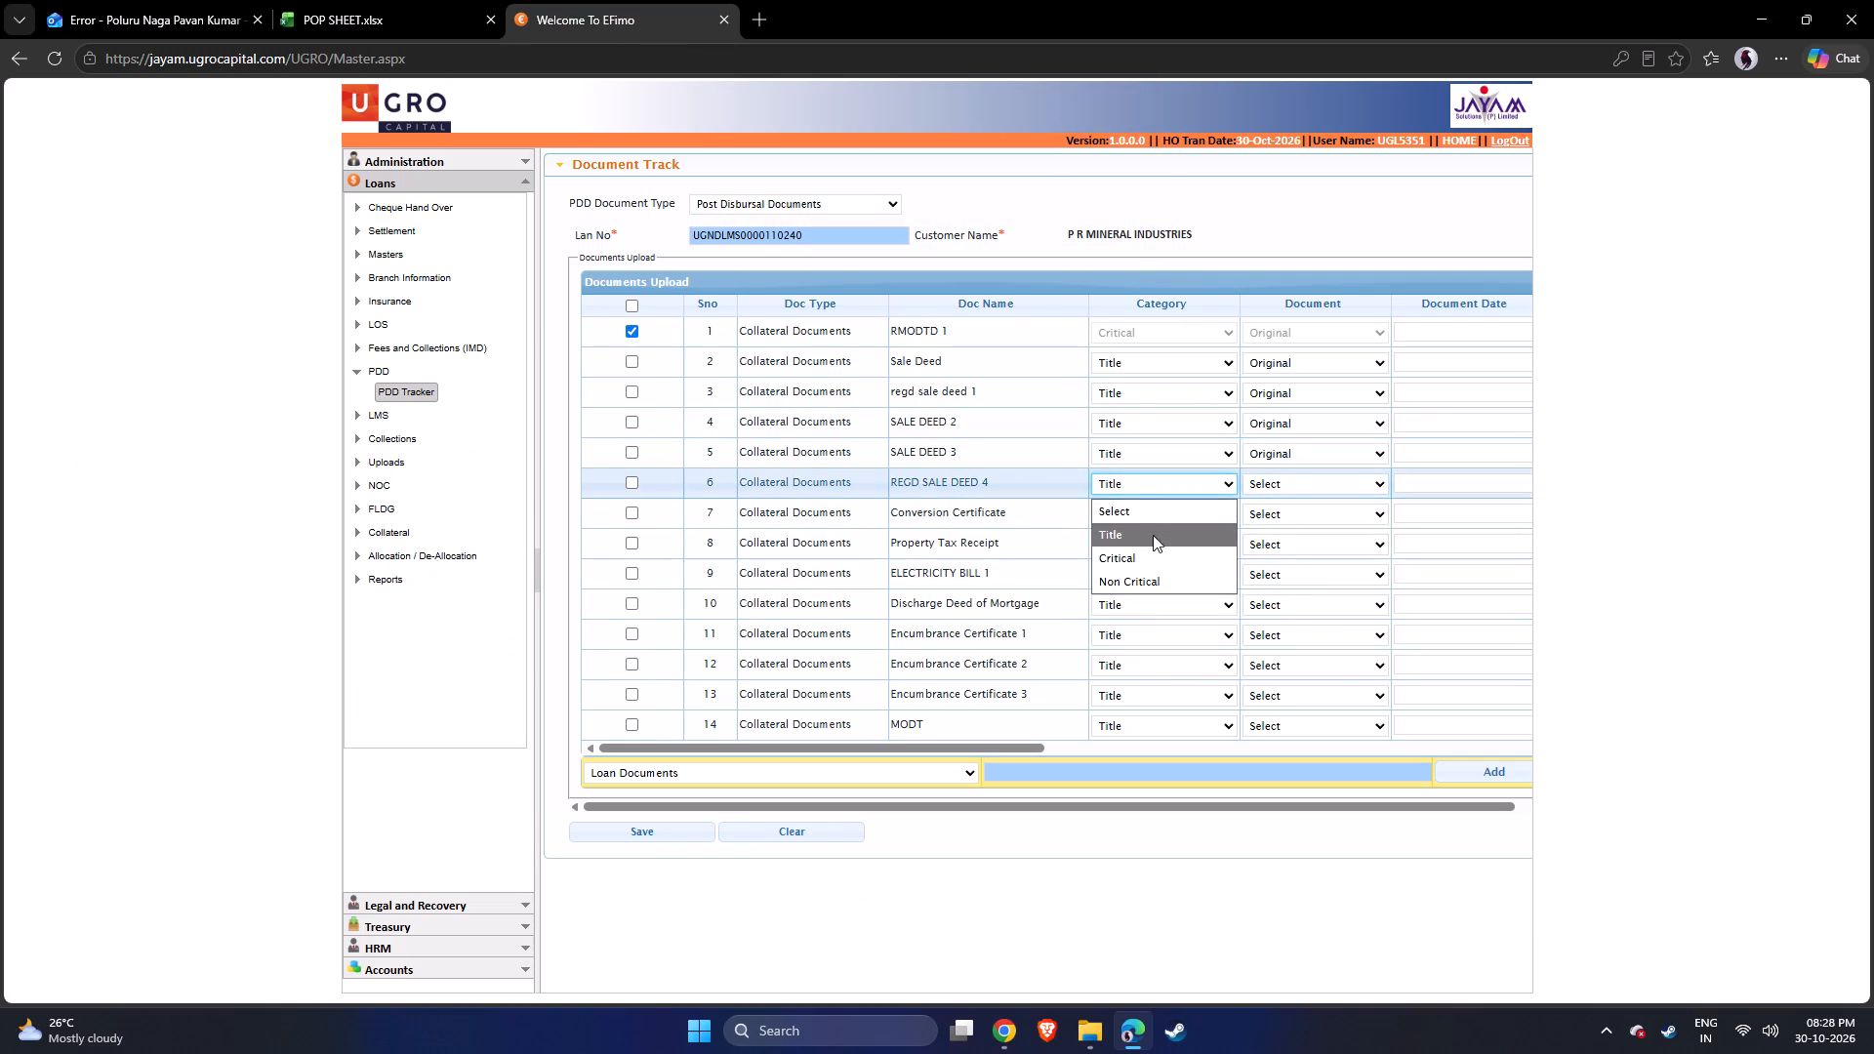
{"action": "left_click", "coordinate": [1149, 576]}
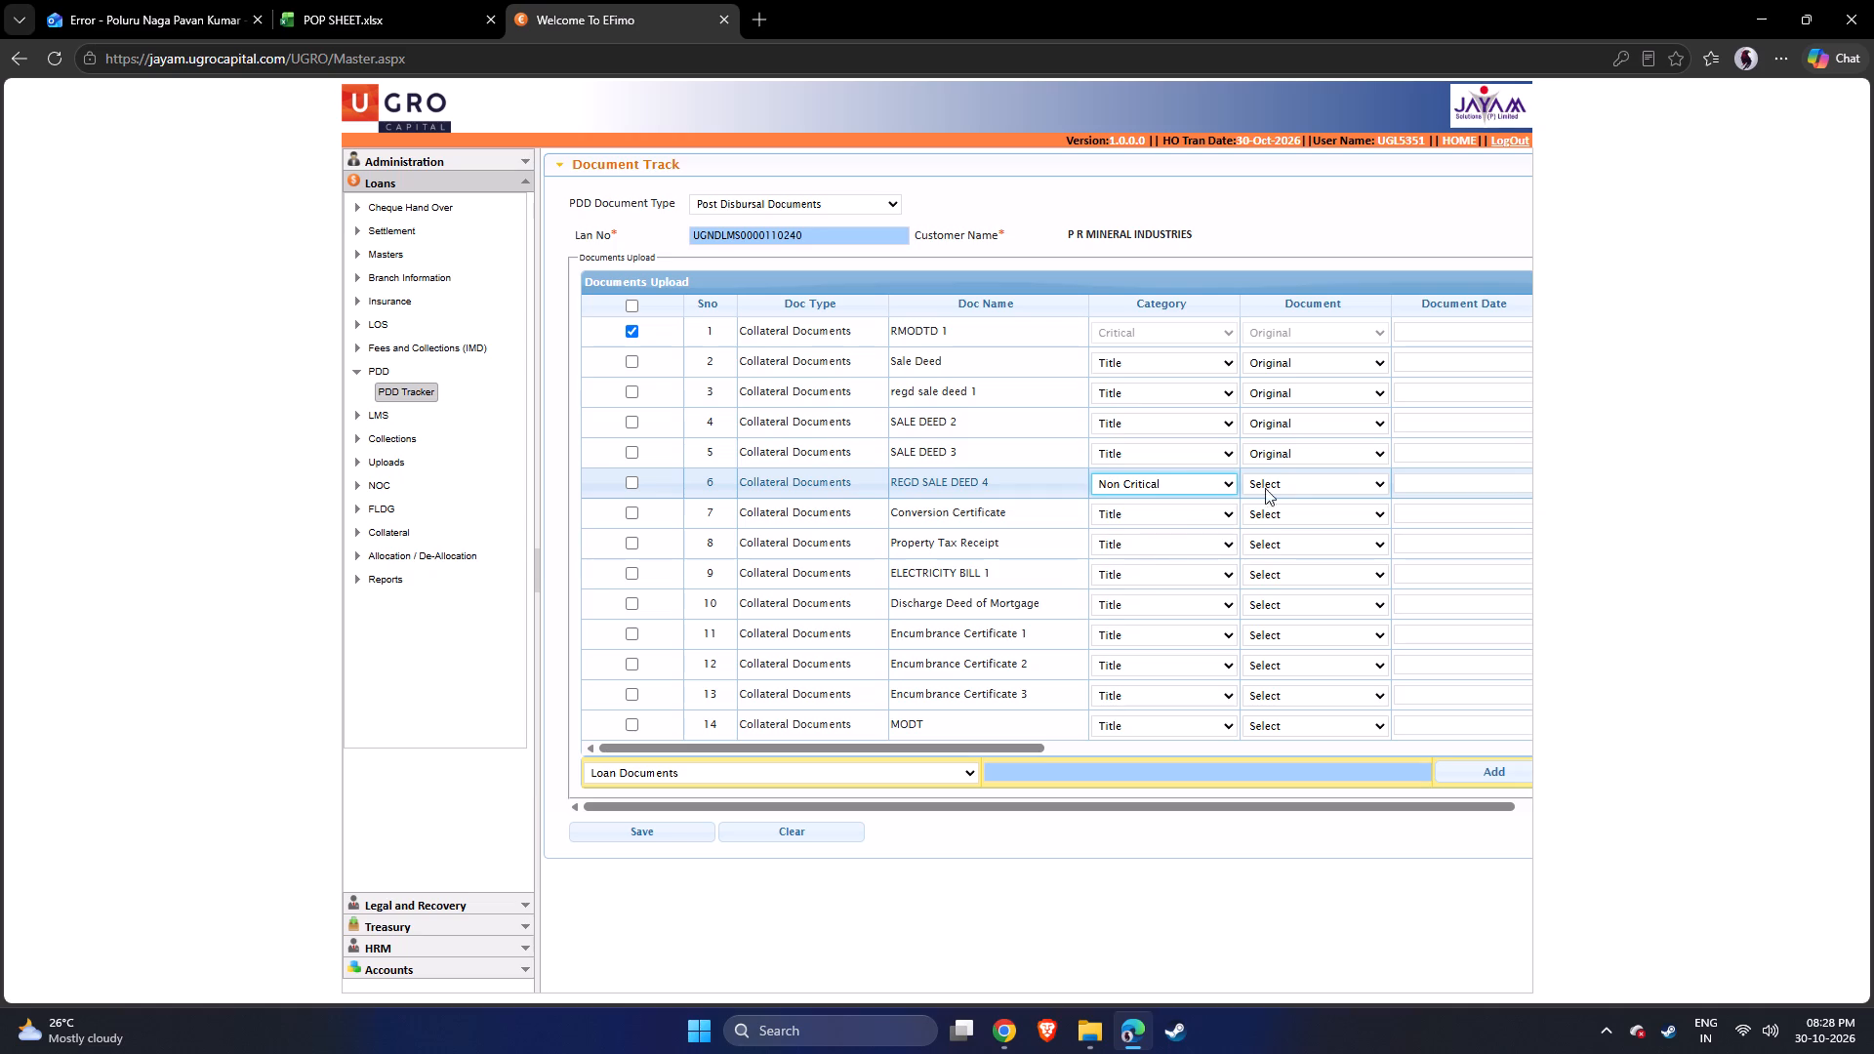
{"action": "left_click", "coordinate": [1283, 484]}
{"action": "left_click", "coordinate": [1282, 577]}
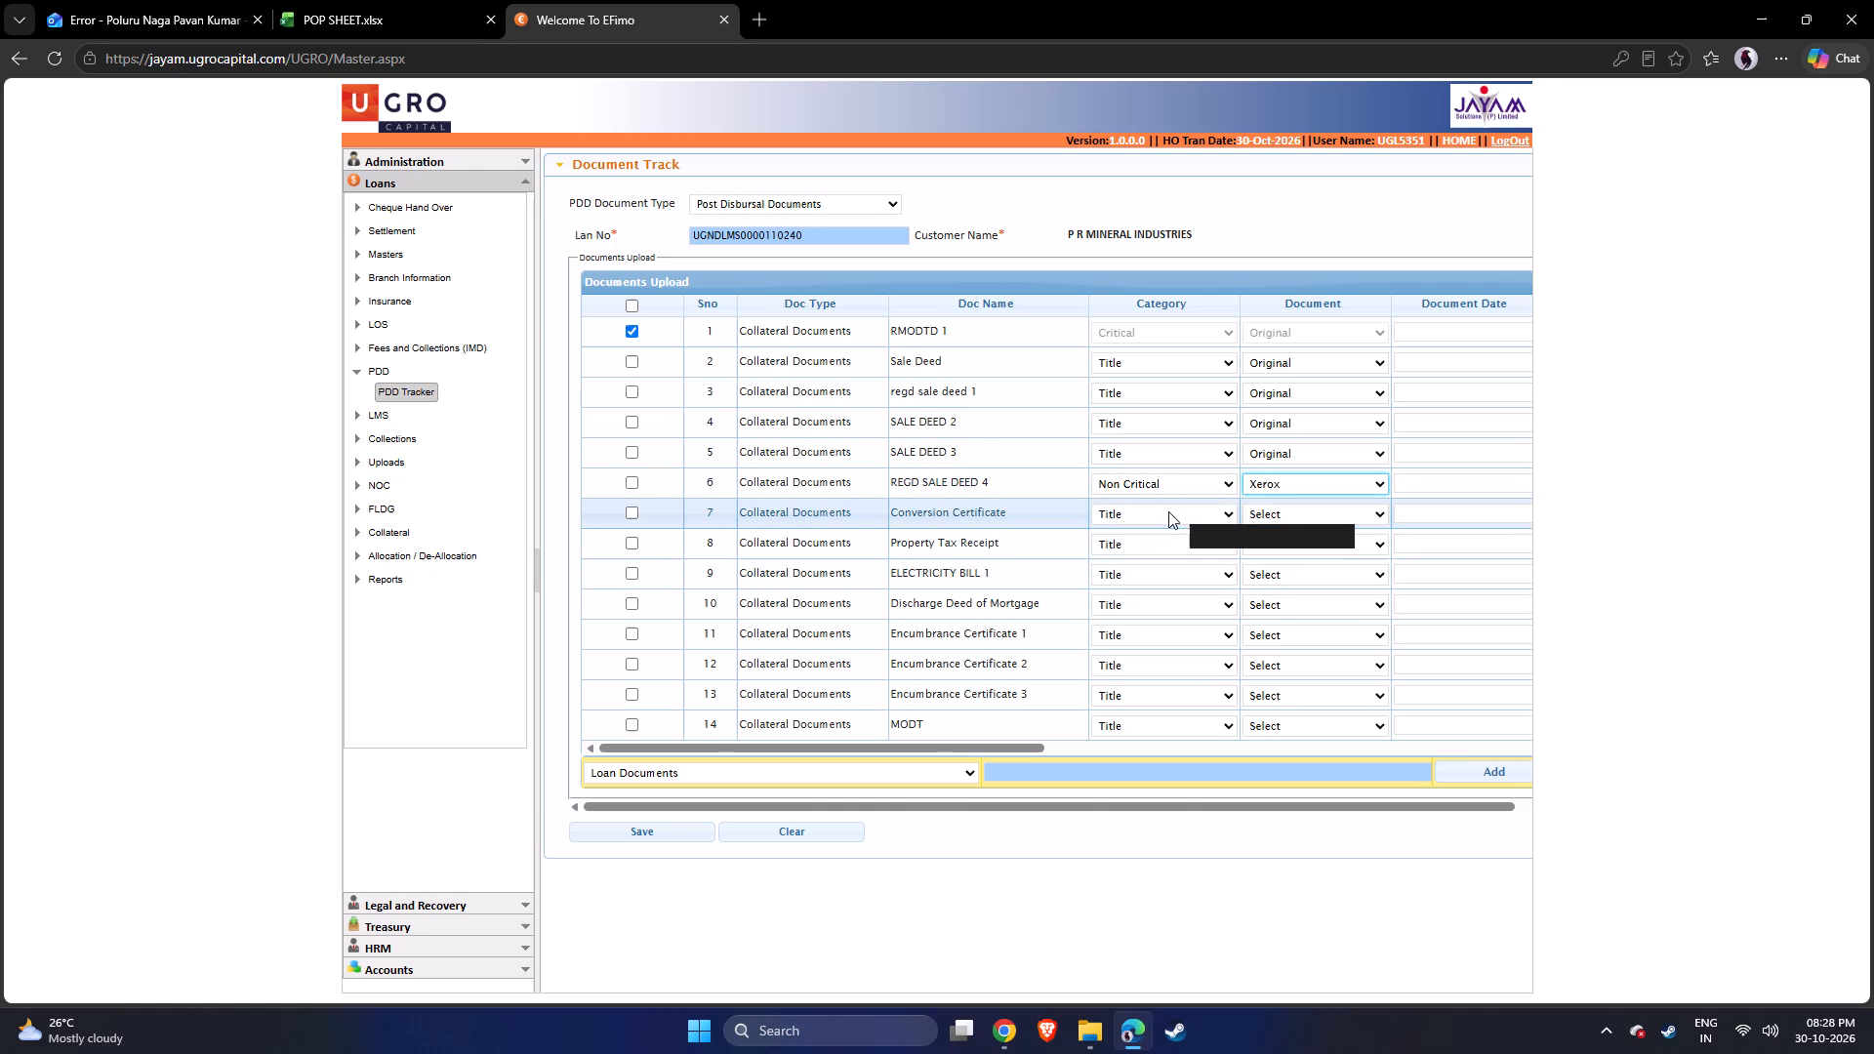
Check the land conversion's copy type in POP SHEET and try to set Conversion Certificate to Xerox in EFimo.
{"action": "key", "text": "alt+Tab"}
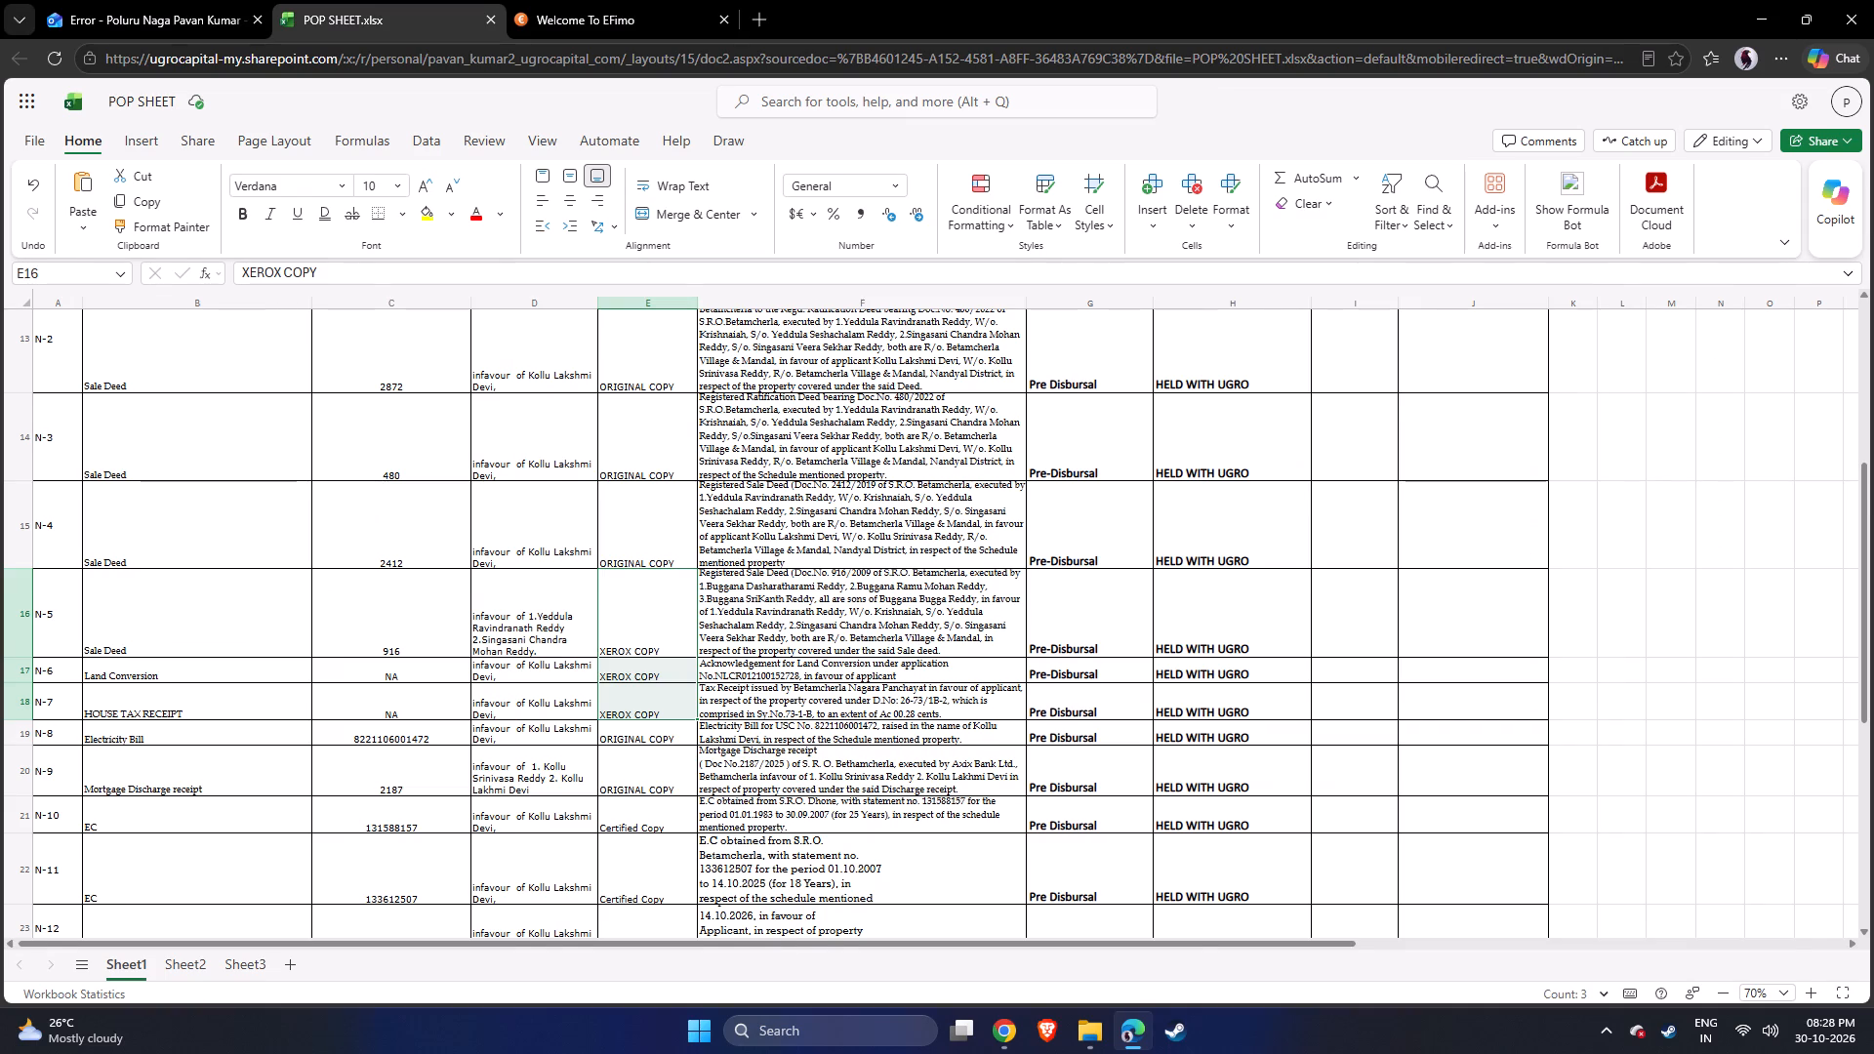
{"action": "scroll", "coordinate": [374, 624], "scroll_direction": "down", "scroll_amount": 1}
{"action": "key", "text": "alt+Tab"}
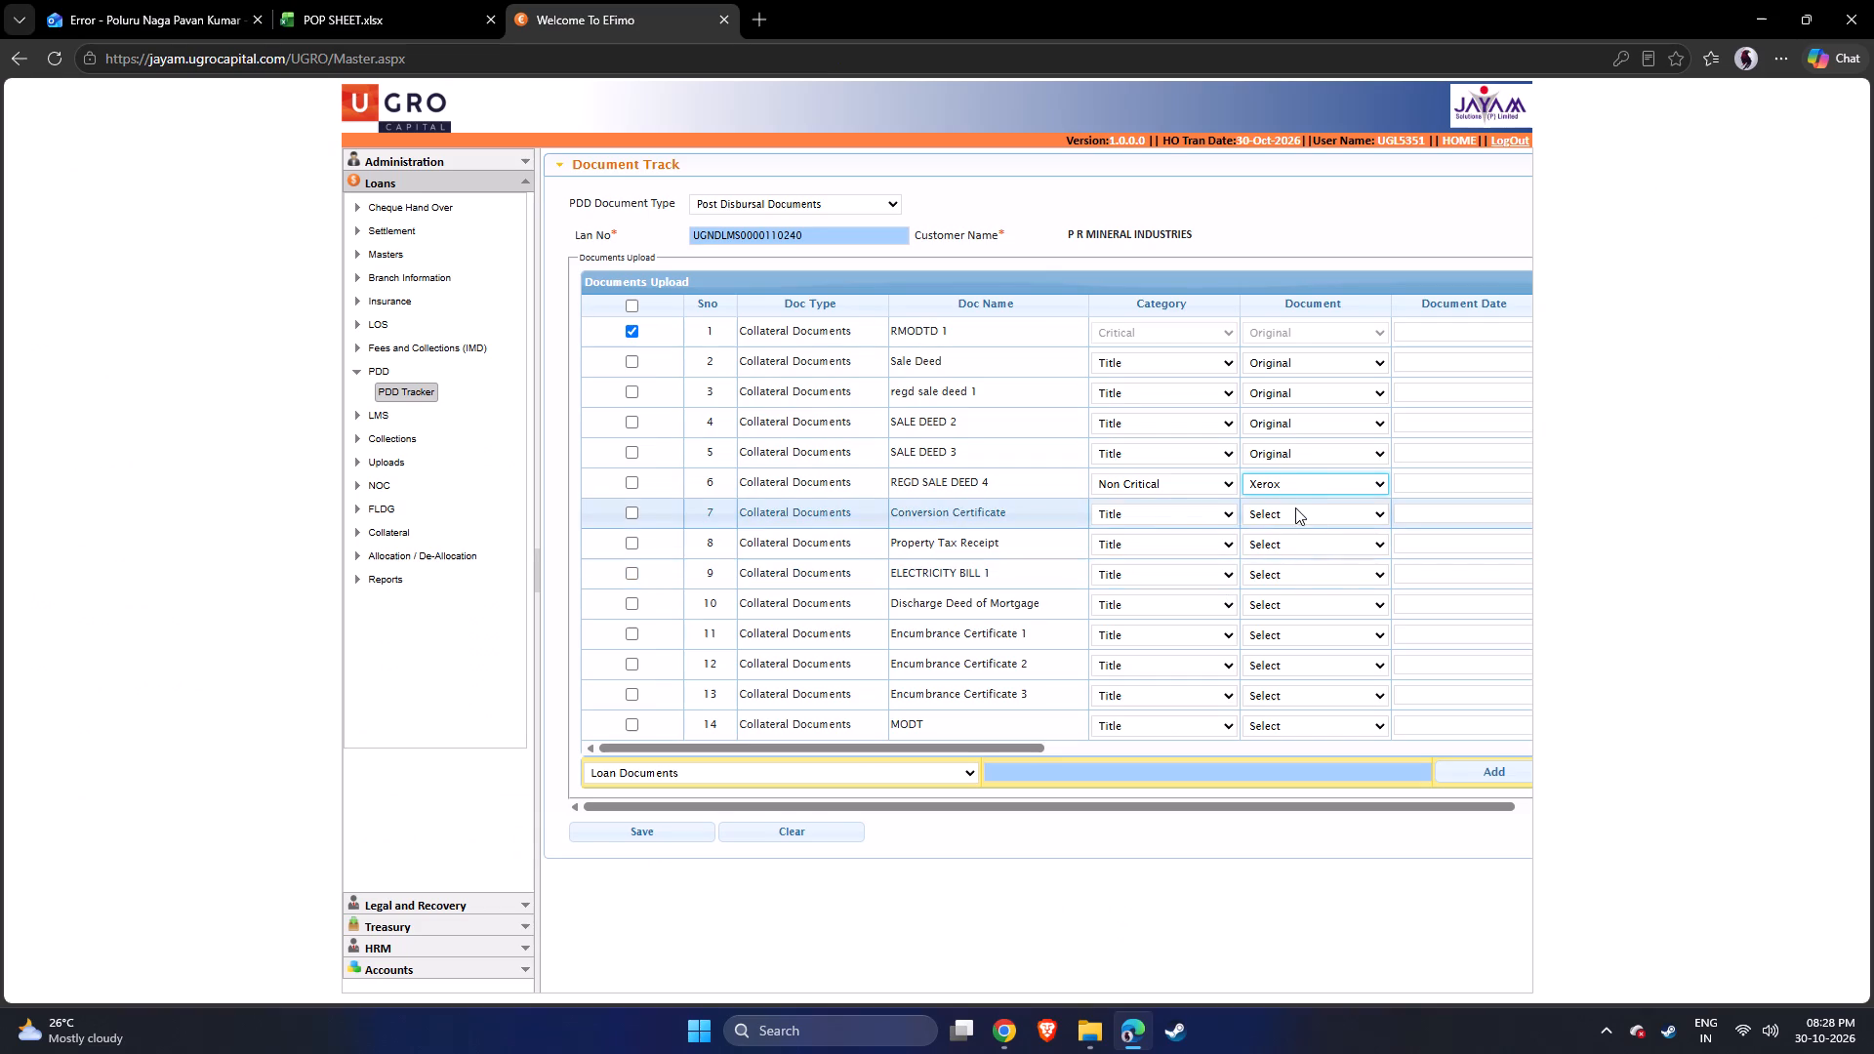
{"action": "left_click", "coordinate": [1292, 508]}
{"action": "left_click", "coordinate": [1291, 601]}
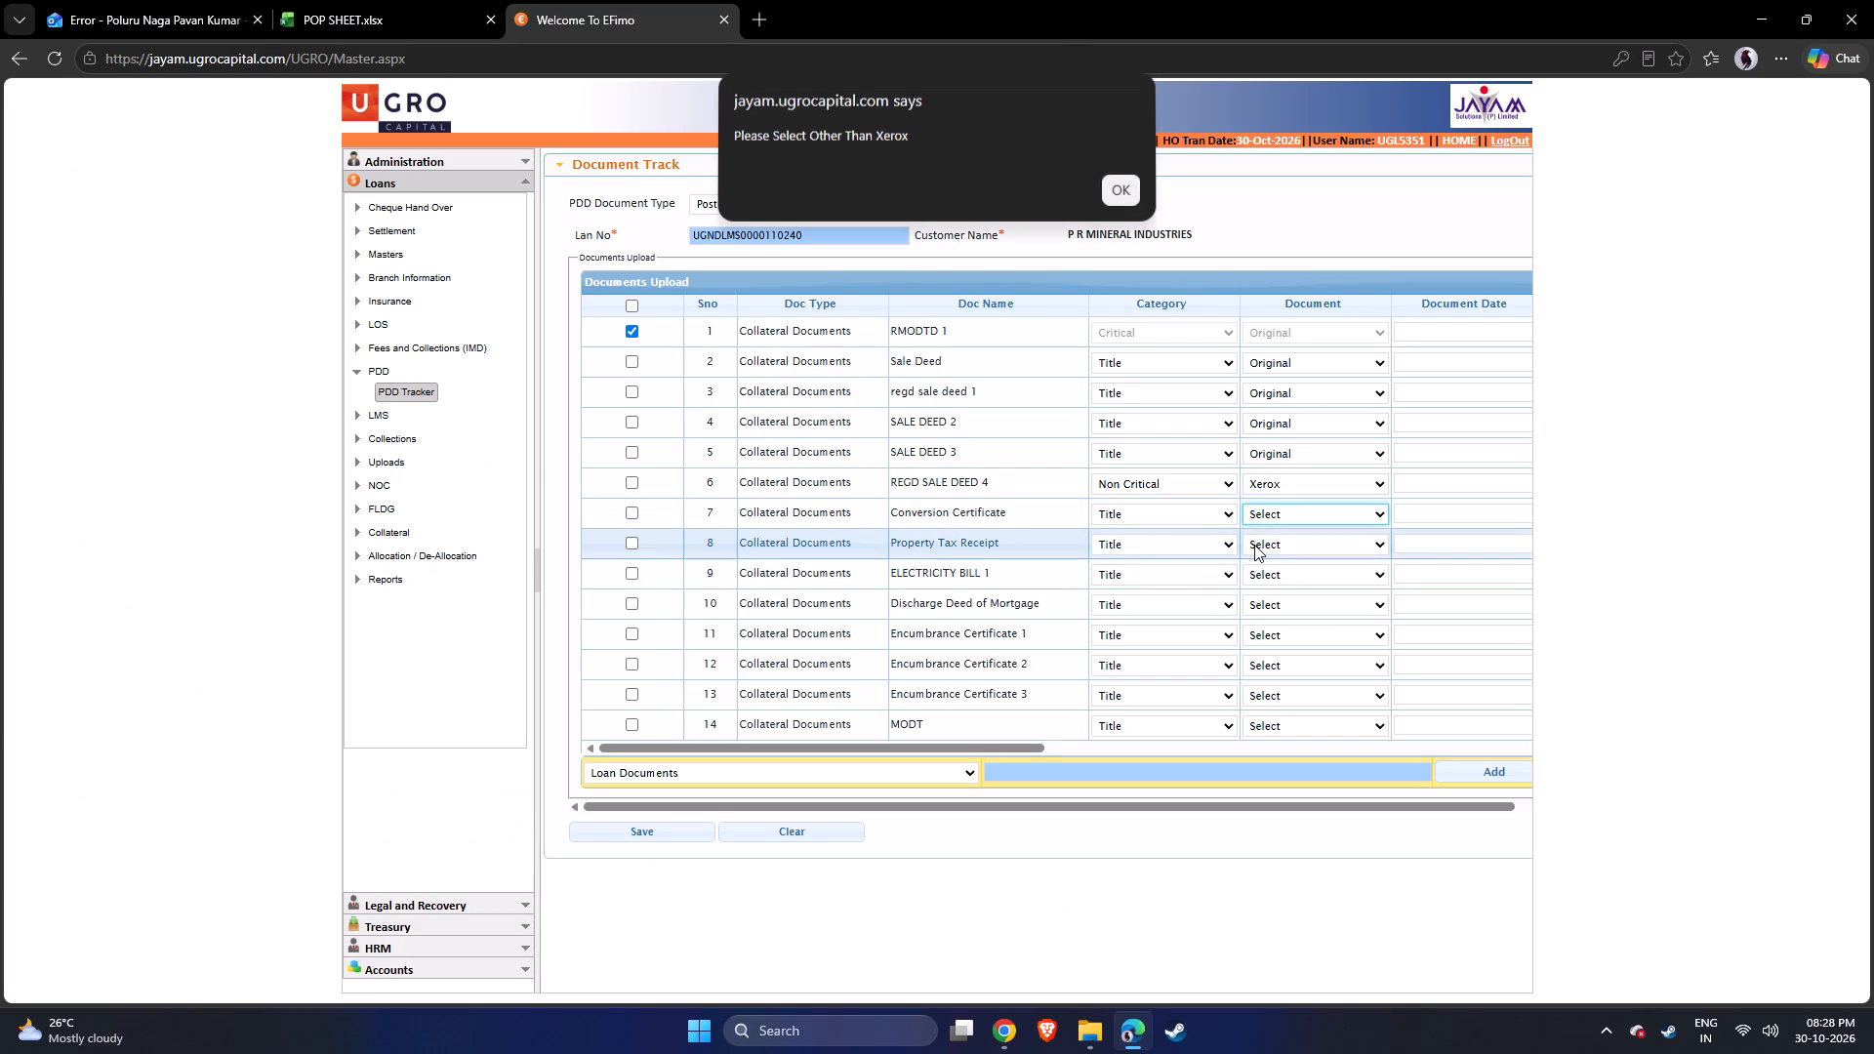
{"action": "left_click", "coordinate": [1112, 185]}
Change Conversion Certificate to the Non Critical category and set its document type to Xerox.
{"action": "left_click", "coordinate": [1160, 522]}
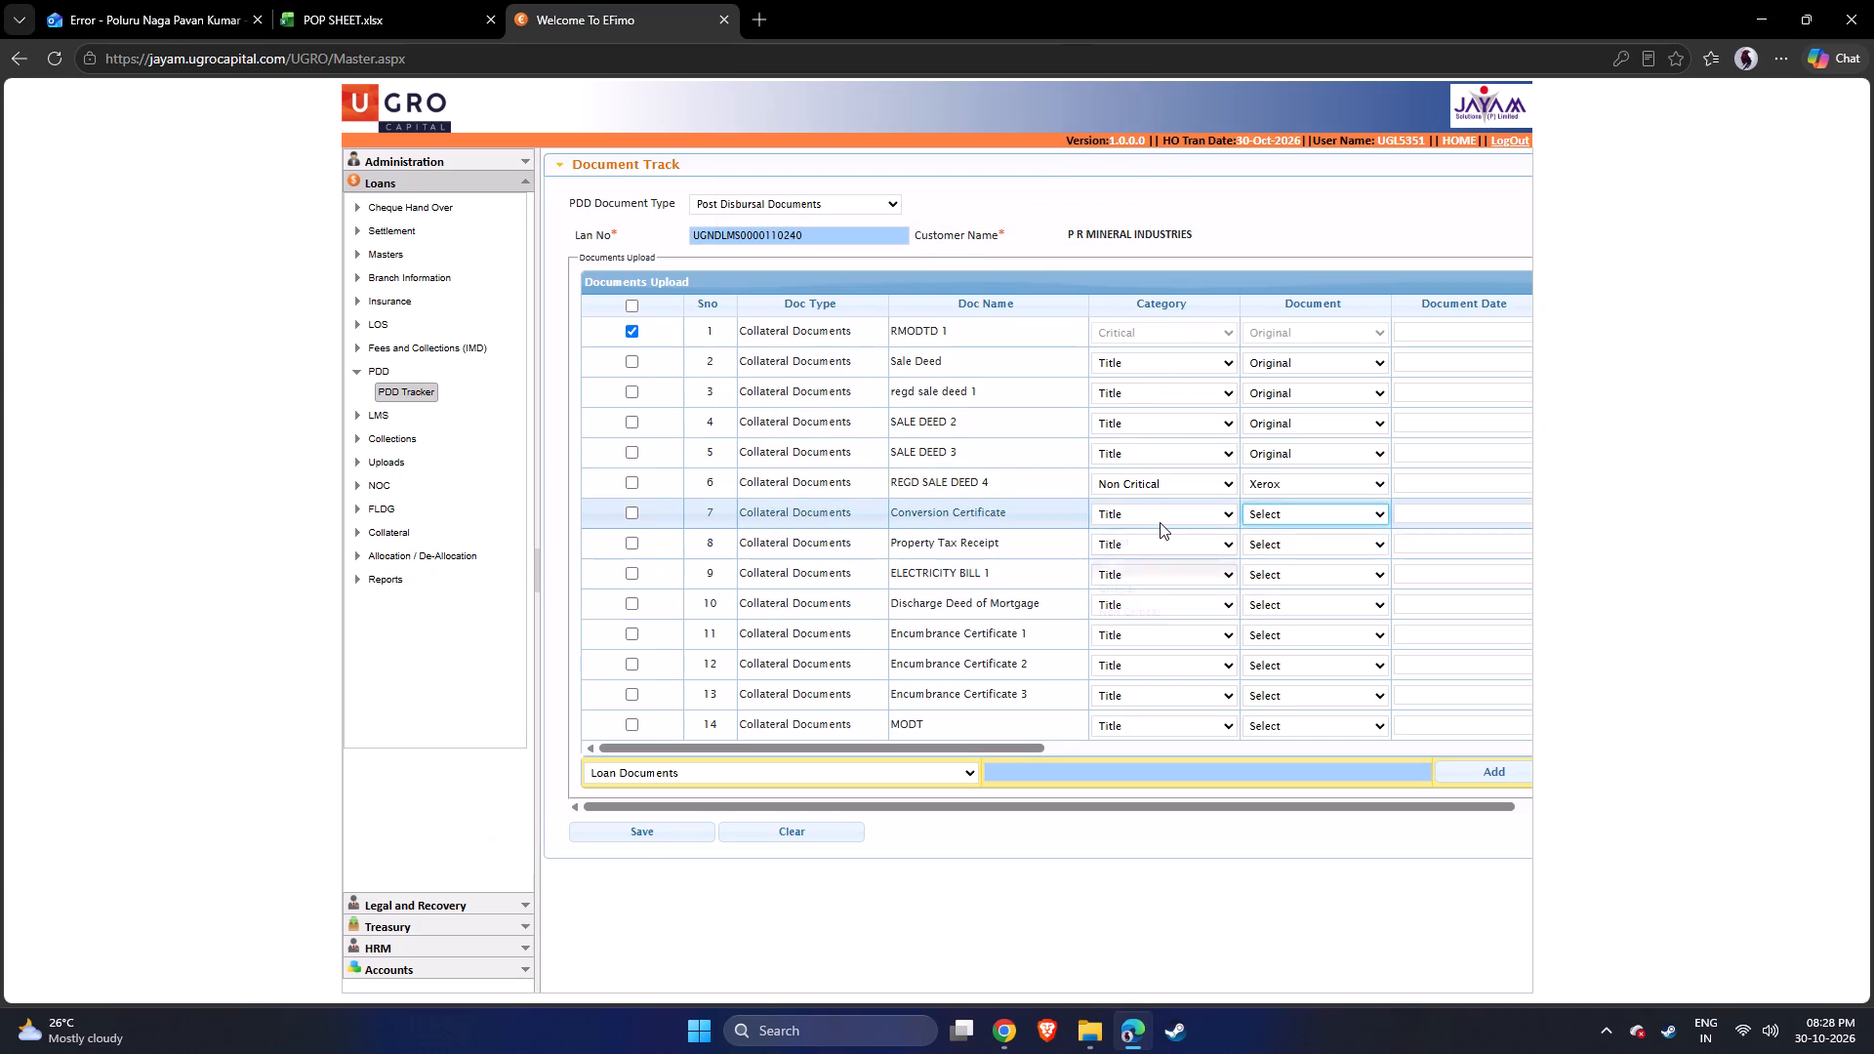
{"action": "left_click", "coordinate": [1155, 608]}
{"action": "left_click", "coordinate": [1273, 519]}
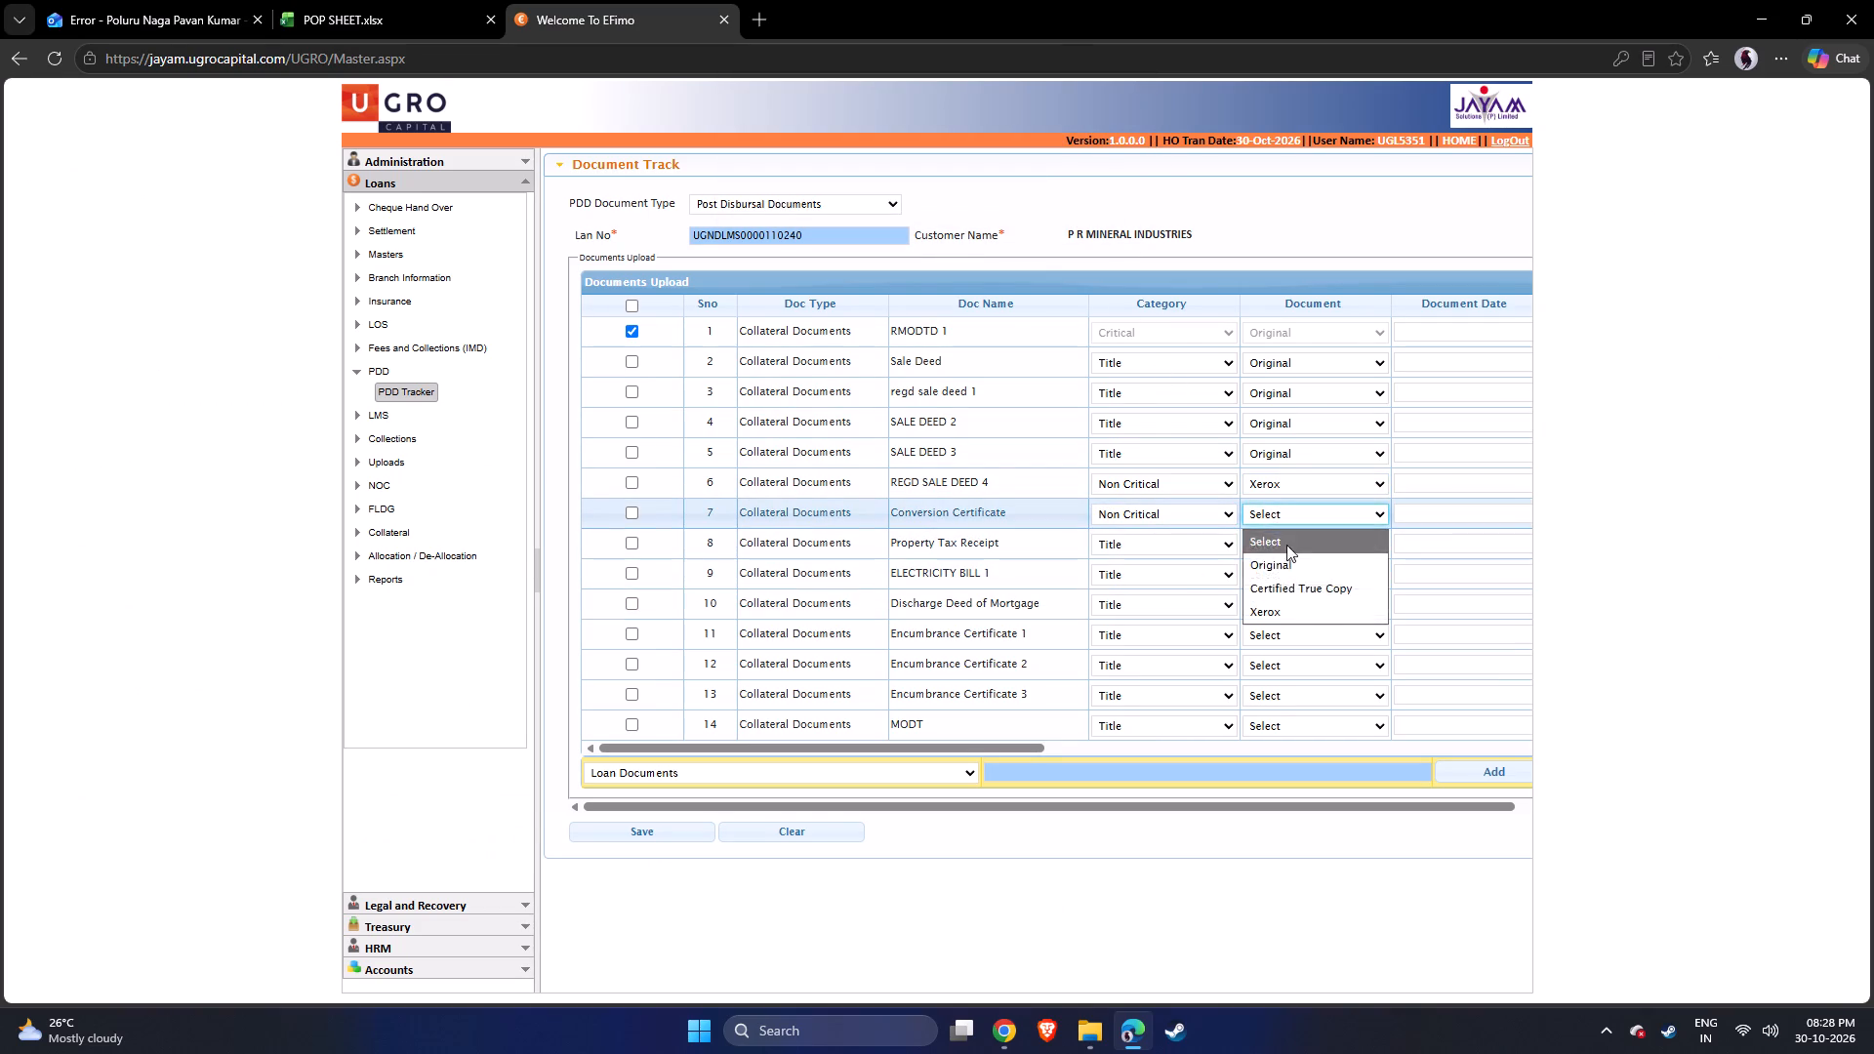
{"action": "left_click", "coordinate": [1289, 604]}
Change Property Tax Receipt to the Non Critical category and set its document type to Xerox.
{"action": "left_click", "coordinate": [1146, 538]}
{"action": "left_click", "coordinate": [1173, 633]}
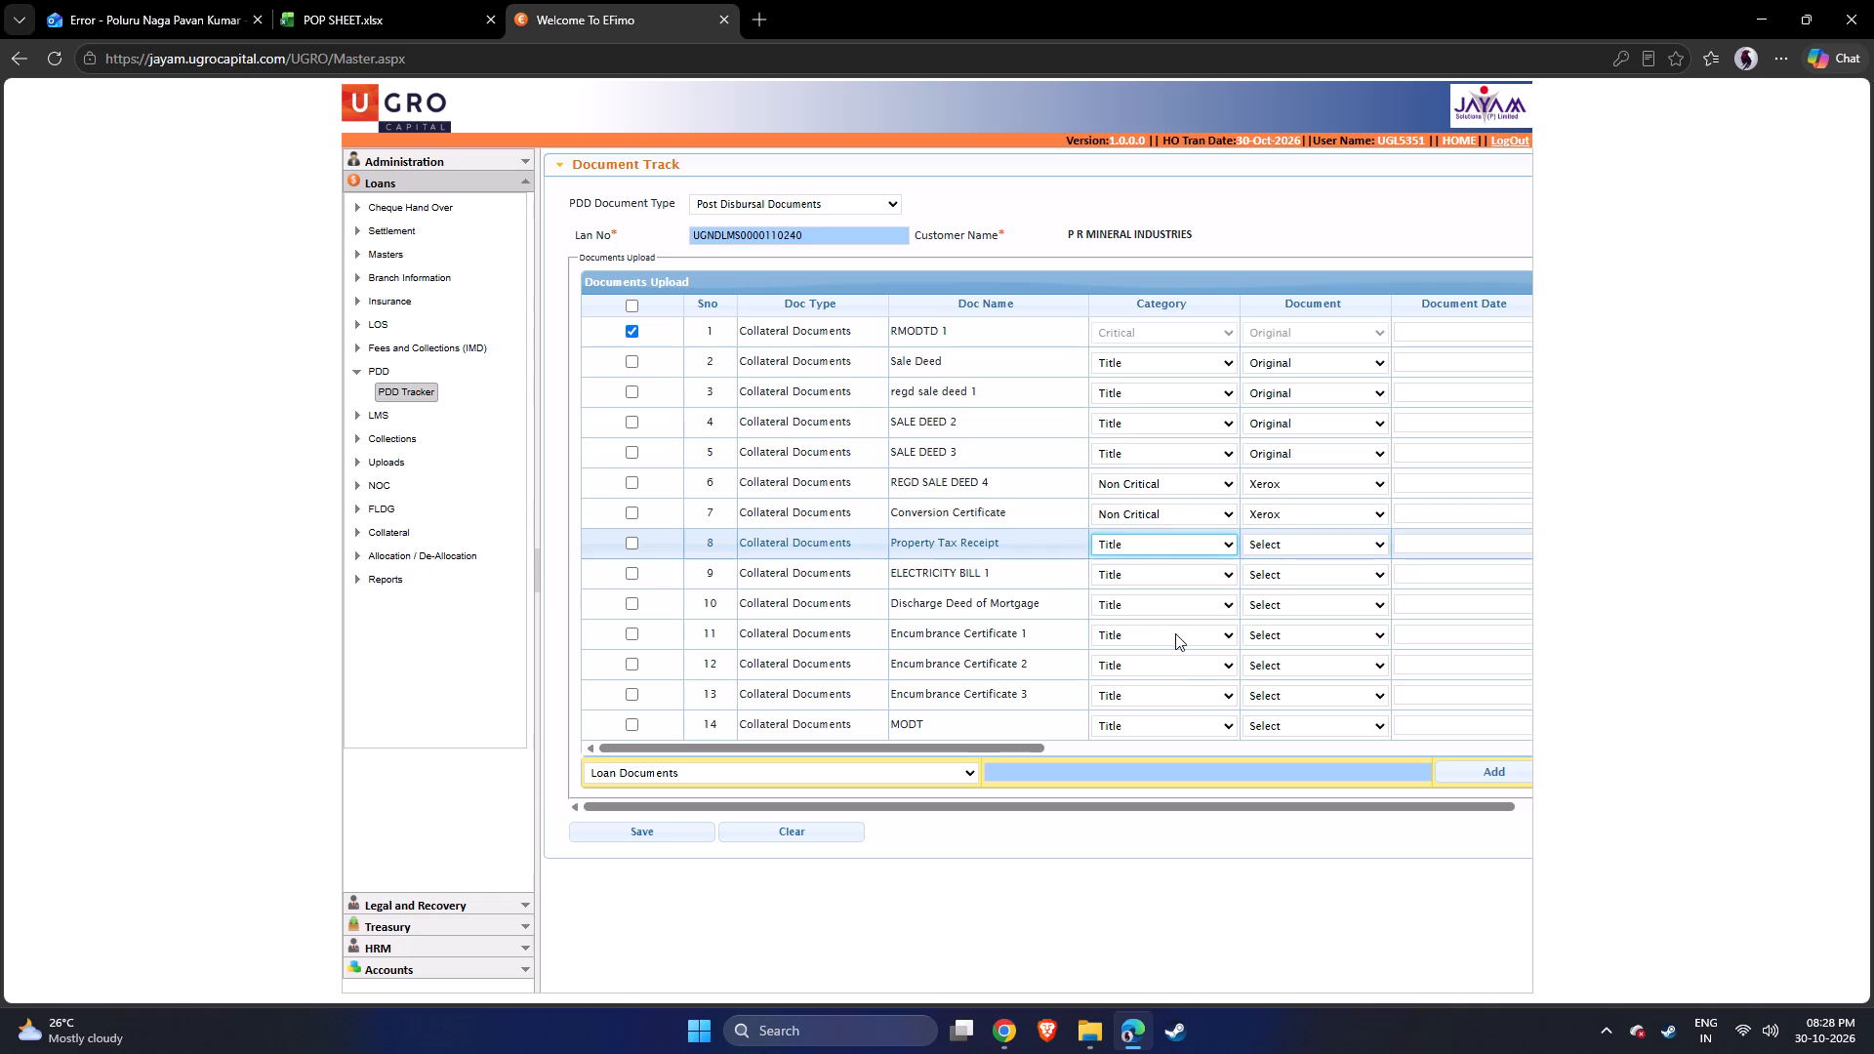
{"action": "left_click", "coordinate": [1287, 542]}
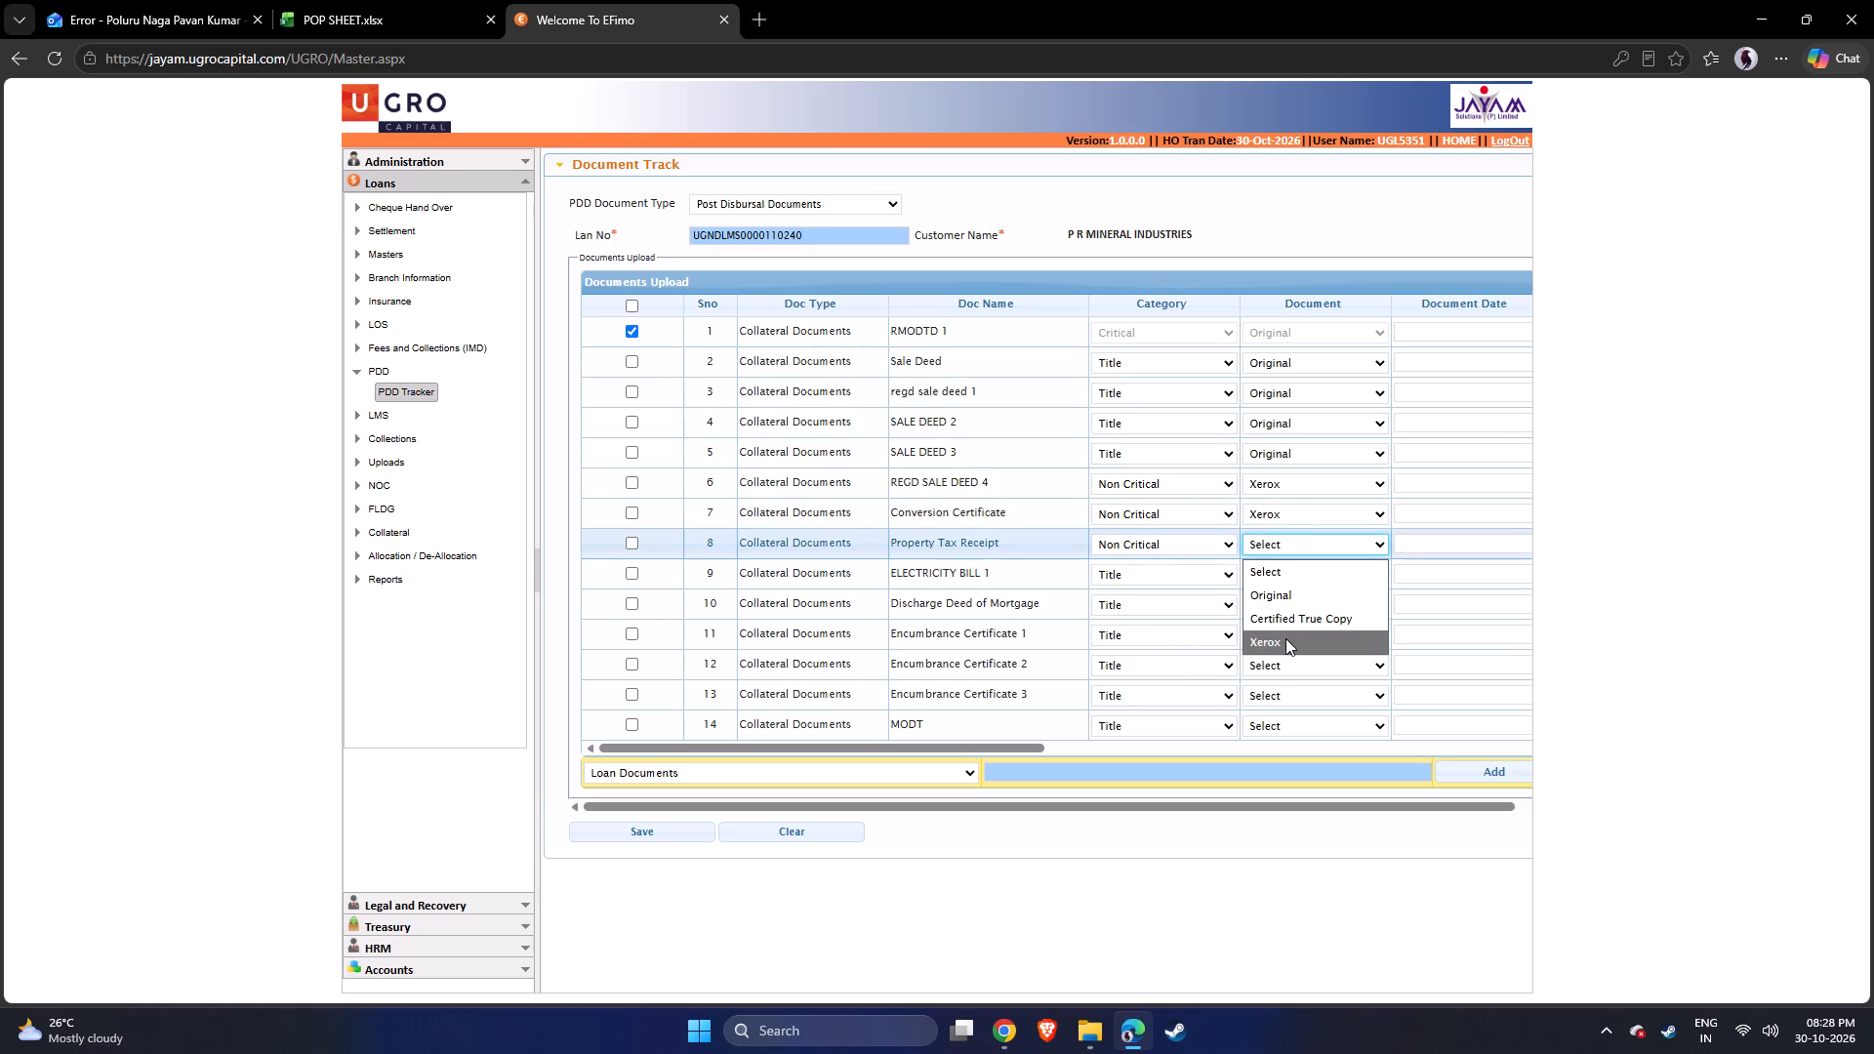
{"action": "left_click", "coordinate": [1285, 638]}
Check the electricity bill's copy type in POP SHEET, and in EFimo set ELECTRICITY BILL 1 to Critical and Original.
{"action": "left_click", "coordinate": [1190, 577]}
{"action": "key", "text": "alt+Tab"}
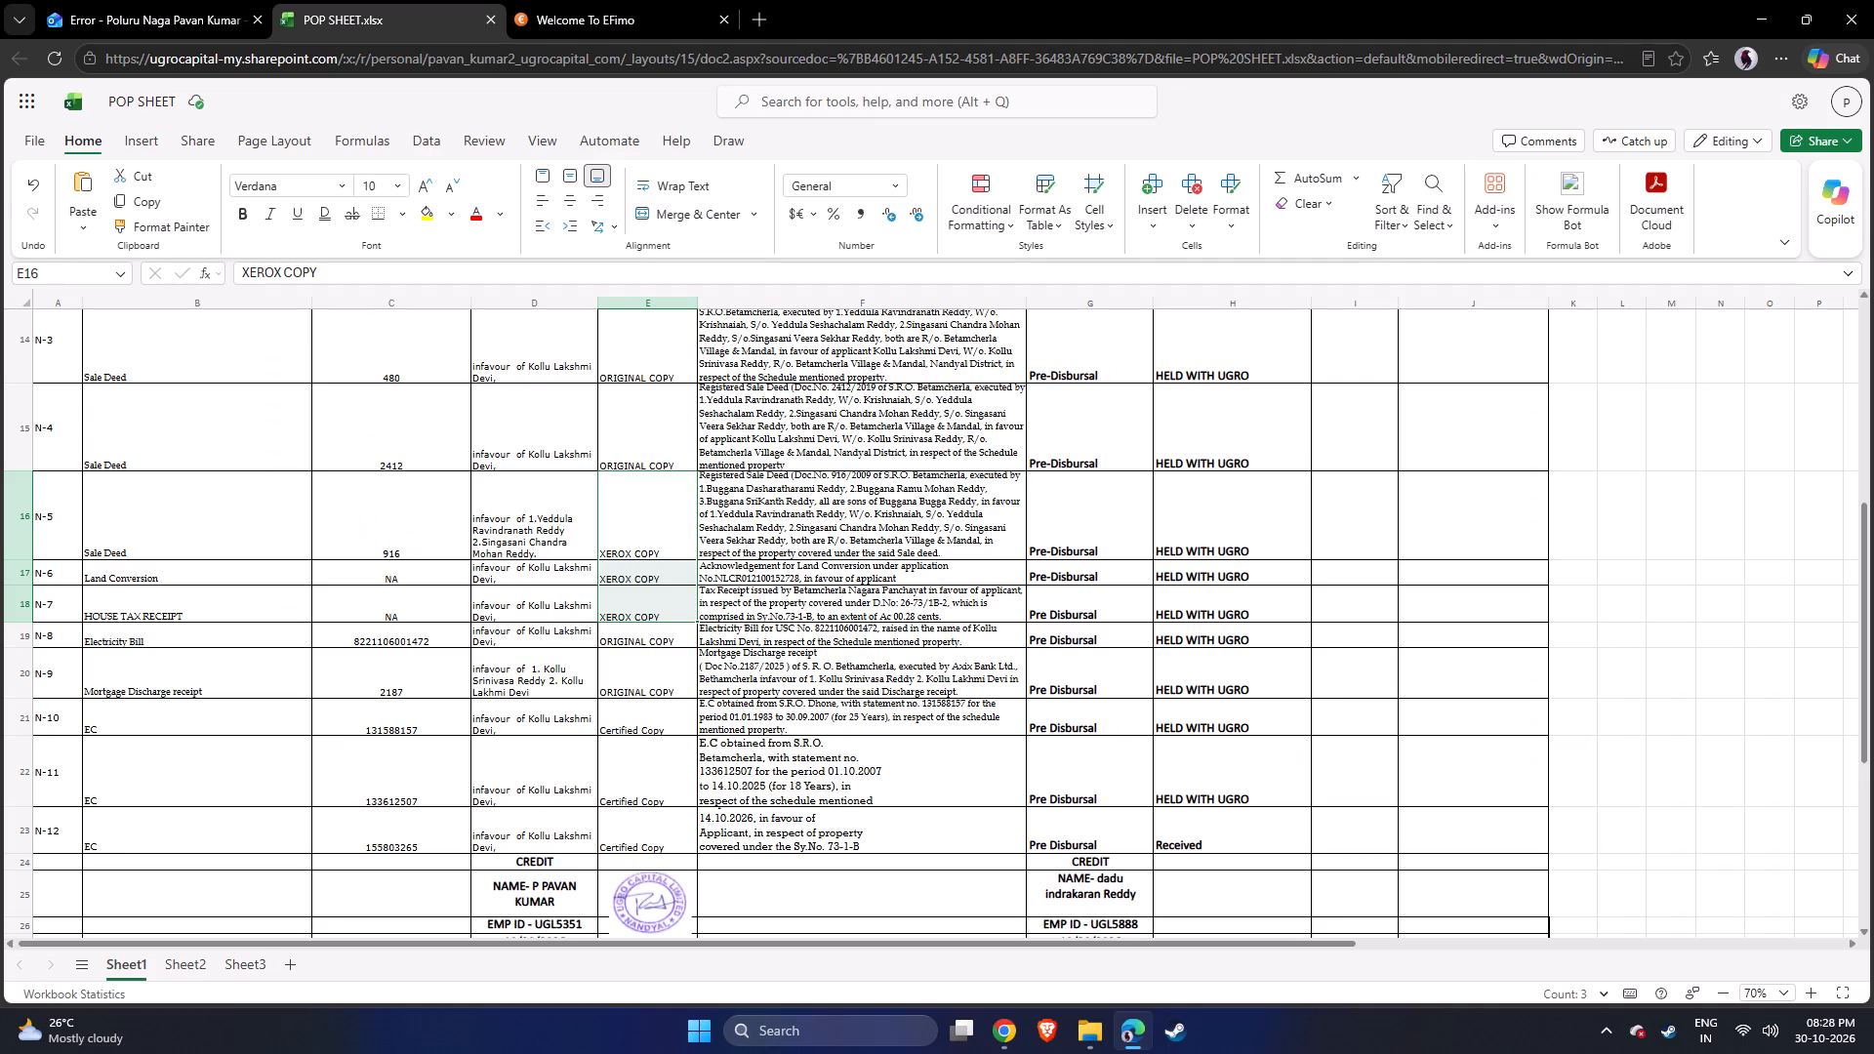
{"action": "key", "text": "alt+Tab"}
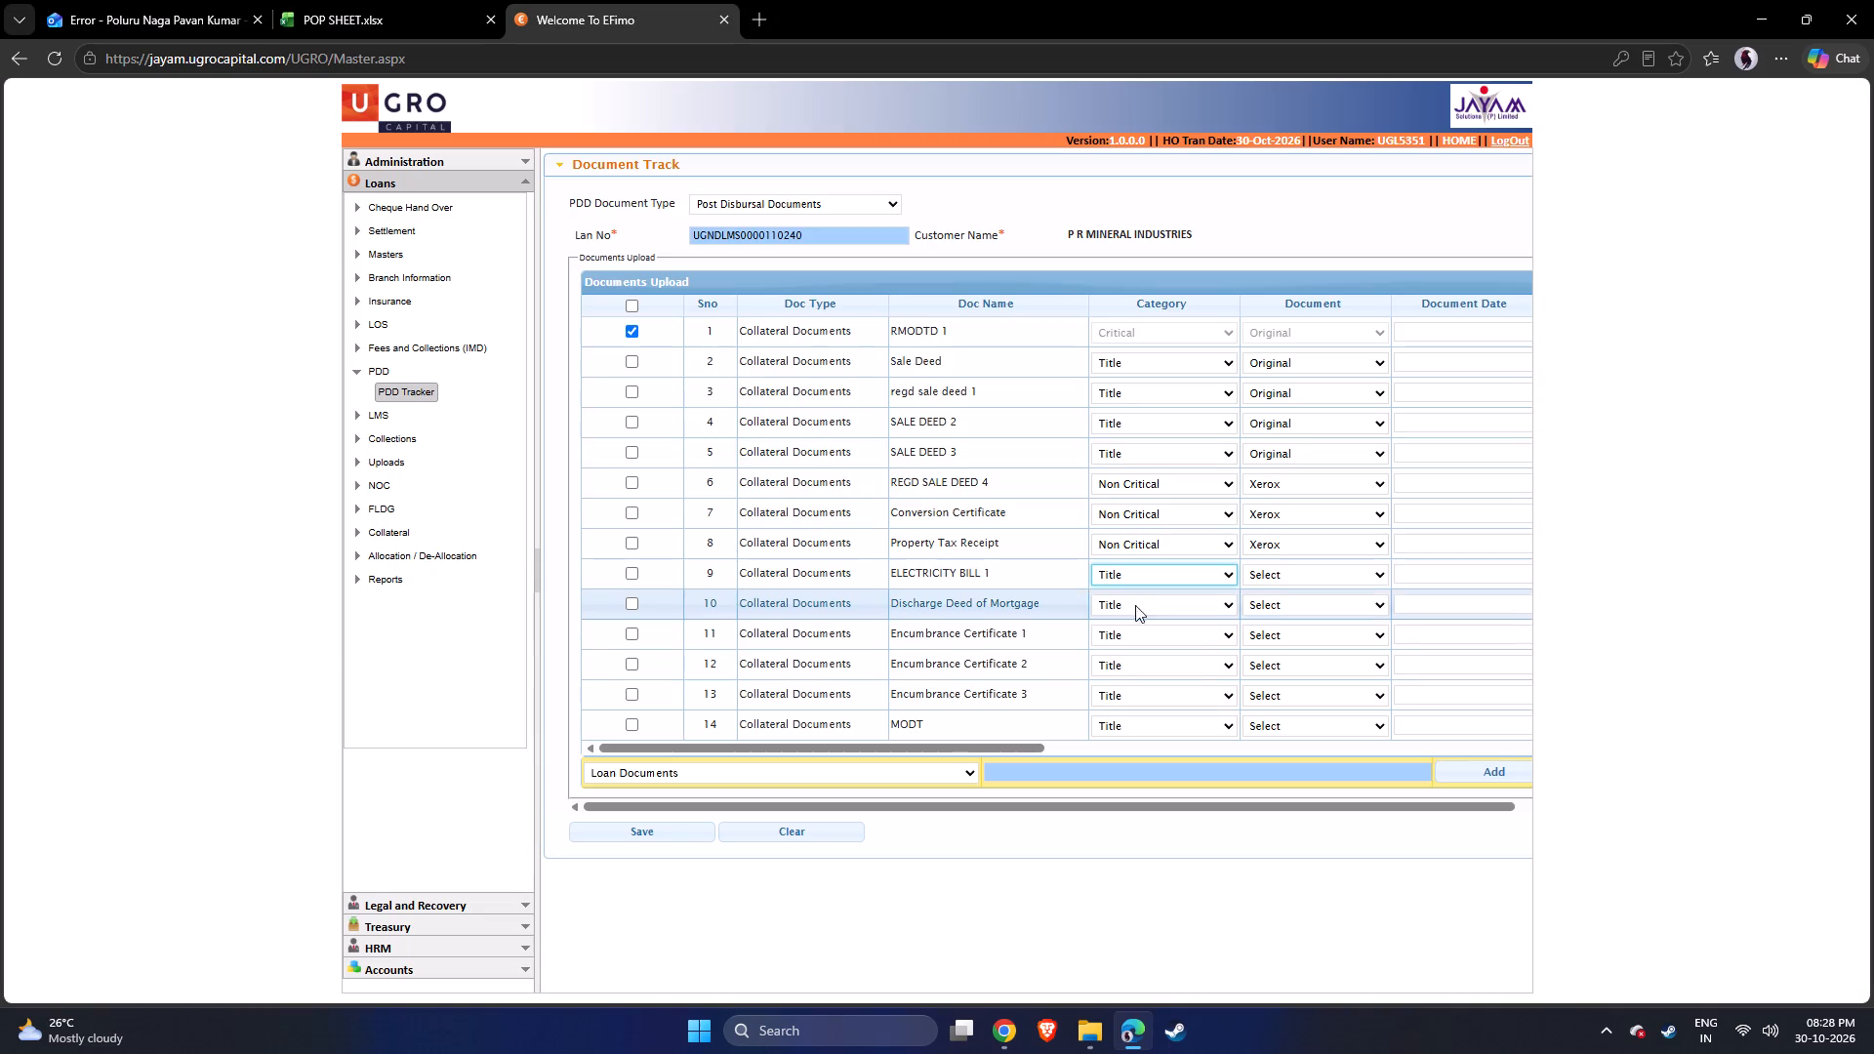
{"action": "left_click", "coordinate": [1132, 577]}
{"action": "left_click", "coordinate": [1144, 650]}
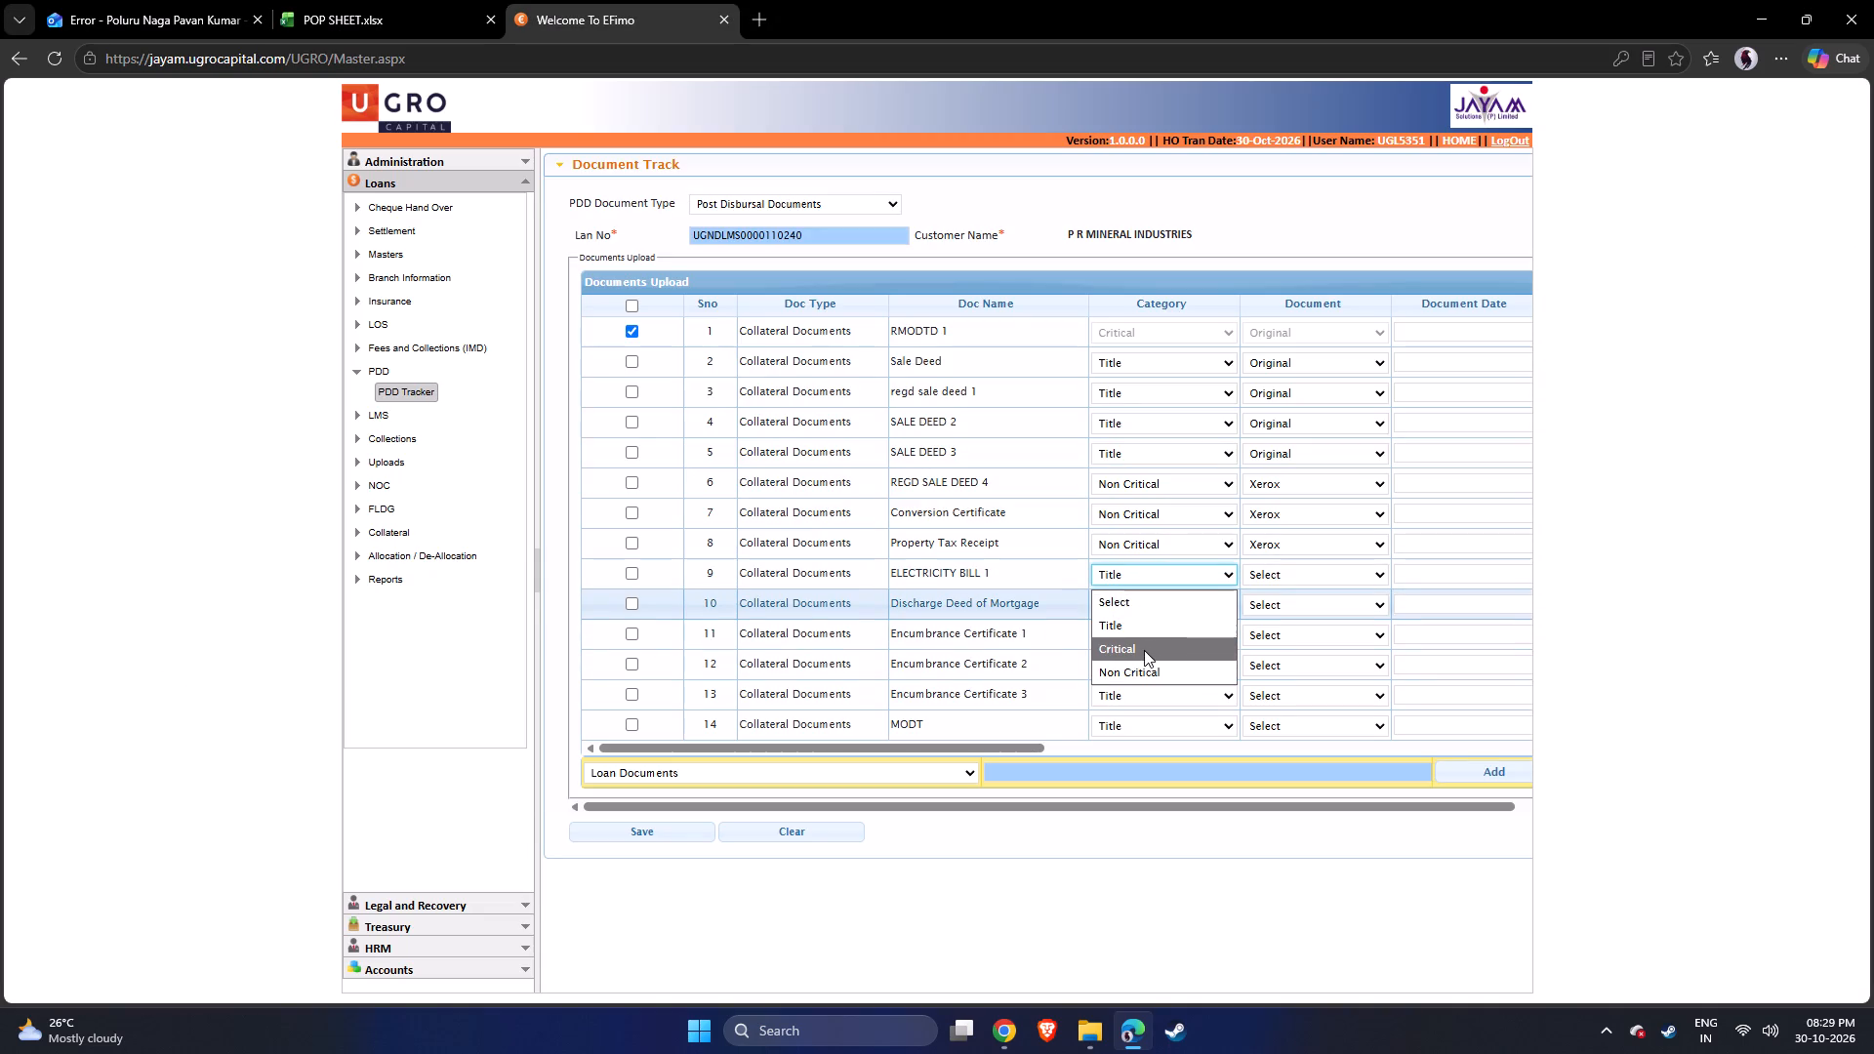
{"action": "left_click", "coordinate": [1264, 581]}
{"action": "left_click", "coordinate": [1284, 622]}
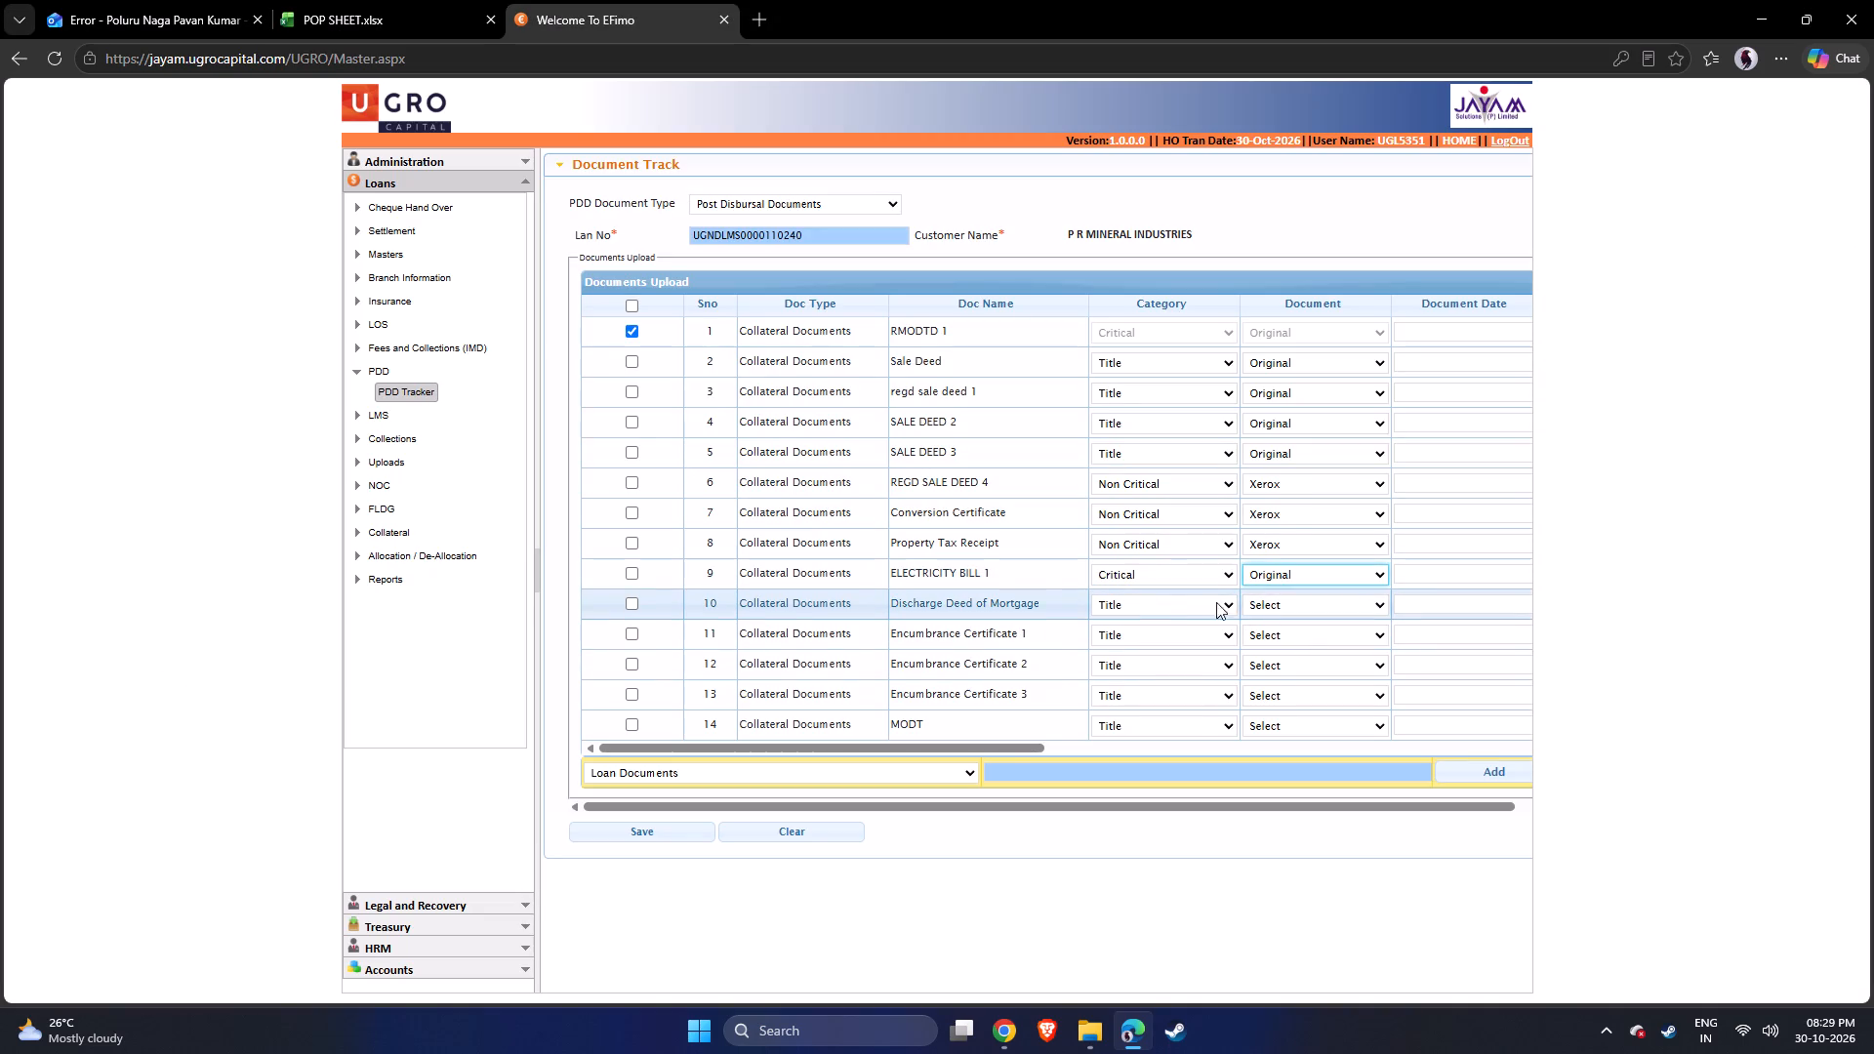
Check the mortgage discharge receipt's copy type in POP SHEET and set Discharge Deed of Mortgage to Original in EFimo.
{"action": "key", "text": "alt+Tab"}
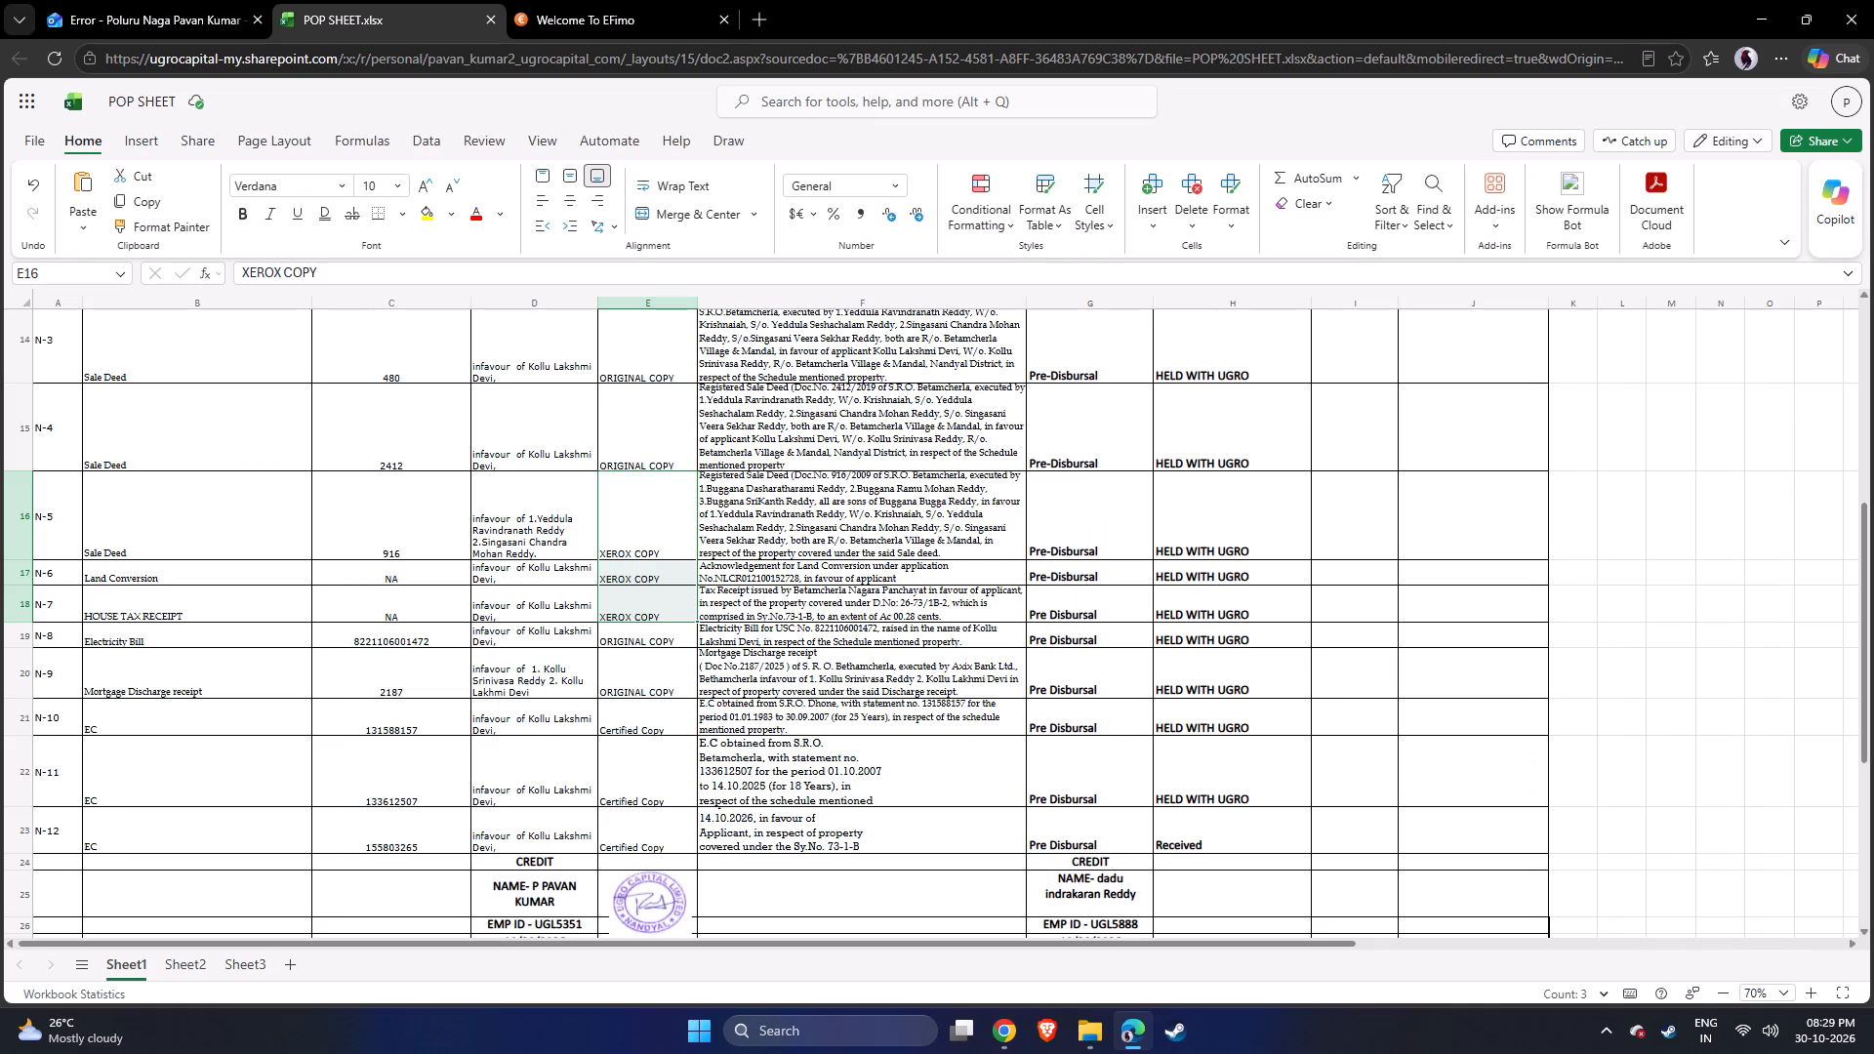
{"action": "key", "text": "alt+Tab"}
{"action": "left_click", "coordinate": [1173, 608]}
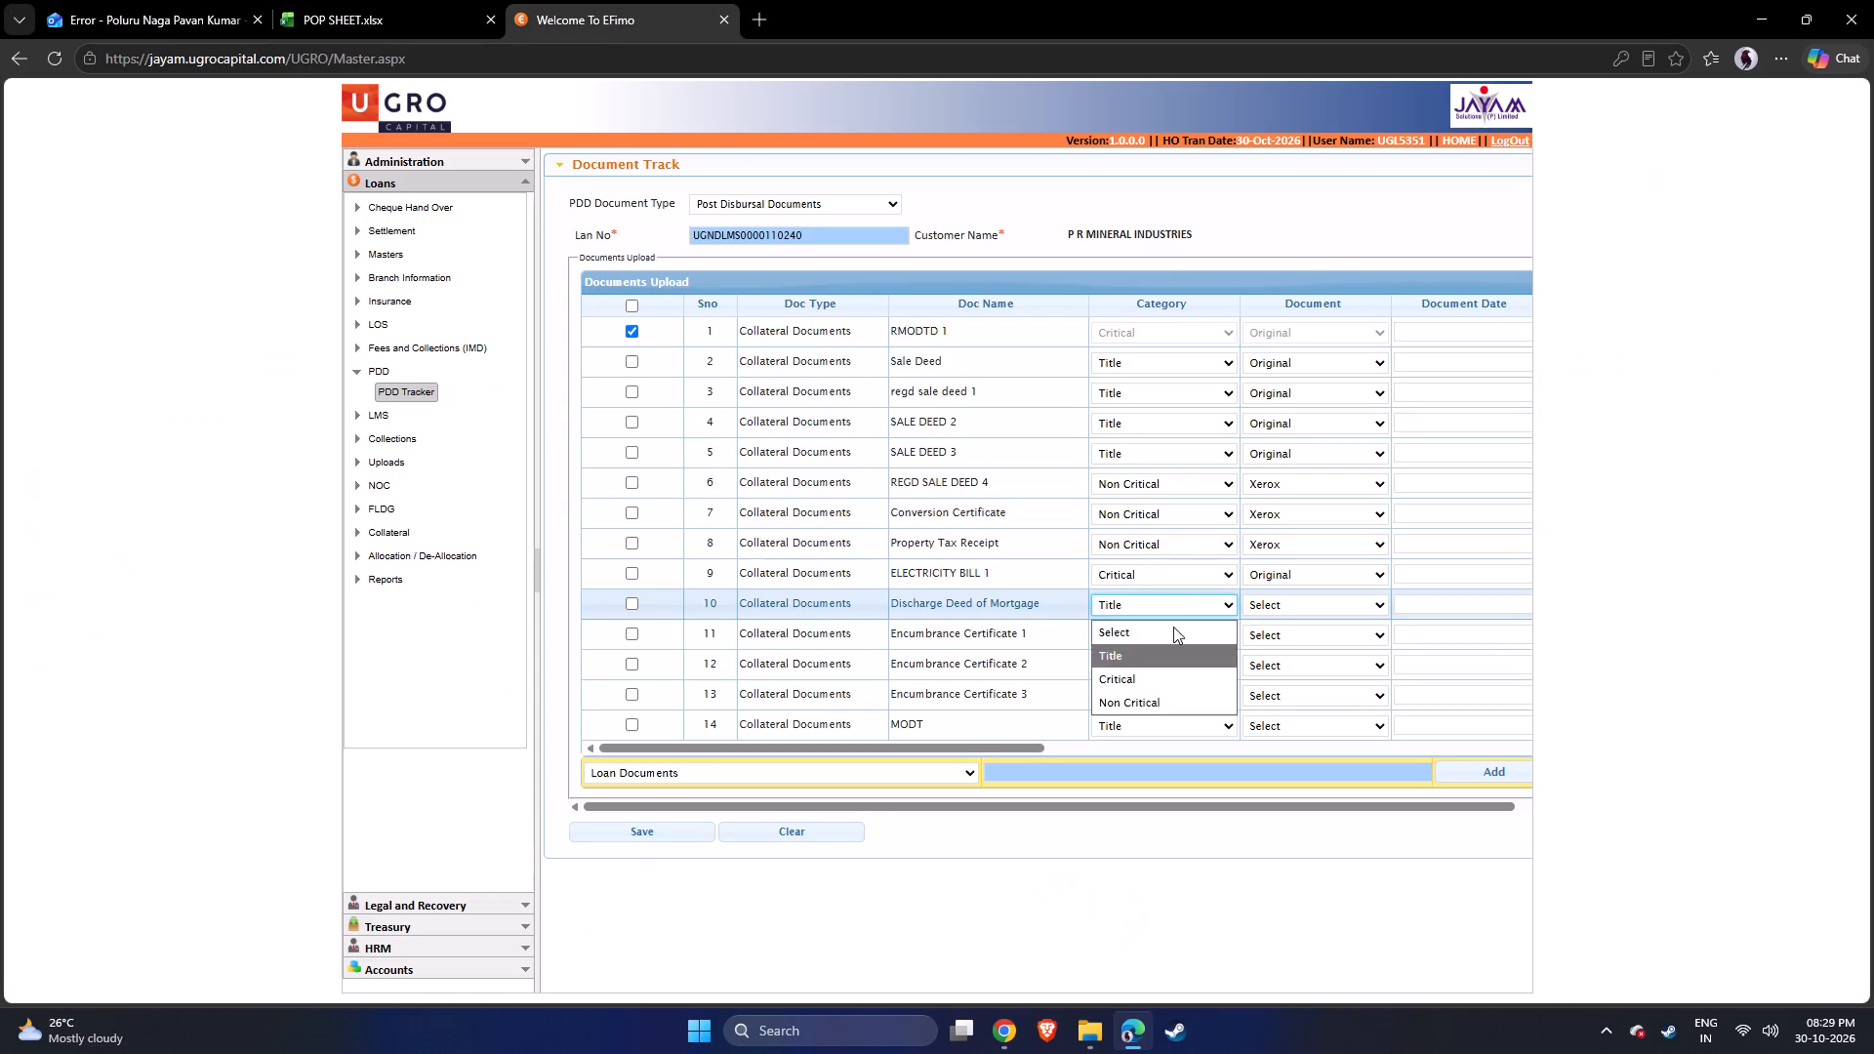
{"action": "left_click", "coordinate": [1292, 610]}
{"action": "left_click", "coordinate": [1291, 654]}
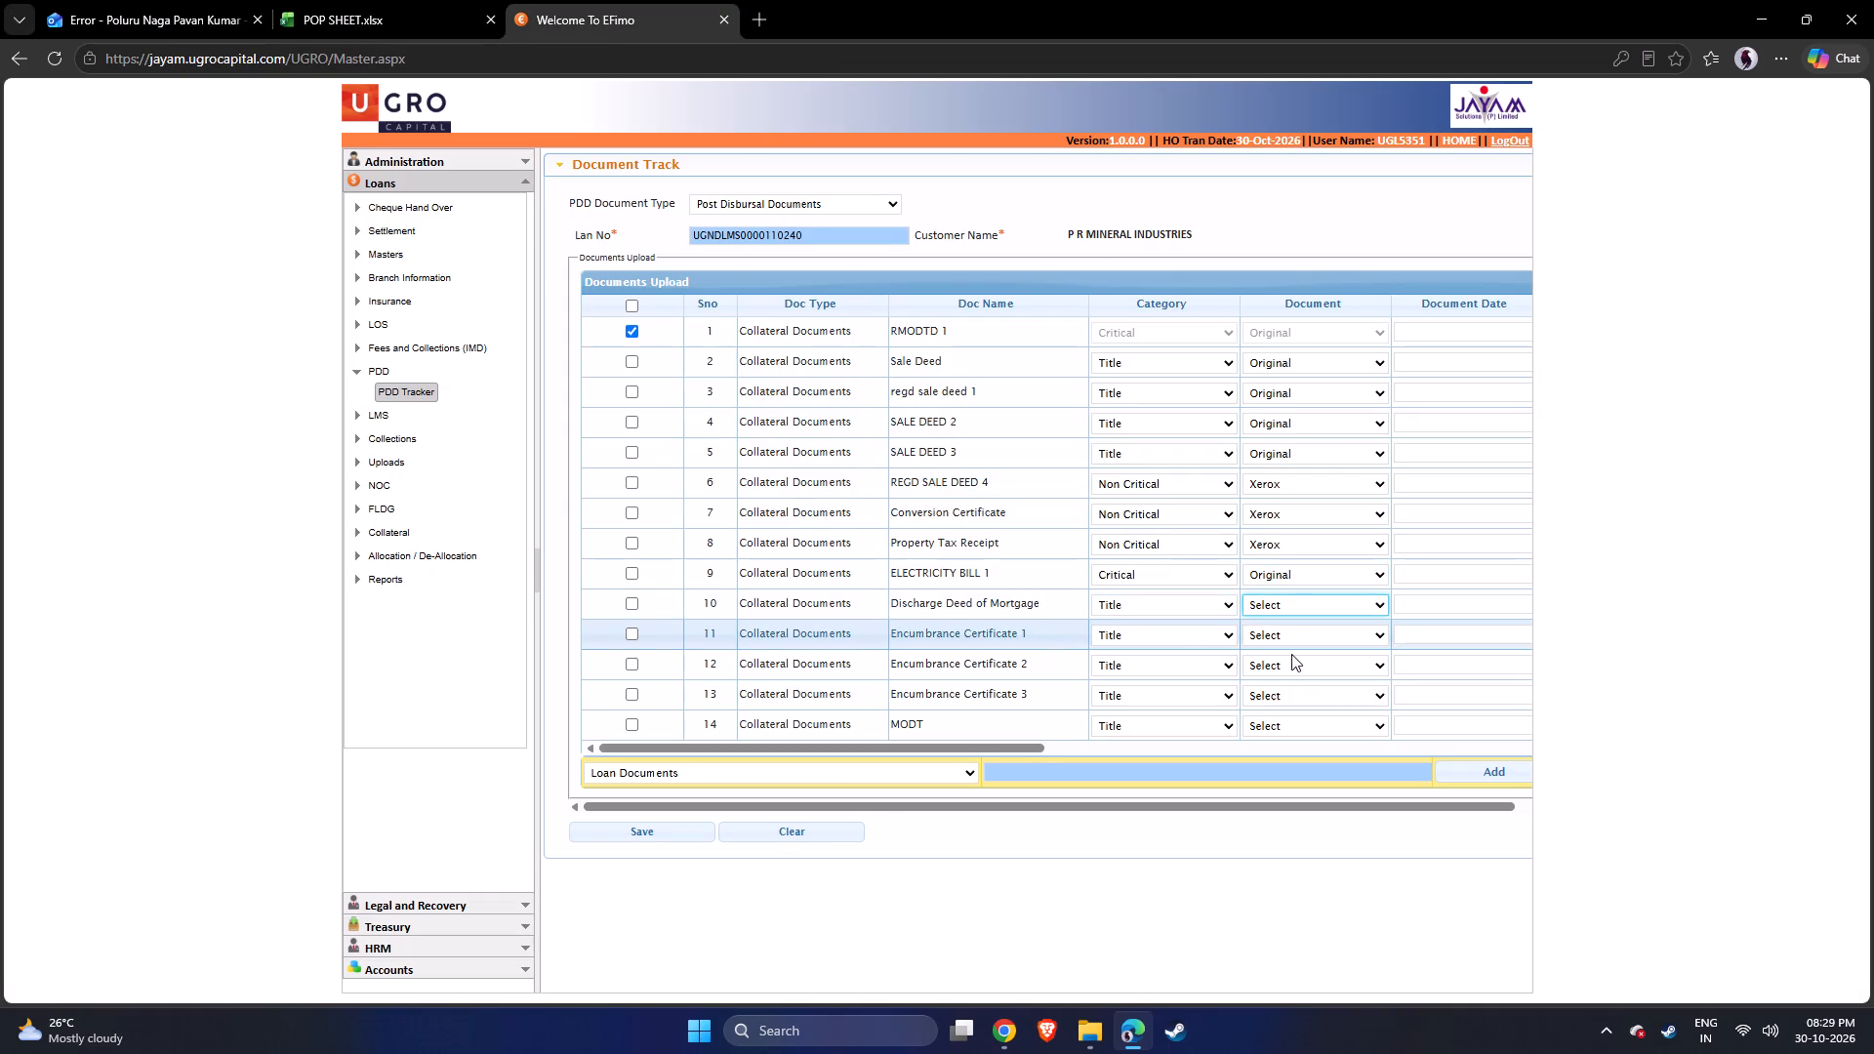
Check the EC copy types in POP SHEET and set Encumbrance Certificate 1 and 2 to Certified True Copy in EFimo.
{"action": "key", "text": "alt+Tab"}
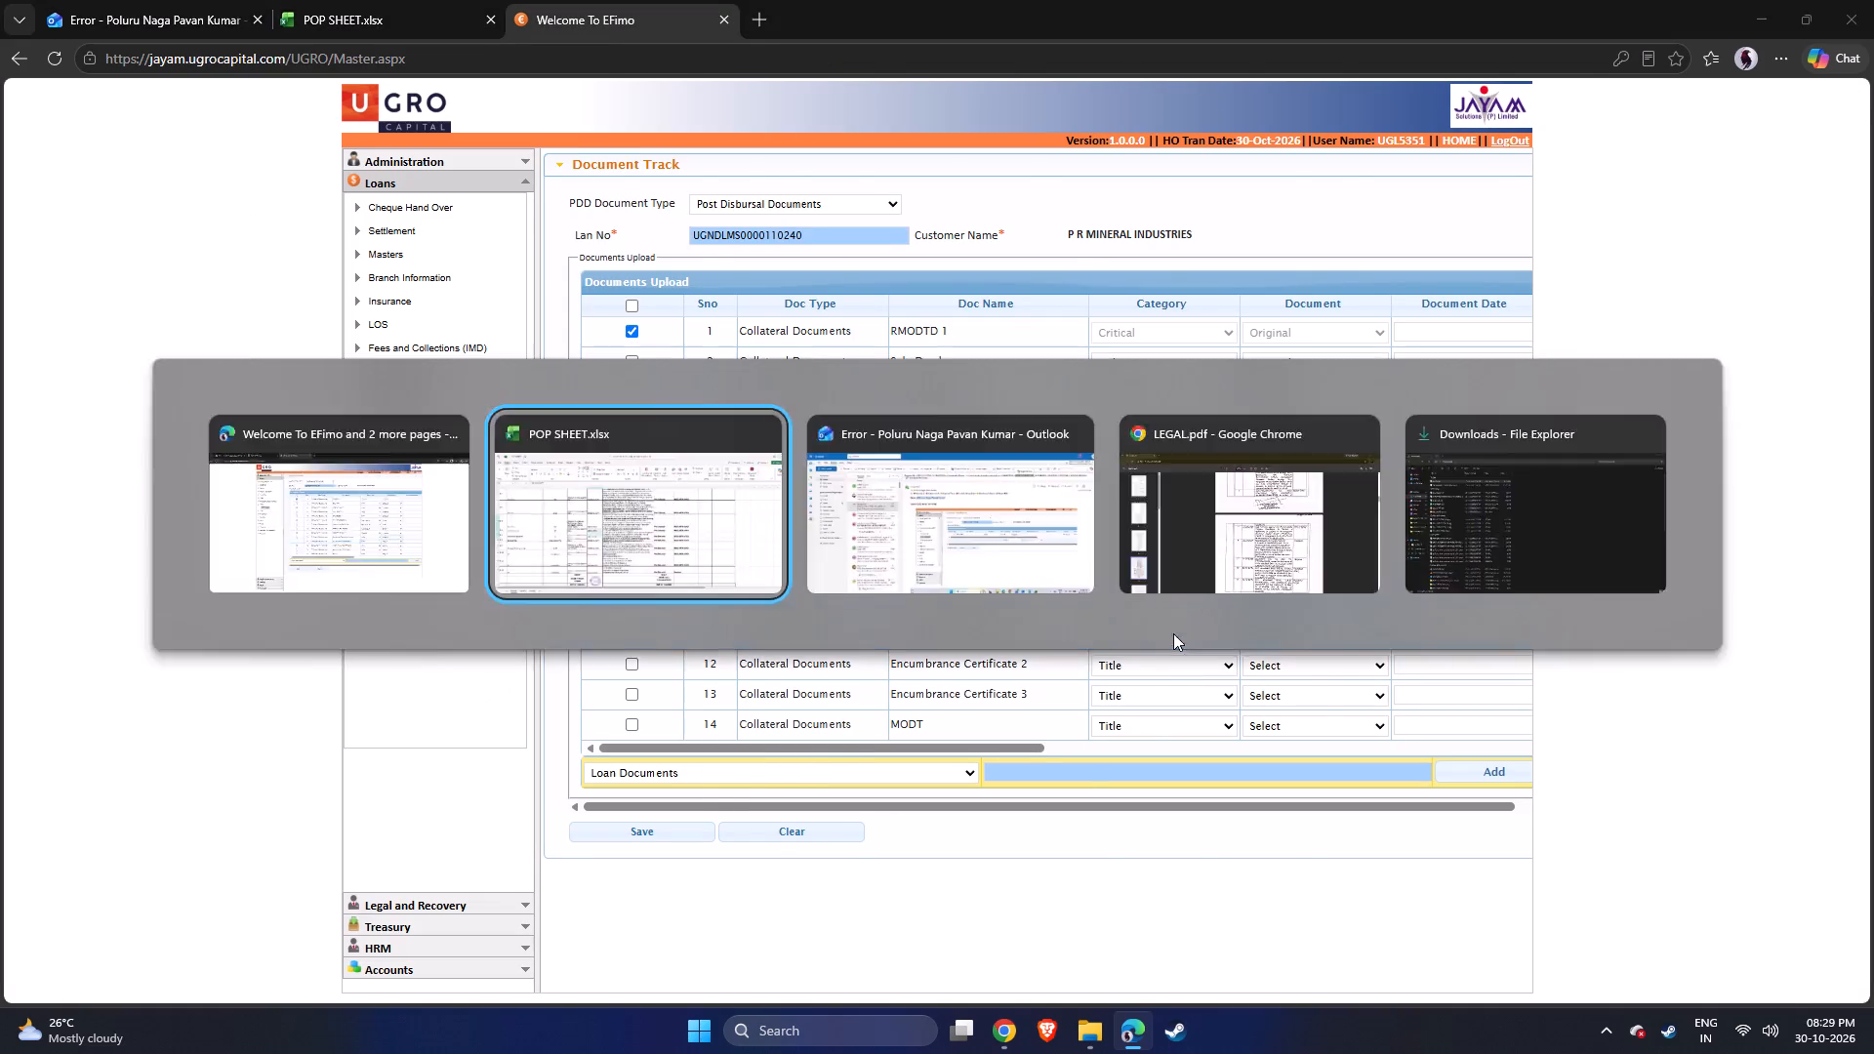
{"action": "scroll", "coordinate": [1201, 655], "scroll_direction": "down", "scroll_amount": 1}
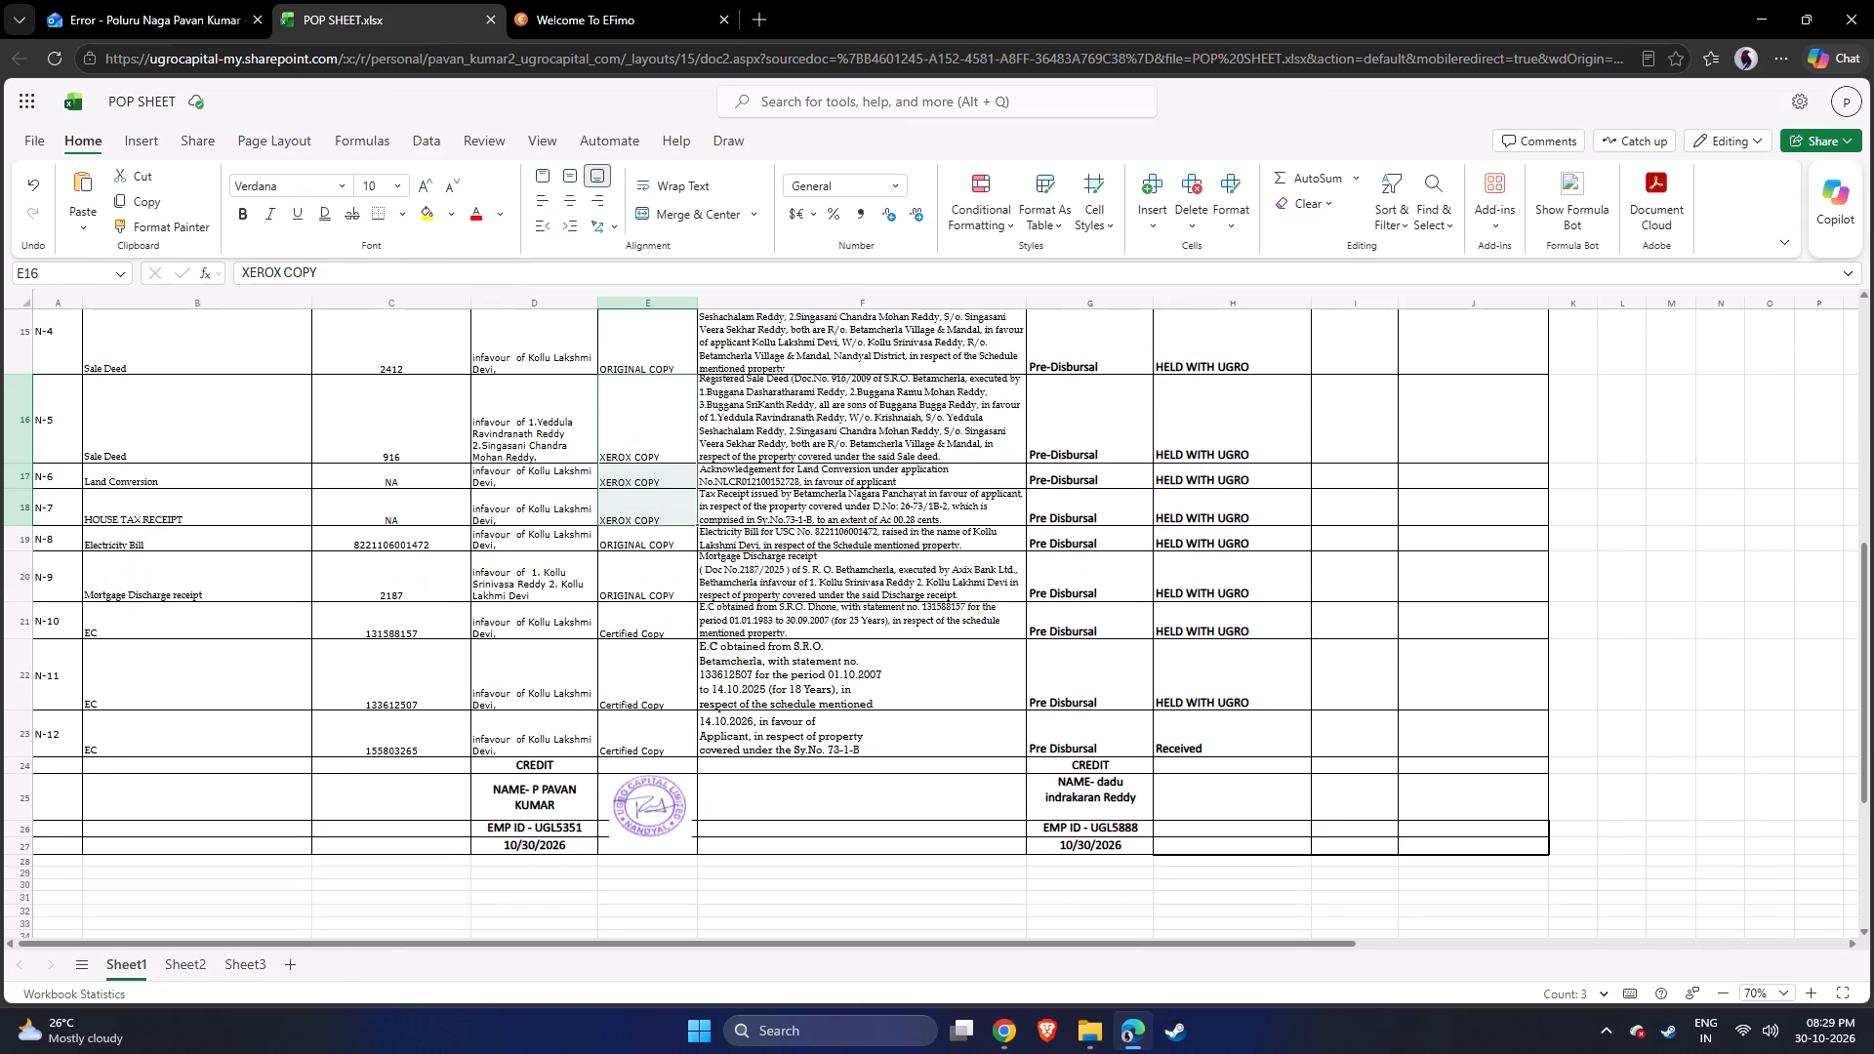
{"action": "key", "text": "alt+Tab"}
{"action": "key", "text": "alt+Tab"}
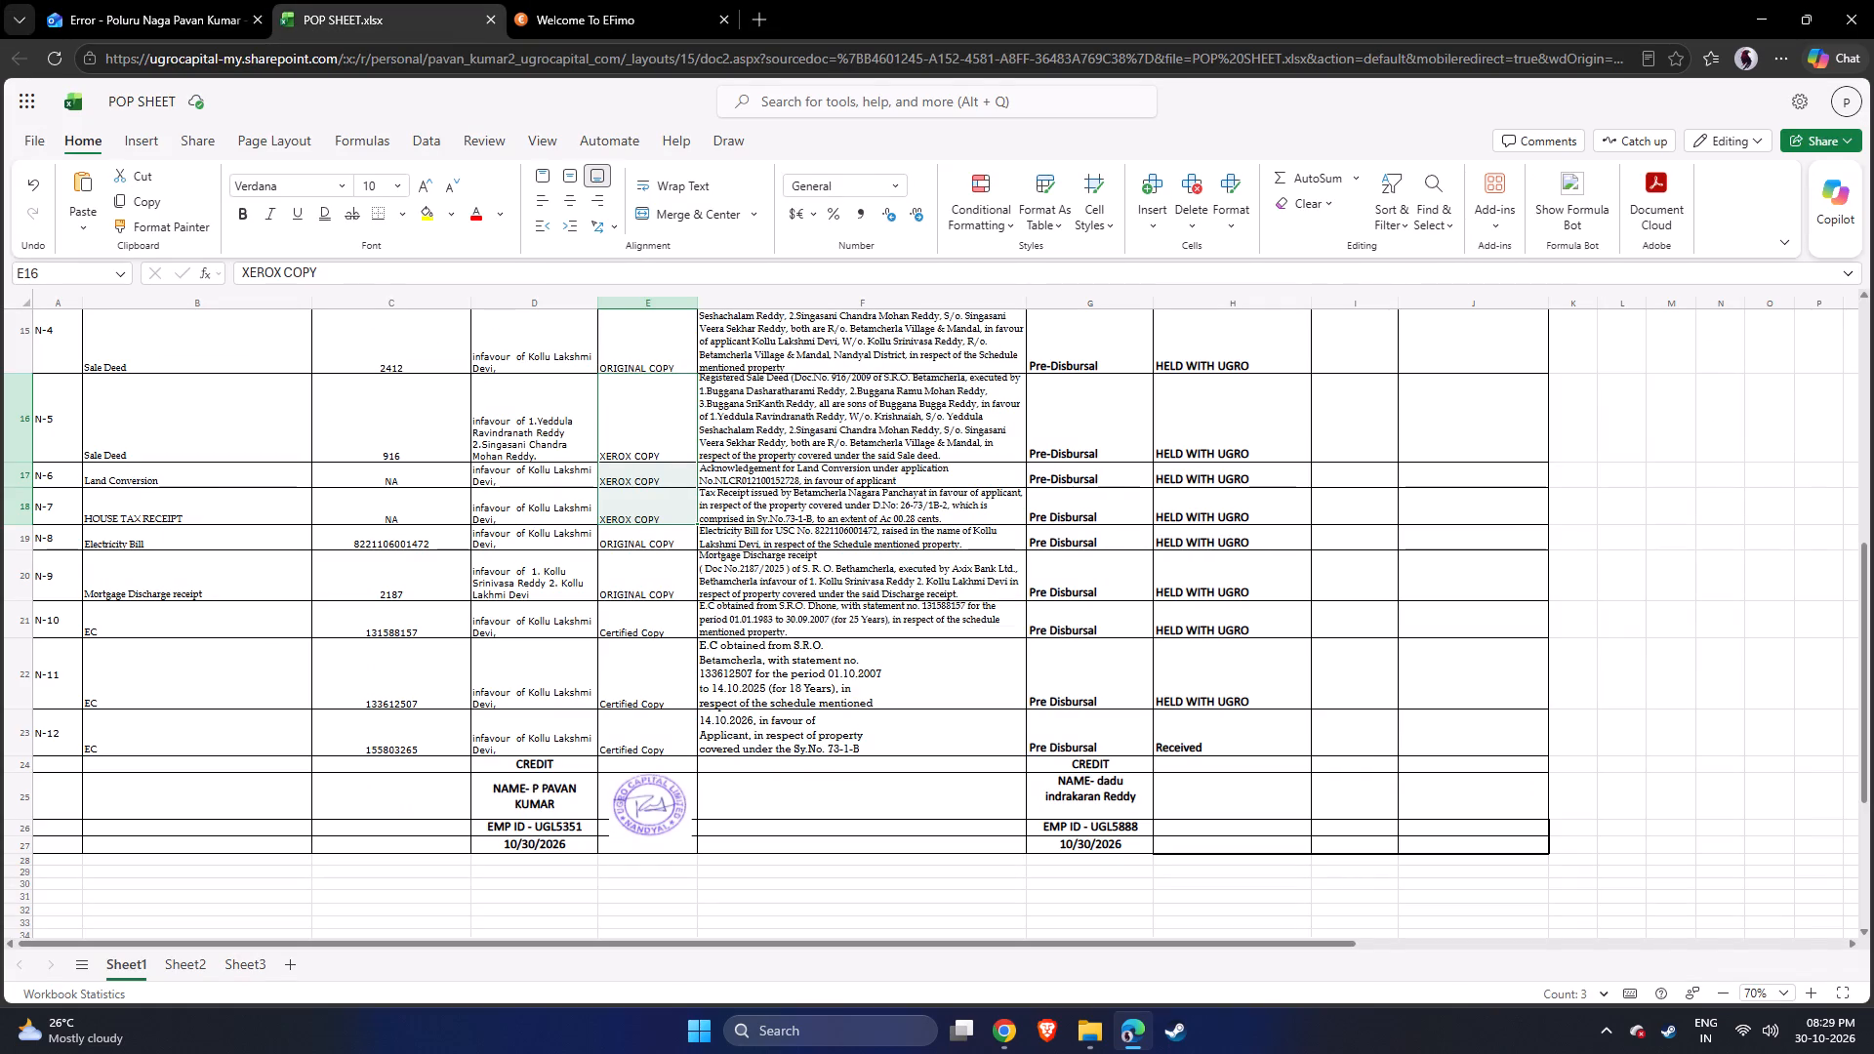
{"action": "key", "text": "alt+Tab"}
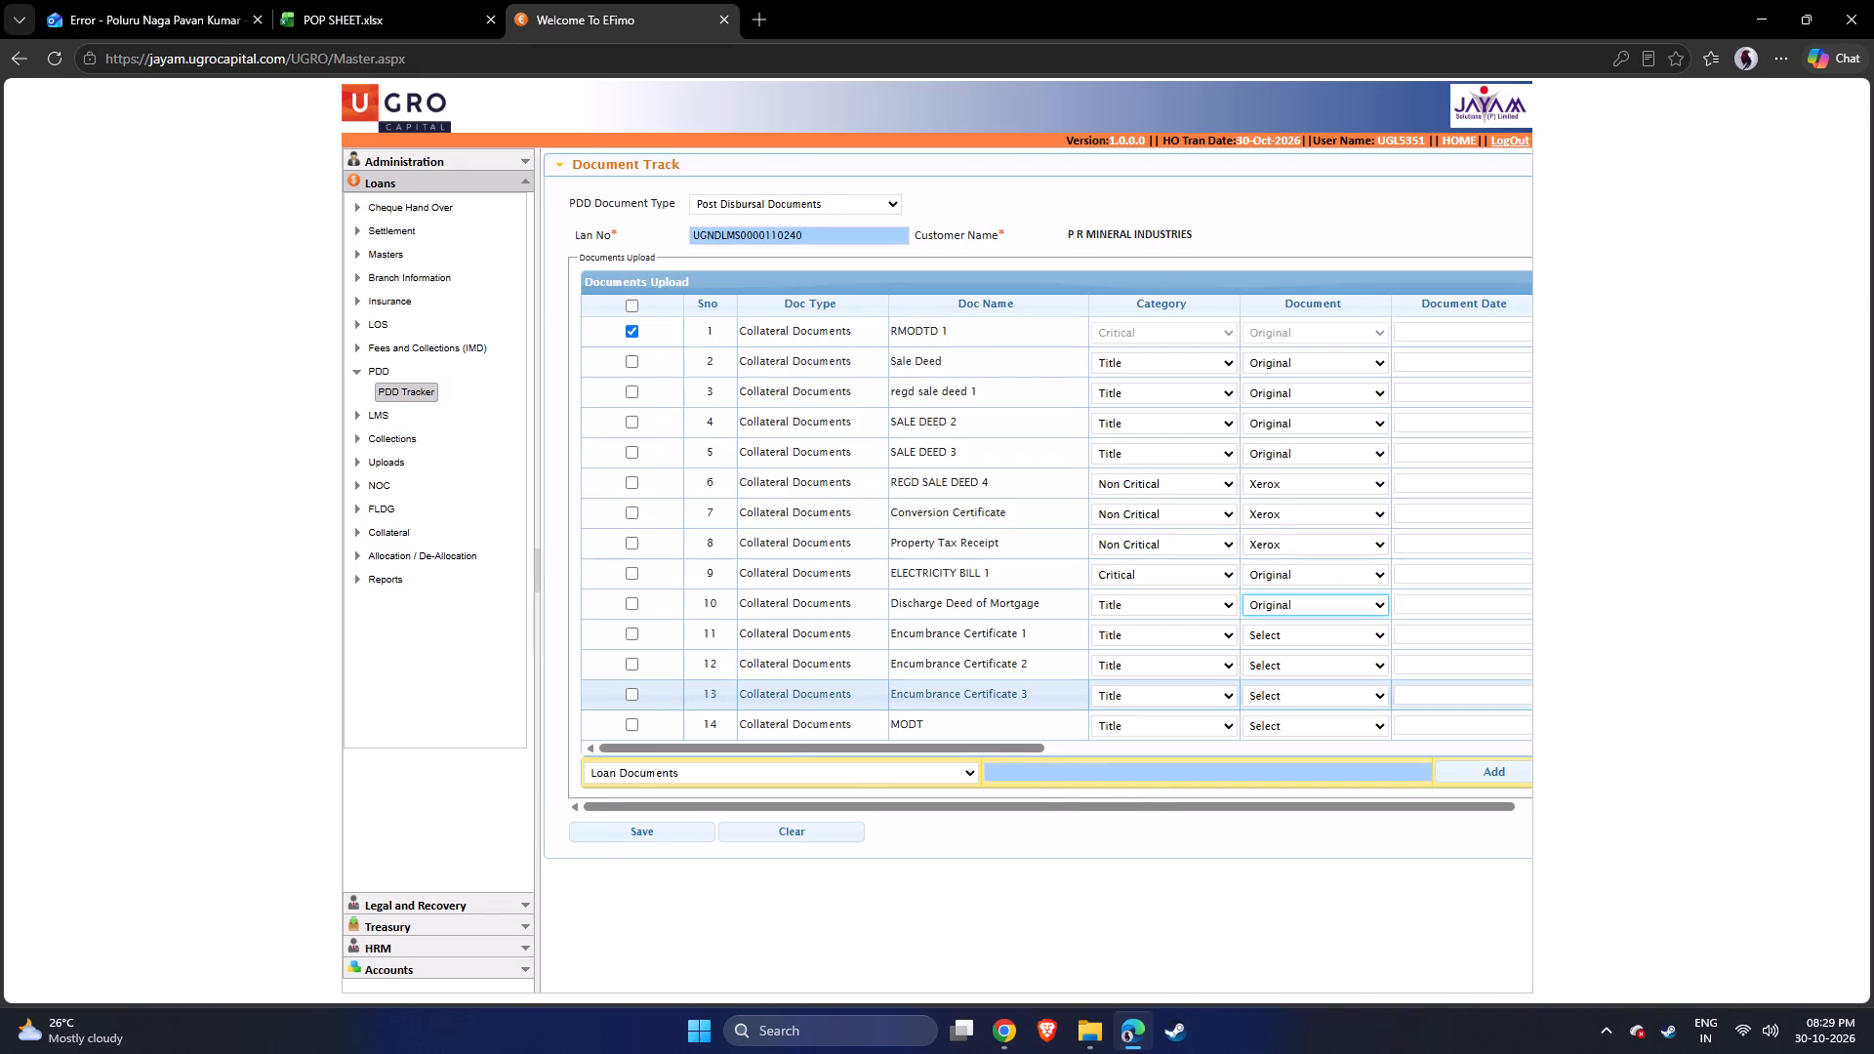
{"action": "key", "text": "alt+Tab"}
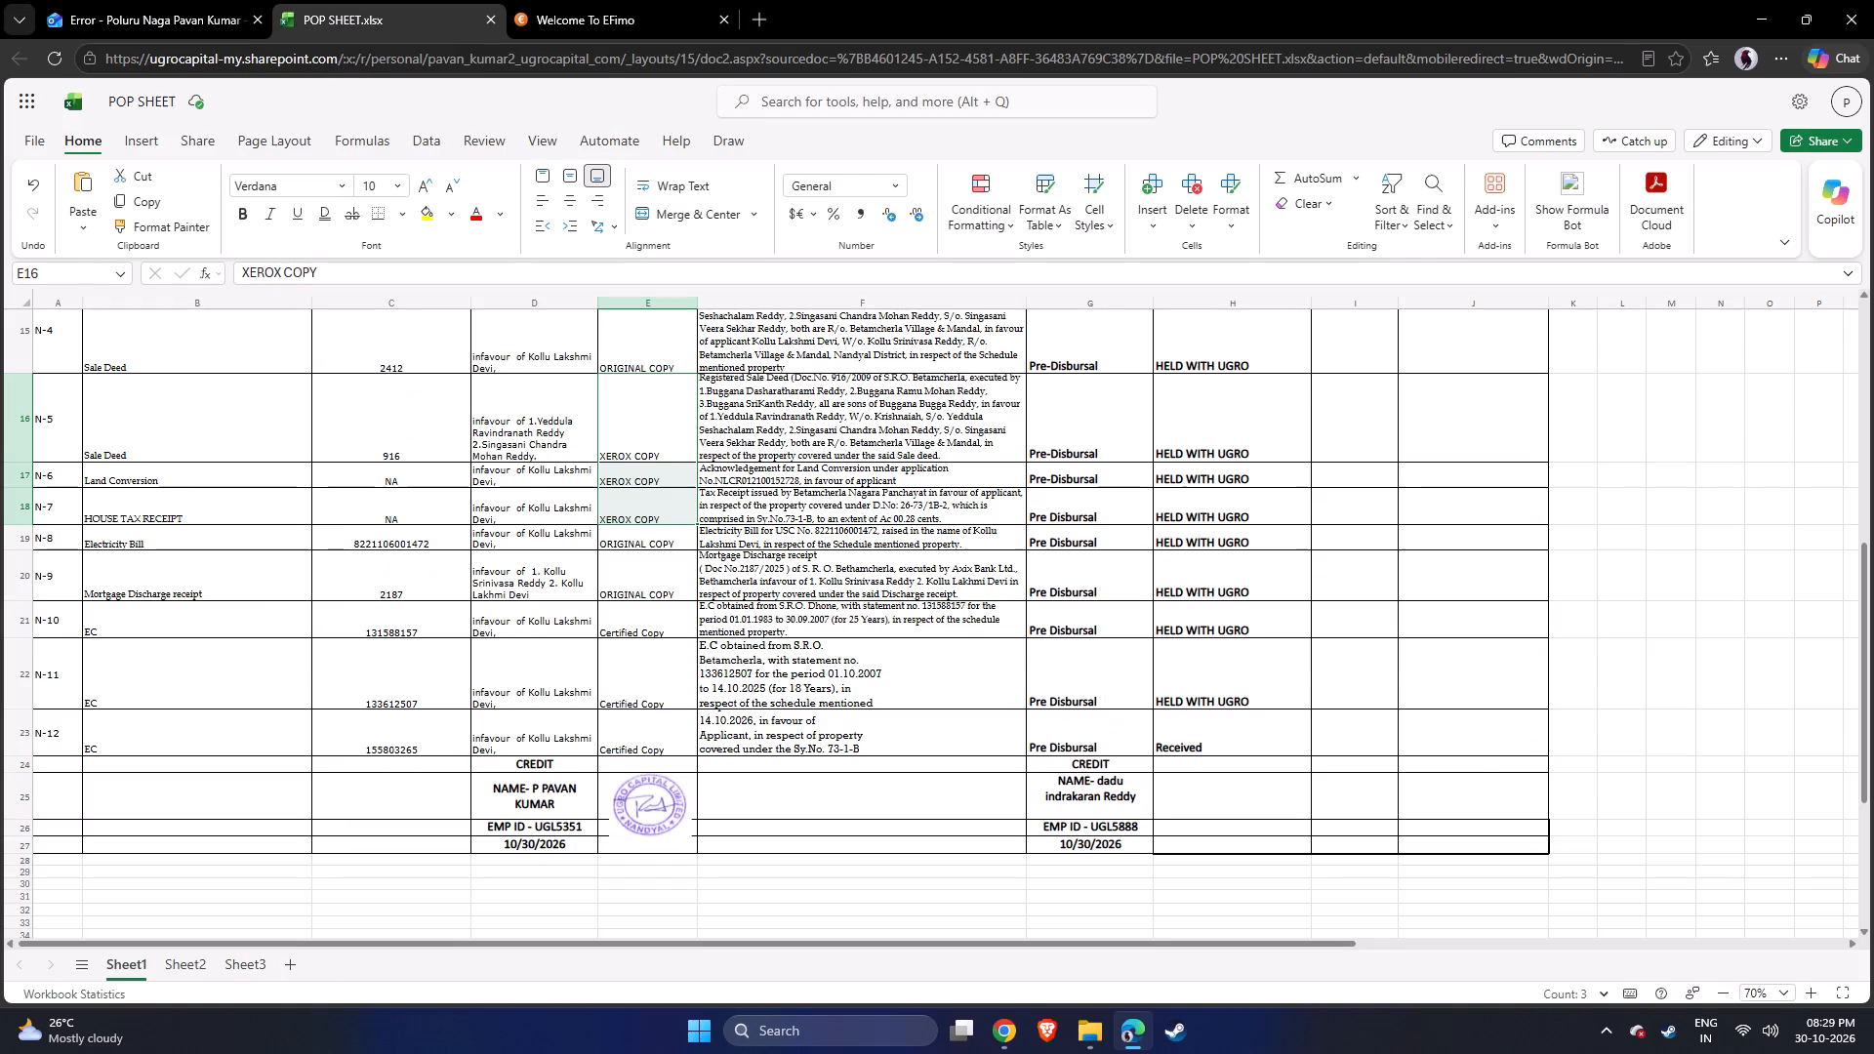
{"action": "key", "text": "alt+Tab"}
{"action": "left_click", "coordinate": [1277, 636]}
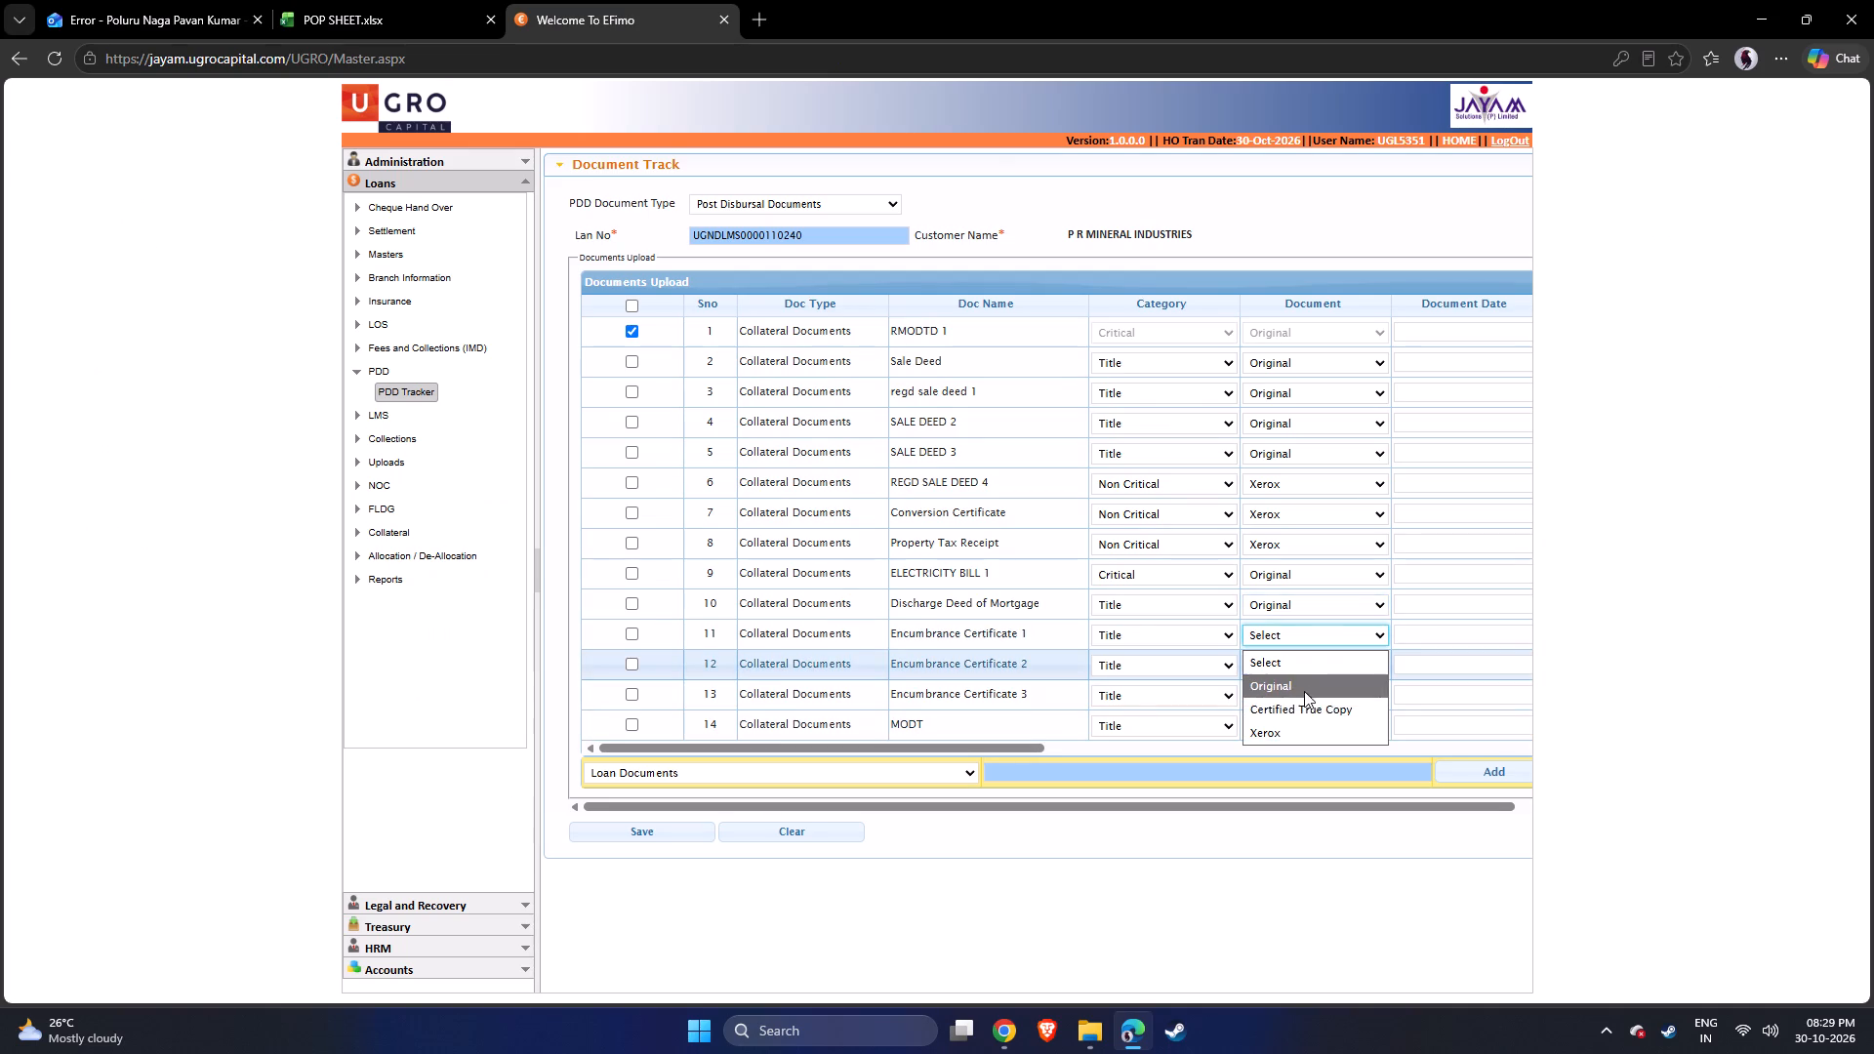
{"action": "left_click", "coordinate": [1305, 705]}
{"action": "left_click", "coordinate": [1278, 669]}
{"action": "left_click", "coordinate": [1294, 740]}
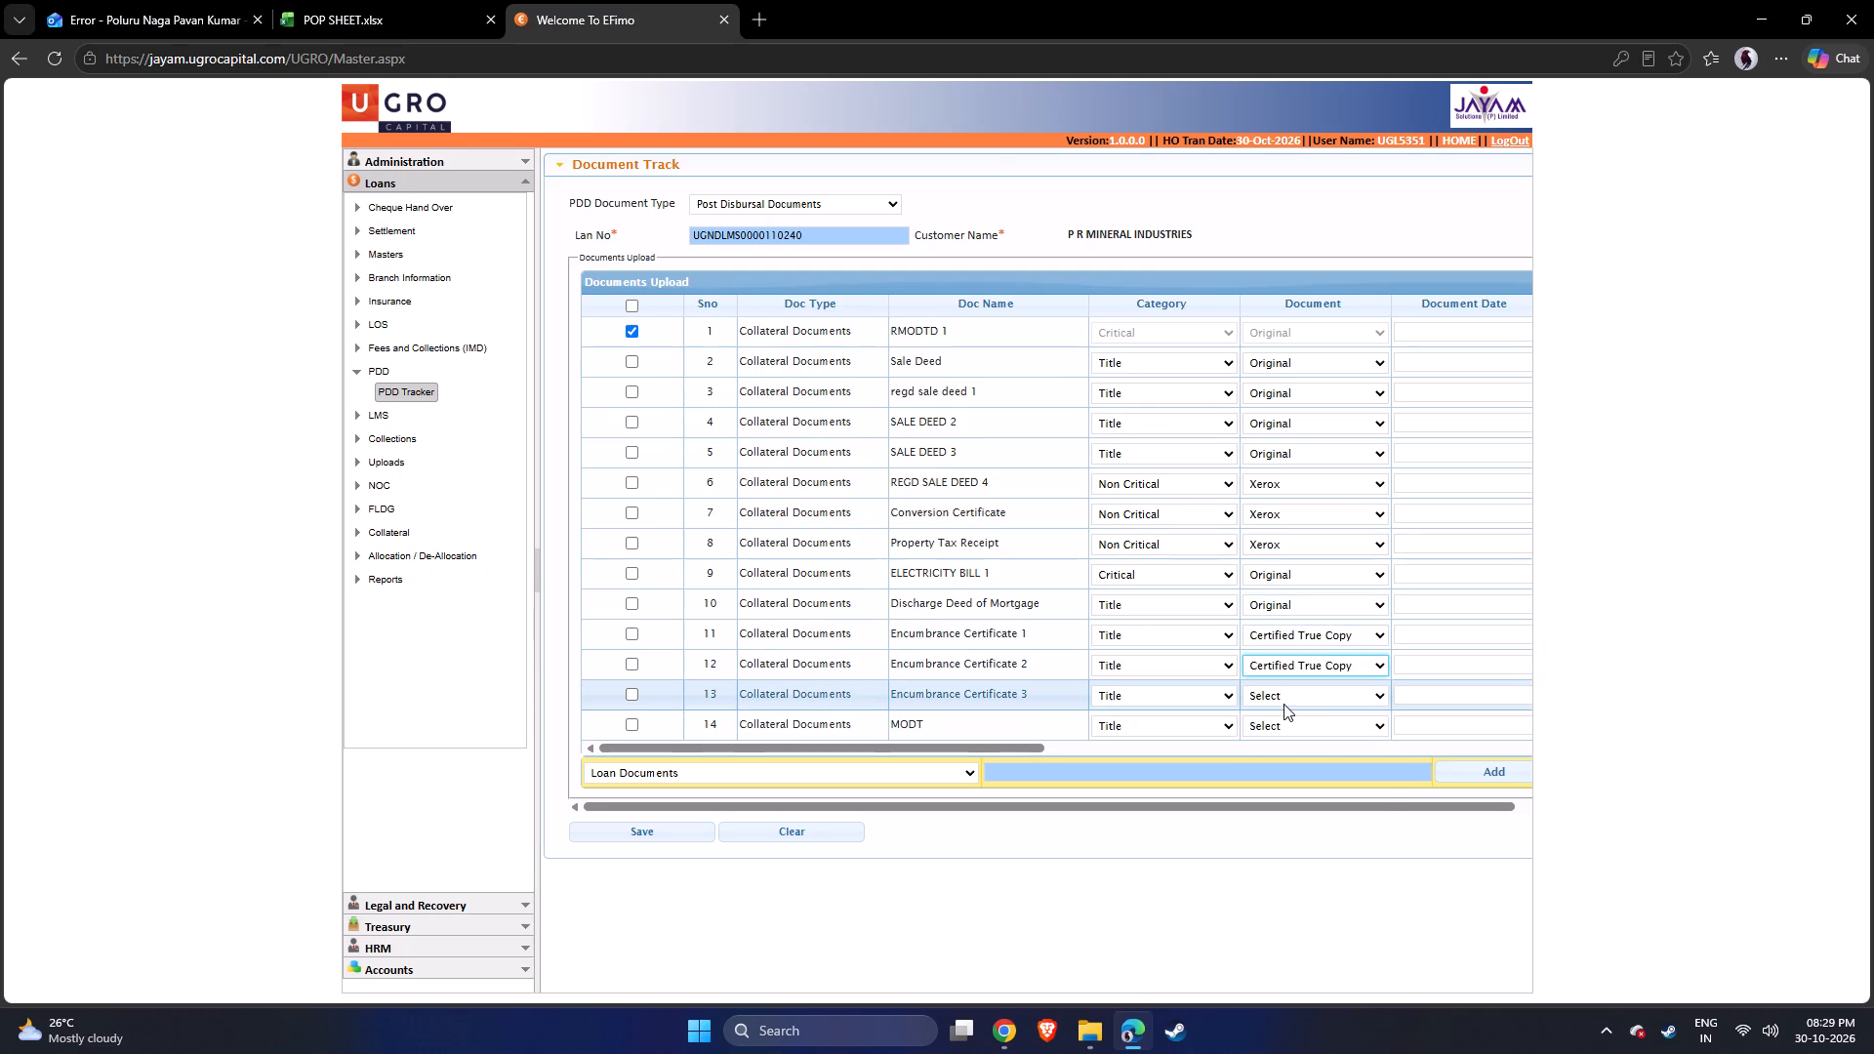